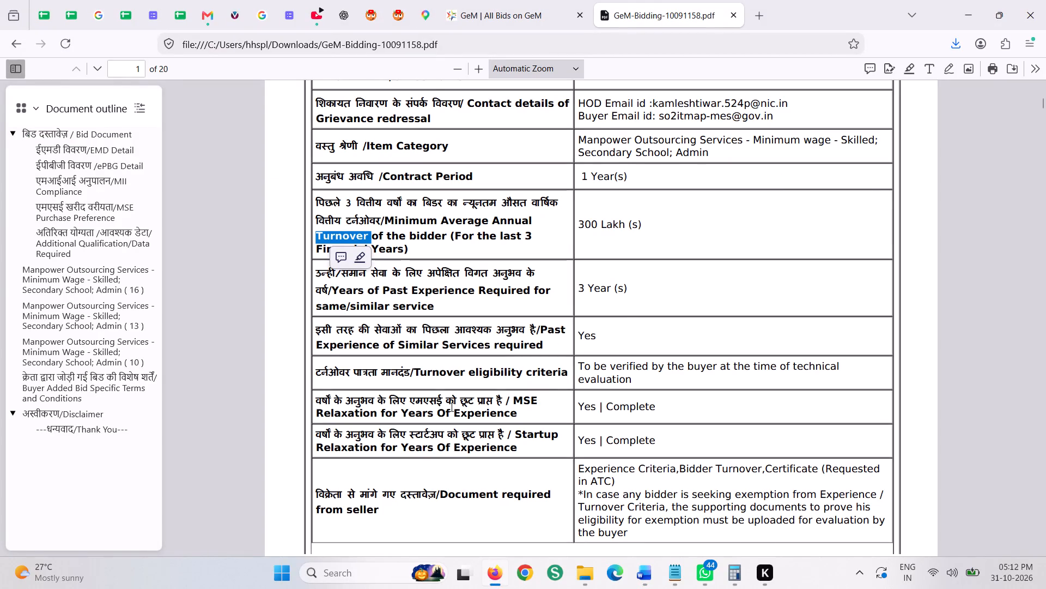
Copy "MSE Relaxation for Years Of Experience" from the bid PDF into the Word list as item 4, on a single line.
click(522, 399)
drag(521, 399, 506, 417)
key(ctrl+c)
key(ctrl+c)
key(alt+Tab)
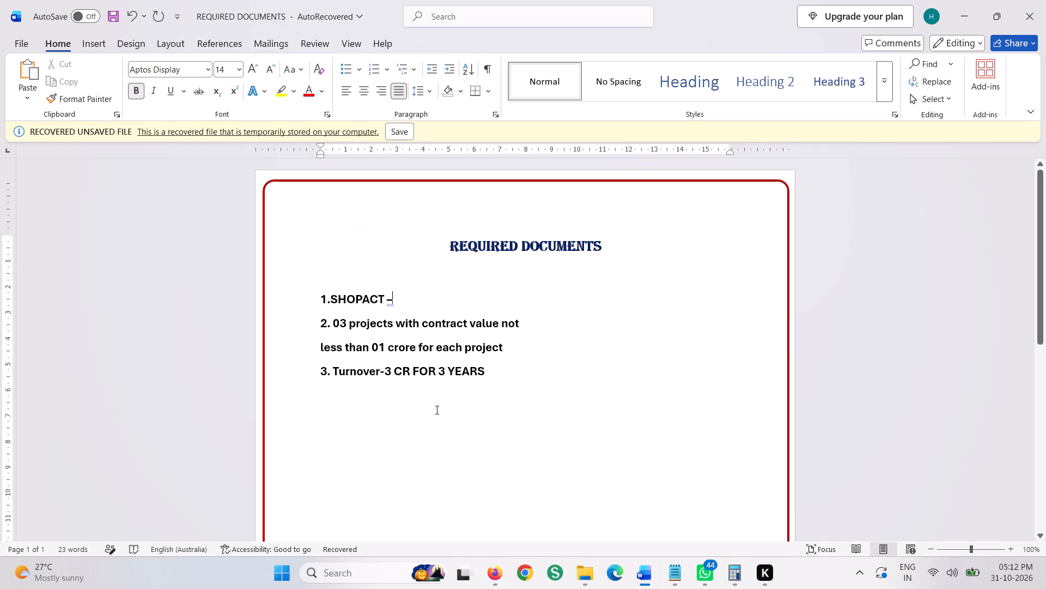
click(486, 377)
key(Return)
text(4.)
key(ctrl+v)
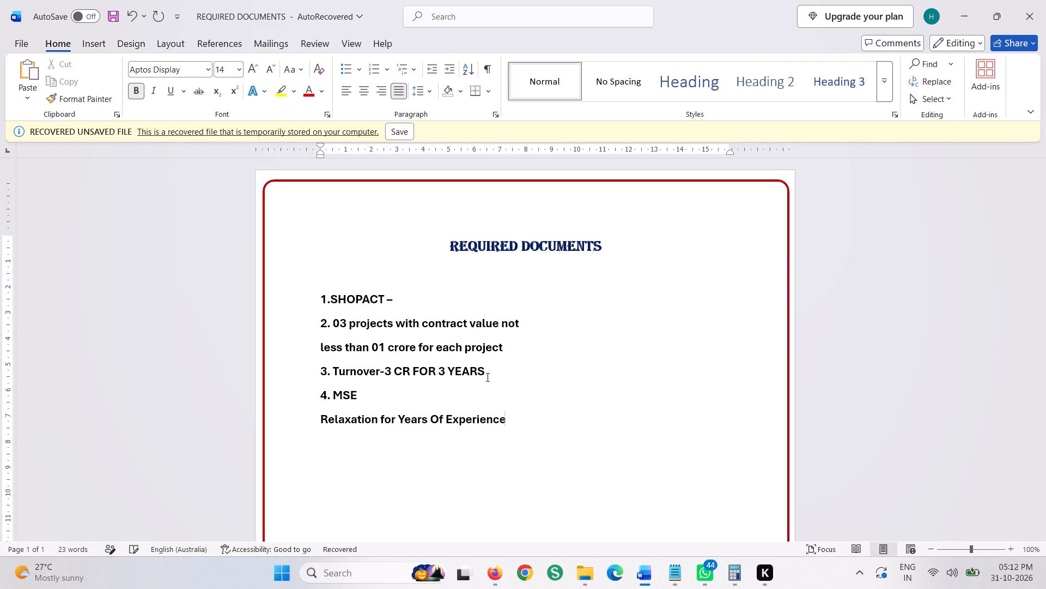
click(320, 417)
key(BackSpace)
key(space)
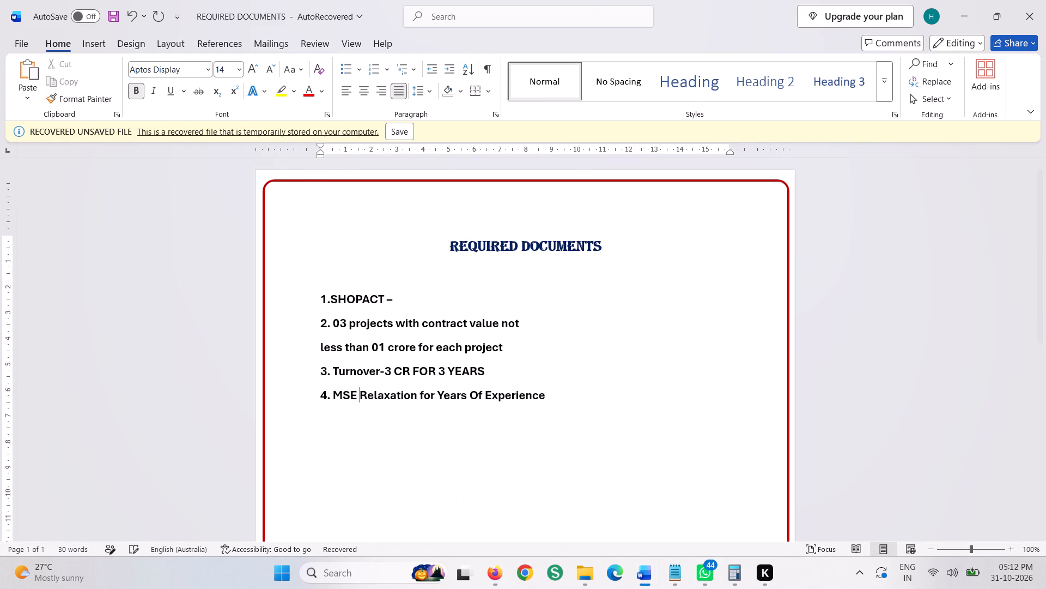
Insert "& Startup", with the word Startup copied from the bid PDF, after MSE in item 4 and end the line with "- YES".
key(alt+Tab)
double_click(526, 435)
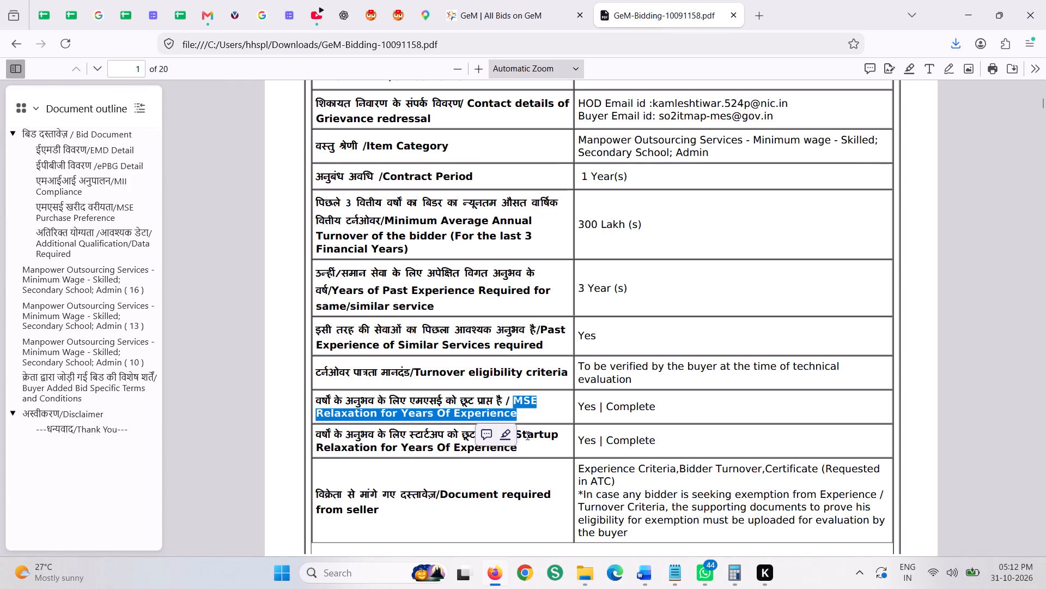
key(ctrl+c)
key(ctrl+c)
key(alt+Tab)
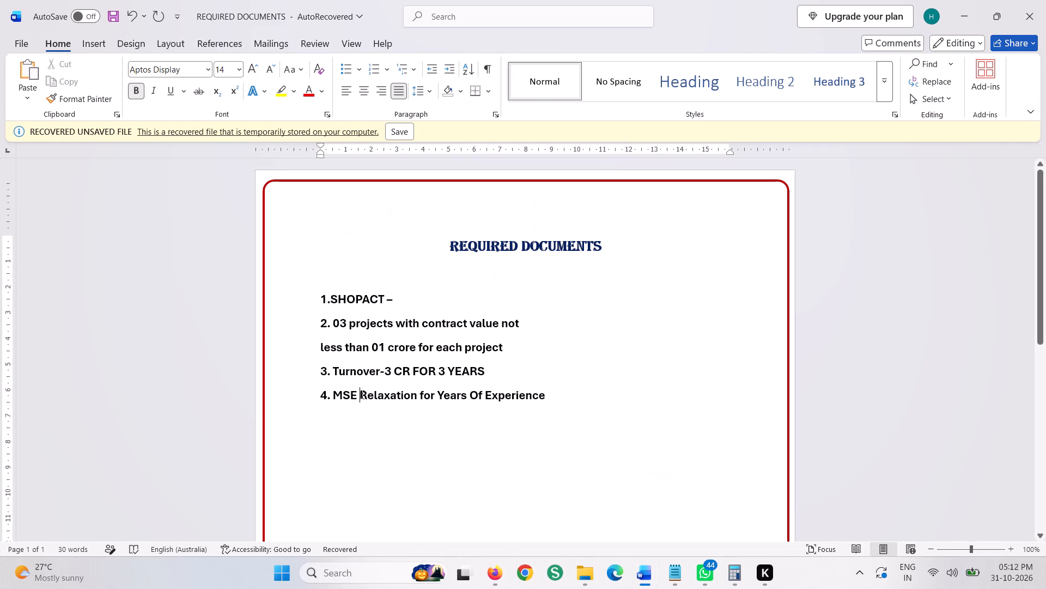
text(&)
key(space)
key(ctrl+v)
key(alt+Tab)
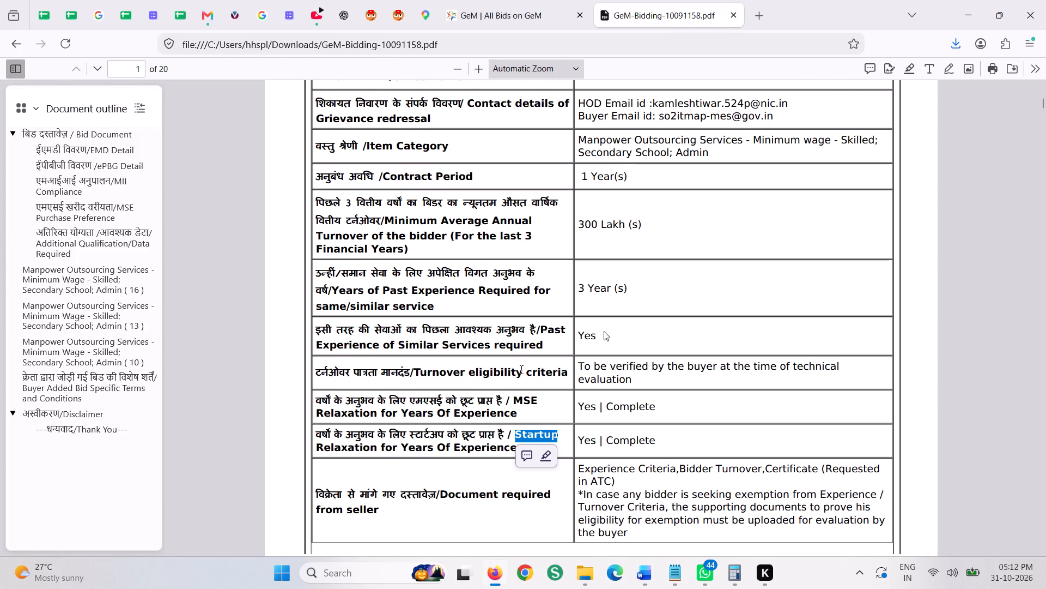
key(alt+Tab)
click(606, 398)
text(- YES)
key(space)
Add item 5 to the Word list with the label "Type of Bid-" copied from the bid details in the PDF.
key(alt+Tab)
scroll(607, 398, down, 2)
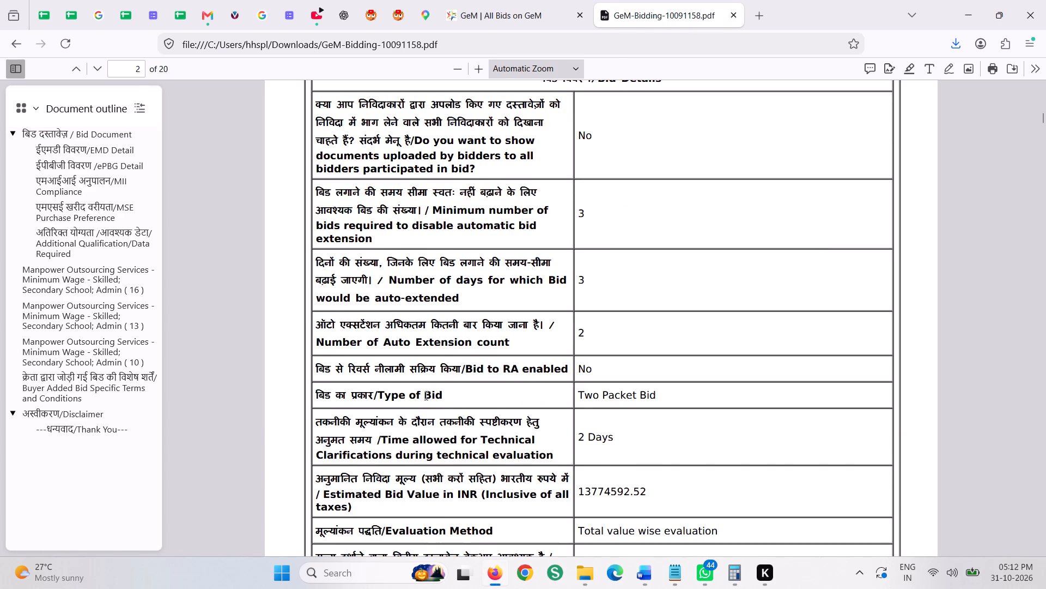
click(395, 394)
ctrl+drag(395, 394, 439, 393)
key(ctrl+c)
key(ctrl+c)
key(alt+Tab)
key(Return)
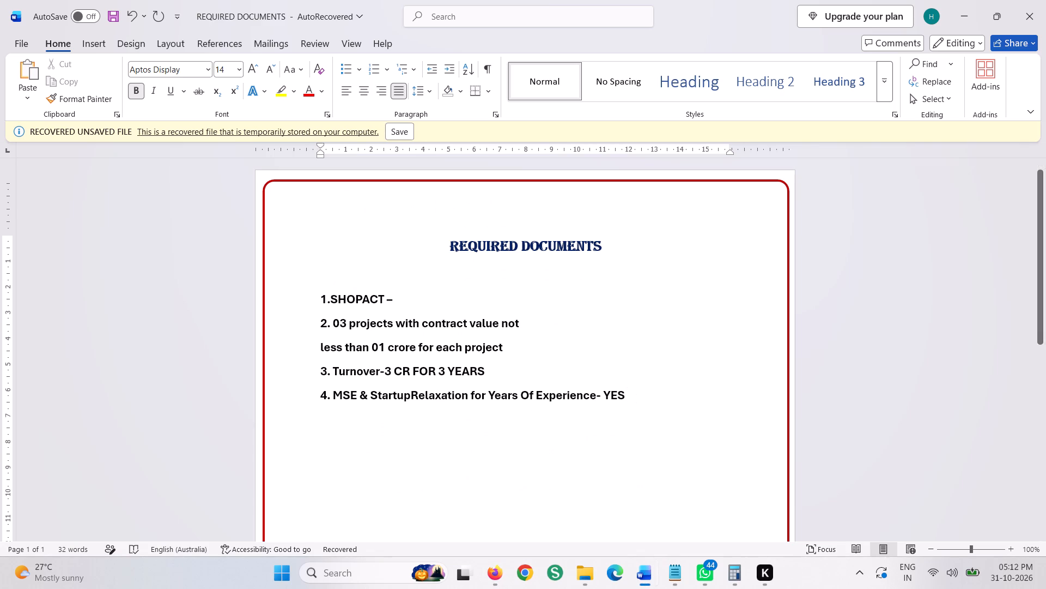
text(5.)
key(ctrl+v)
key(minus)
Complete item 5 with the value "Two Packet Bid" copied from the bid PDF.
key(alt+Tab)
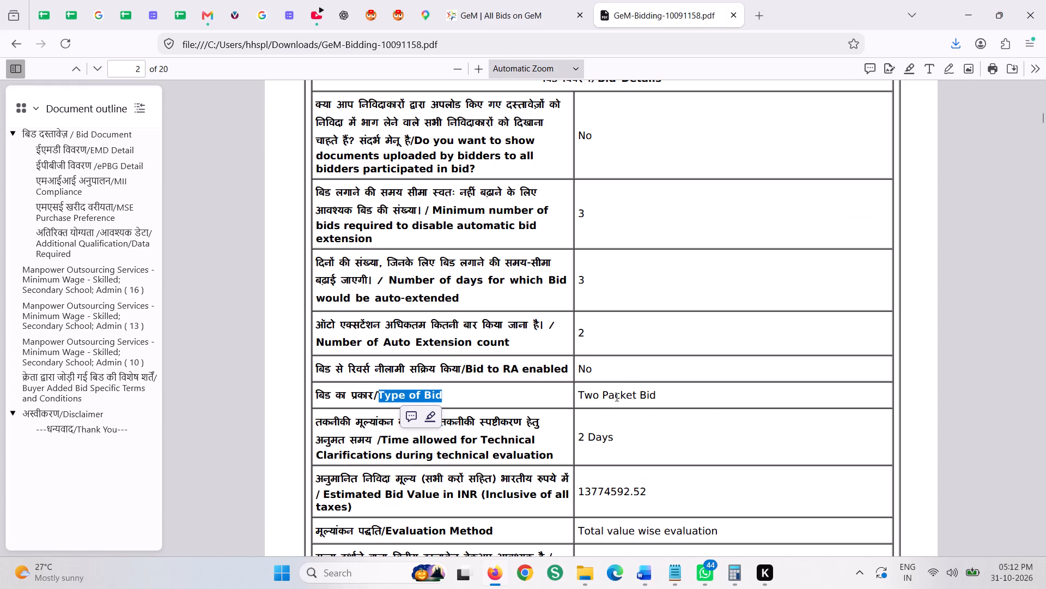
triple_click(616, 398)
key(ctrl+c)
key(ctrl+c)
key(alt+Tab)
key(ctrl+v)
Add item 6 to the Word list with the label "Estimated Bid Value-" copied from the bid PDF.
key(Return)
text(6.)
key(alt+Tab)
click(343, 494)
drag(343, 494, 437, 500)
key(ctrl+c)
key(ctrl+c)
key(alt+Tab)
key(ctrl+minus)
key(BackSpace)
key(ctrl+v)
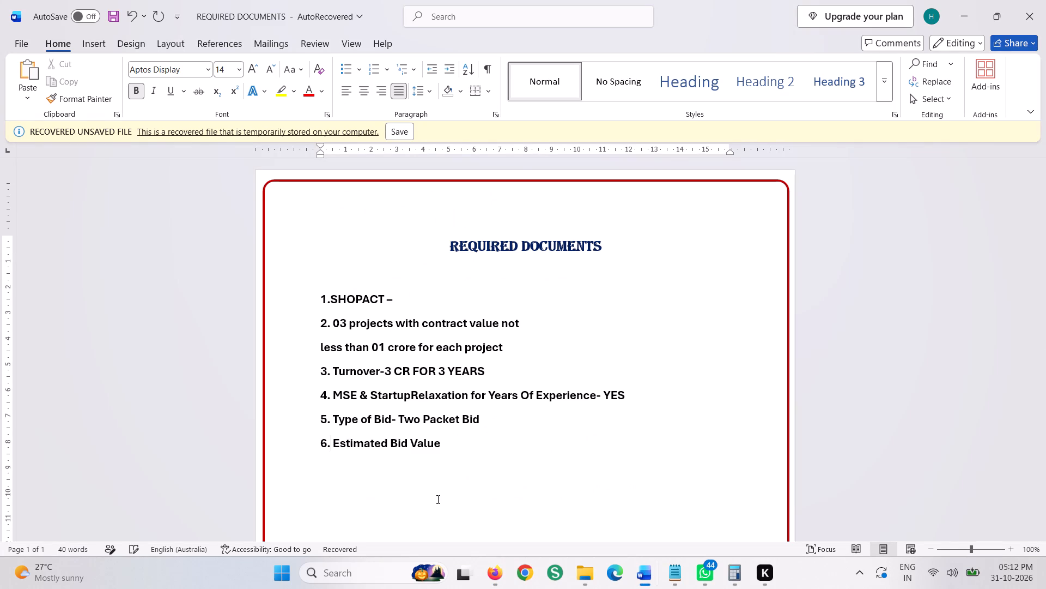
key(minus)
Complete item 6 with the value 13774592.52 copied from the bid PDF and start a line numbered 7.
key(alt+Tab)
triple_click(607, 493)
key(ctrl+c)
key(ctrl+c)
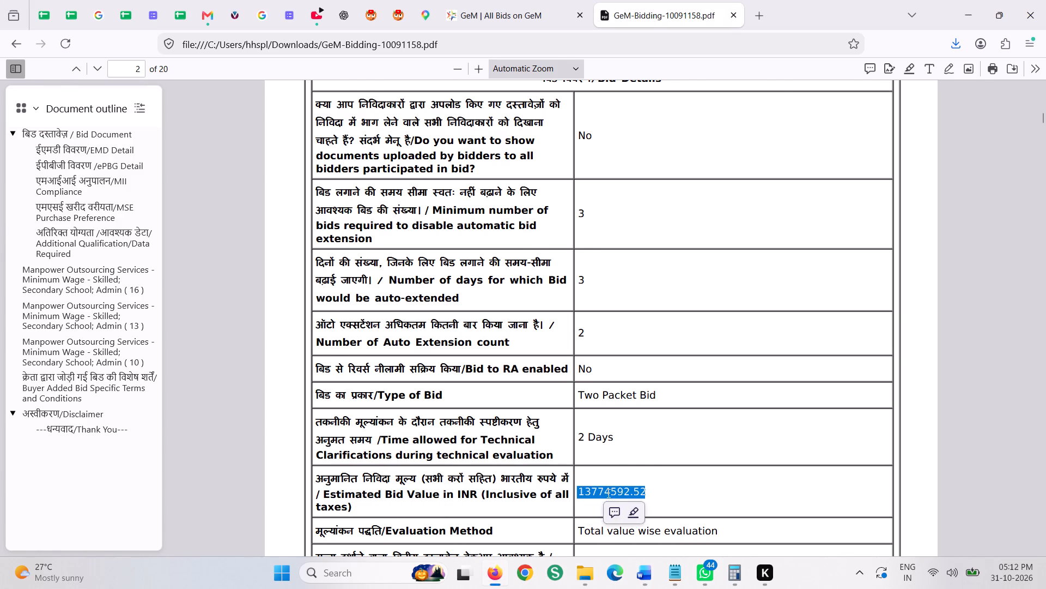
key(alt+Tab)
key(ctrl+v)
key(Return)
text(7.)
Read on through the bid PDF to the first manpower service's specifications on page 5.
key(alt+Tab)
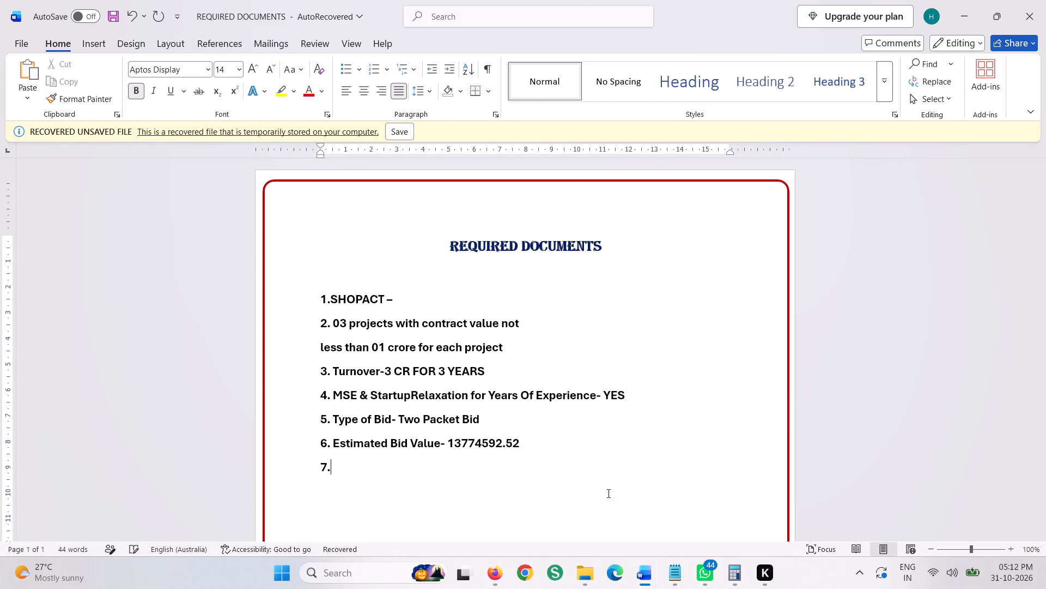
scroll(601, 364, down, 6)
scroll(542, 335, down, 2)
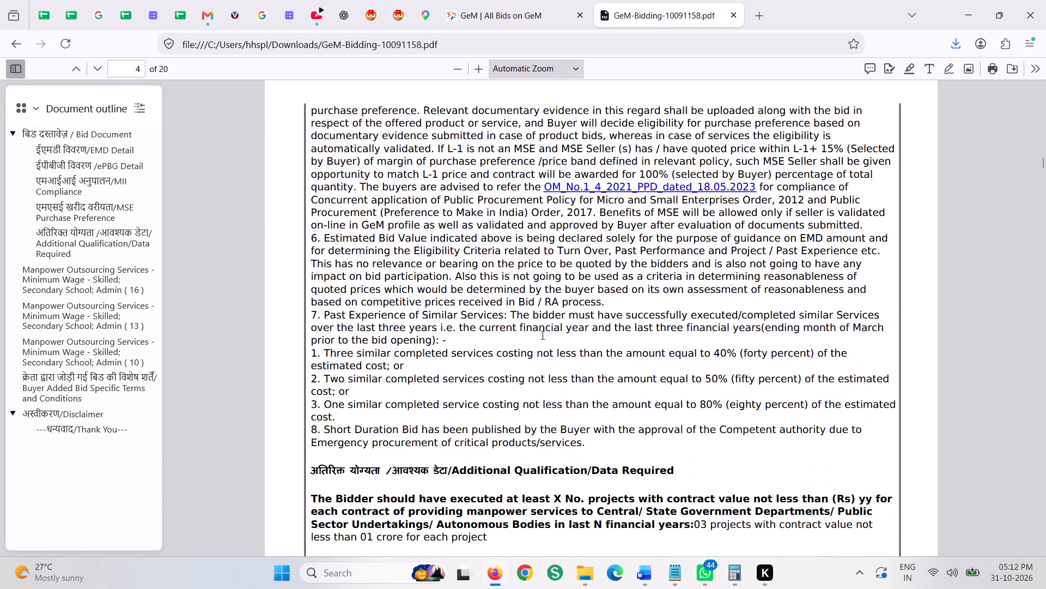
scroll(624, 263, down, 2)
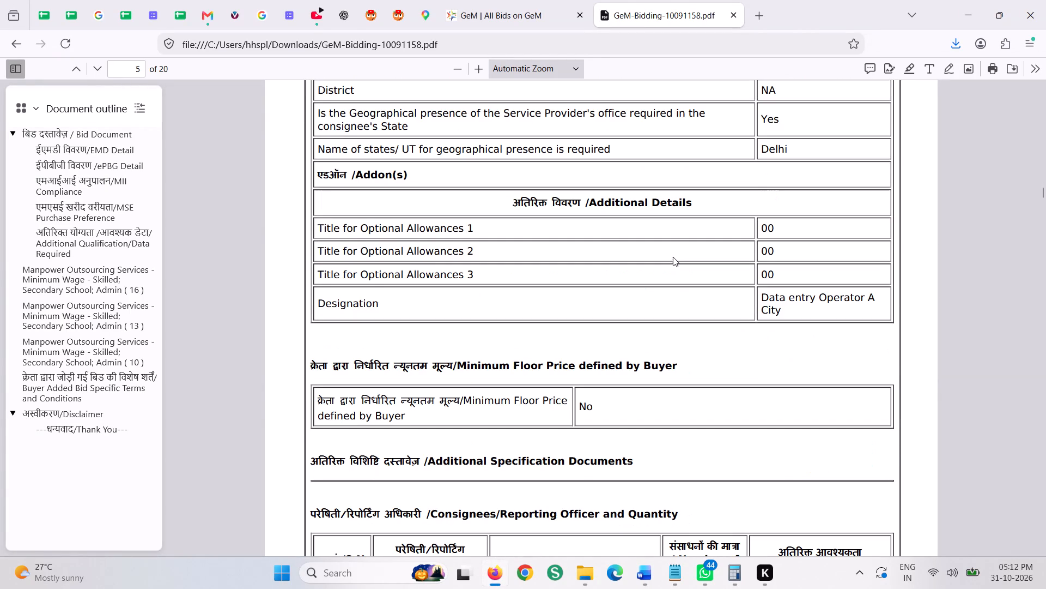
Move the K app's taskbar icon ahead of the Firefox icon.
drag(765, 577, 508, 582)
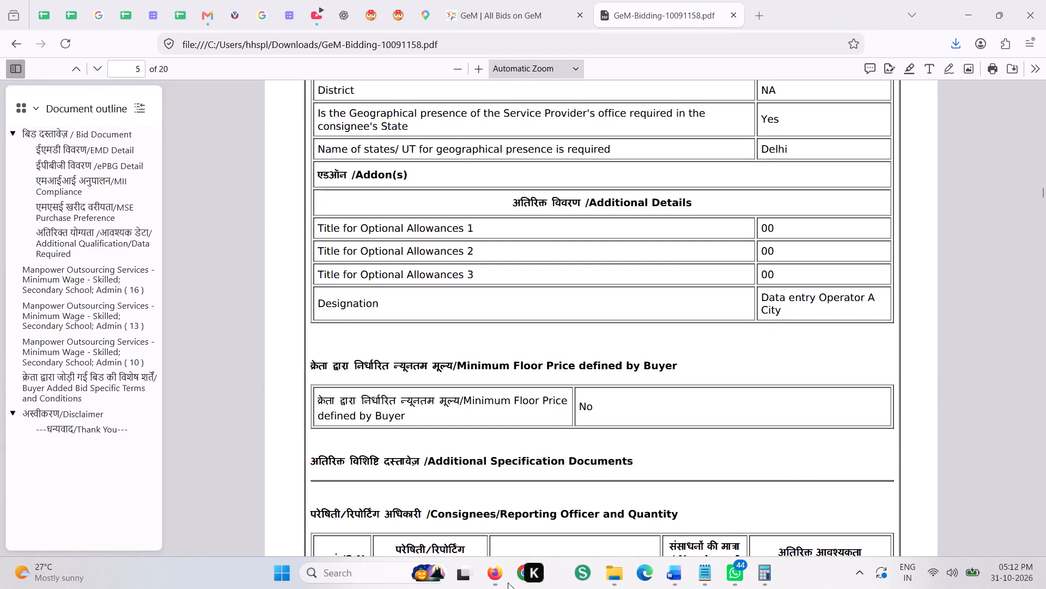
drag(508, 582, 467, 586)
Copy "DELHI" from the consignee address in the bid PDF and add it after "SHOPACT –" in item 1 of the Word list.
scroll(694, 327, down, 1)
scroll(520, 277, down, 2)
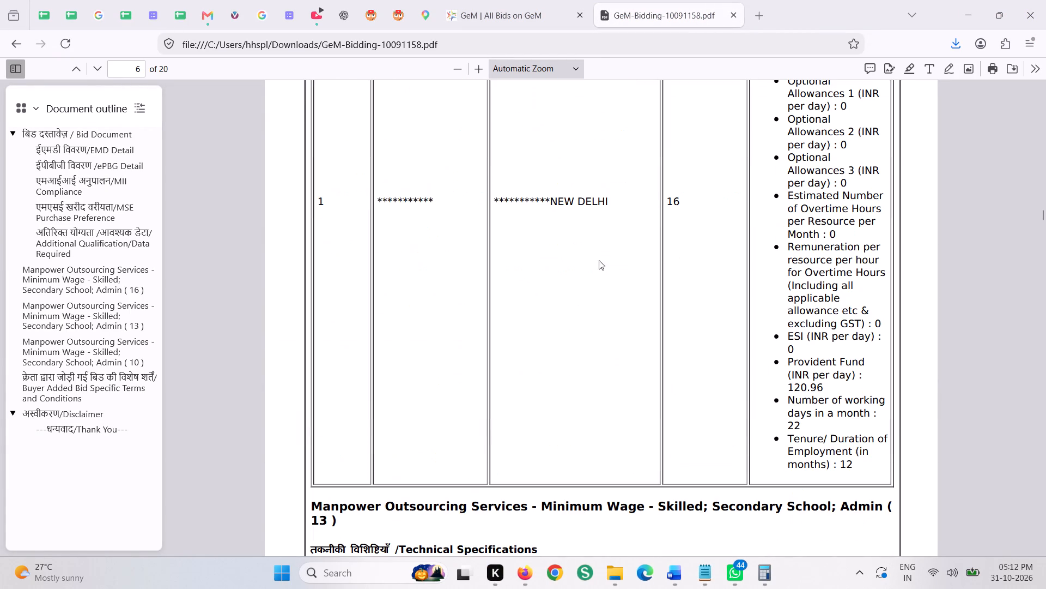
double_click(577, 202)
key(ctrl+c)
double_click(589, 202)
key(ctrl+c)
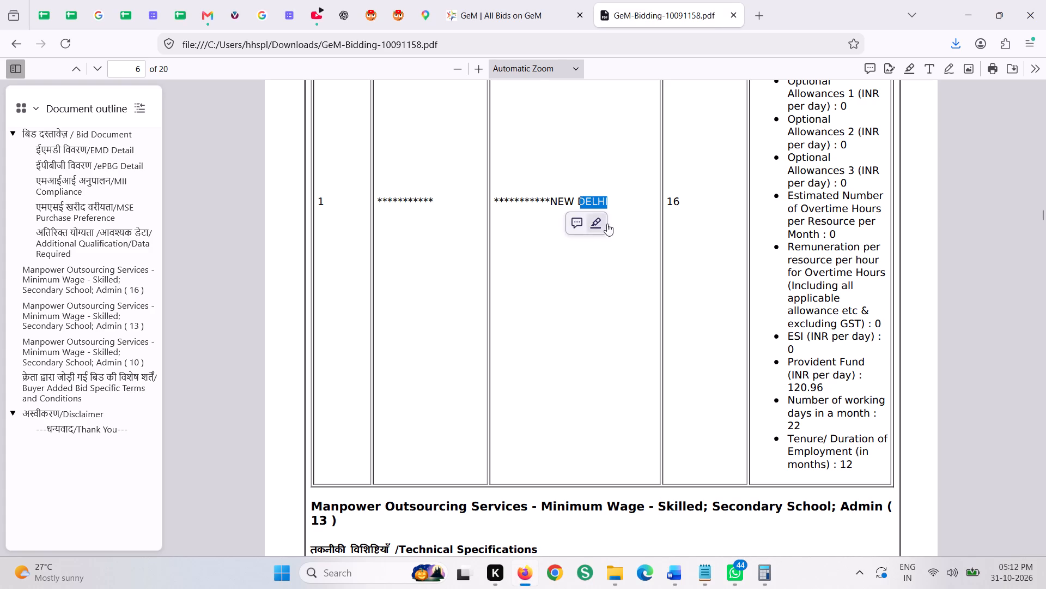
key(ctrl+c)
key(alt+Tab)
click(393, 298)
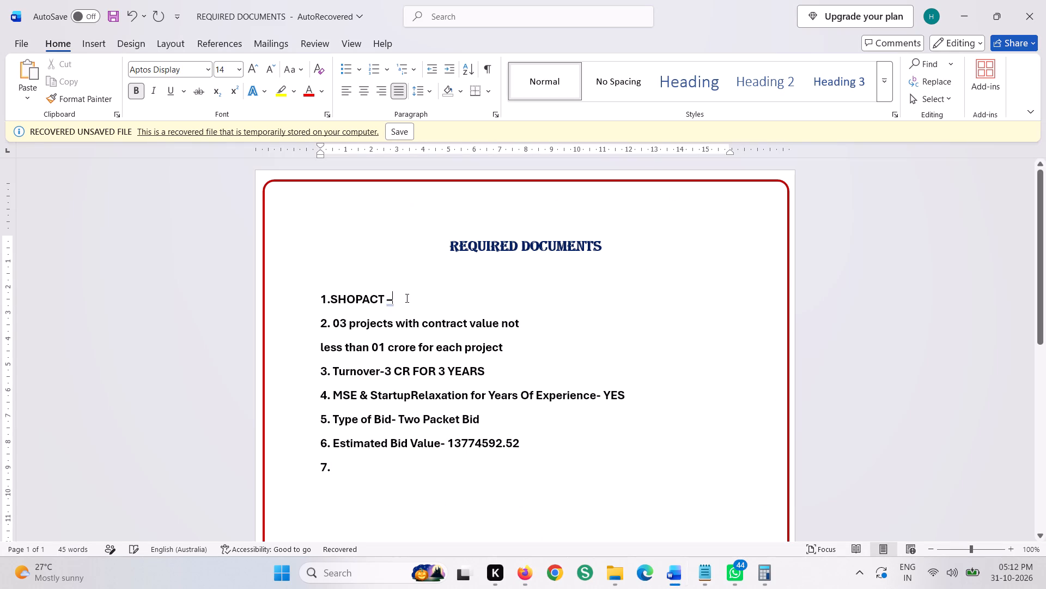
key(ctrl+v)
Read through the rest of the specifications and the buyer-added terms in the bid PDF to find the documents bidders must upload.
key(alt+Tab)
scroll(609, 362, down, 4)
scroll(707, 308, down, 5)
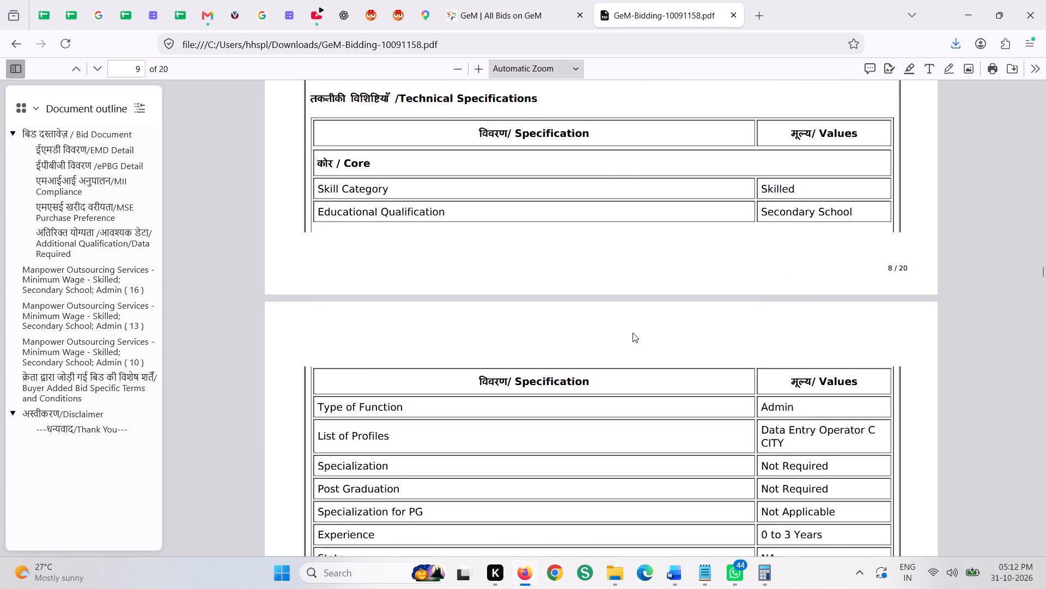
scroll(633, 333, down, 5)
scroll(473, 338, down, 1)
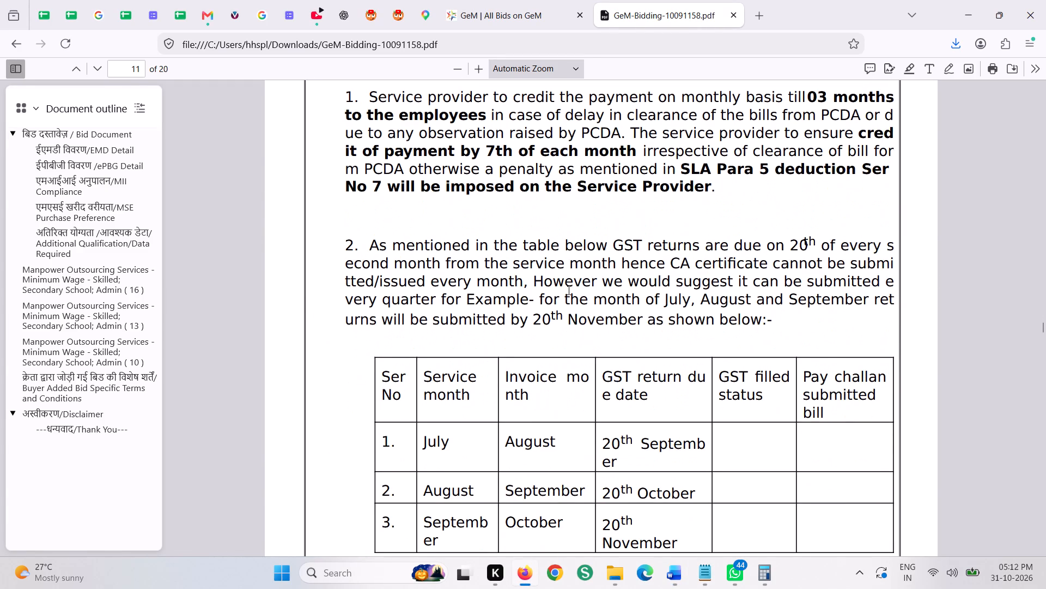
scroll(547, 305, up, 1)
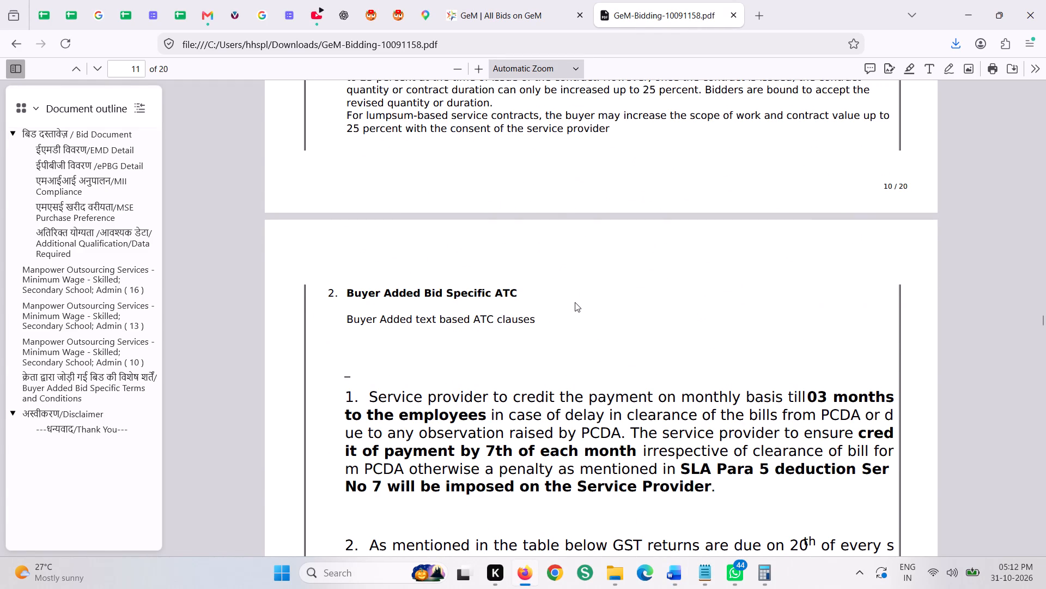
scroll(576, 360, down, 1)
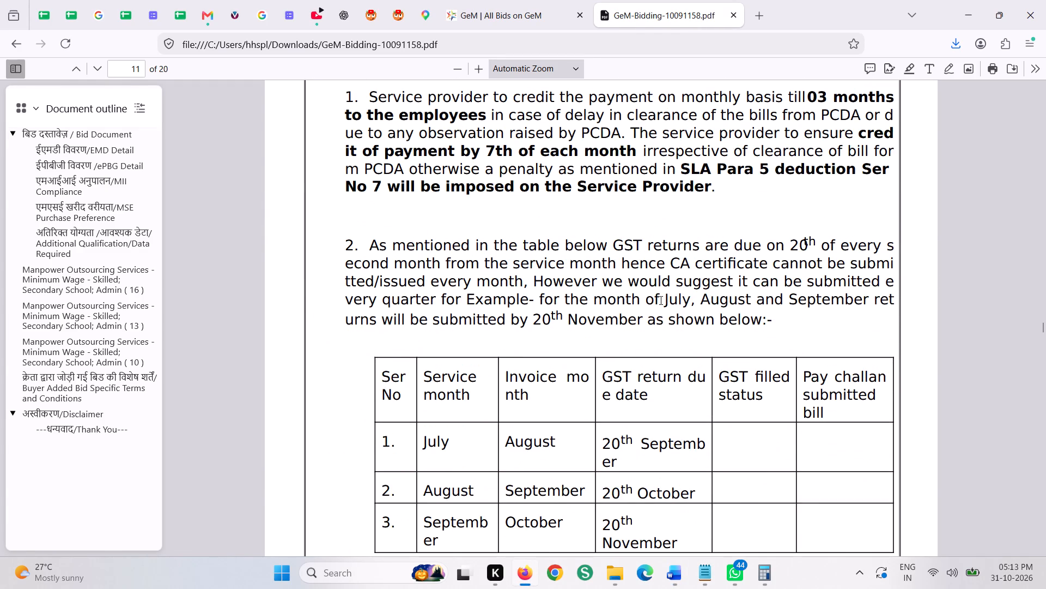
scroll(622, 330, down, 1)
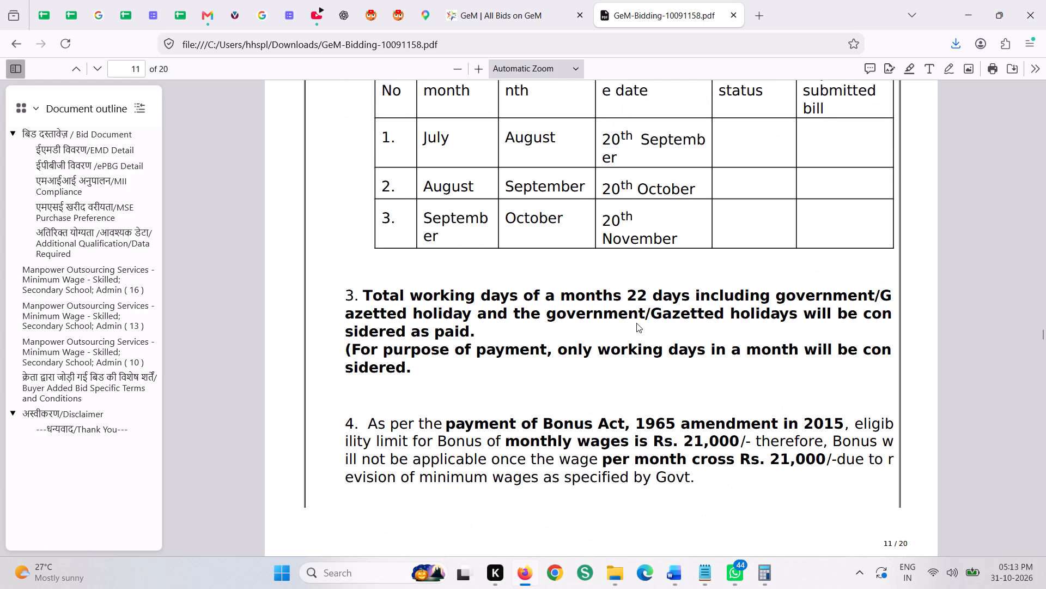
scroll(561, 341, down, 2)
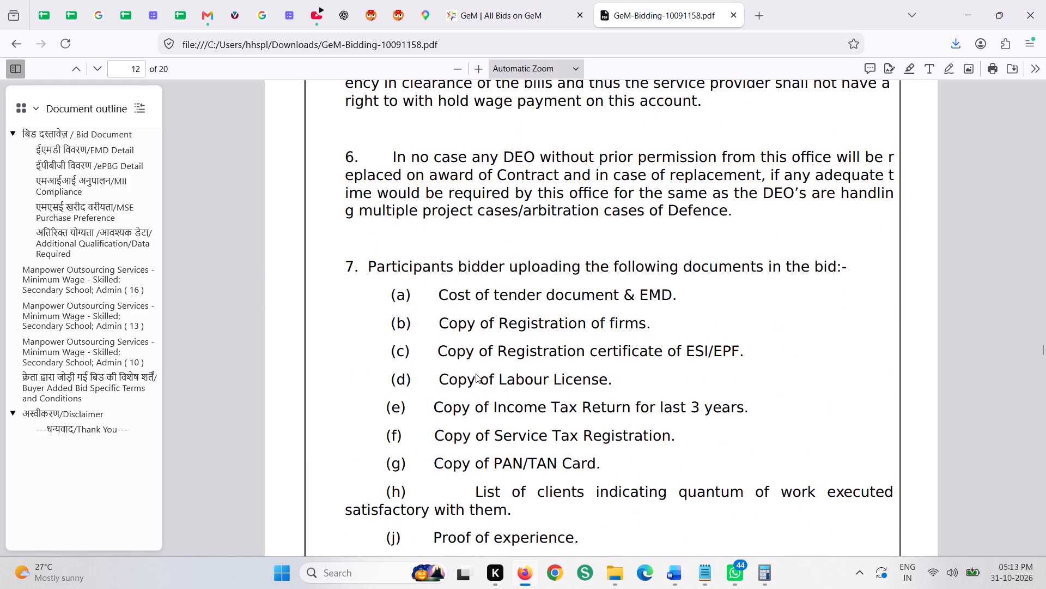
Copy "Copy of Income Tax Return for last 3 years" from clause 7(e) of the bid PDF into item 7 of the Word list.
click(447, 408)
drag(447, 408, 576, 412)
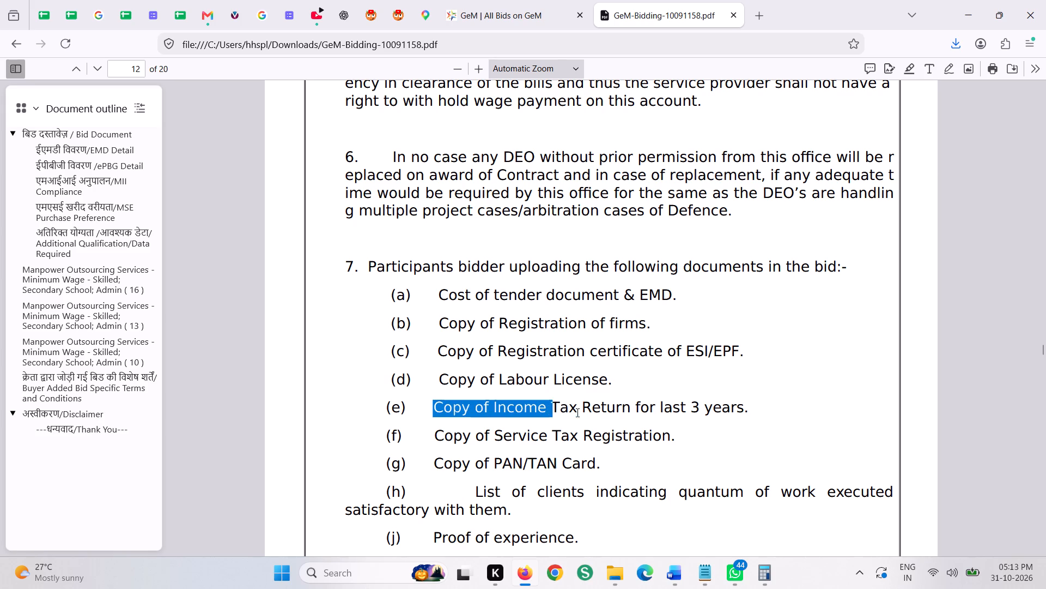
drag(576, 412, 733, 410)
key(ctrl+c)
key(ctrl+c)
key(ctrl+c)
key(ctrl+c)
key(alt+Tab)
key(ctrl+v)
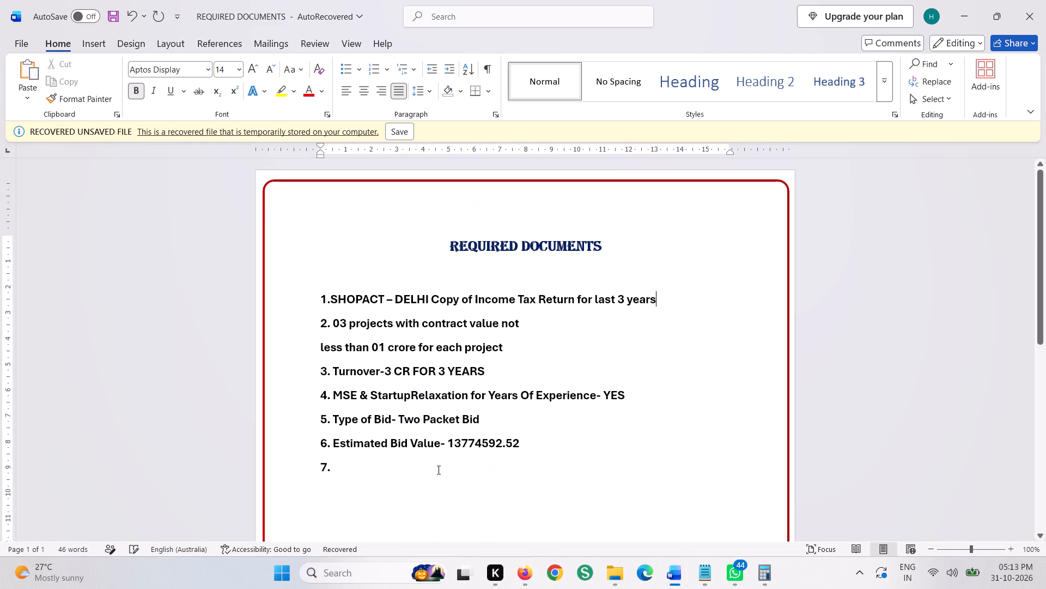
key(ctrl+z)
click(365, 471)
key(ctrl+v)
Add item 8 to the Word list as "Copy of Labour License", copied from clause 7(d) of the bid PDF.
key(Return)
text(8.)
key(alt+Tab)
click(461, 376)
drag(461, 376, 561, 381)
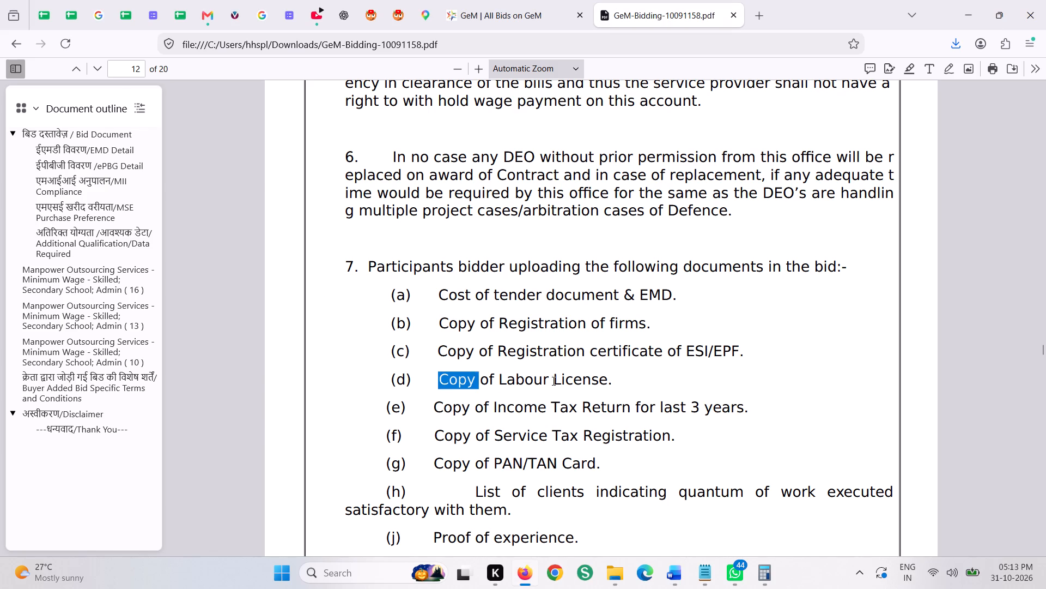
drag(561, 381, 596, 383)
key(ctrl+c)
key(ctrl+c)
key(alt+Tab)
key(ctrl+v)
Add item 9 to the Word list as "Copy of Service Tax clearance certificate", copied from clause 7(k) of the bid PDF.
key(Return)
text(9.)
key(alt+Tab)
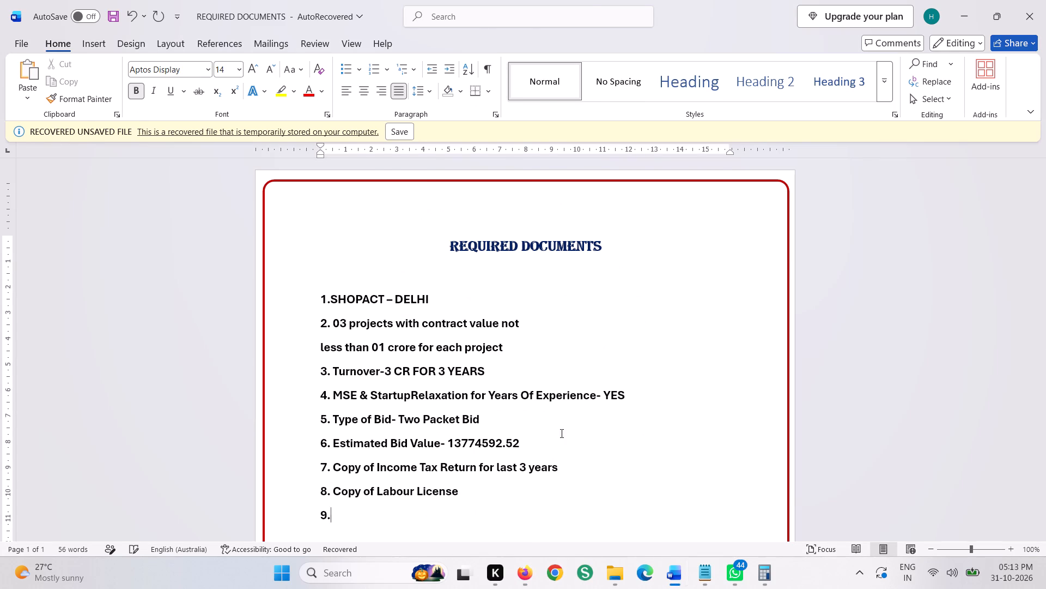
scroll(592, 366, down, 1)
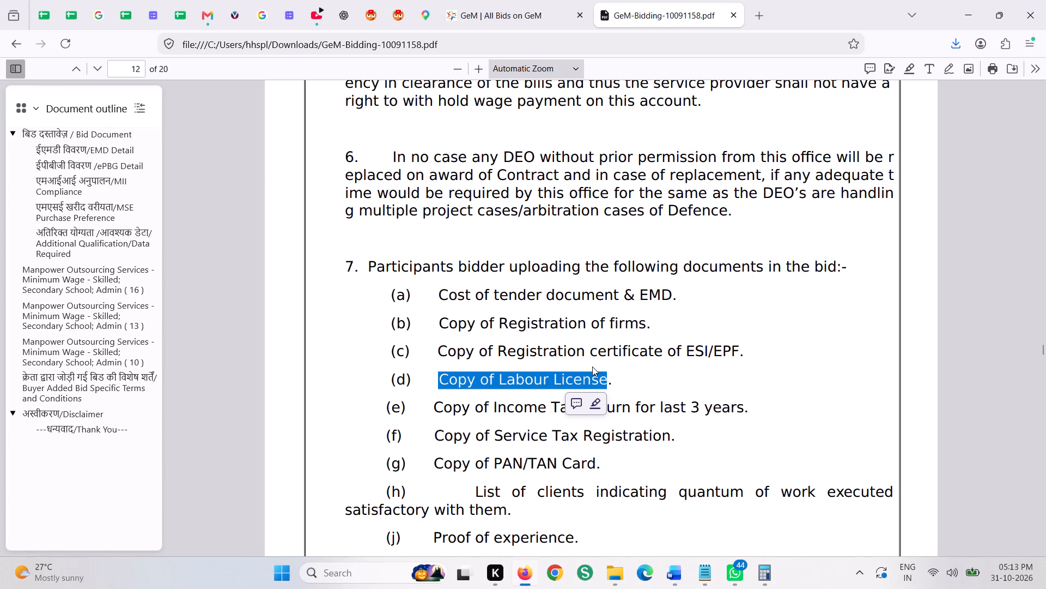
click(470, 258)
drag(470, 258, 506, 253)
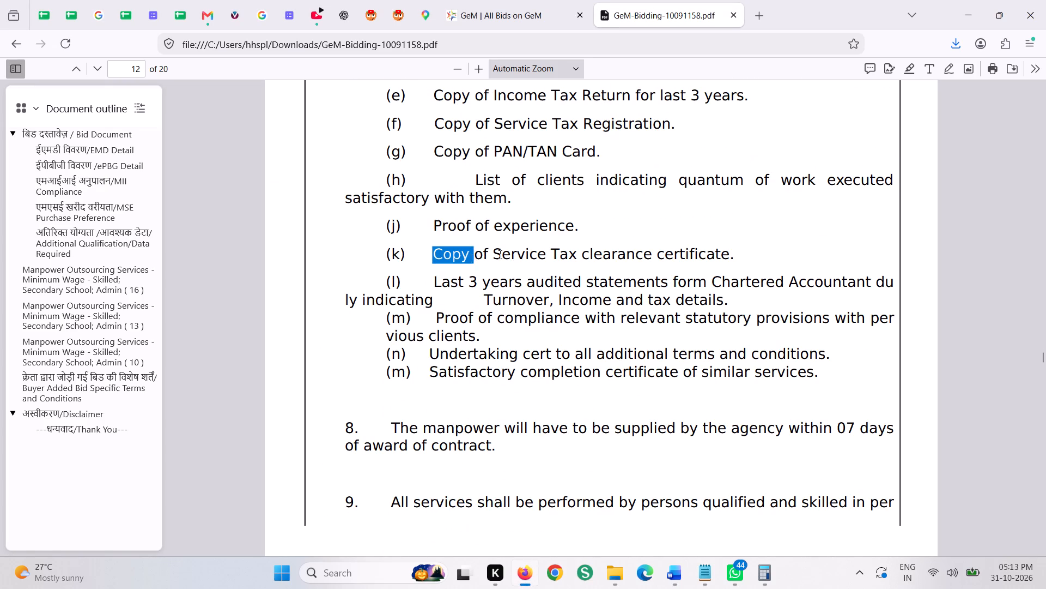
drag(506, 253, 704, 252)
key(ctrl+c)
key(ctrl+c)
key(alt+Tab)
key(ctrl+v)
Add item 10 to the Word list as "Undertaking cert to all additional terms and conditions", copied from clause 7(n) of the bid PDF.
key(Return)
text(10.)
key(alt+Tab)
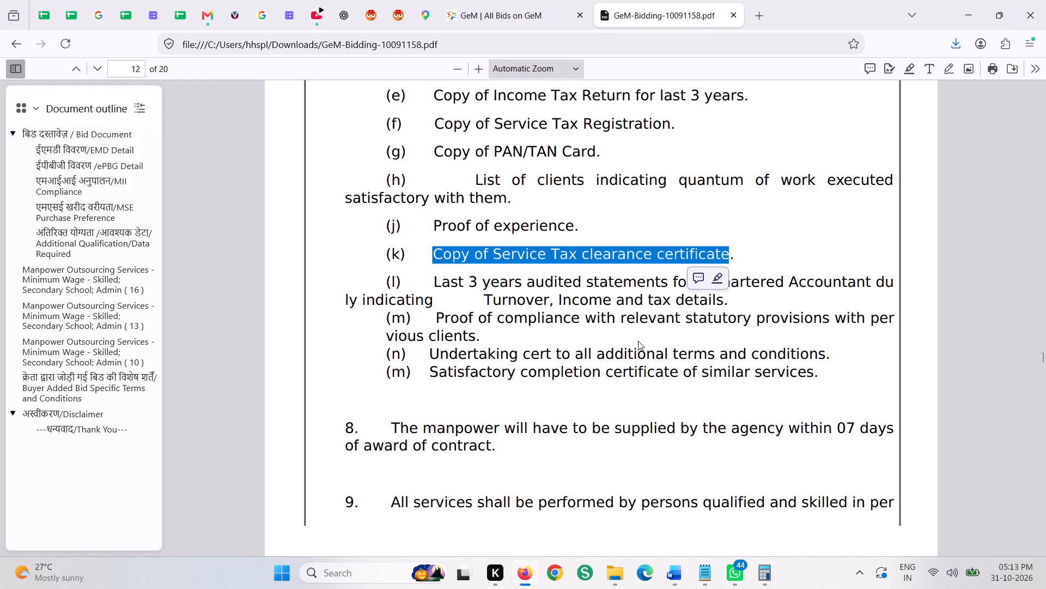
click(447, 357)
drag(447, 357, 822, 362)
key(ctrl+c)
key(ctrl+c)
key(ctrl+c)
key(alt+Tab)
key(ctrl+v)
Add item 11 to the Word list as "Satisfactory completion certificate of similar services.", copied from the last sub-item of clause 7 in the bid PDF.
key(Return)
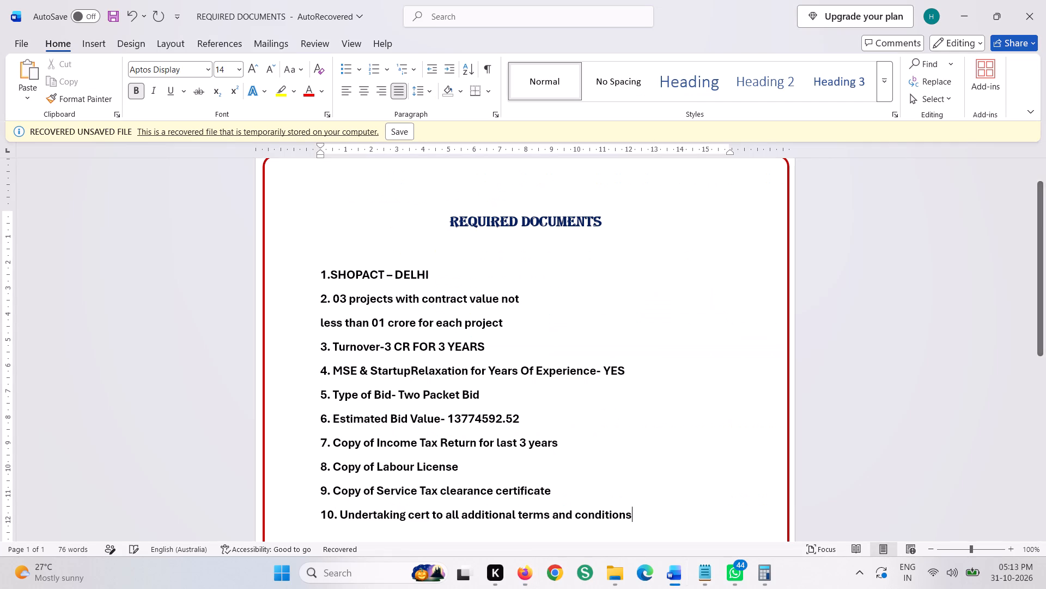
text(11.)
key(alt+Tab)
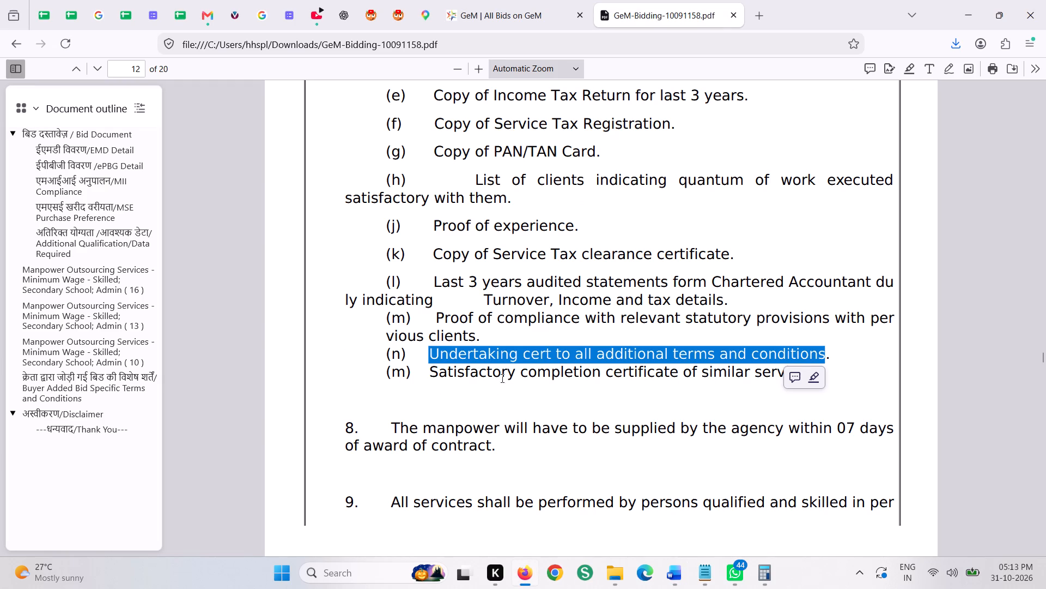
click(437, 372)
drag(437, 372, 813, 372)
key(ctrl+c)
key(ctrl+c)
key(ctrl+c)
key(ctrl+c)
key(ctrl+c)
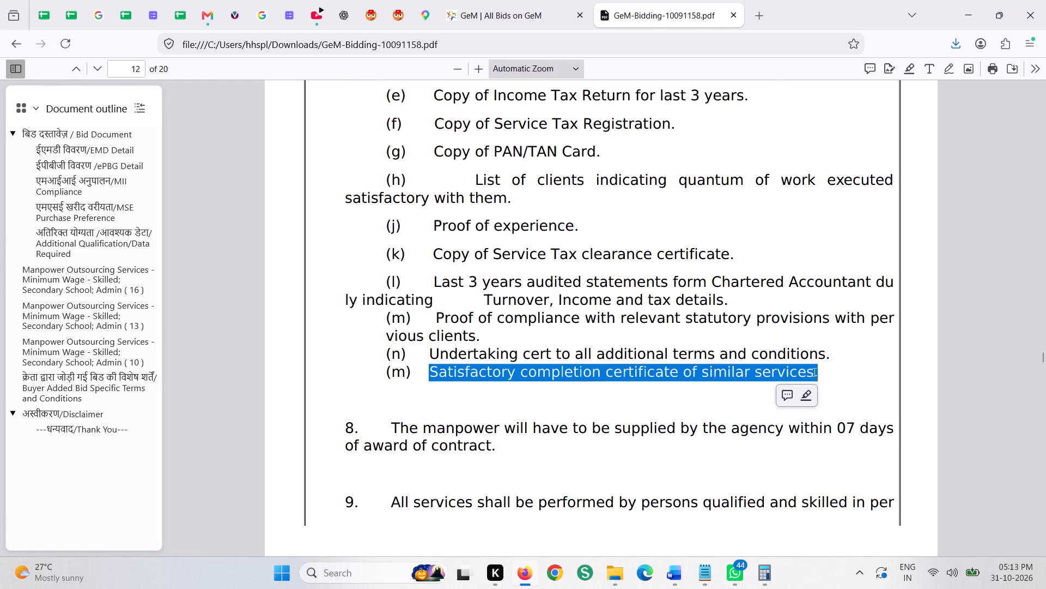
key(alt+Tab)
key(ctrl+v)
Add item 12 to the Word list with the clause 10 text of the bid PDF, from "Agency should not have any Police" to "of an Affidavit".
key(alt+Tab)
scroll(578, 438, down, 1)
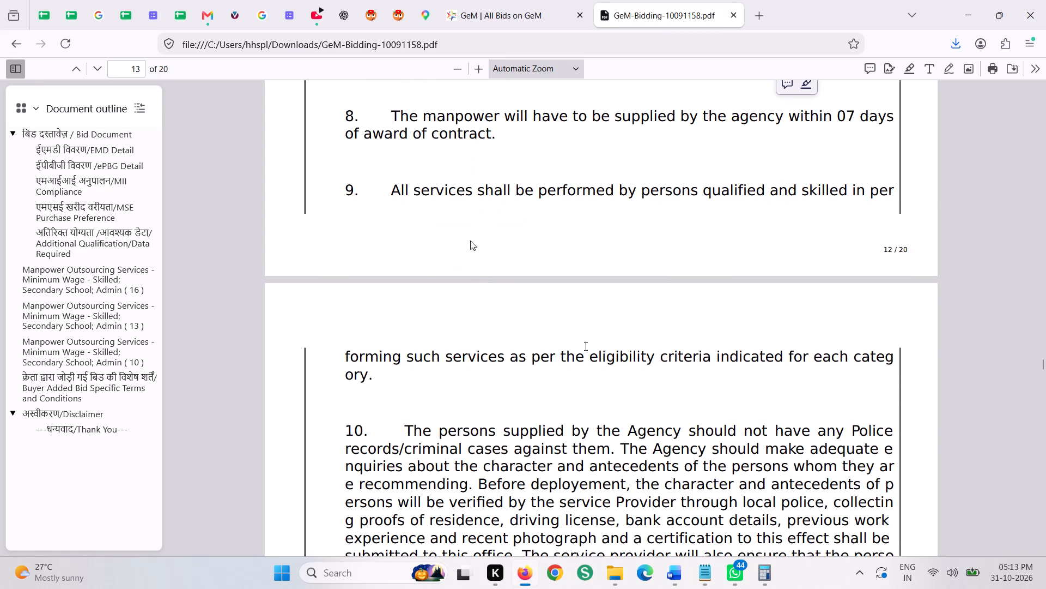
scroll(486, 310, down, 1)
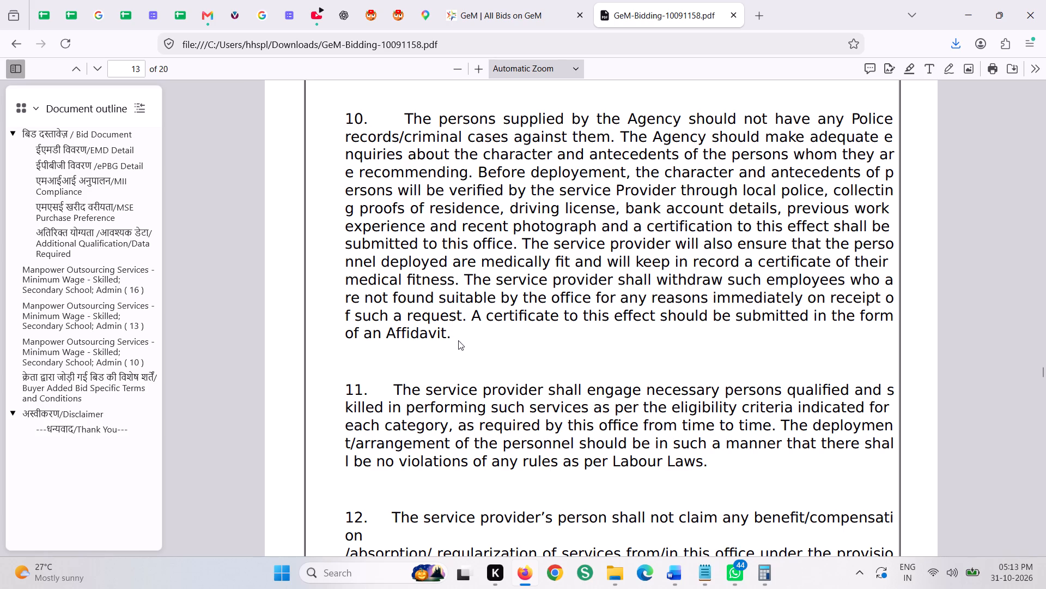
scroll(518, 323, up, 1)
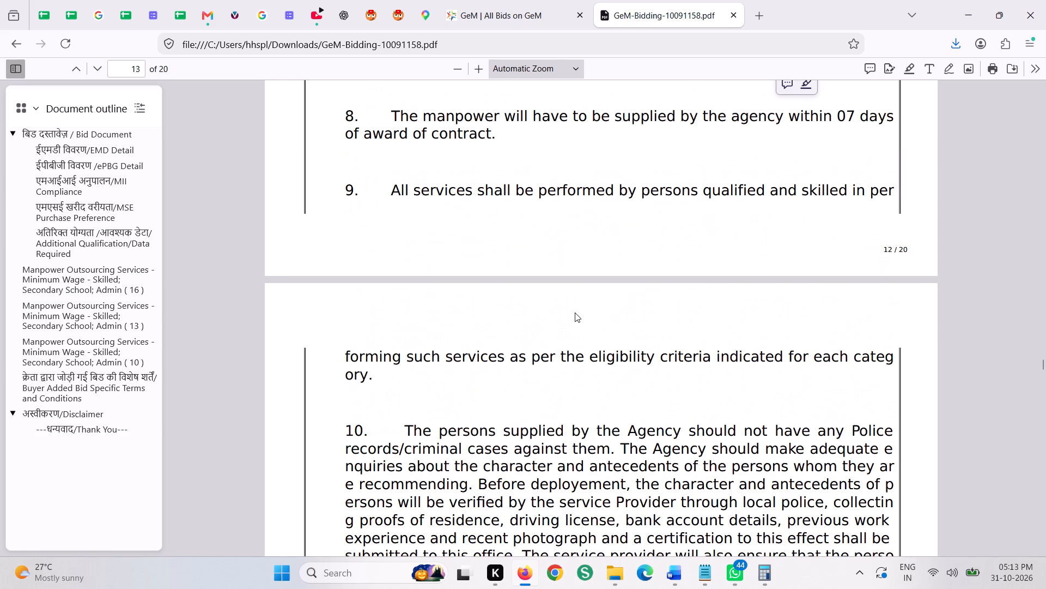
scroll(575, 312, down, 1)
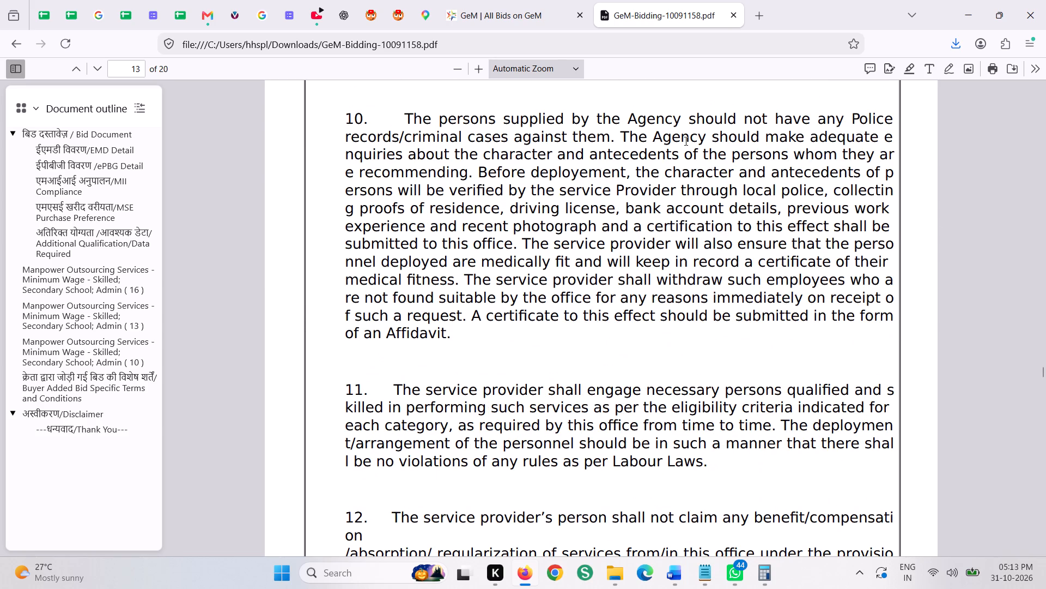
click(678, 139)
double_click(667, 137)
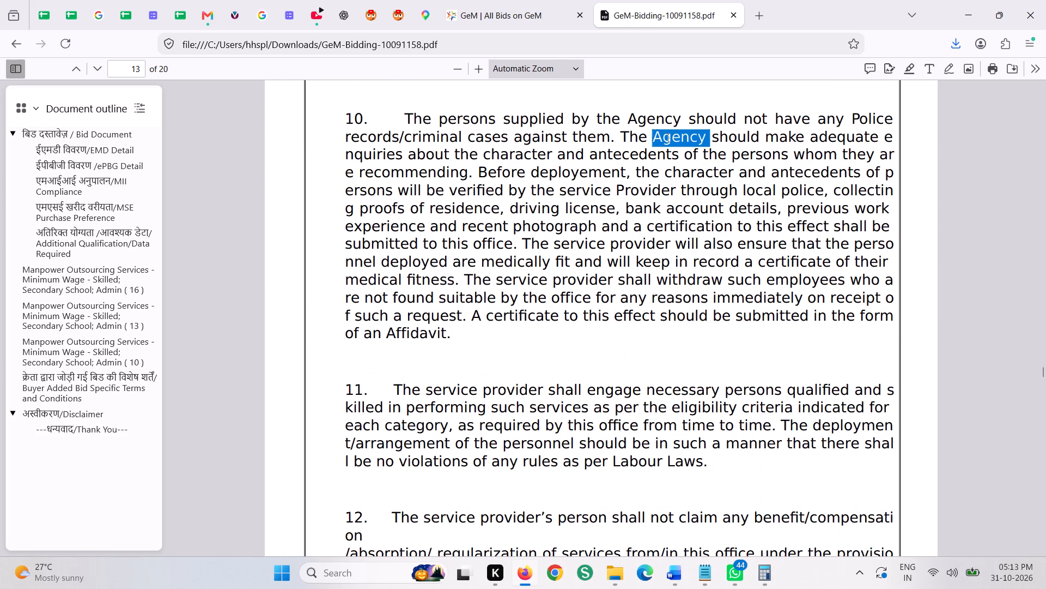
double_click(667, 137)
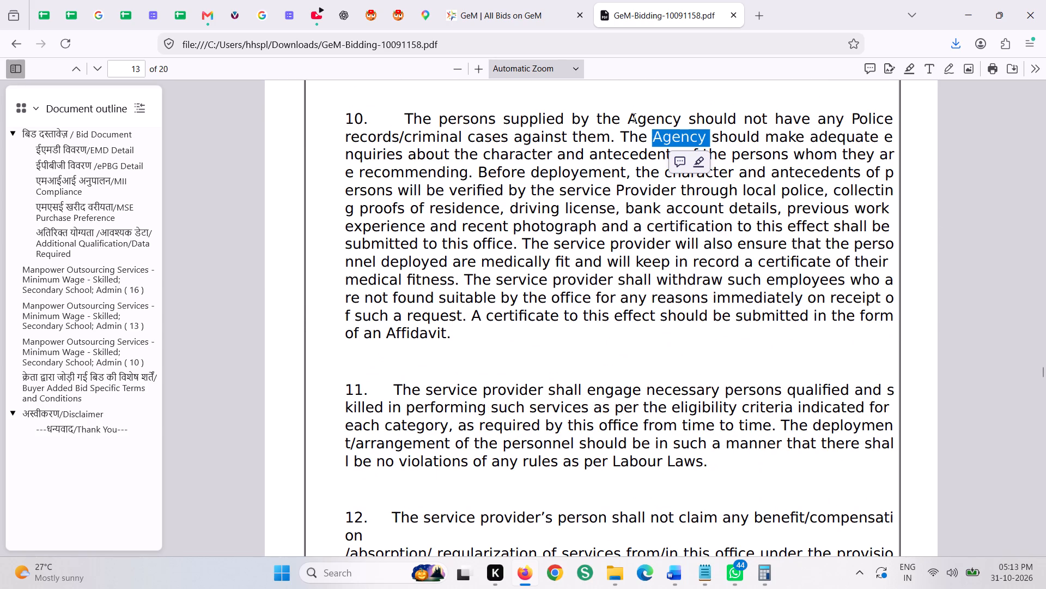
click(633, 117)
drag(633, 117, 717, 237)
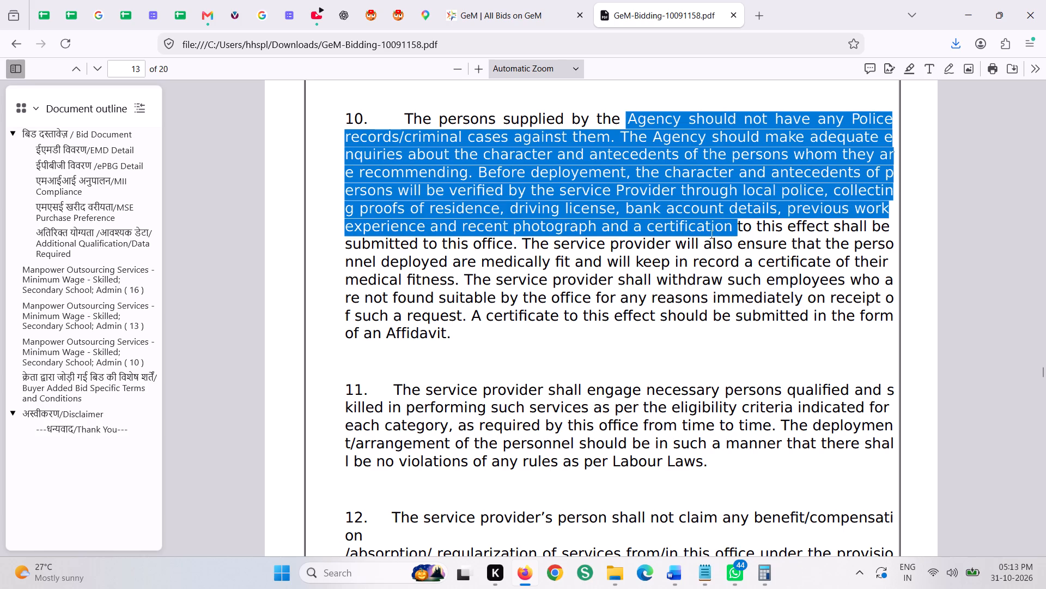
drag(717, 237, 439, 334)
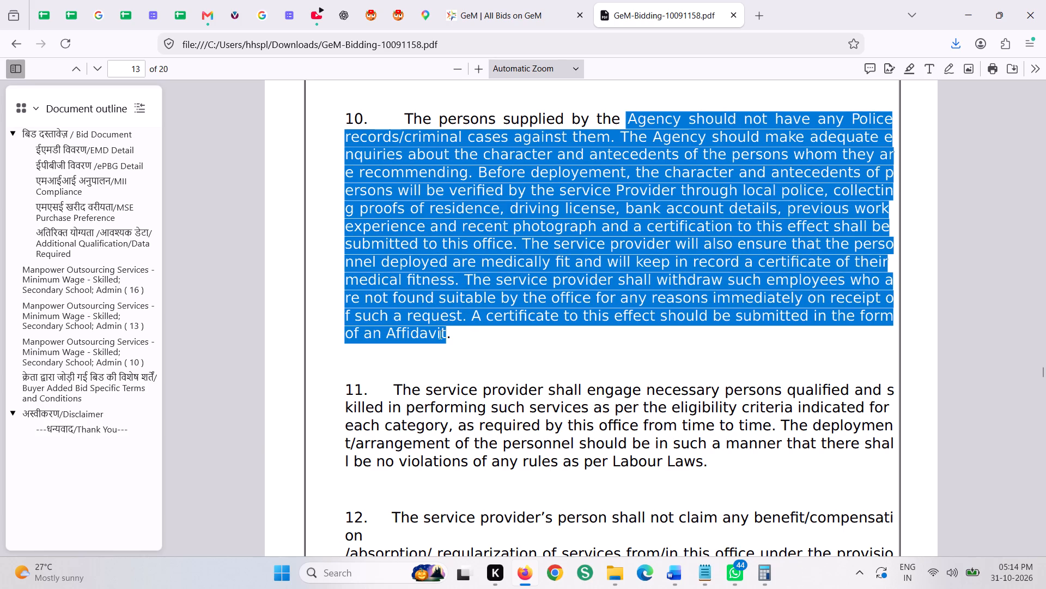
drag(439, 334, 441, 333)
key(ctrl+c)
key(ctrl+c)
key(alt+Tab)
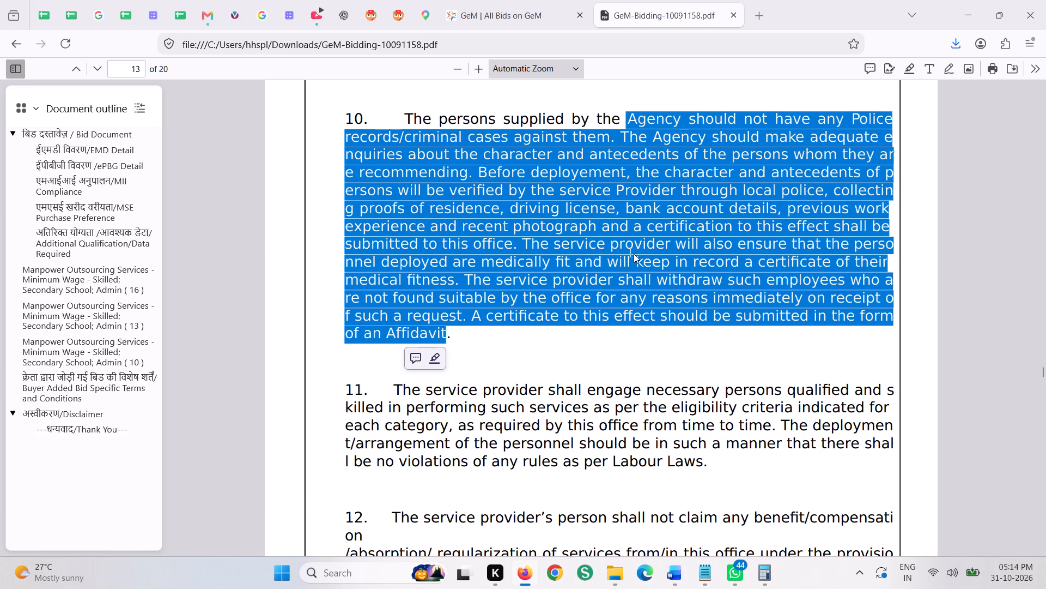
click(465, 169)
scroll(509, 393, down, 1)
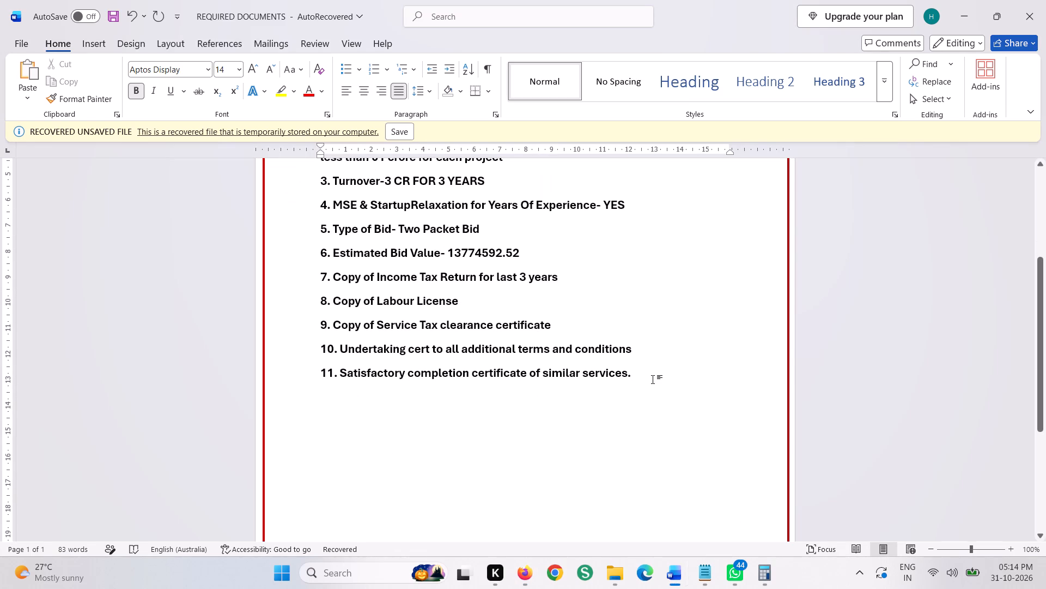
key(Return)
text(12.)
key(ctrl+v)
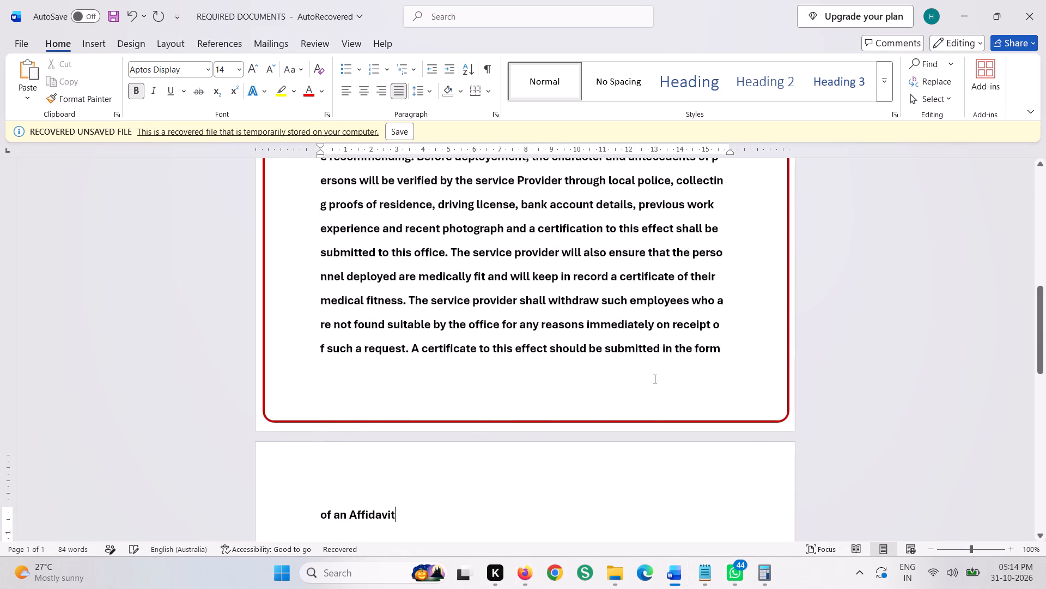
Join the broken lines of item 12 into one paragraph, from "Agency should not have any Police" through "bank account details, previous work".
scroll(564, 321, up, 1)
click(319, 246)
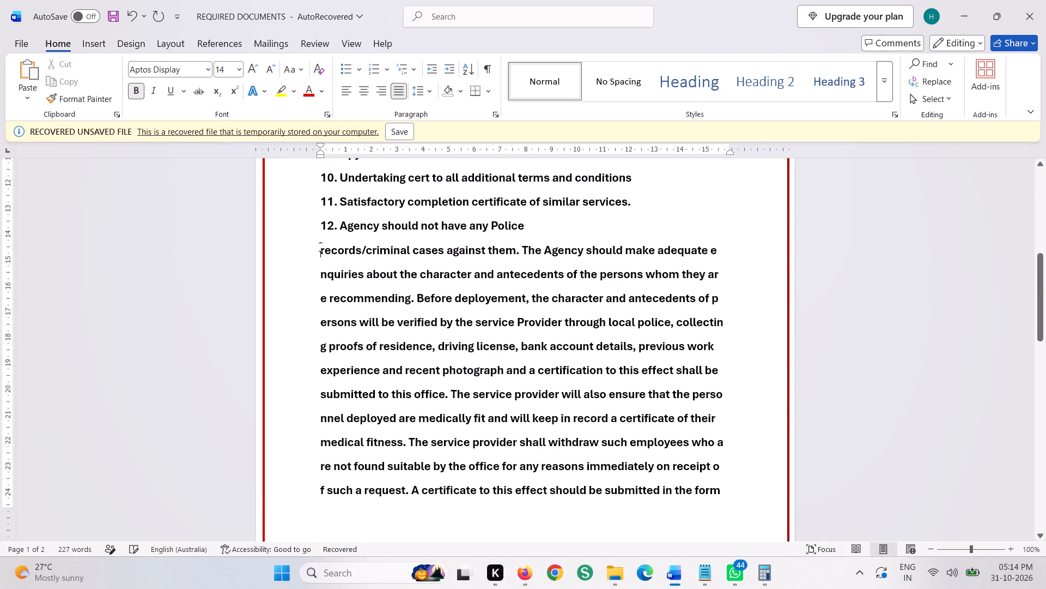
key(BackSpace)
click(318, 265)
key(BackSpace)
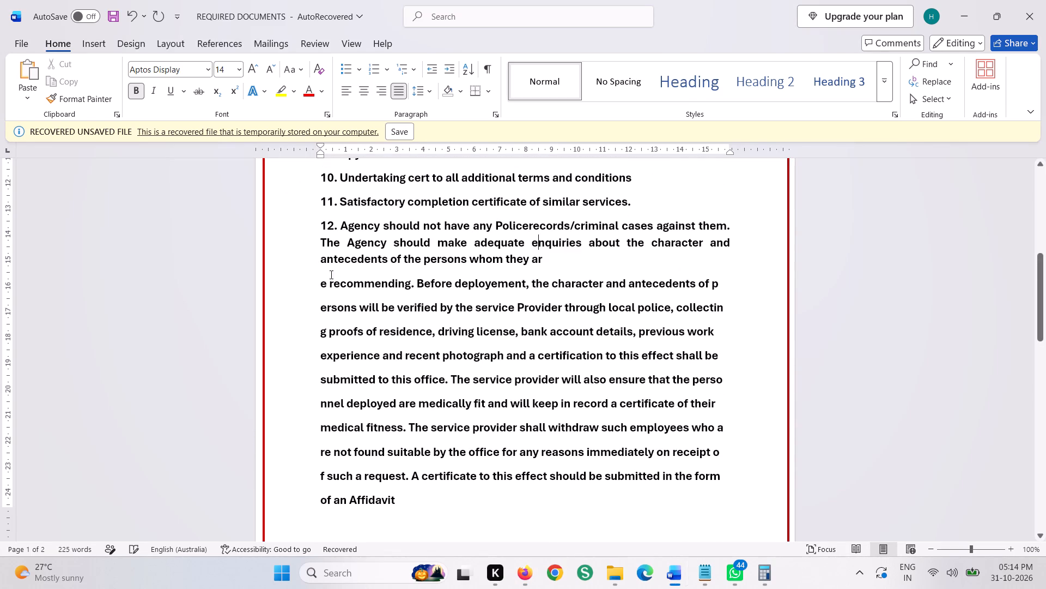
click(320, 285)
key(BackSpace)
click(317, 300)
key(BackSpace)
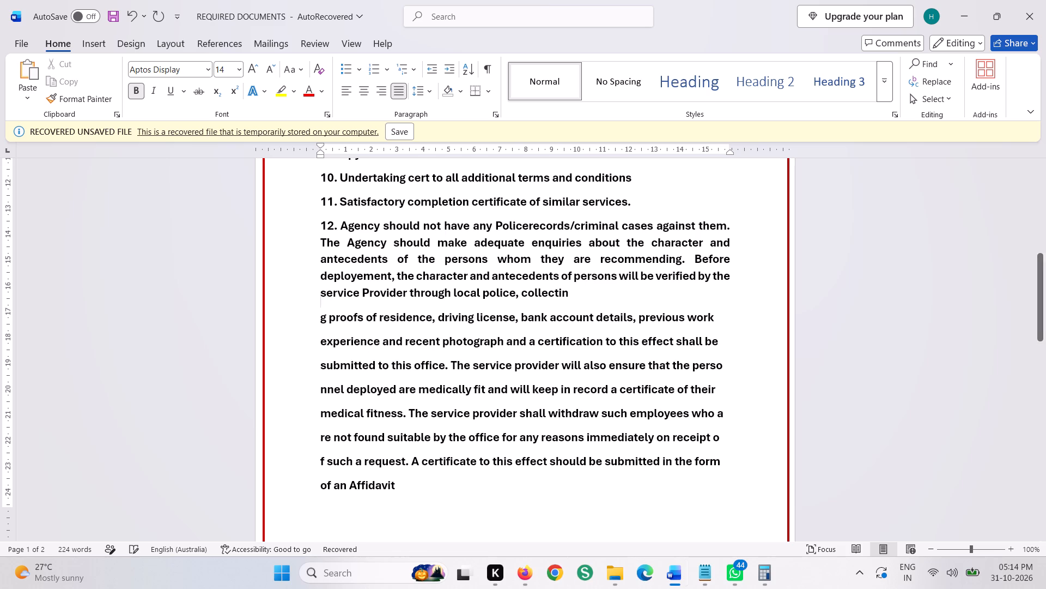
click(318, 314)
key(BackSpace)
Join the remaining broken lines of item 12 to the same paragraph, from "experience and recent photograph" through "of an Affidavit".
click(321, 333)
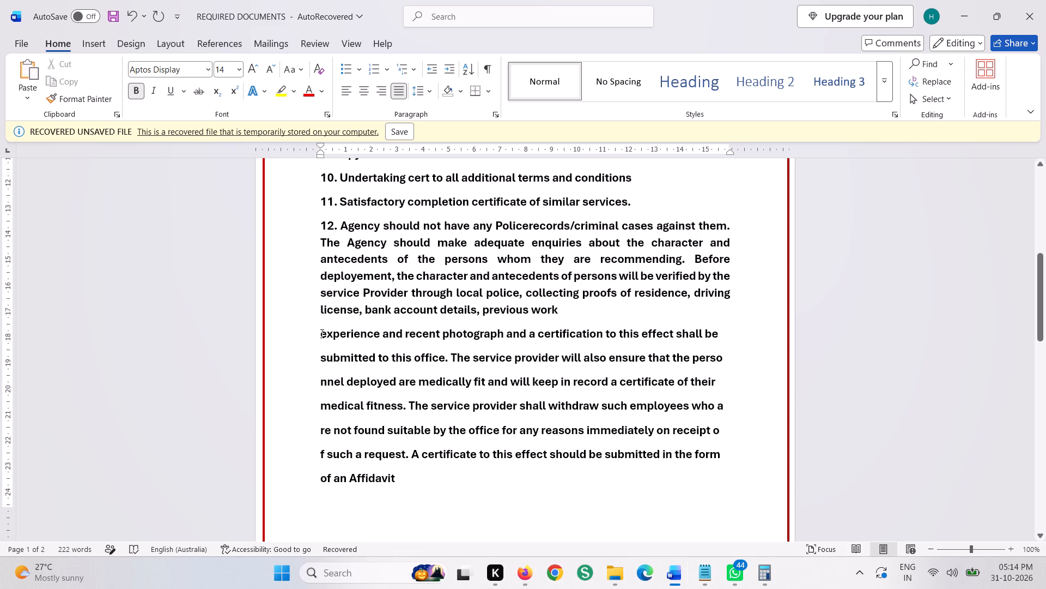
key(BackSpace)
click(321, 351)
key(BackSpace)
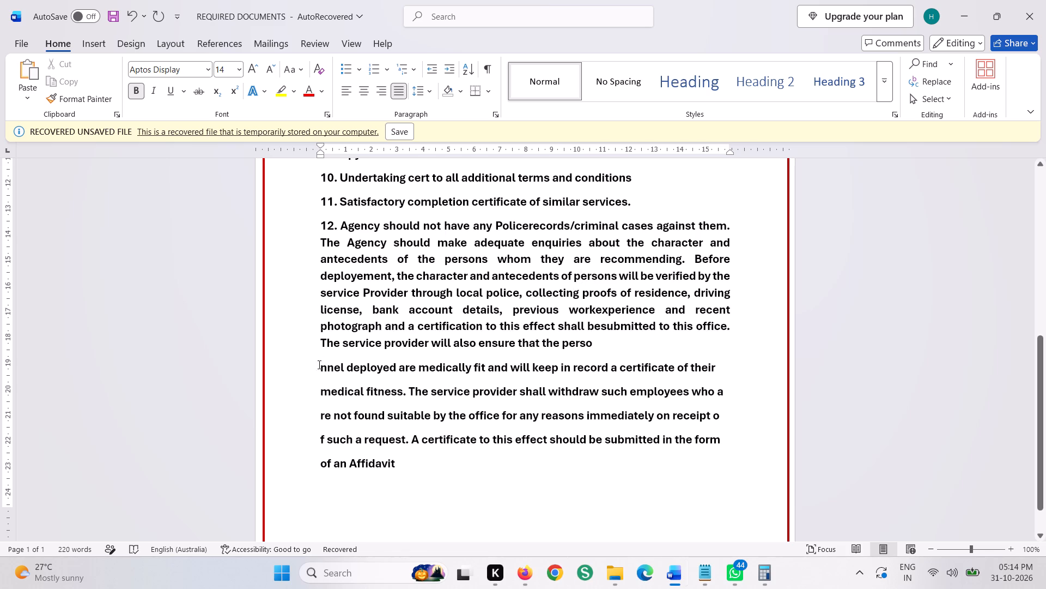
click(317, 366)
key(BackSpace)
click(317, 386)
key(BackSpace)
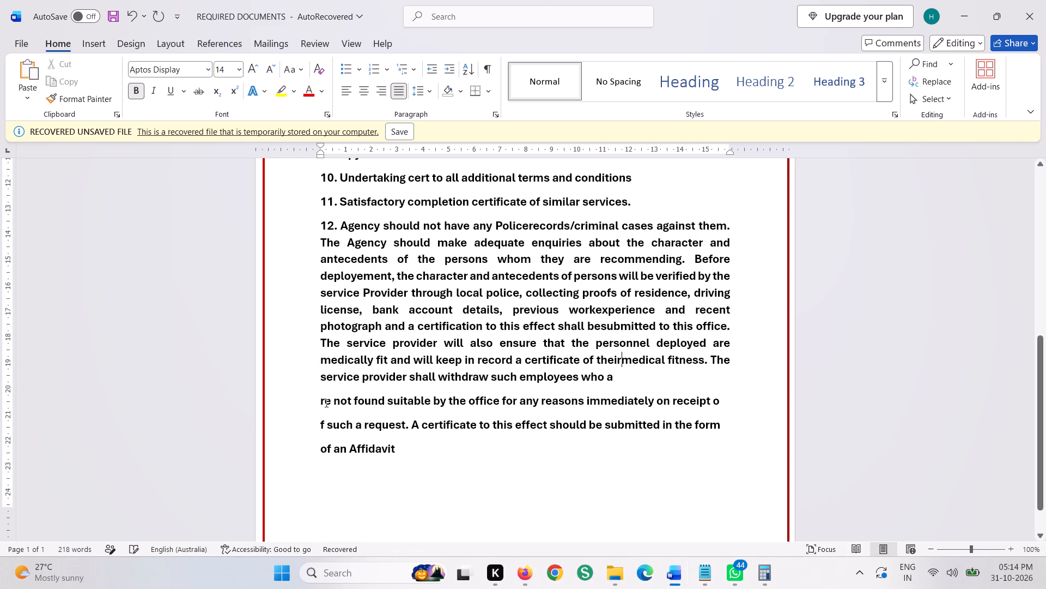
click(320, 399)
key(BackSpace)
click(315, 415)
key(BackSpace)
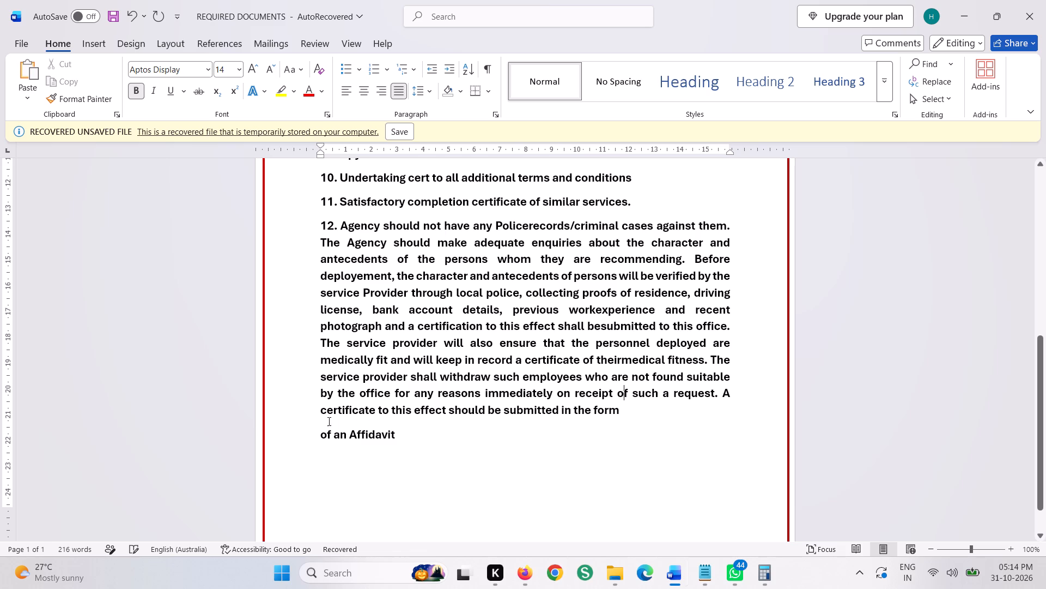
click(317, 437)
key(BackSpace)
Insert a space between "form" and "of an Affidavit" at the end of item 12.
click(715, 418)
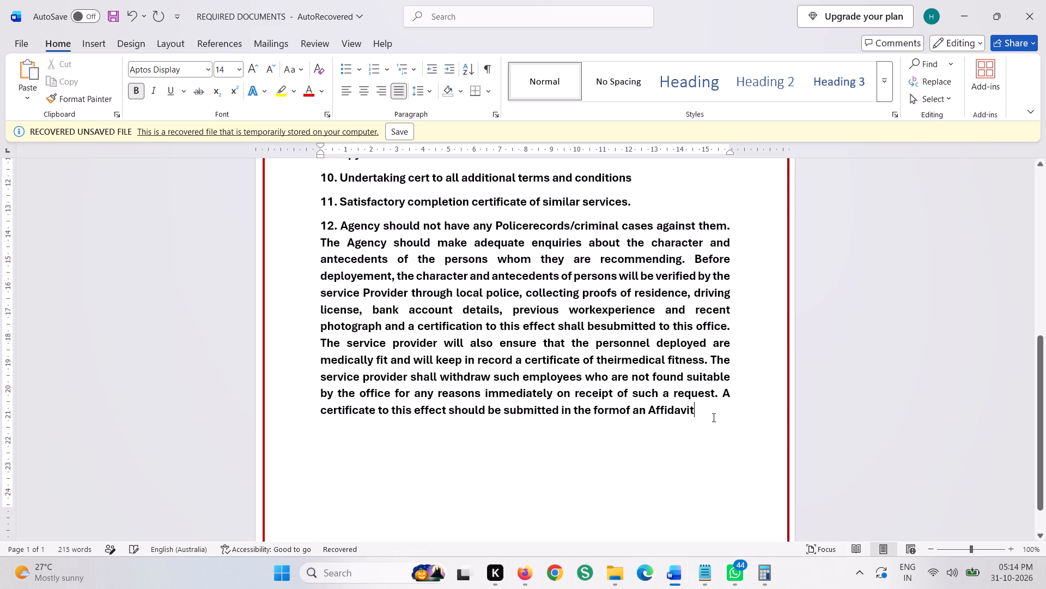
click(621, 412)
key(space)
click(726, 414)
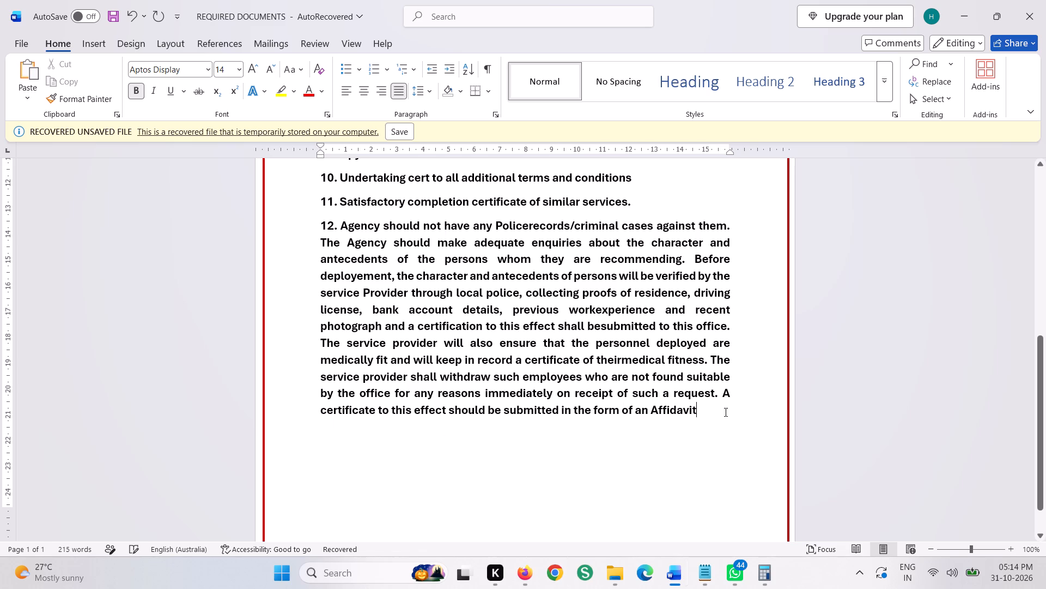
Start item 13 on a new line below item 12 of the Word list.
key(Return)
text(13.)
Read clauses 11 onward of the buyer's terms in the GeM bidding PDF, through to the Disclaimer, for further required documents.
key(alt+Tab)
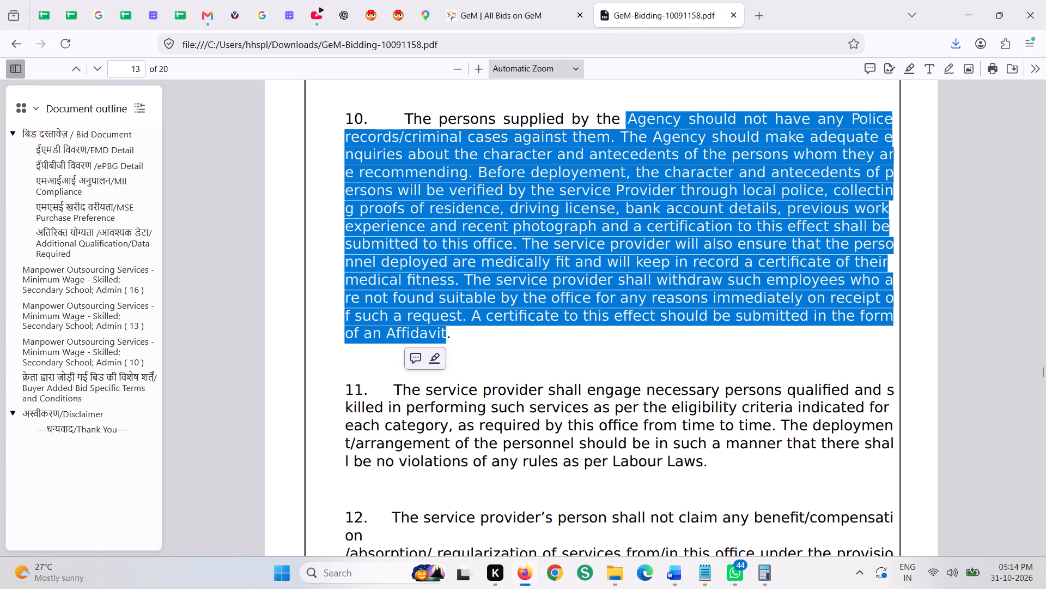
scroll(789, 333, down, 1)
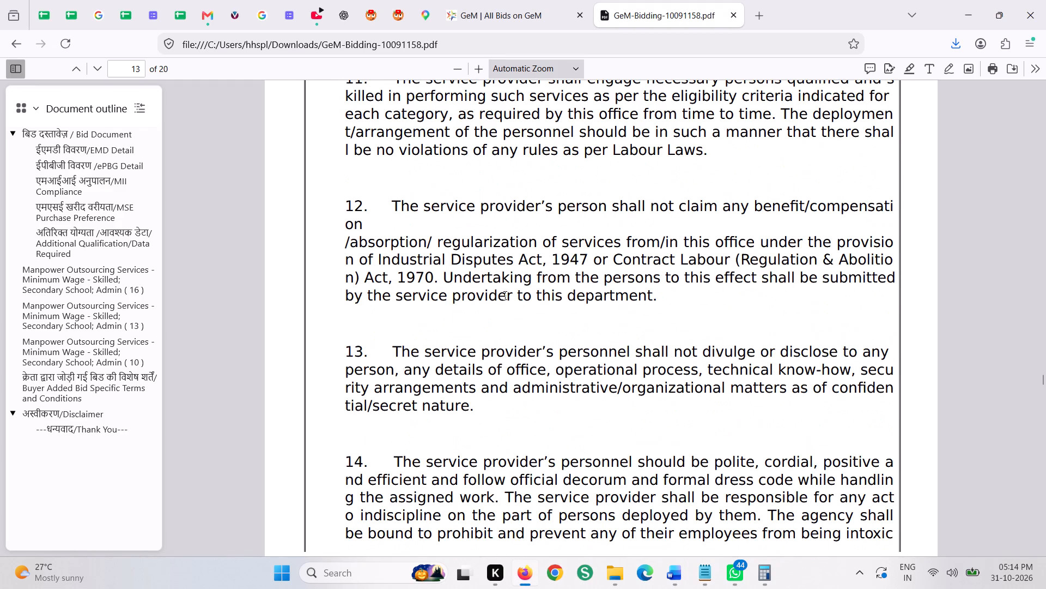
click(562, 288)
scroll(503, 333, down, 1)
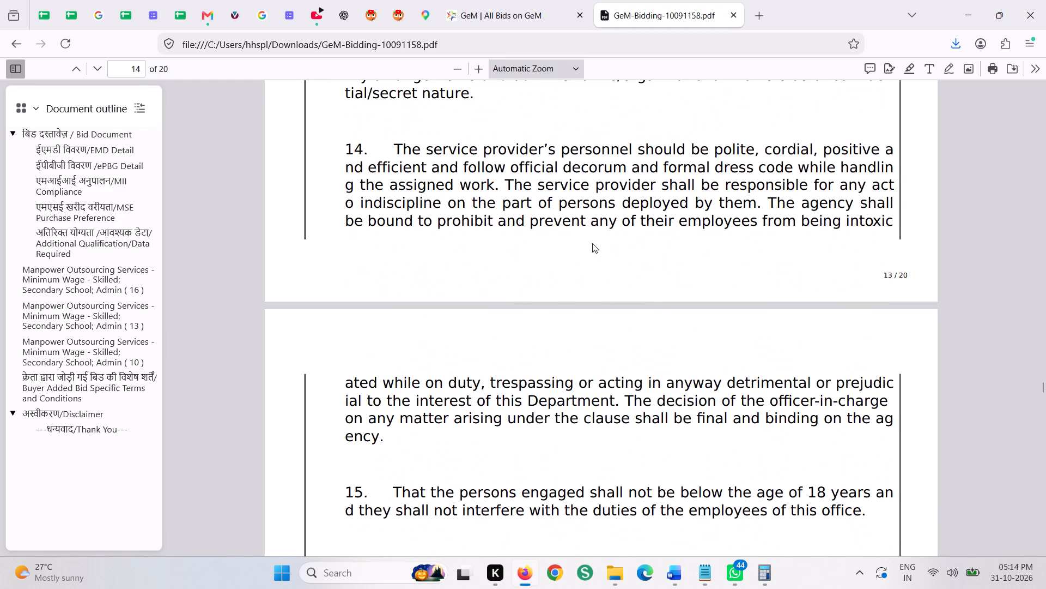
scroll(596, 244, down, 2)
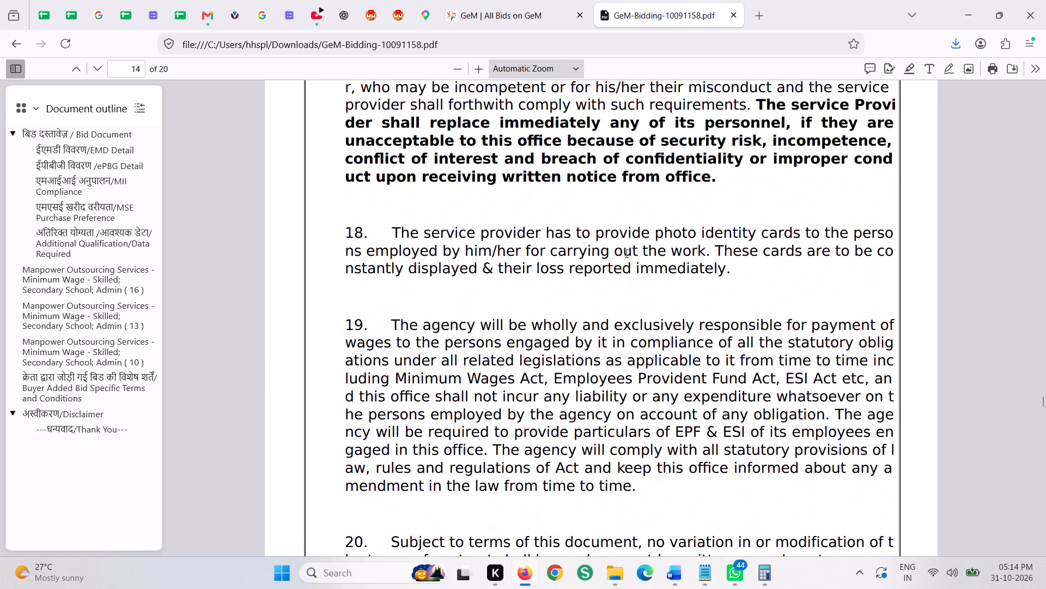
scroll(548, 247, up, 1)
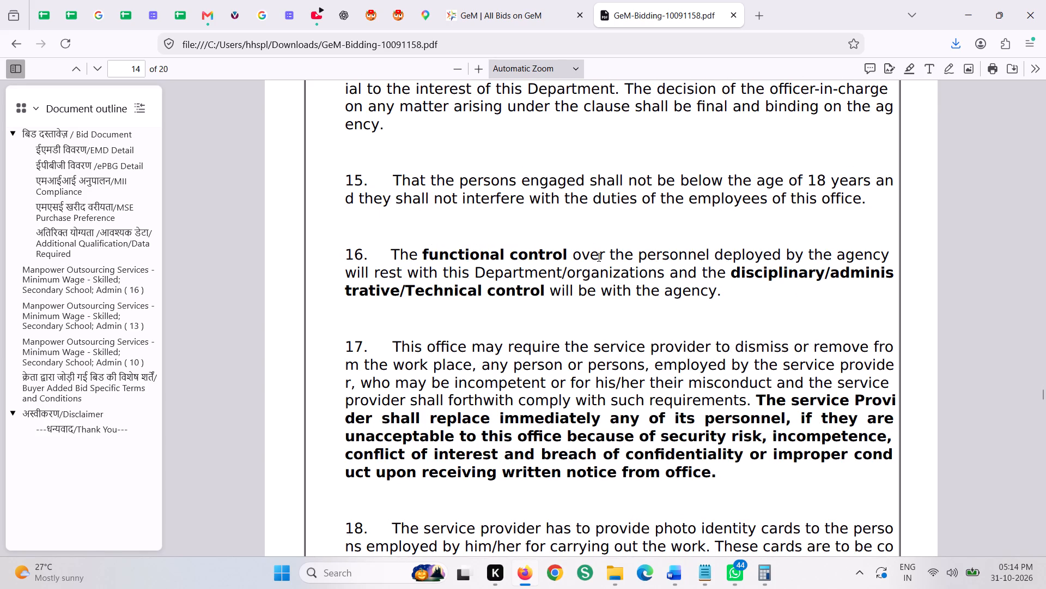
scroll(581, 262, down, 3)
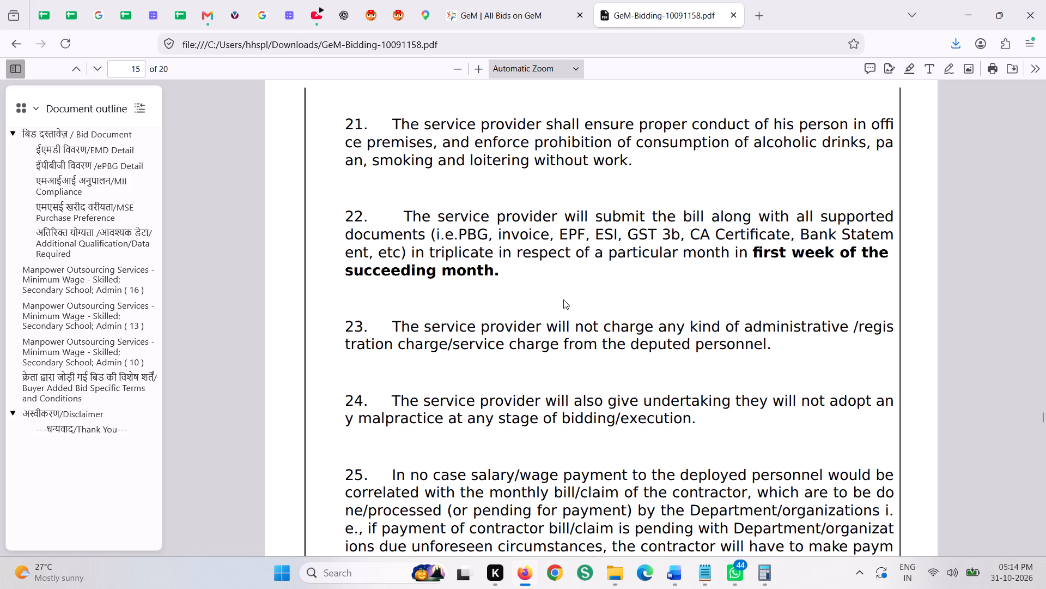
scroll(564, 301, down, 1)
scroll(625, 277, down, 2)
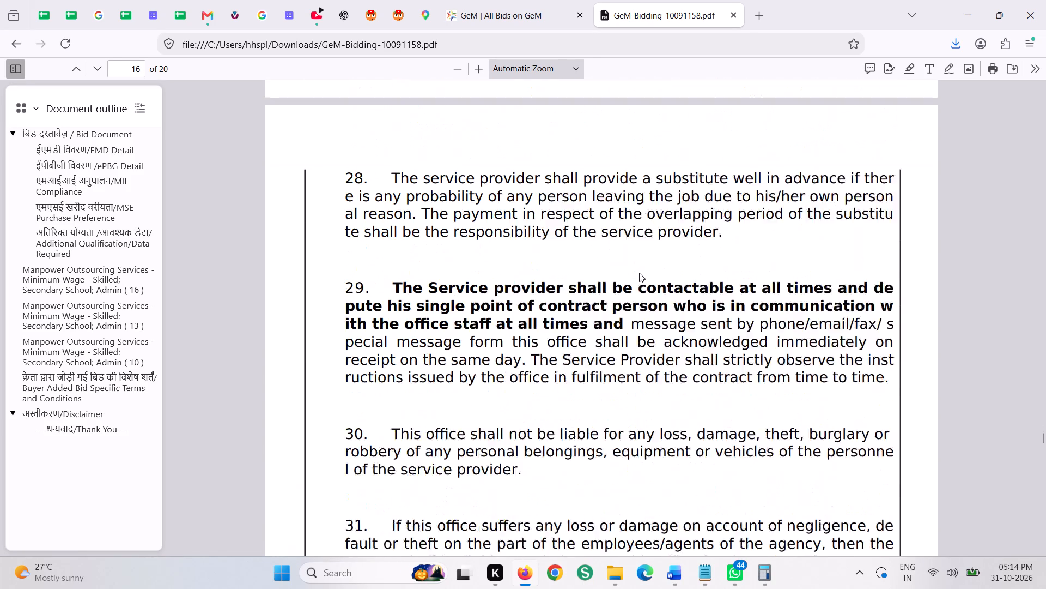
scroll(689, 268, down, 3)
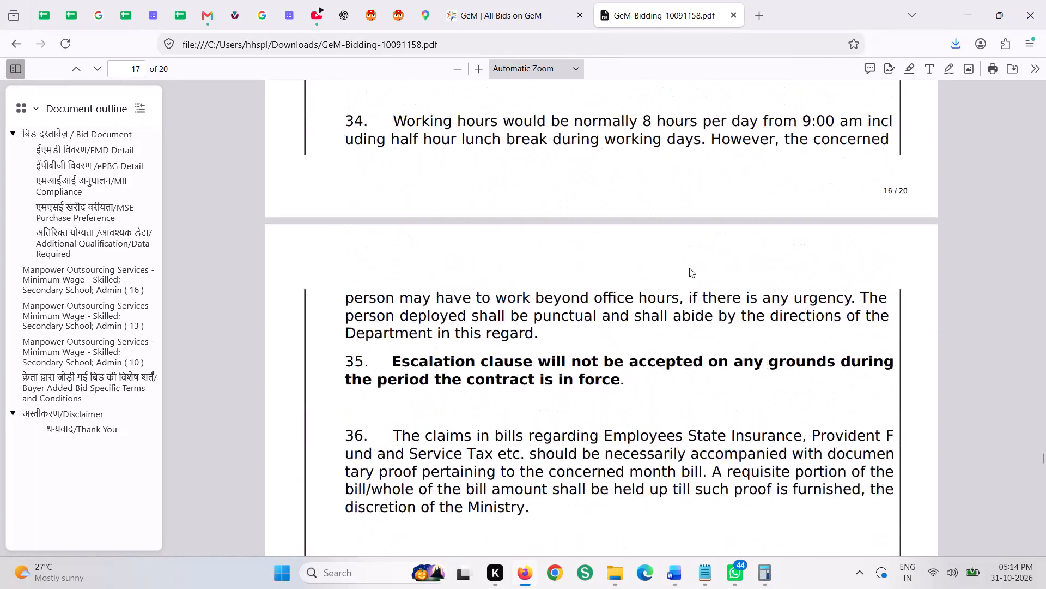
scroll(689, 268, down, 2)
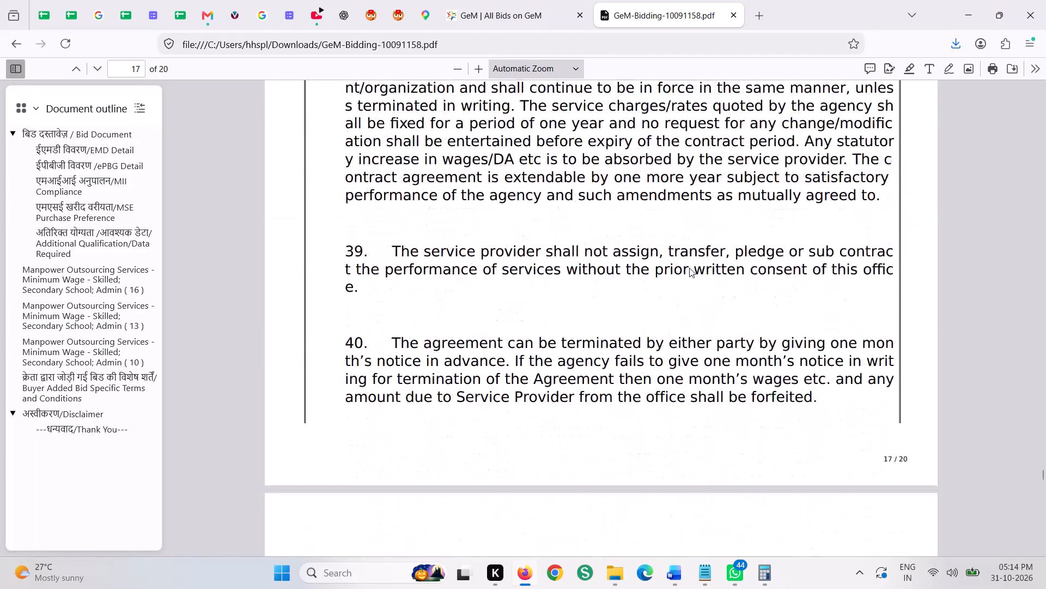
scroll(689, 268, up, 1)
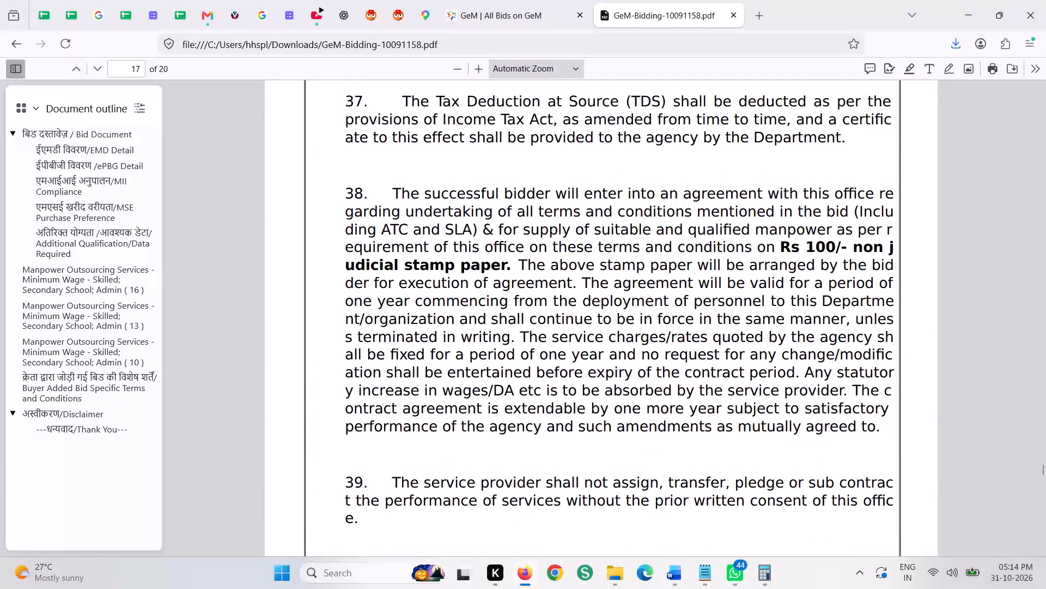
scroll(611, 274, down, 1)
scroll(671, 245, down, 2)
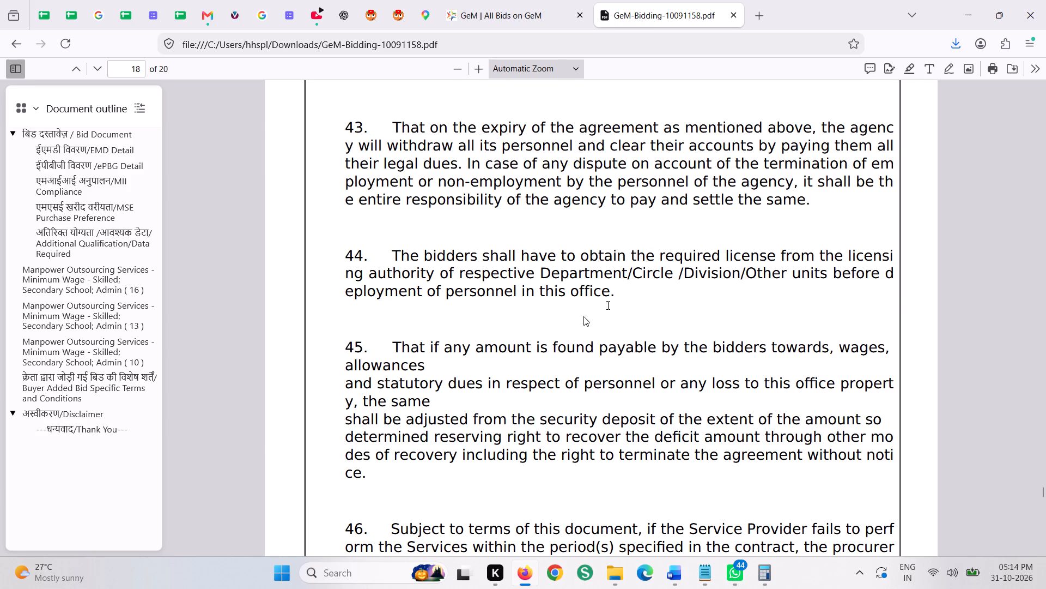
scroll(583, 319, down, 1)
scroll(658, 313, down, 1)
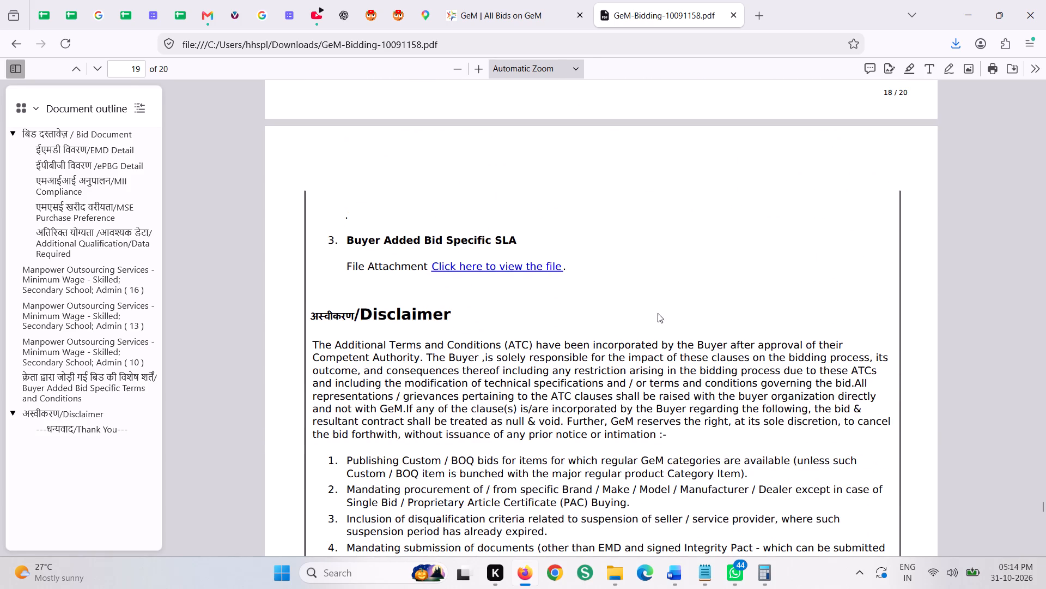
Open the Buyer Added Bid Specific SLA attachment, save it as "BUYER ADDED SLA 05" in folder GEM2026B8209201, and close it.
click(526, 267)
click(429, 269)
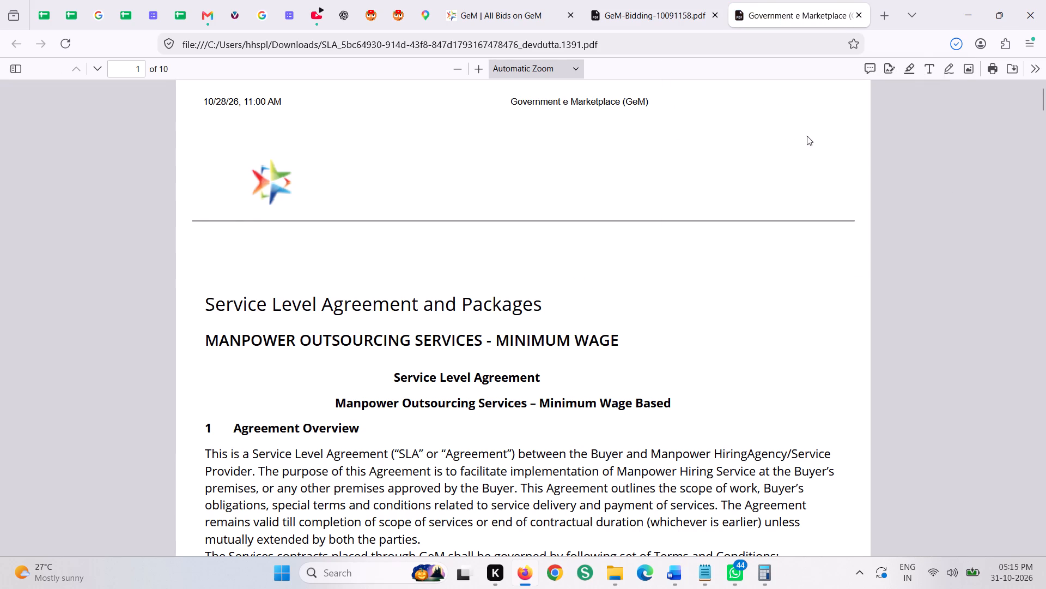
click(495, 0)
click(781, 0)
click(1015, 68)
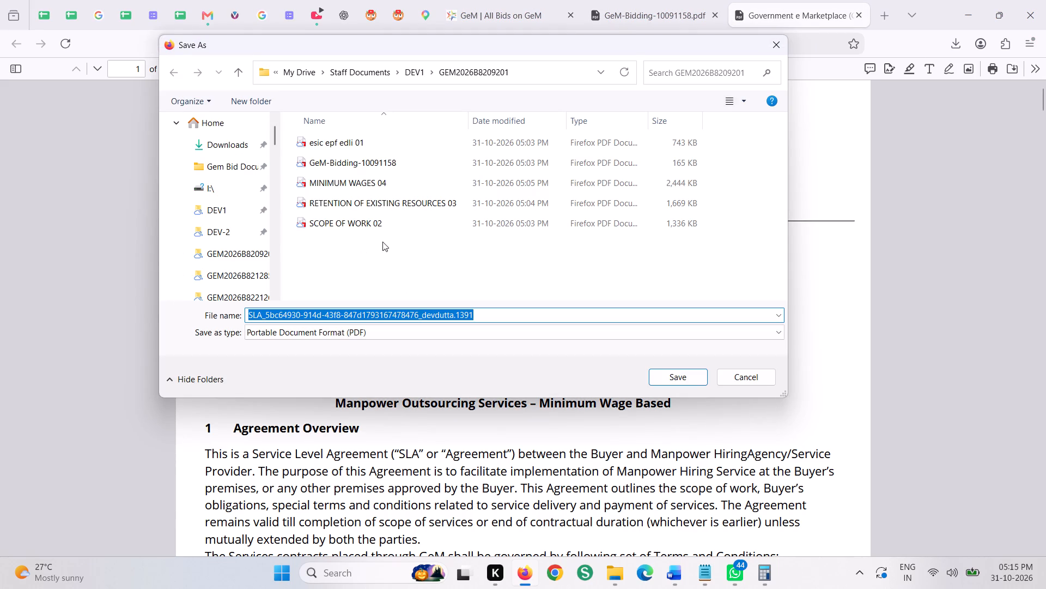
text(BUYER ADDED)
key(space)
text(SLA)
key(space)
text(05)
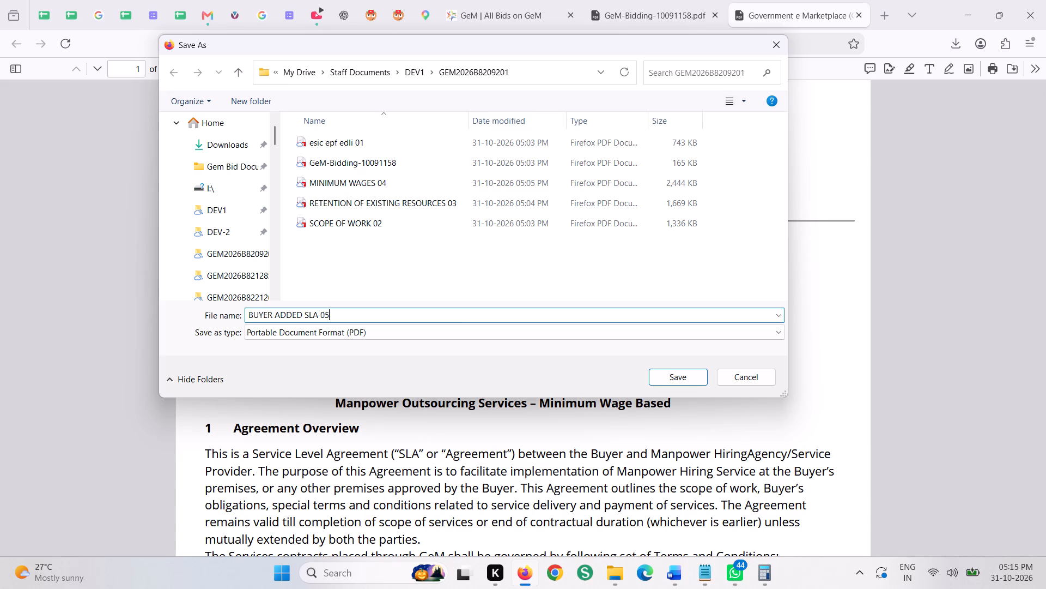
key(Return)
scroll(418, 297, down, 9)
click(855, 0)
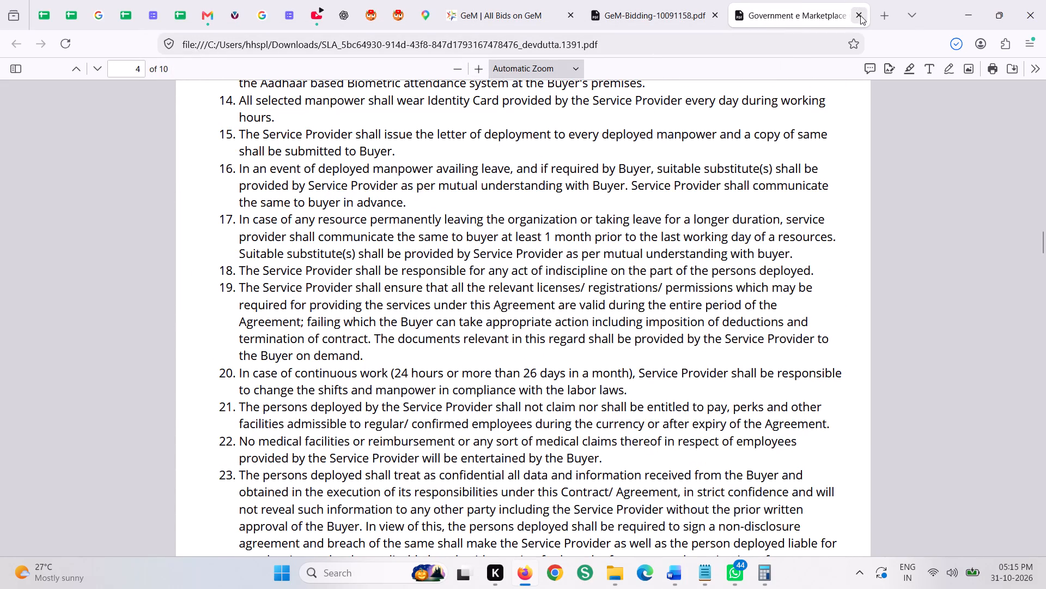
click(864, 16)
Delete the empty item number 13 below item 12 in the Word list.
scroll(621, 300, down, 4)
scroll(620, 297, up, 18)
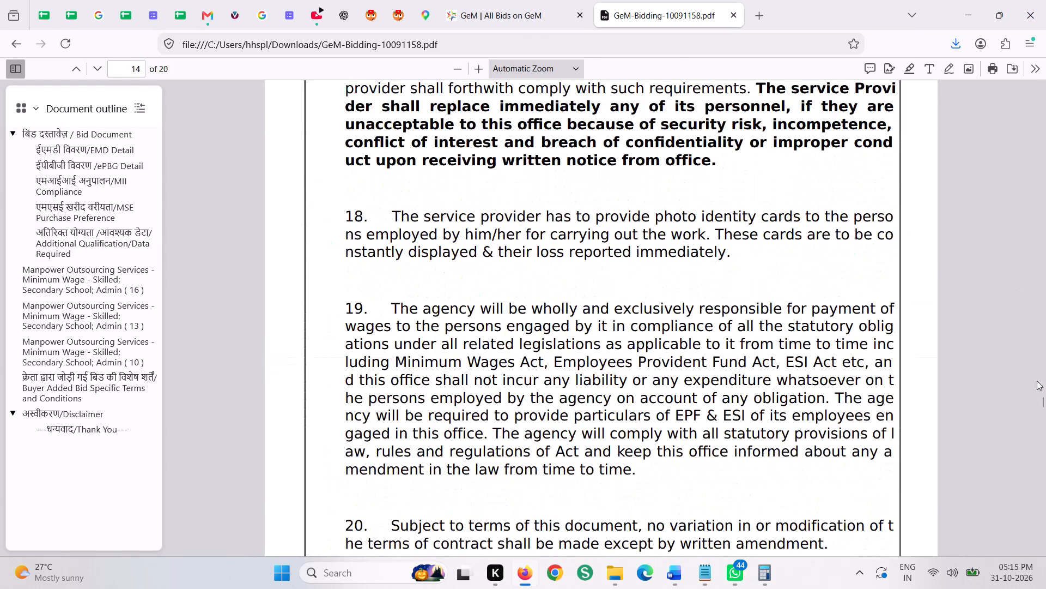
drag(1043, 401, 1033, 27)
scroll(781, 311, down, 1)
key(alt+Tab)
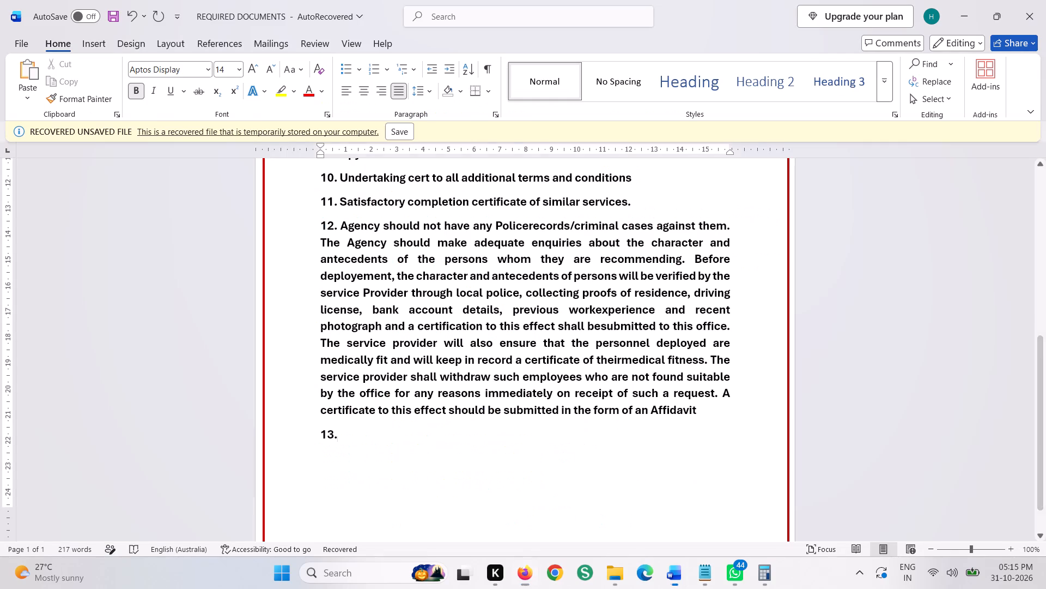
key(BackSpace)
key(BackSpace)
key(BackSpace)
Compare the Word list with the bid details, EMD and MSE preference sections on the first pages of the bidding PDF.
scroll(408, 402, up, 1)
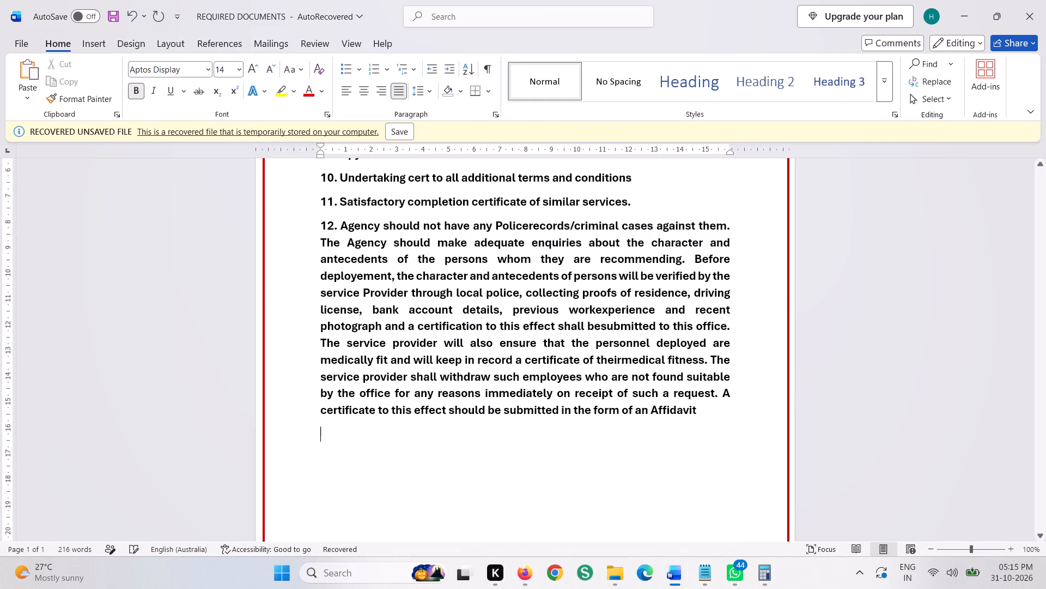
scroll(408, 402, up, 2)
key(alt+Tab)
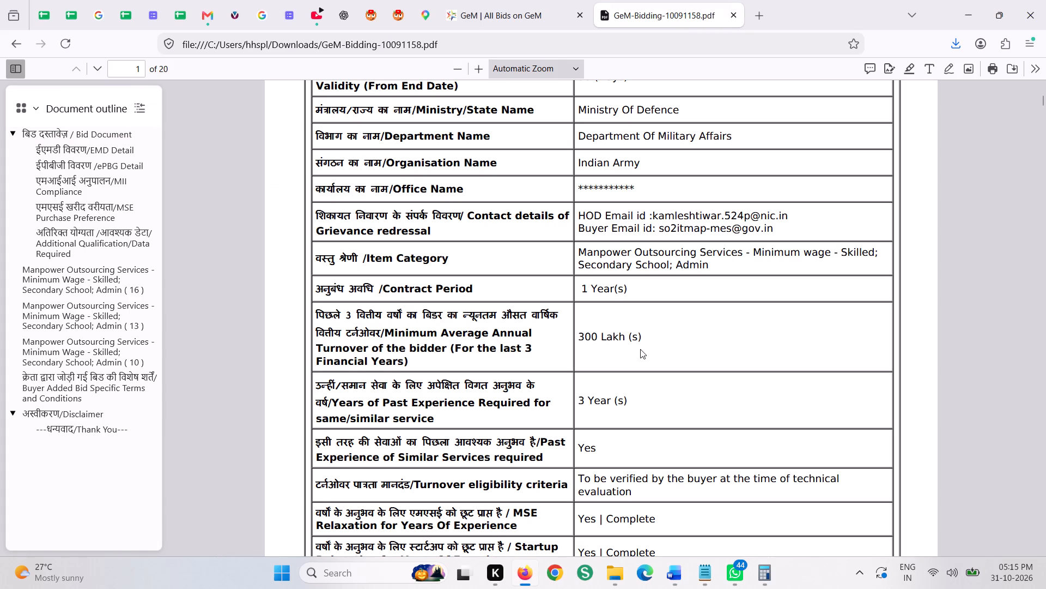
scroll(640, 349, down, 2)
scroll(591, 346, down, 1)
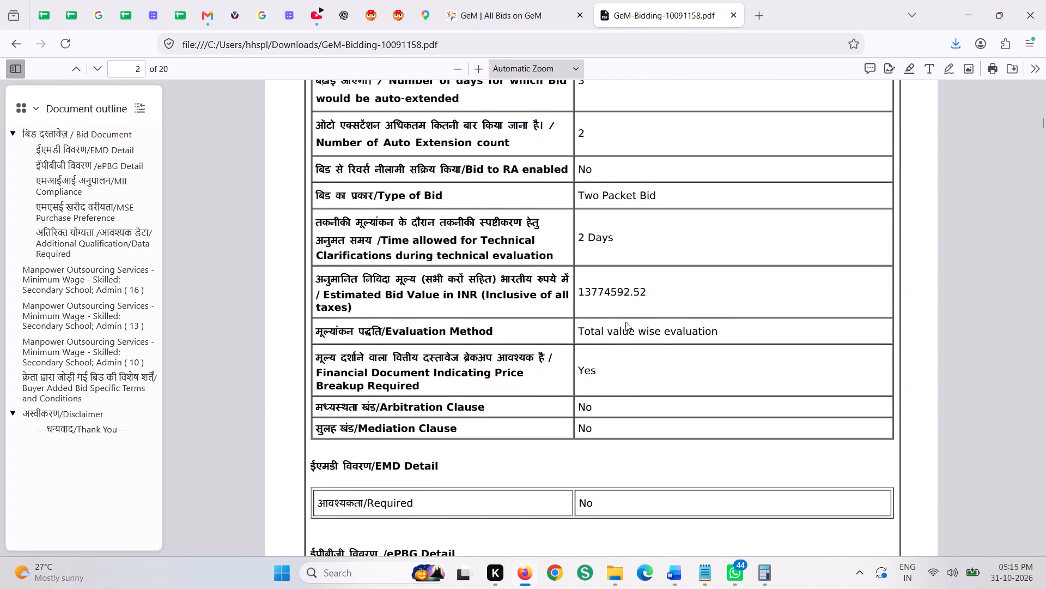
key(alt+Tab)
scroll(523, 359, down, 1)
key(alt+Tab)
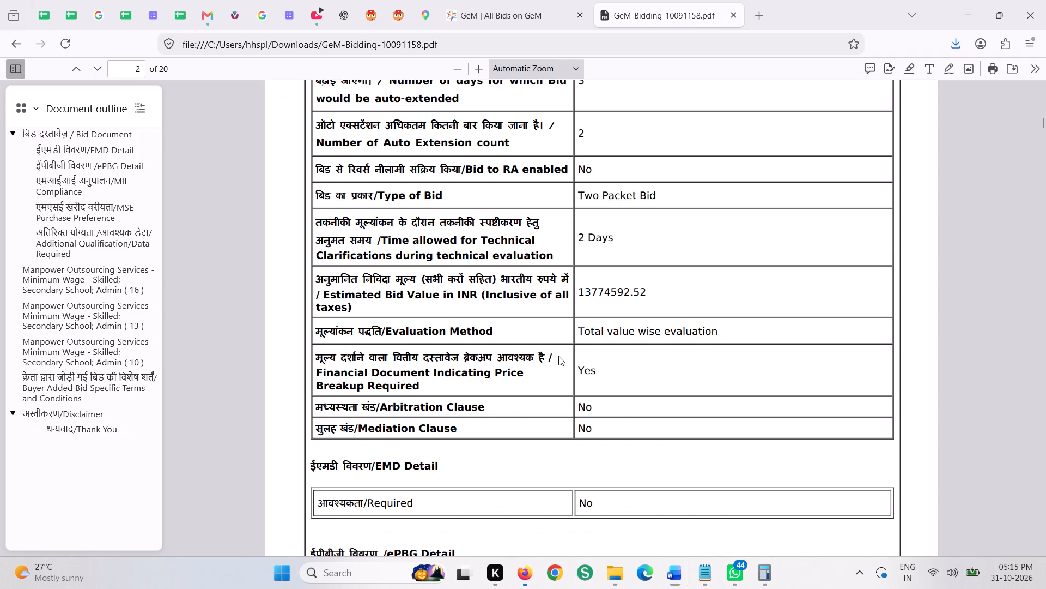
scroll(558, 356, down, 1)
scroll(609, 346, down, 2)
key(alt+Tab)
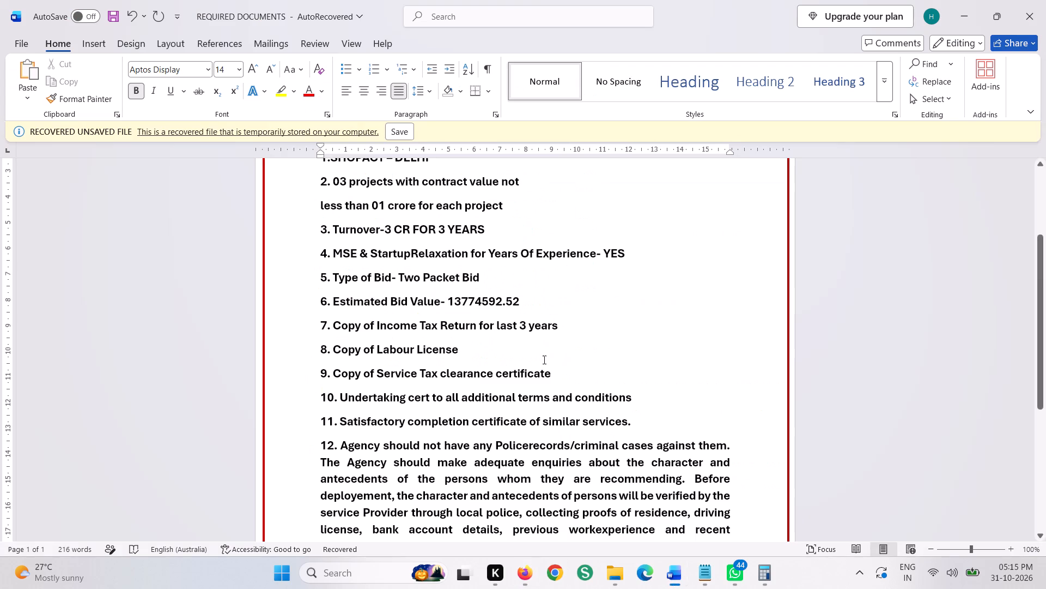
scroll(522, 364, down, 1)
scroll(518, 383, up, 3)
Export the Word list as a PDF named "REQUIRED DOCUMENTS" into folder GEM2026B8209201 and close the published copy.
click(611, 571)
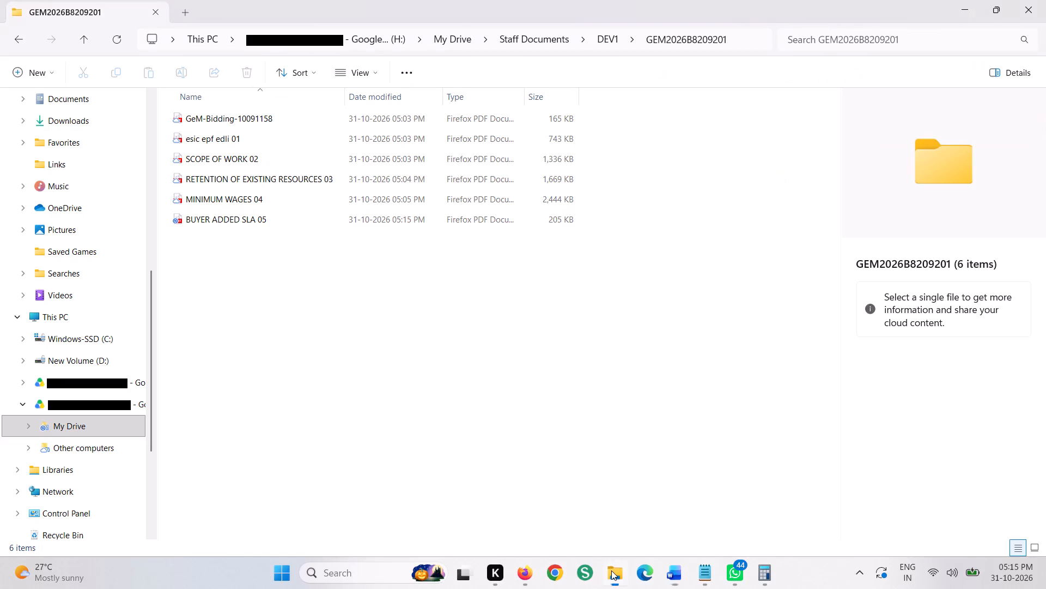
click(611, 570)
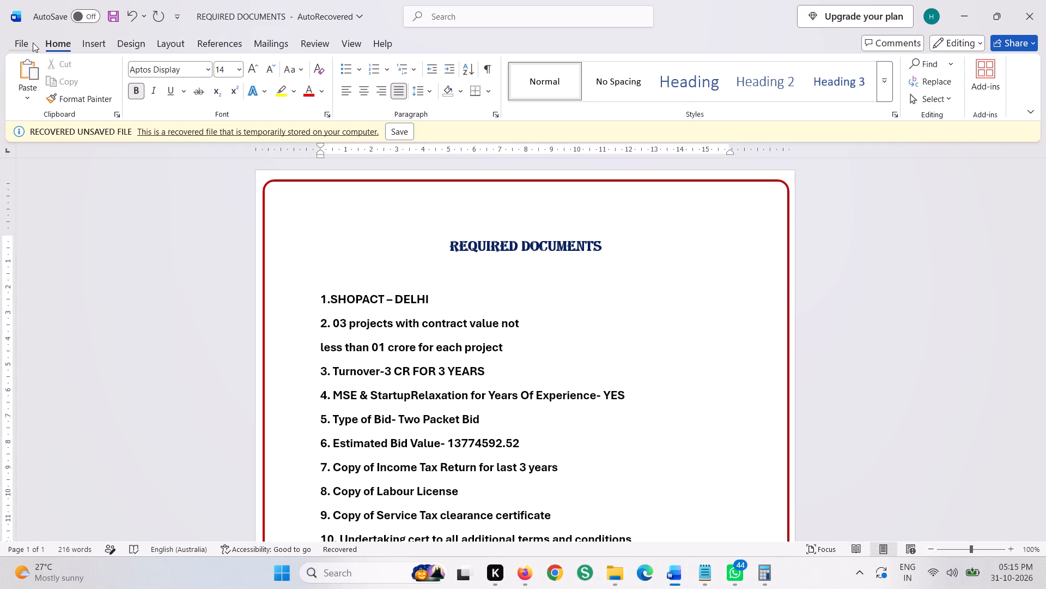
click(22, 44)
click(53, 302)
click(375, 189)
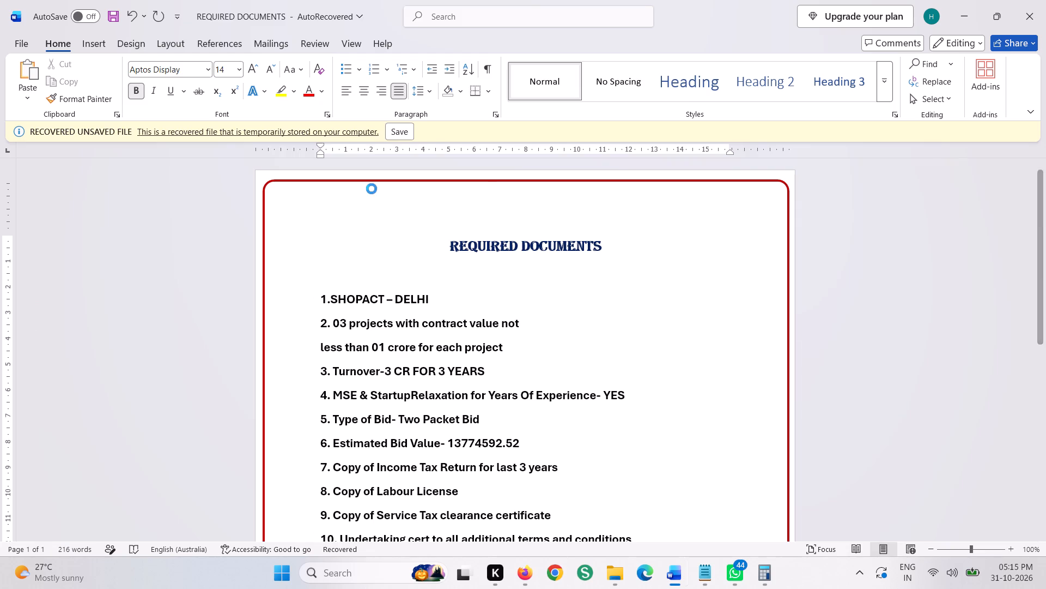
click(83, 33)
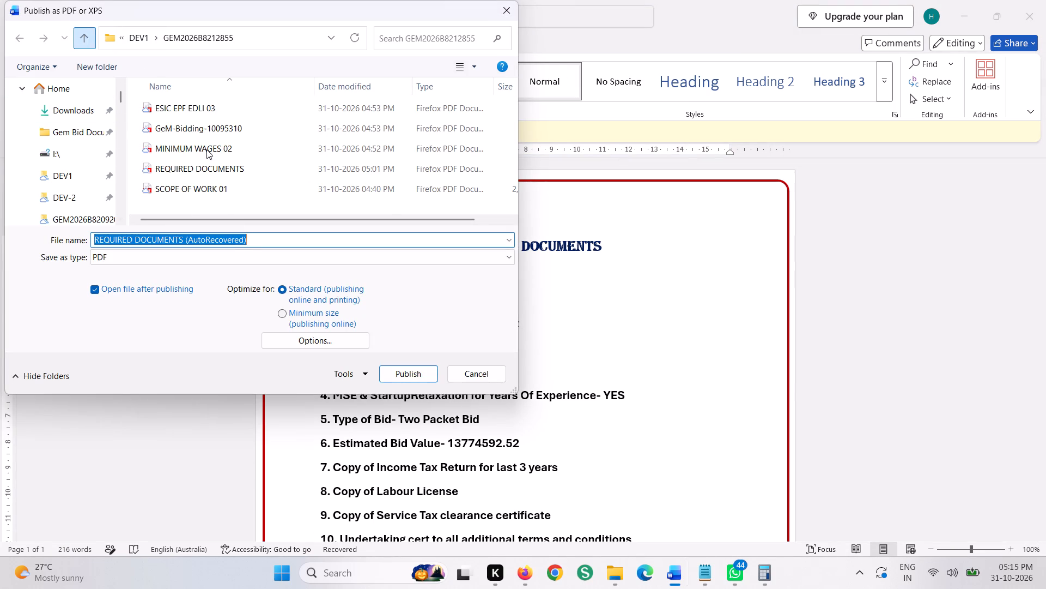
scroll(208, 148, up, 6)
double_click(216, 110)
double_click(275, 241)
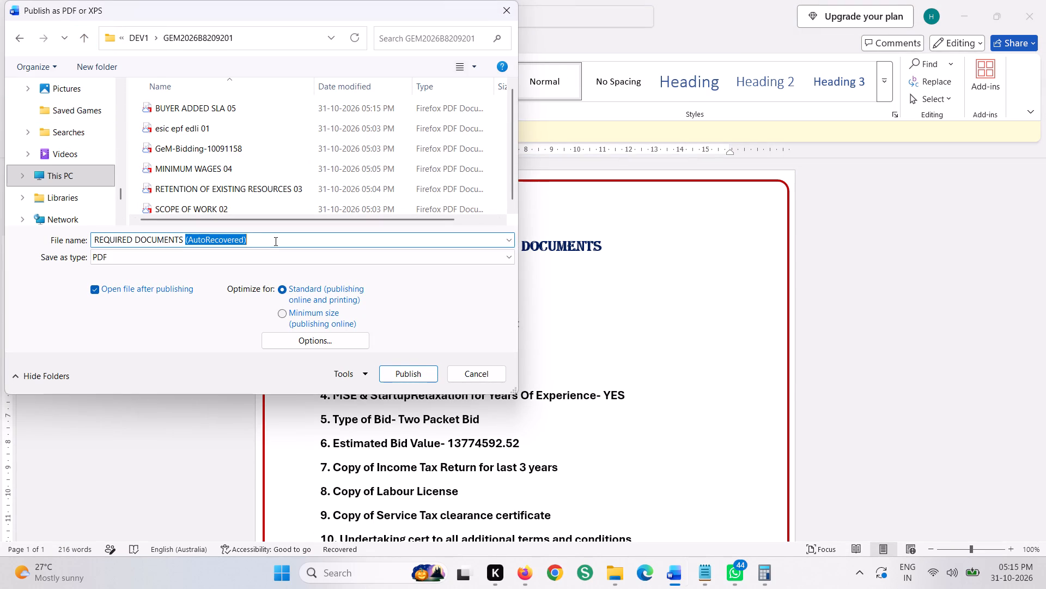
key(BackSpace)
key(Return)
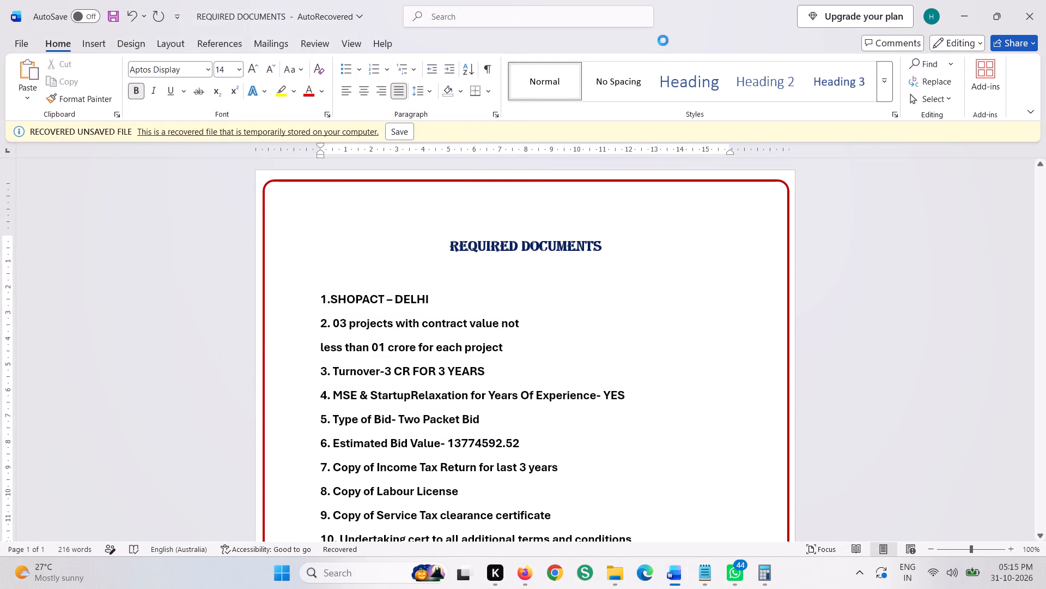
click(784, 0)
click(856, 14)
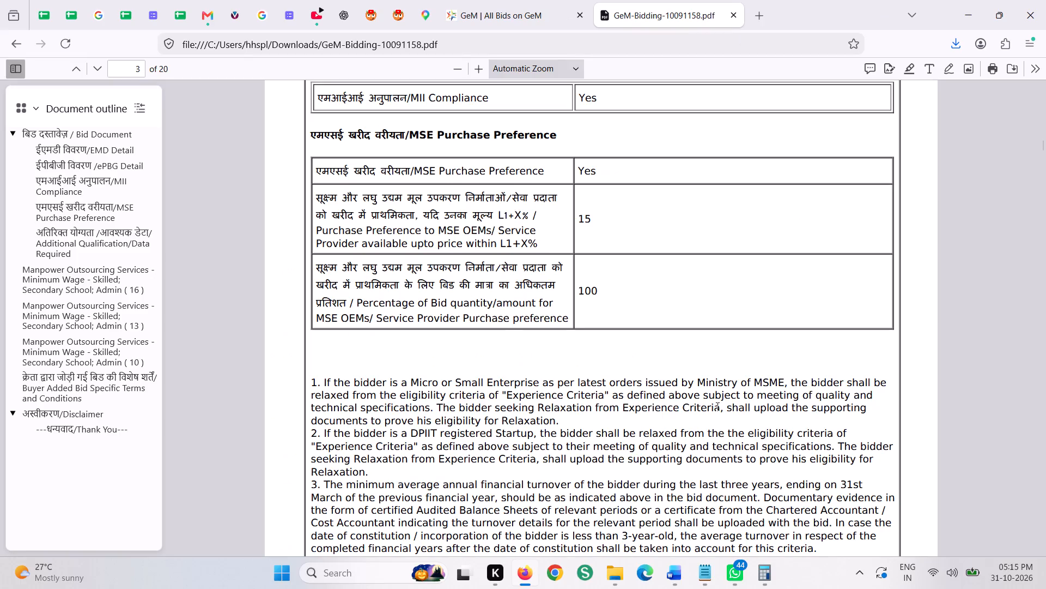
Check the files in folder GEM2026B8209201 in File Explorer, and go up to the DEV1 folder.
click(623, 575)
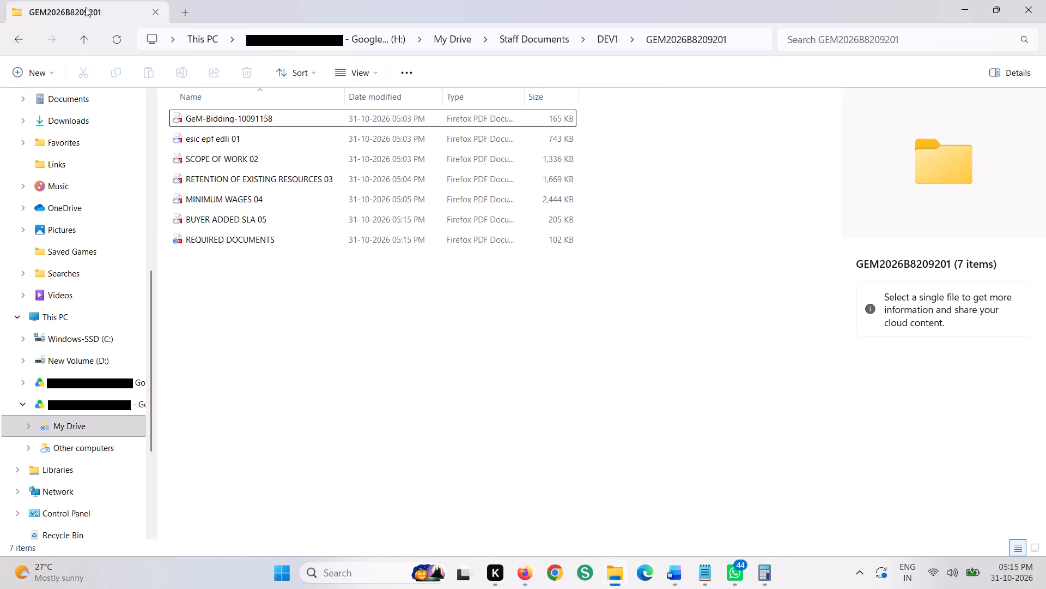
click(80, 35)
click(521, 565)
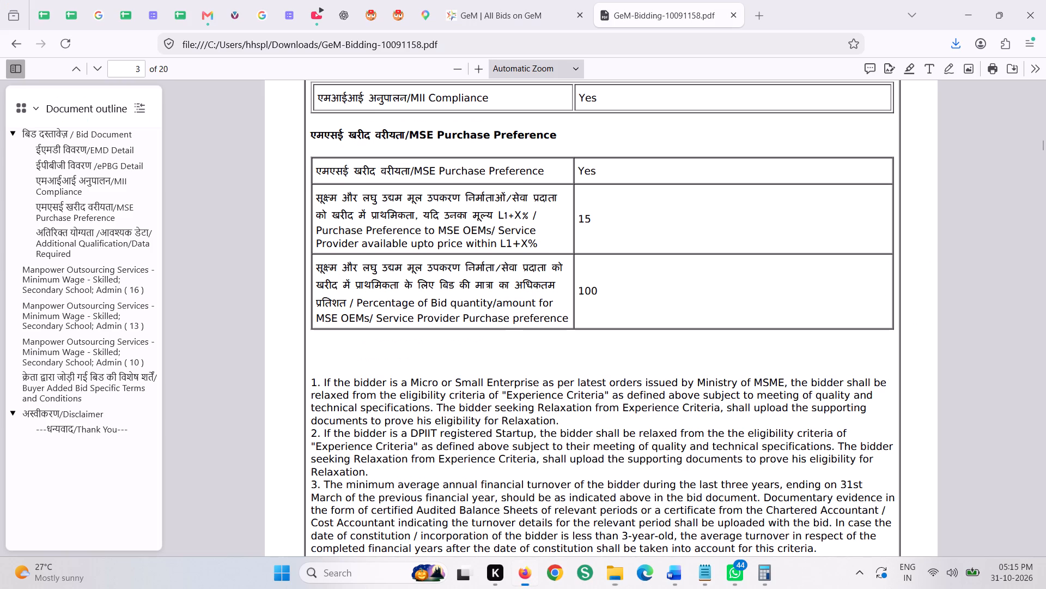
In the Daily Tender Sheet 2026, set the researcher for the Raigad bid GEM/2026/B/8221981 in row 822 to Dev.
click(180, 16)
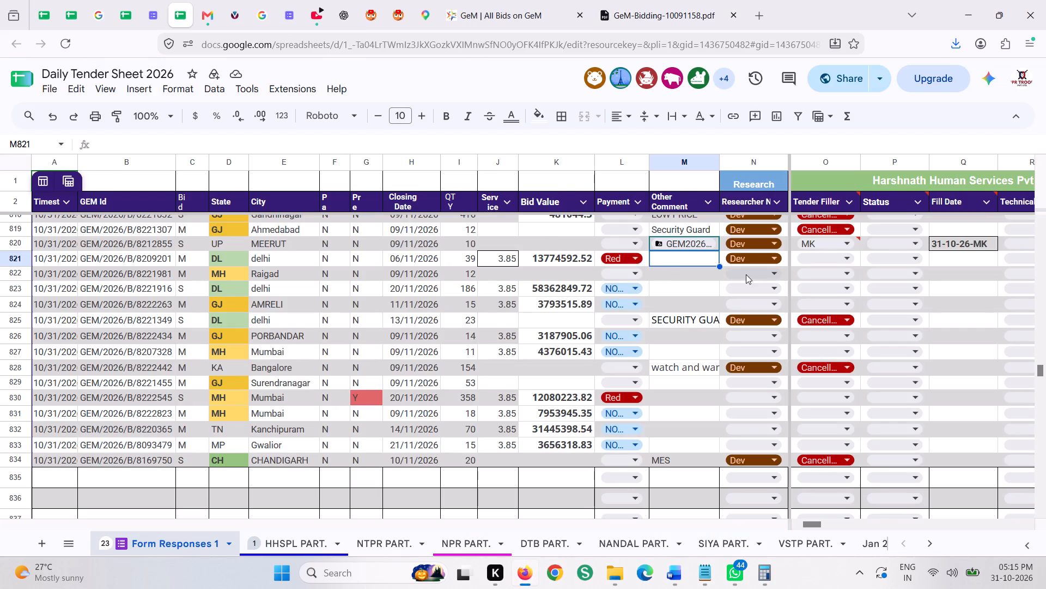
click(736, 275)
click(738, 290)
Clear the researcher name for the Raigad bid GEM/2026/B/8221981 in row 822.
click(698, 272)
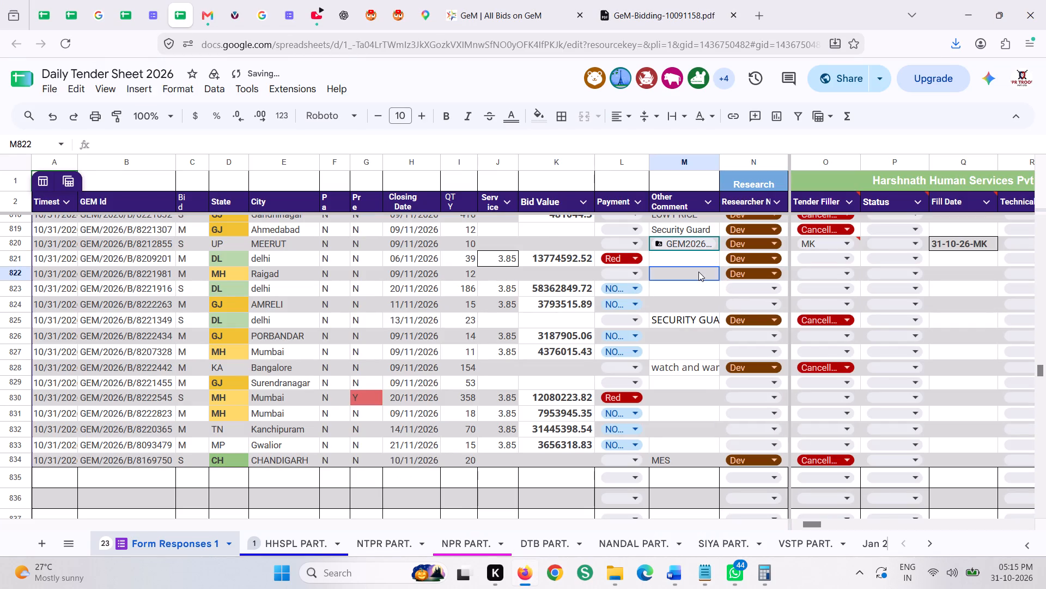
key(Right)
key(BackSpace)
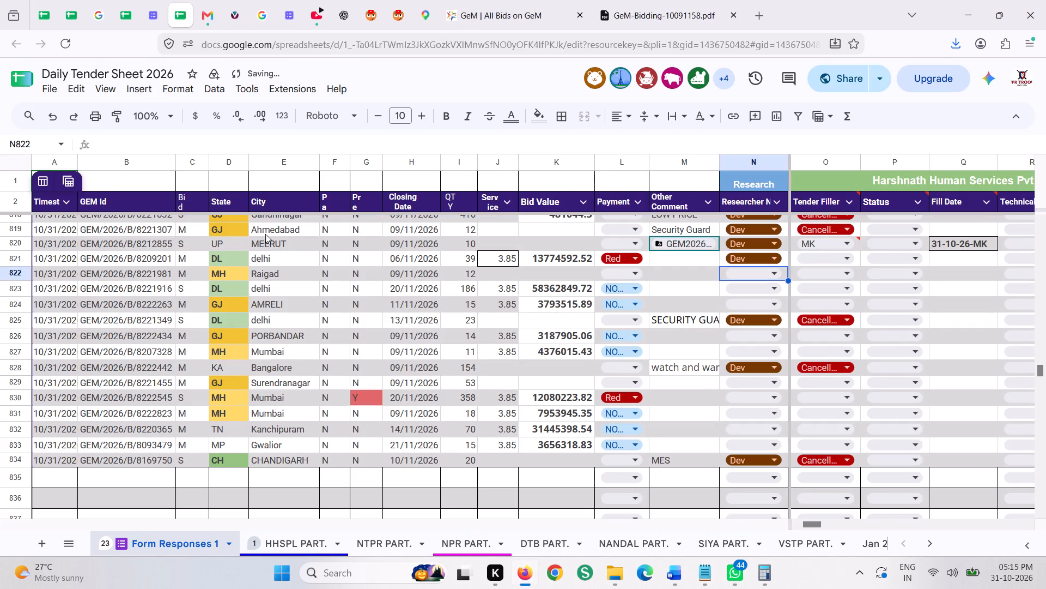
Search the GeM bid listing for GEM/2026/B/8221981, open its bidding document, and close the previous bid's PDF.
click(159, 273)
key(ctrl+c)
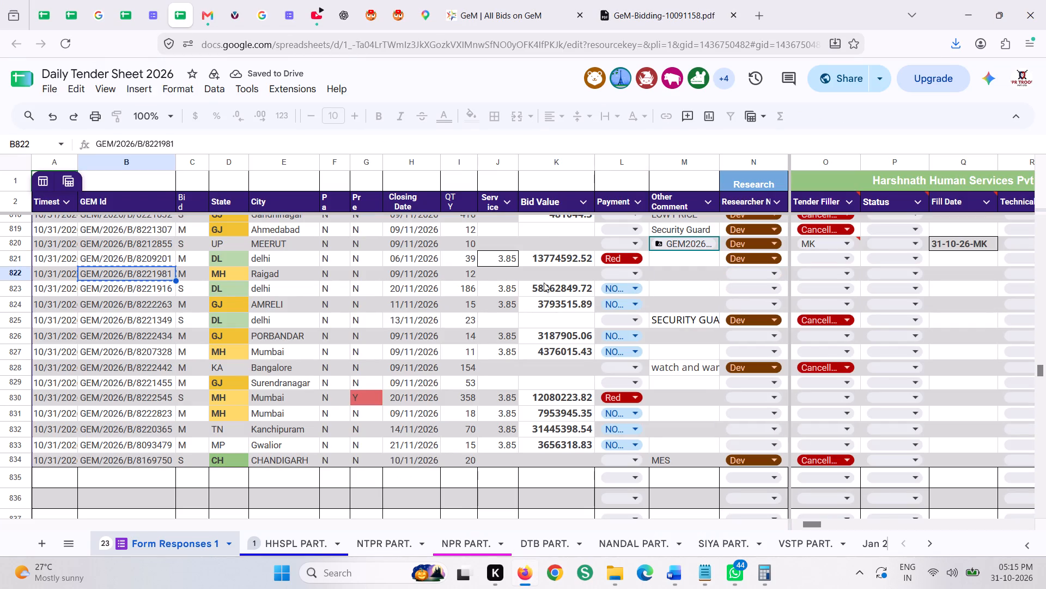
click(655, 273)
click(561, 0)
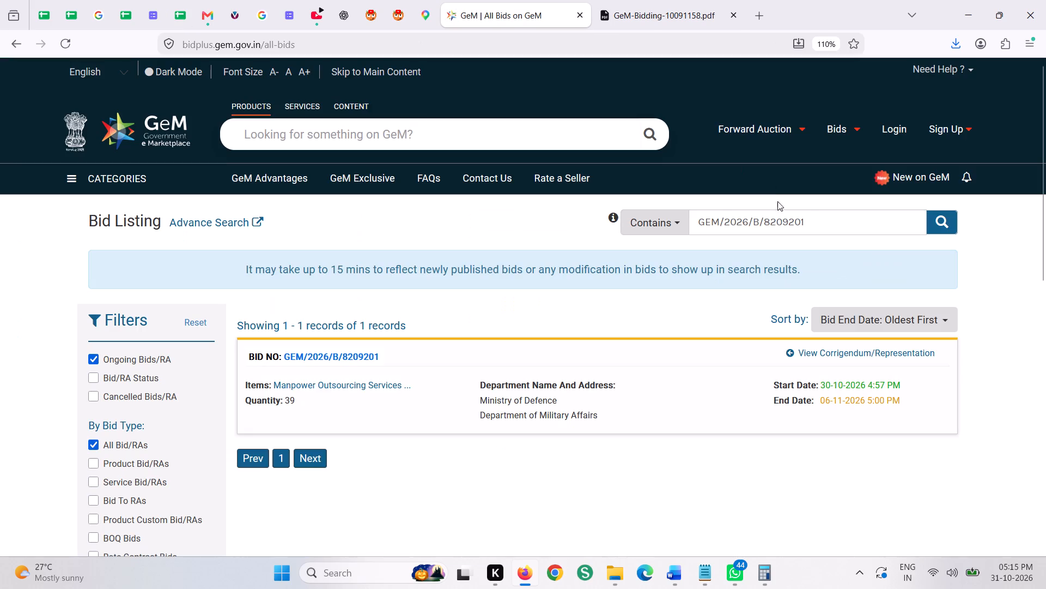
drag(814, 222, 617, 215)
key(ctrl+v)
key(Return)
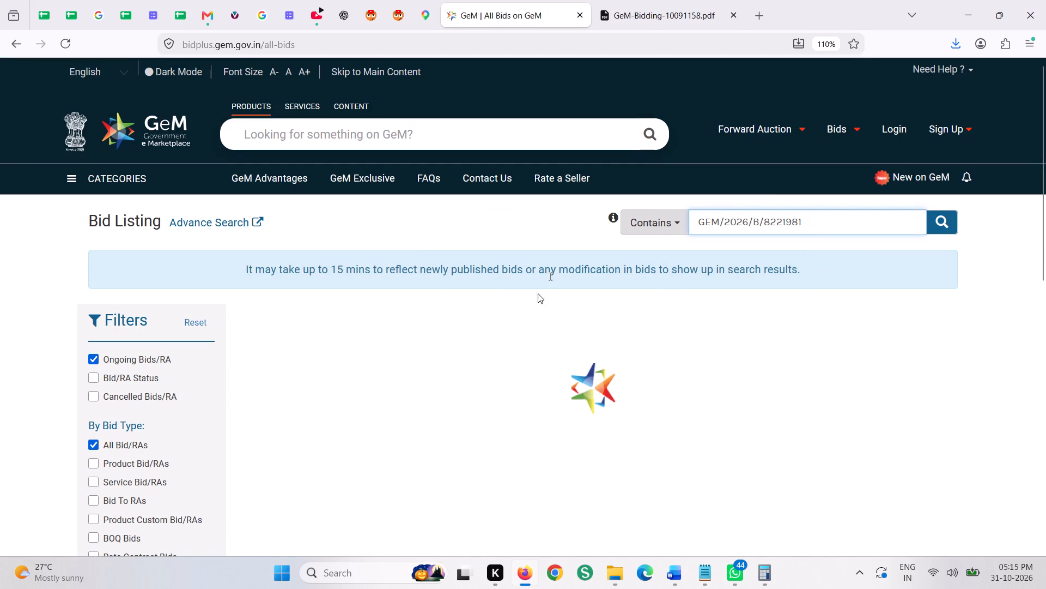
click(366, 359)
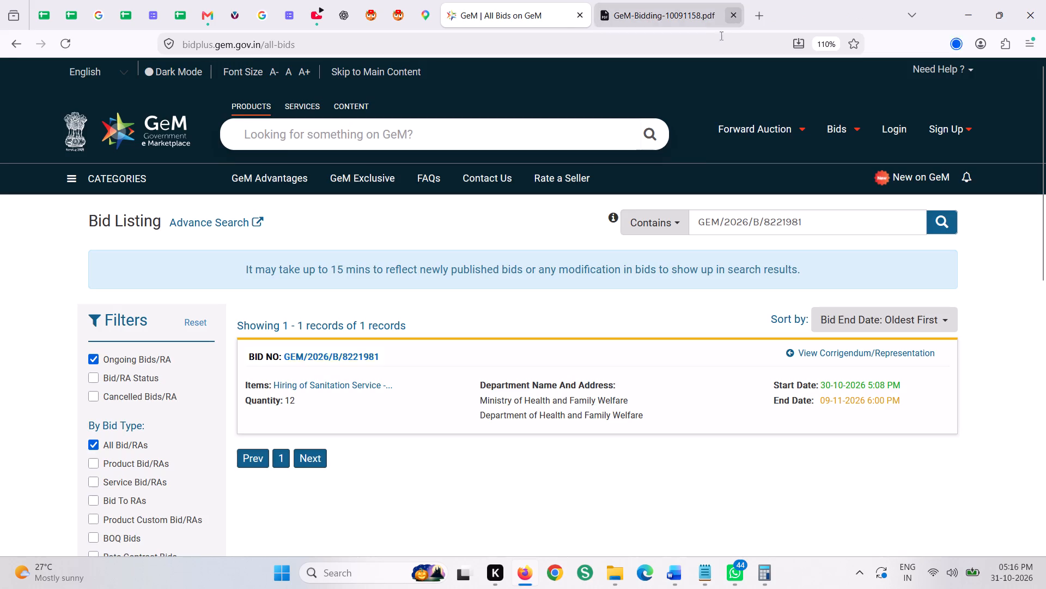
click(785, 0)
click(863, 15)
Search the bidding PDF of GEM/2026/B/8221981 for the word "SECURITY" and go through its matches.
scroll(674, 305, up, 2)
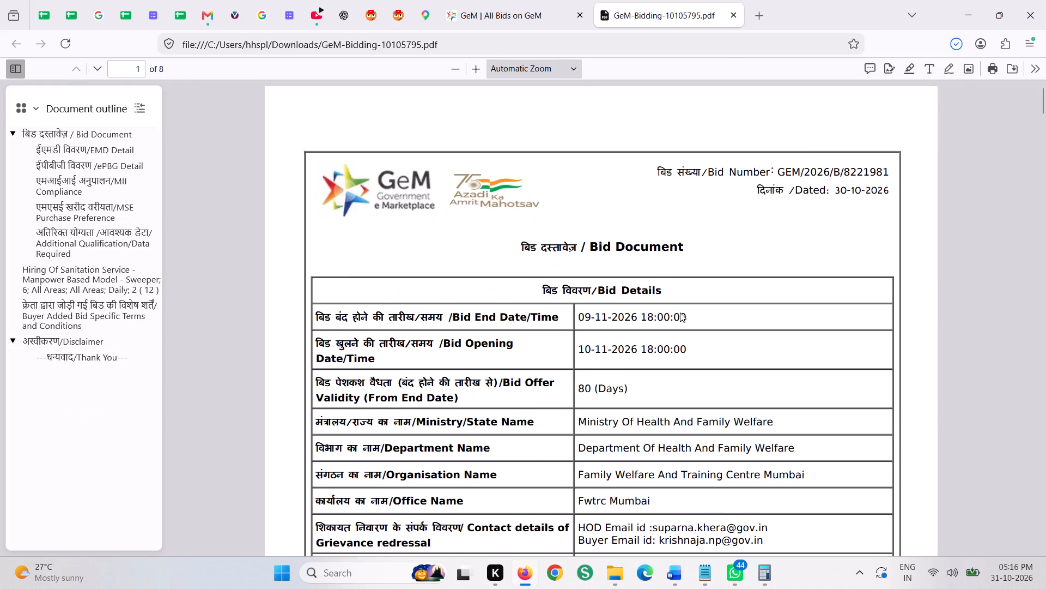
scroll(675, 321, down, 1)
click(649, 324)
key(ctrl+f)
text(SECURITY)
key(Return)
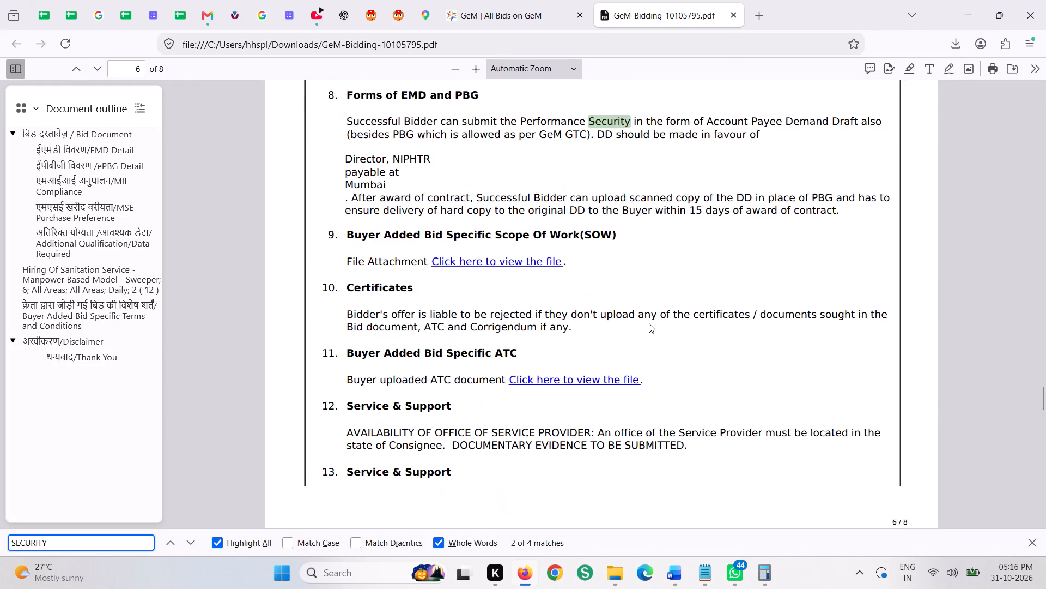
key(Return)
key(Return)
key(Return)
key(Return)
Search the same bidding PDF for the word "WATCH".
key(BackSpace)
key(BackSpace)
key(BackSpace)
key(BackSpace)
key(BackSpace)
key(BackSpace)
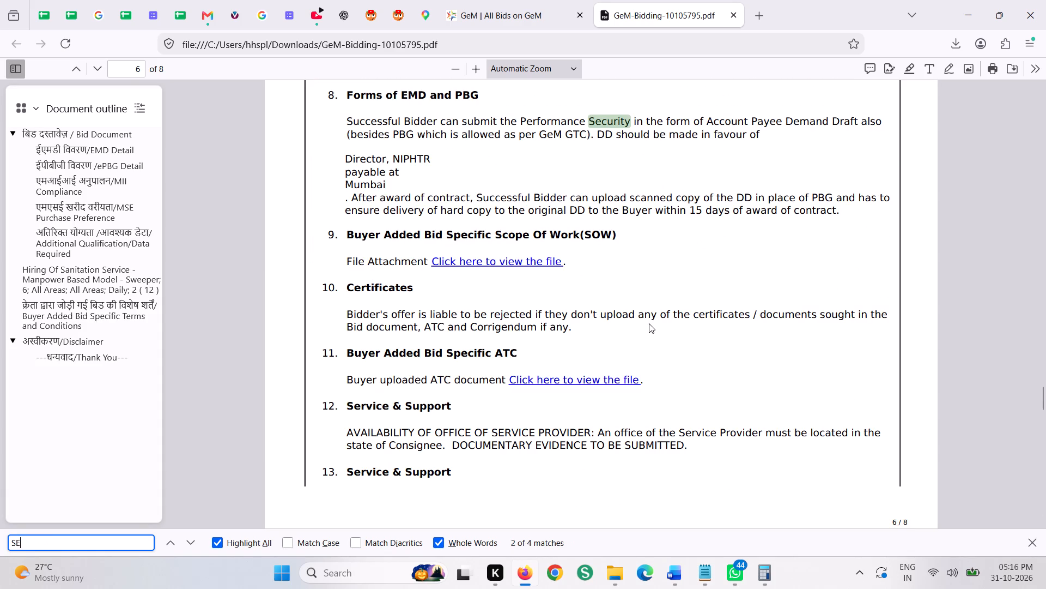
key(BackSpace)
key(BackSpace)
key(BackSpace)
text(WATCH)
Search the same bidding PDF for the word "CHOWKIDAR", and clear the search term.
key(BackSpace)
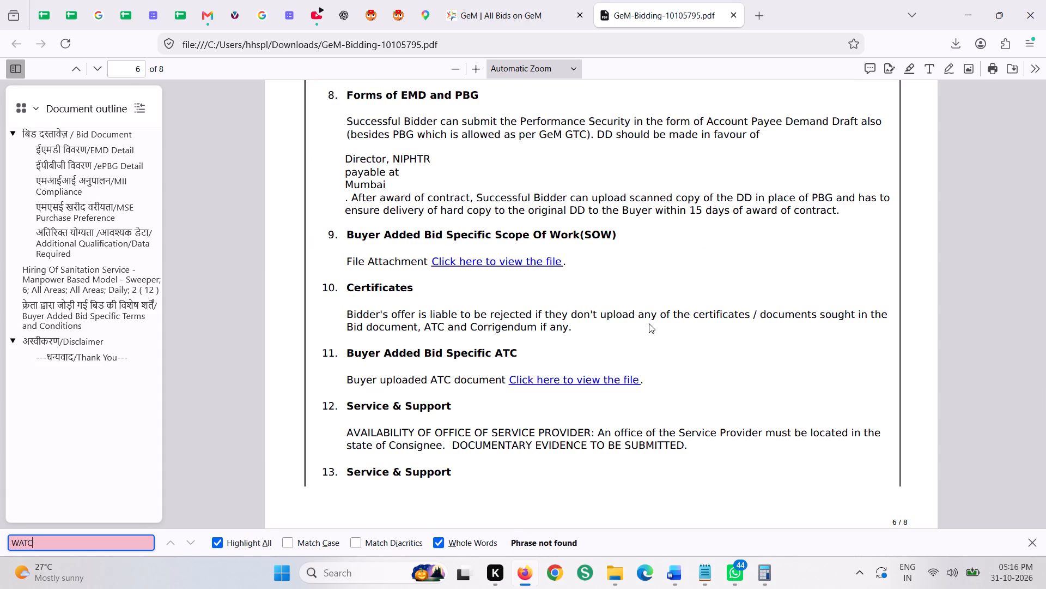
key(BackSpace)
key(BackSpace)
key(BackSpace)
key(BackSpace)
key(BackSpace)
key(BackSpace)
key(BackSpace)
text(CHOWKIDAR)
key(BackSpace)
key(BackSpace)
key(BackSpace)
key(BackSpace)
key(BackSpace)
key(BackSpace)
key(BackSpace)
key(BackSpace)
key(BackSpace)
key(BackSpace)
key(BackSpace)
key(BackSpace)
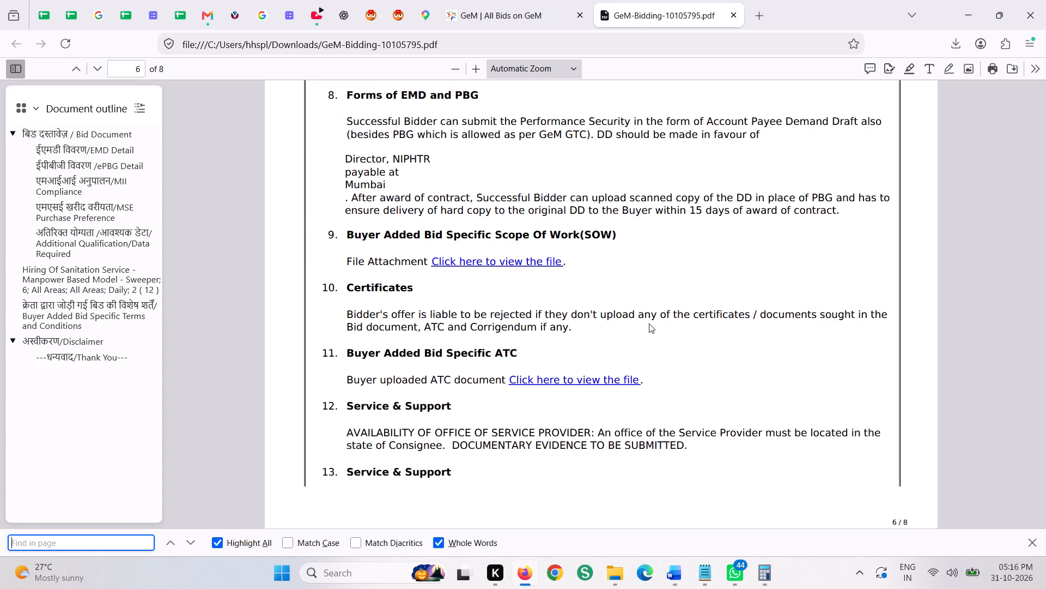
Examine the technical specifications, consignee details and buyer-added terms on pages 4 to 7 of the sanitation bid PDF.
scroll(649, 323, up, 13)
scroll(552, 266, down, 6)
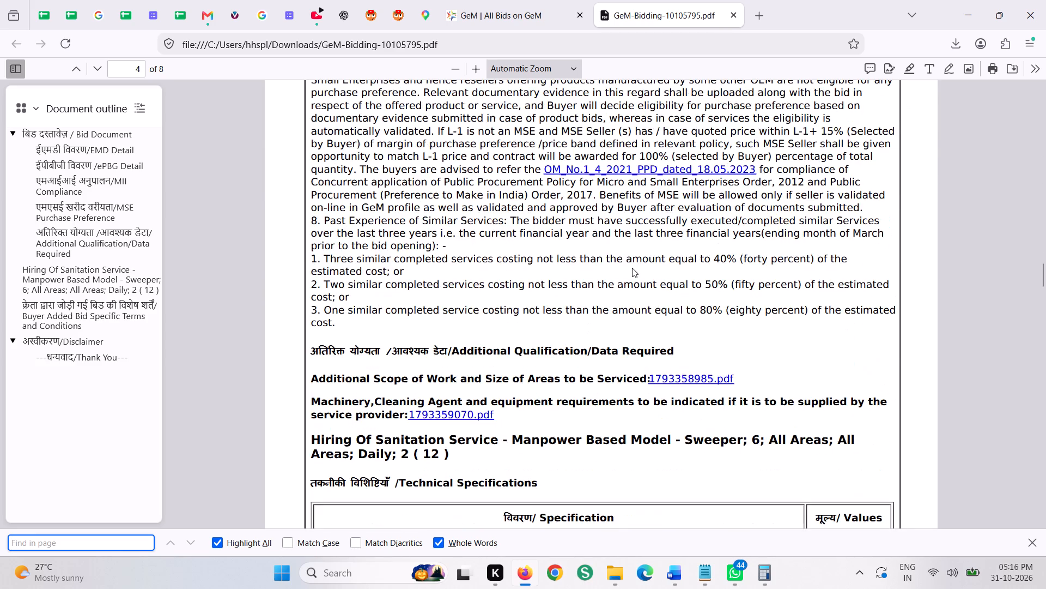
scroll(630, 269, down, 3)
scroll(641, 267, up, 1)
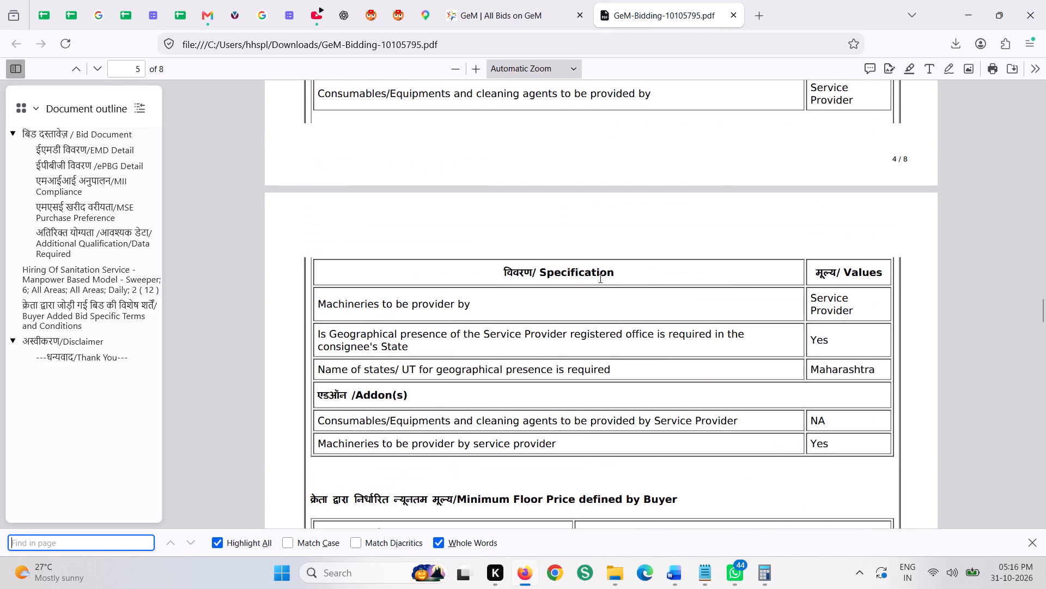
scroll(599, 278, down, 1)
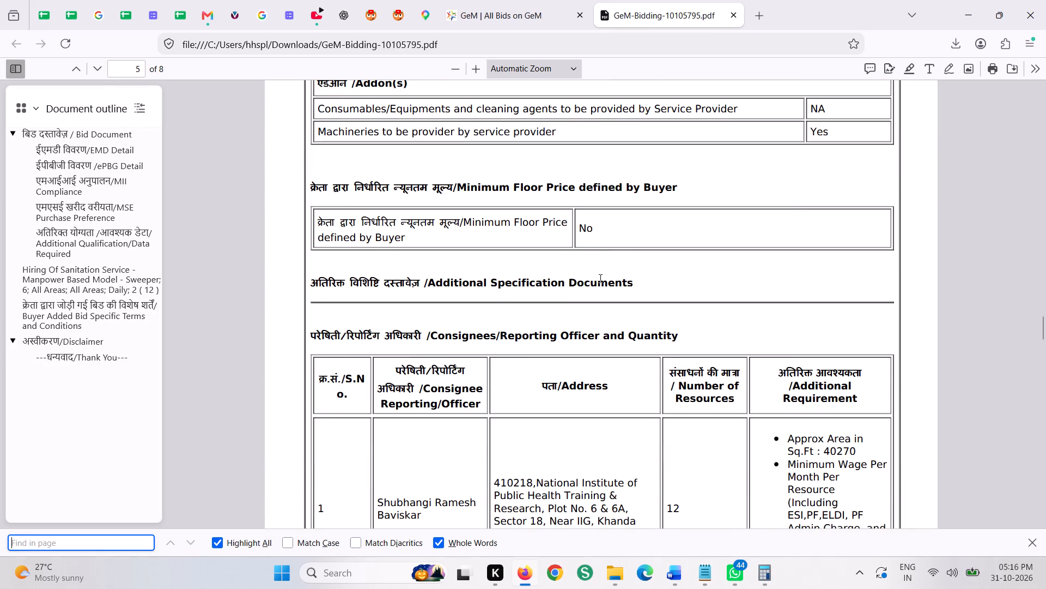
scroll(599, 278, down, 2)
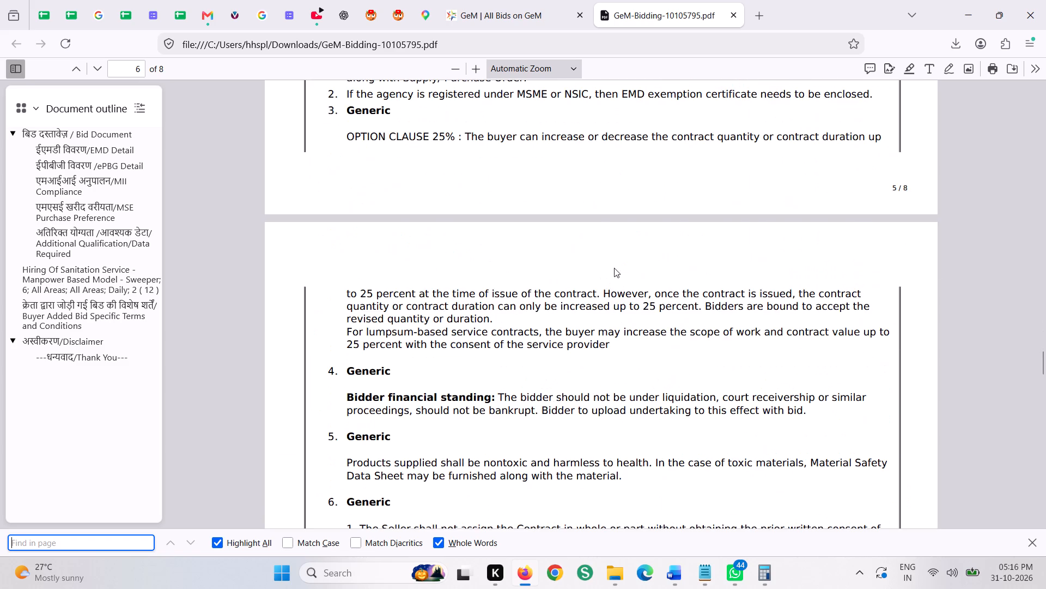
scroll(614, 268, down, 1)
scroll(688, 255, down, 3)
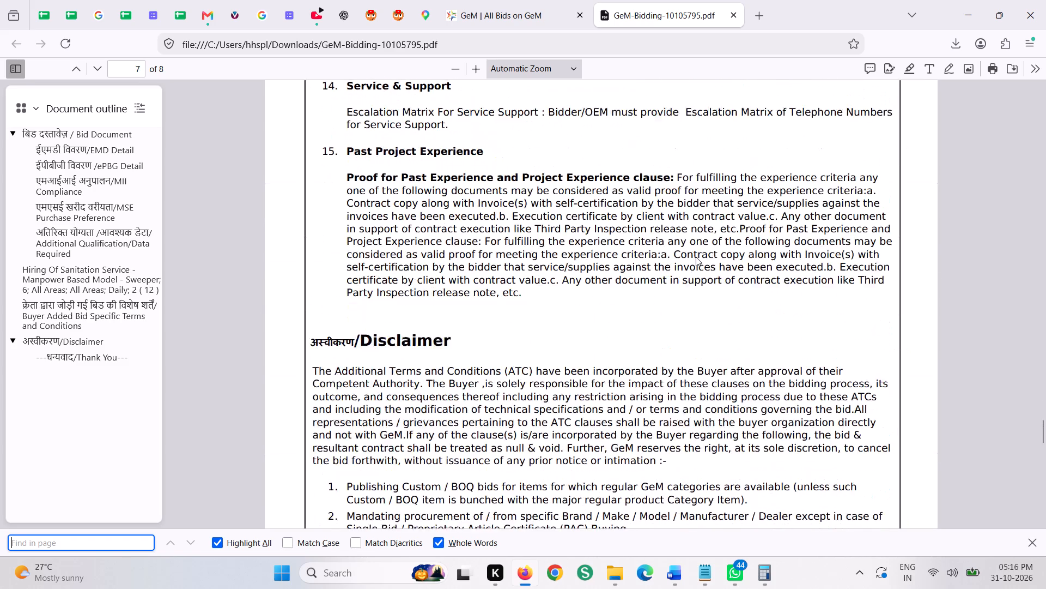
Copy the Google Drive link of folder GEM2026B8209201 in DEV1 and insert it as a folder chip in row 821's Other Comment cell.
click(182, 17)
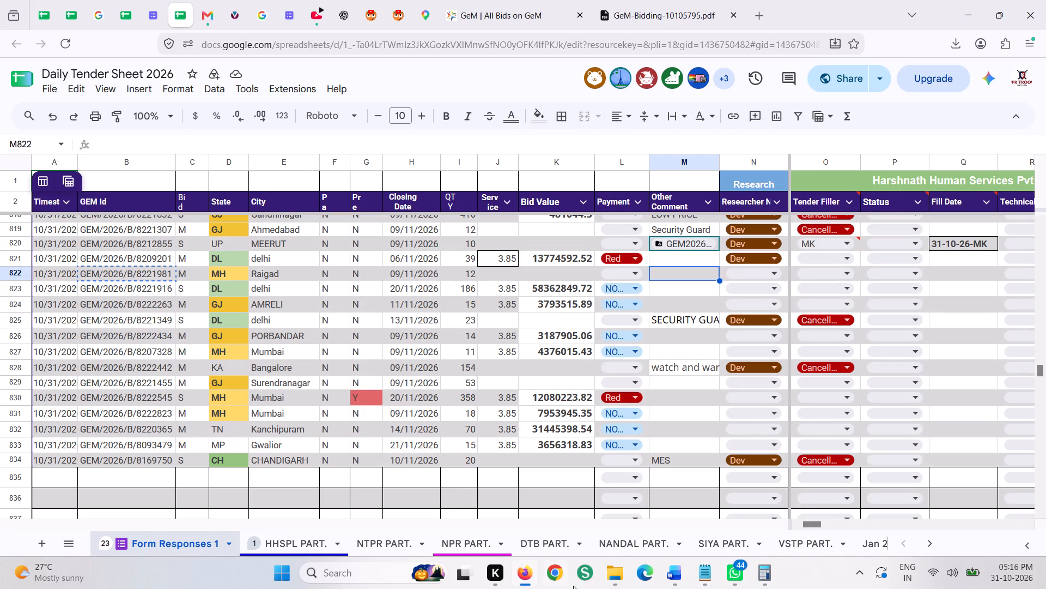
click(612, 571)
click(612, 569)
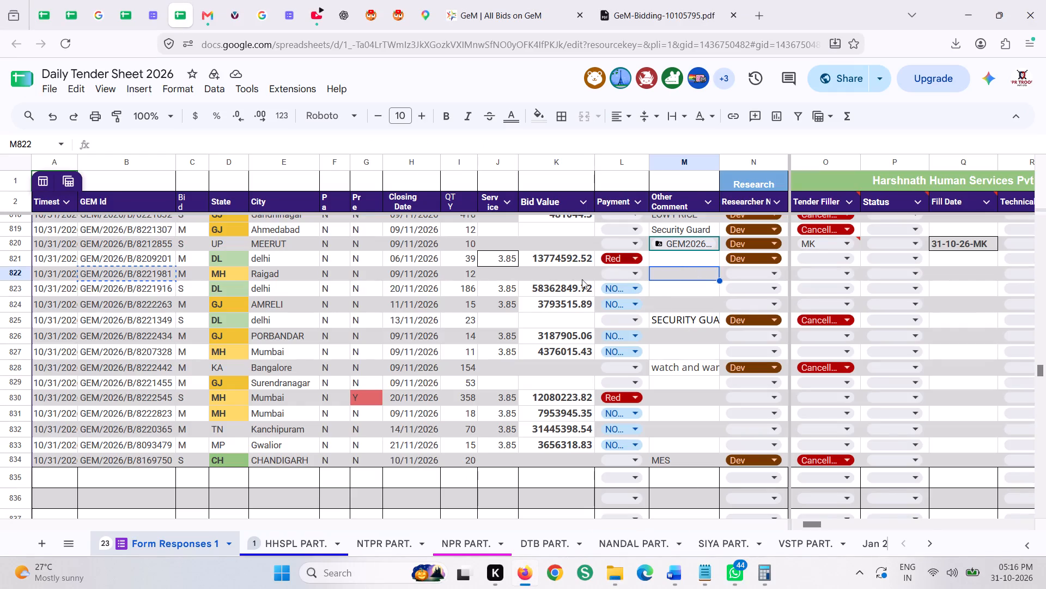
click(624, 575)
scroll(281, 179, up, 2)
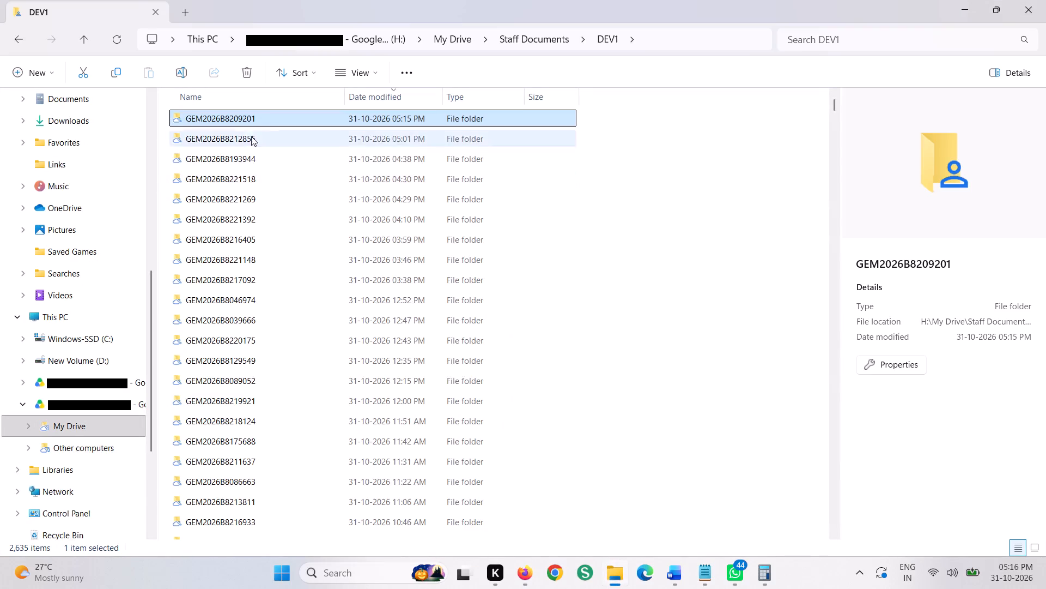
right_click(252, 119)
click(294, 384)
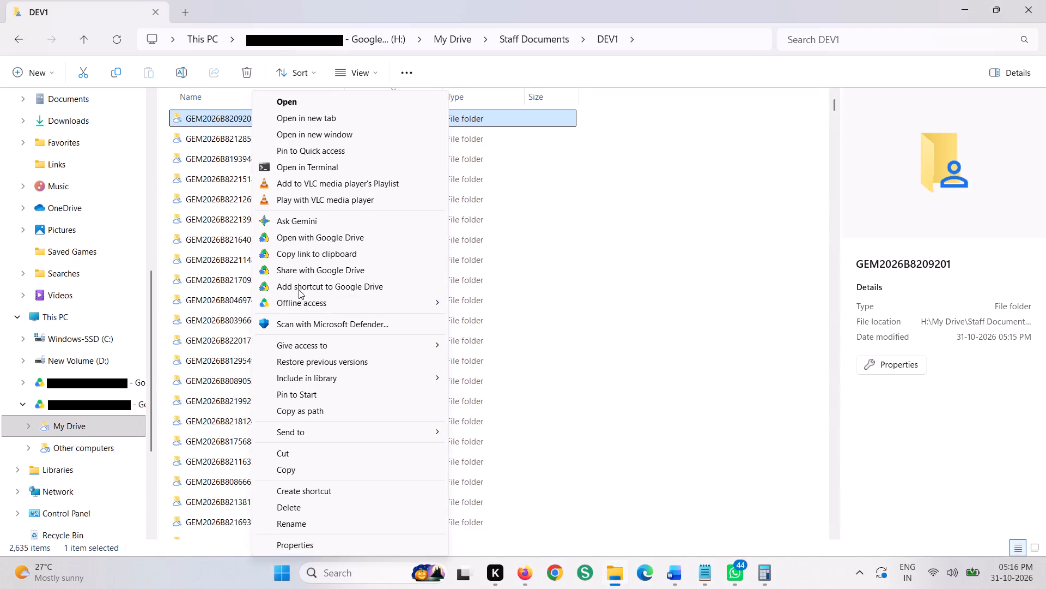
click(296, 255)
key(alt+Tab)
double_click(677, 264)
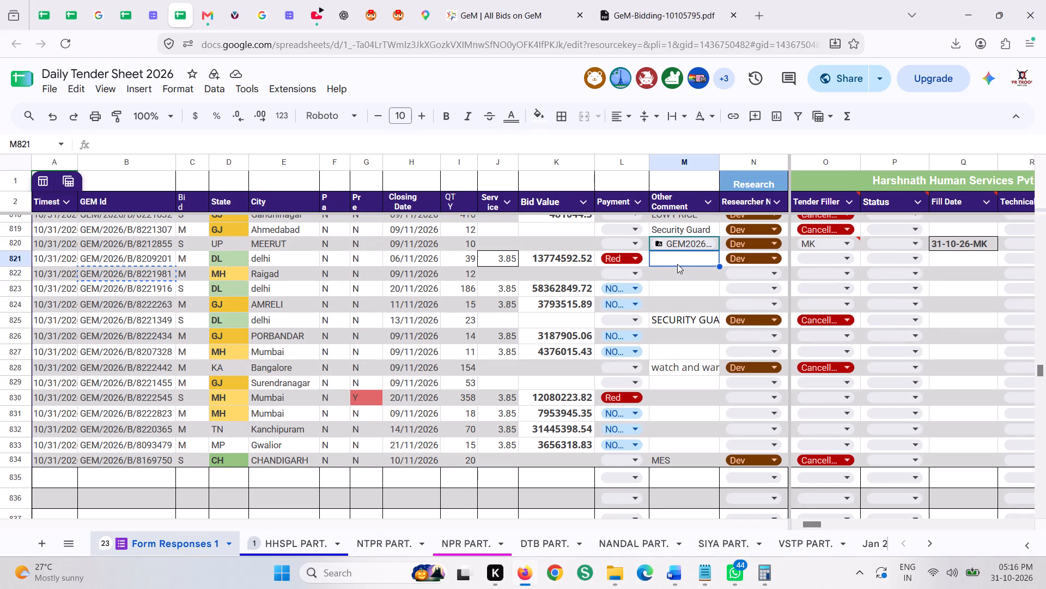
key(ctrl+v)
key(Tab)
click(486, 326)
click(667, 267)
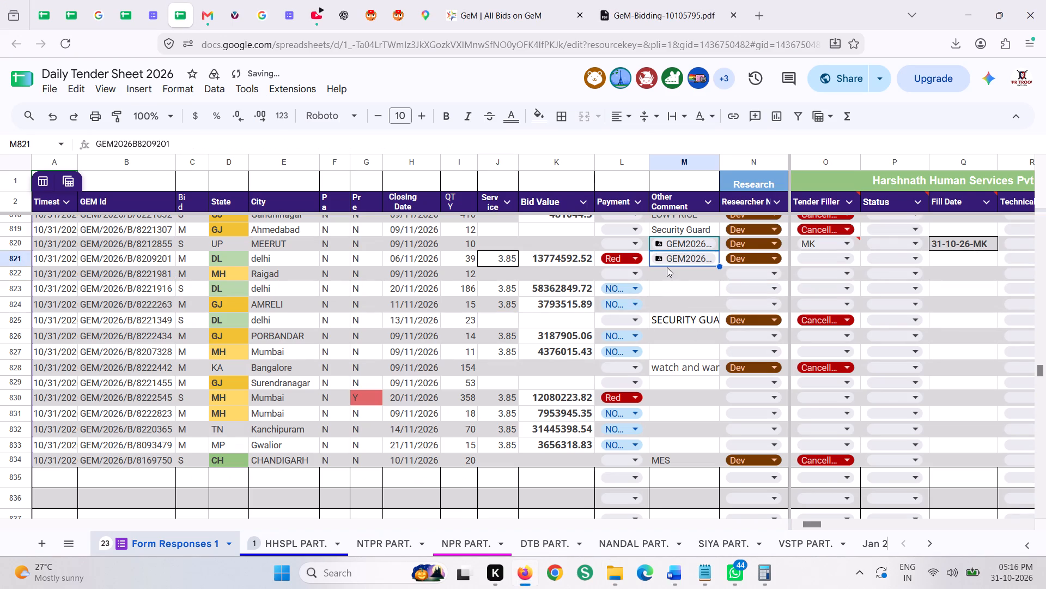
Set the researcher for the Raigad bid GEM/2026/B/8221981 in row 822 to Dev.
click(749, 268)
click(738, 272)
click(740, 292)
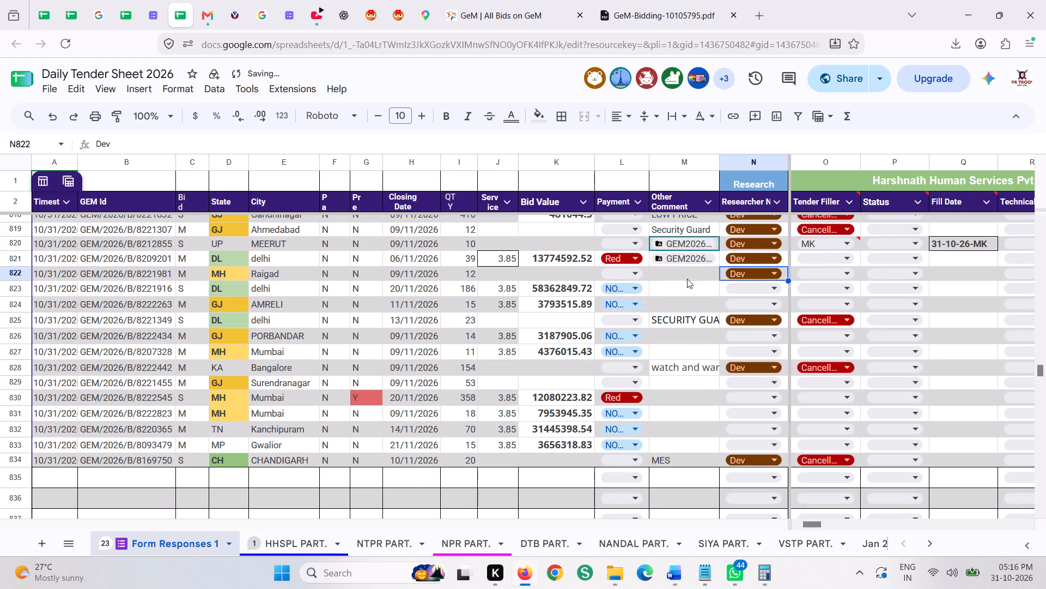
Enter the comment "LUMSUM" in the Other Comment cell of the Raigad bid in row 822.
click(687, 278)
double_click(687, 277)
click(687, 277)
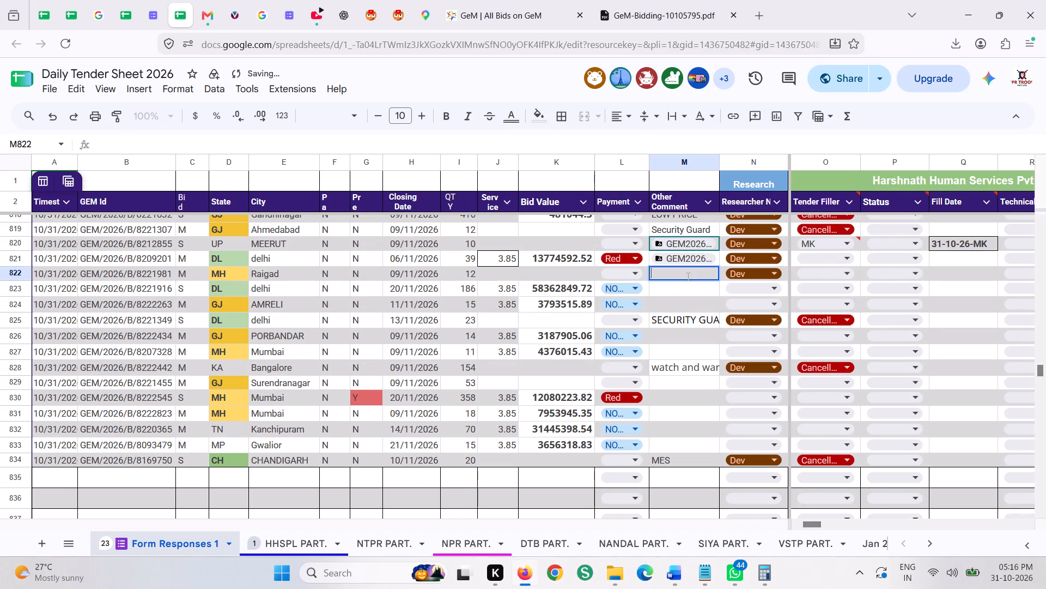
text(LUMSUM)
key(Return)
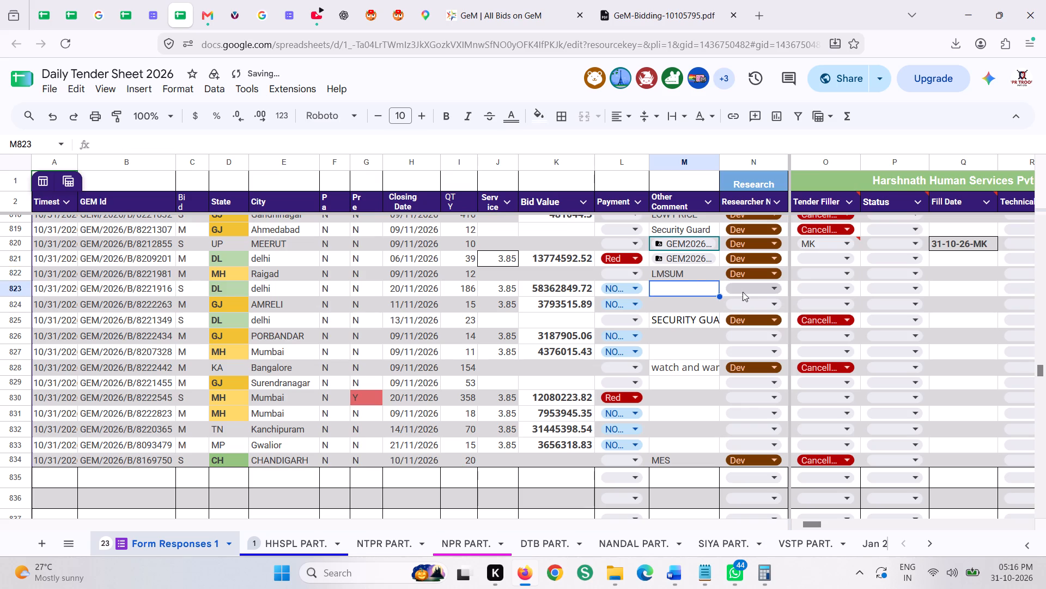
Set the researcher for the Delhi bid GEM/2026/B/8221916 in row 823 to Dev.
click(739, 288)
click(740, 306)
click(689, 289)
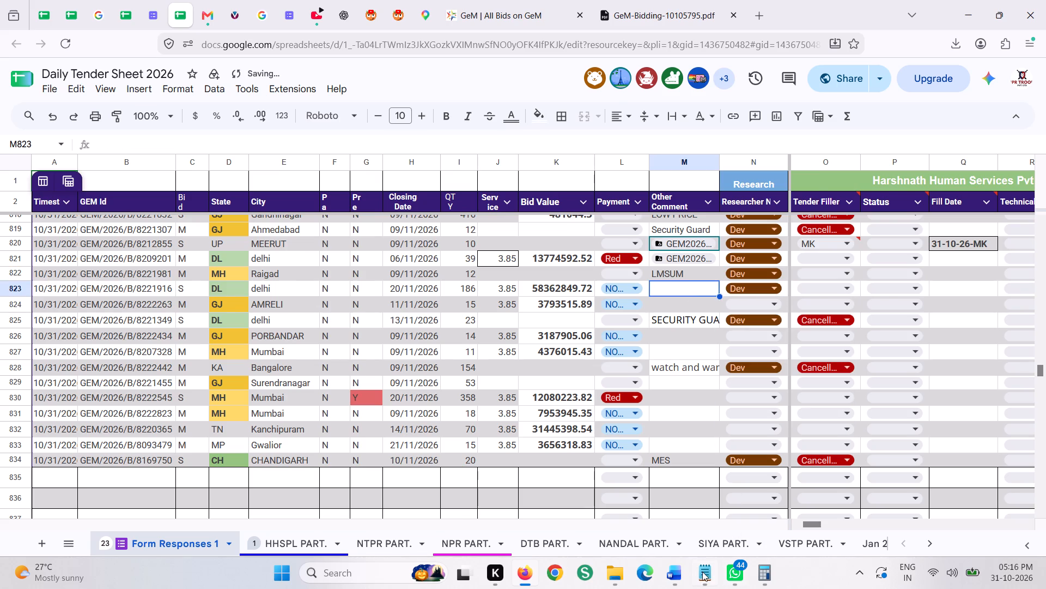
Switch to Notepad and append "+1" to the CANCEL tally.
click(703, 571)
text(+1)
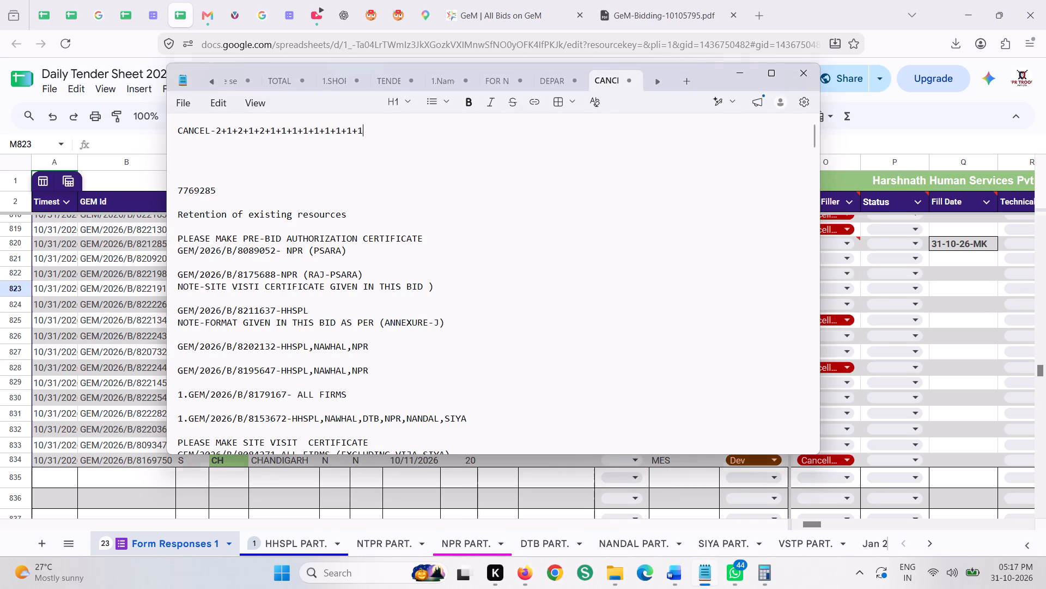
Copy the GEM Id from row 823, close the previous bid's PDF, and find and open GEM/2026/B/8221916's bidding document on GeM.
key(alt+Tab)
key(Left)
key(Left)
key(Left)
key(Left)
key(Left)
key(Left)
key(Left)
key(Left)
key(Left)
key(Left)
key(Left)
key(Left)
key(Left)
key(Left)
key(Left)
key(Left)
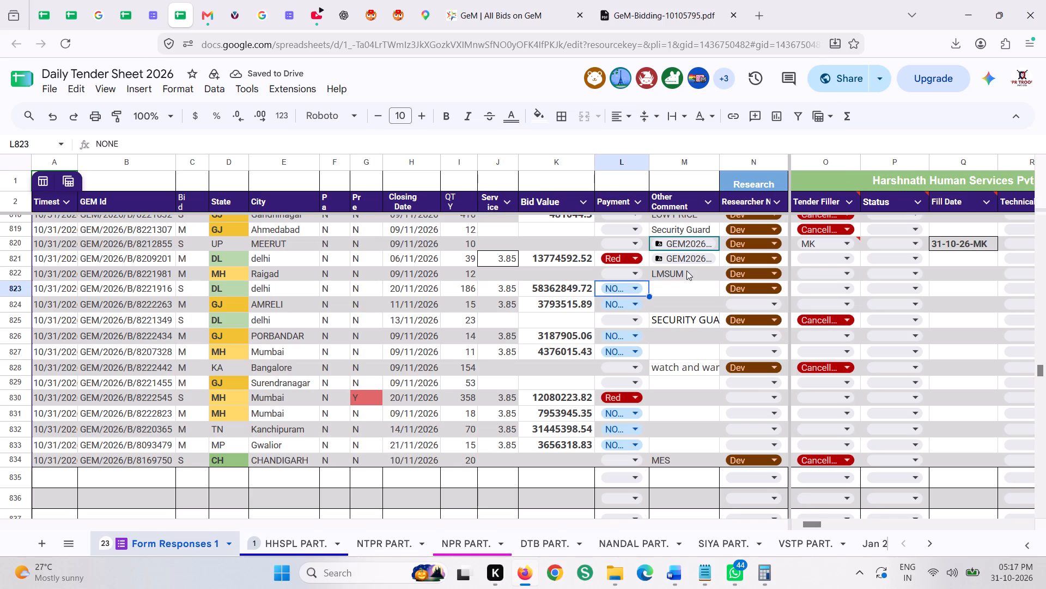
key(Right)
key(ctrl+c)
key(Right)
key(Right)
key(Right)
key(Right)
key(Right)
key(Right)
key(Right)
key(Right)
key(Right)
key(Right)
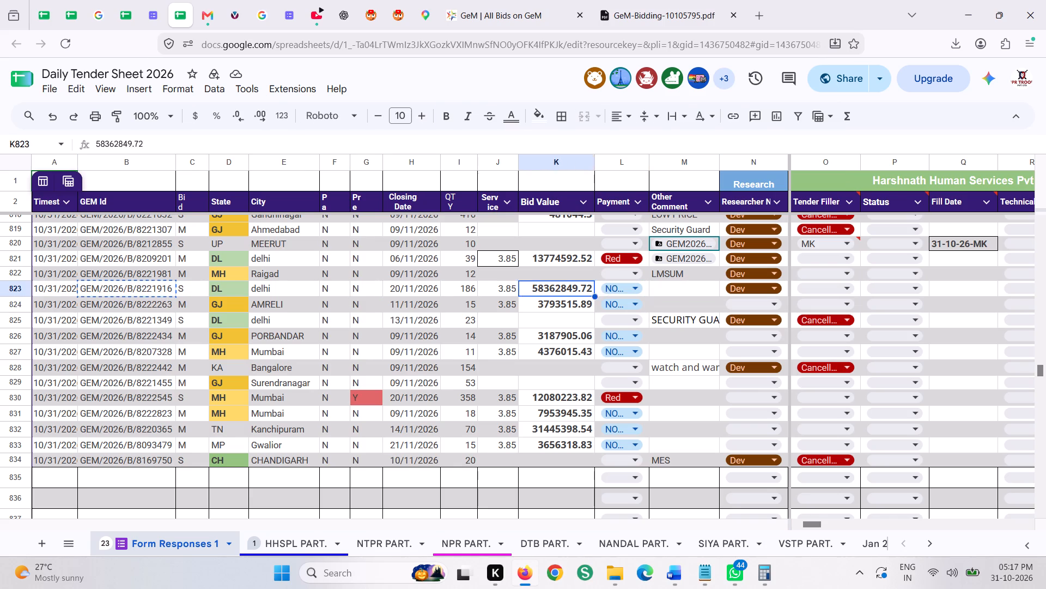
key(Right)
key(Right)
click(665, 0)
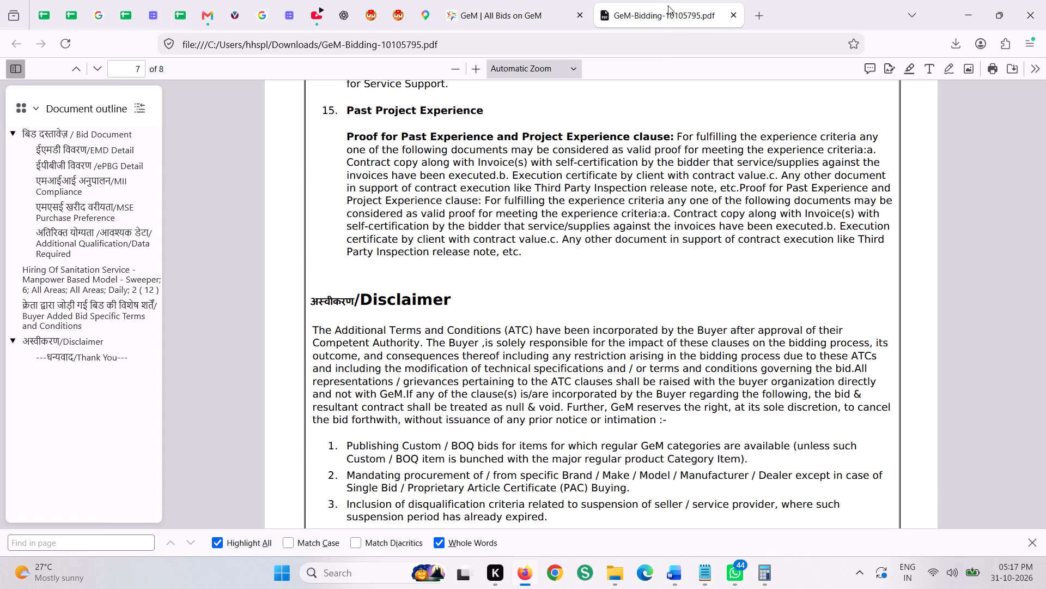
click(732, 11)
drag(828, 218, 598, 246)
key(ctrl+v)
key(Return)
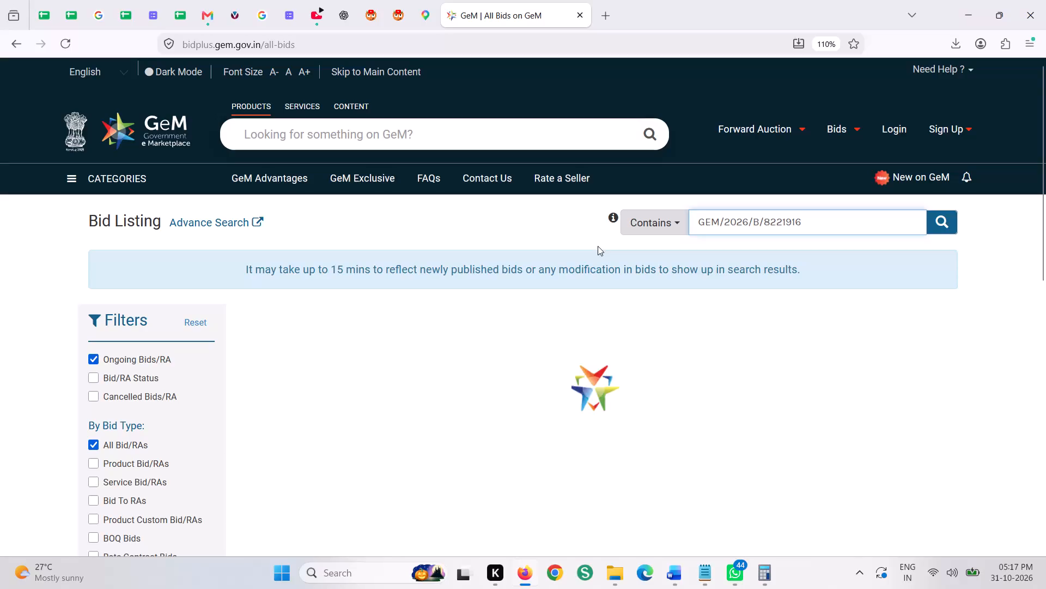
click(352, 359)
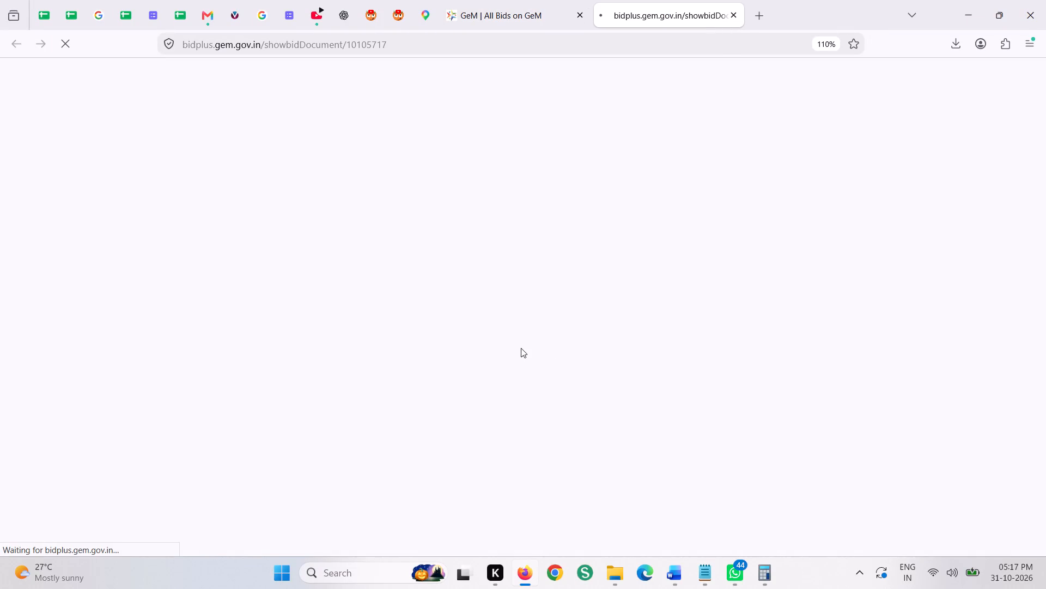
click(348, 325)
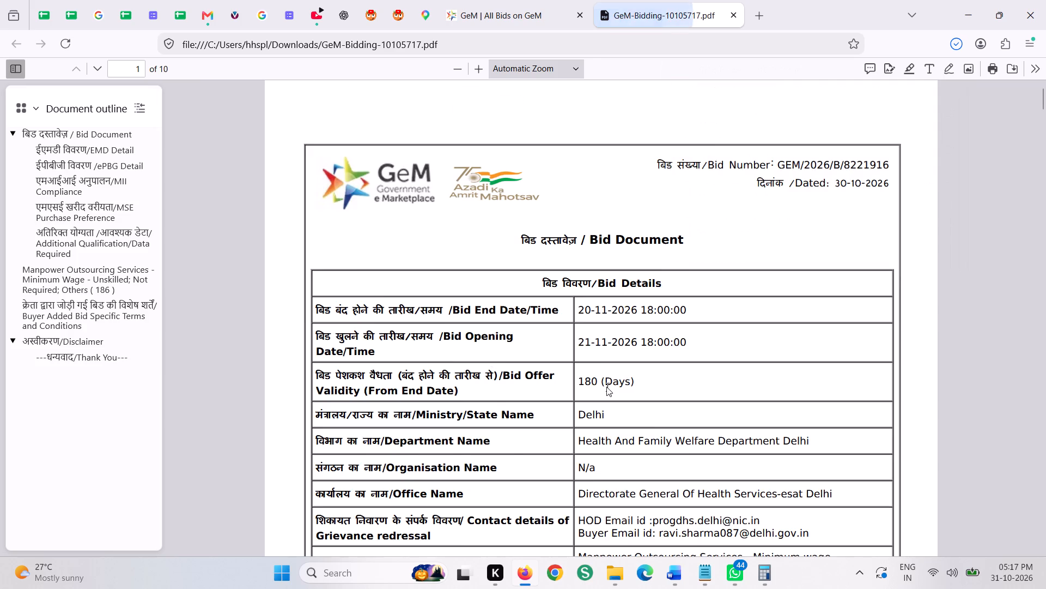
Search the bidding PDF of GEM/2026/B/8221916 for the word "SECURITY".
scroll(606, 387, down, 1)
click(667, 372)
key(ctrl+f)
text(SEC)
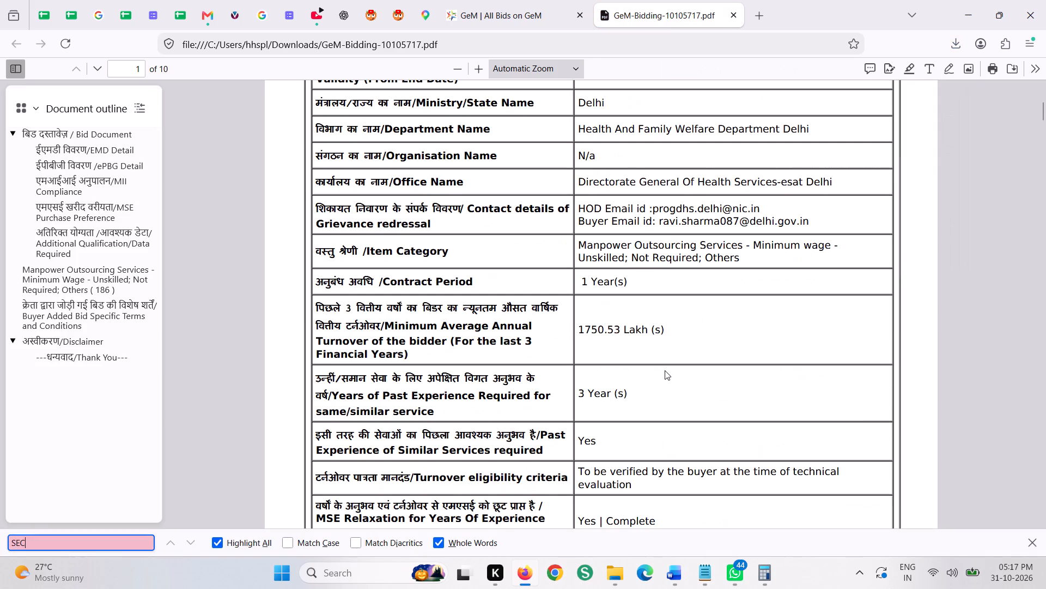
text(URITY)
key(Return)
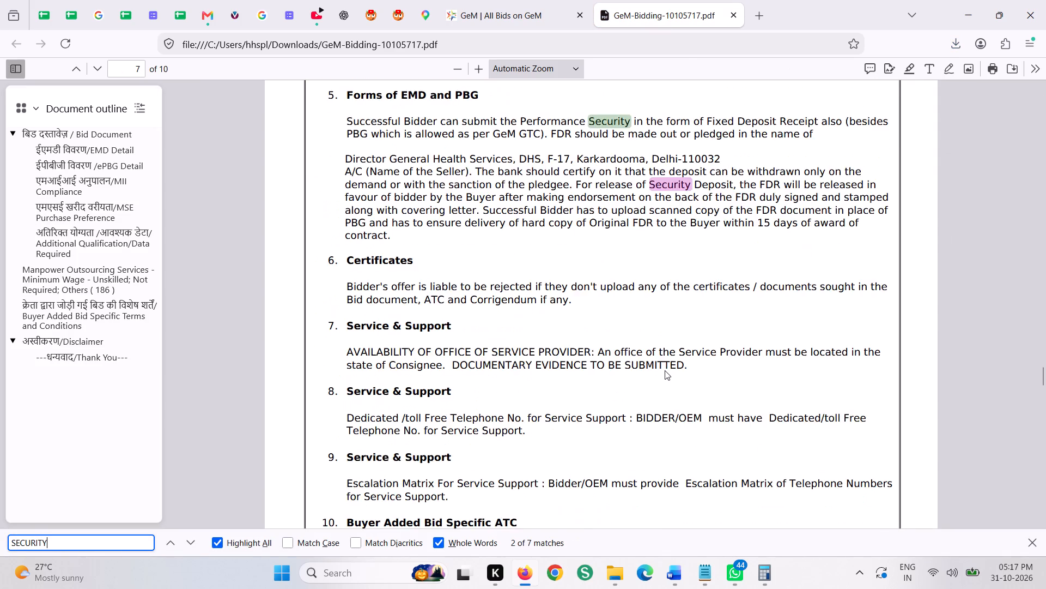
Step through the further matches of "SECURITY" in the bidding PDF of GEM/2026/B/8221916.
key(Return)
key(Return)
key(Return)
key(Return)
key(Return)
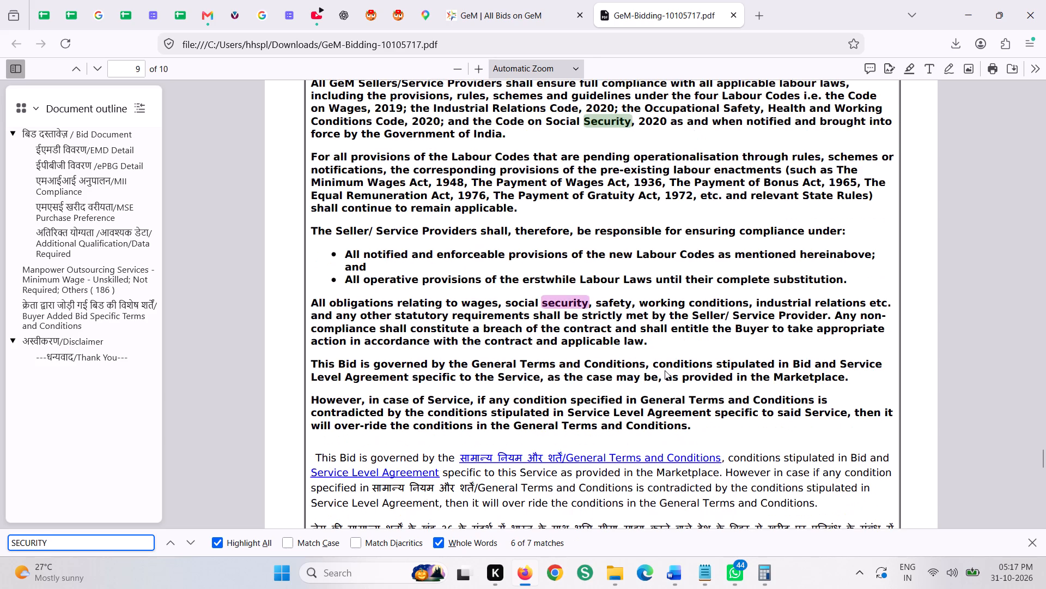
Search the bidding PDF for the word "WATCH".
key(BackSpace)
key(BackSpace)
key(BackSpace)
key(BackSpace)
key(BackSpace)
key(BackSpace)
key(BackSpace)
key(BackSpace)
key(BackSpace)
key(BackSpace)
text(WATCH)
Replace the search term with "CHOWKIDAR" and find it in the bidding PDF.
key(BackSpace)
key(BackSpace)
key(BackSpace)
key(BackSpace)
key(BackSpace)
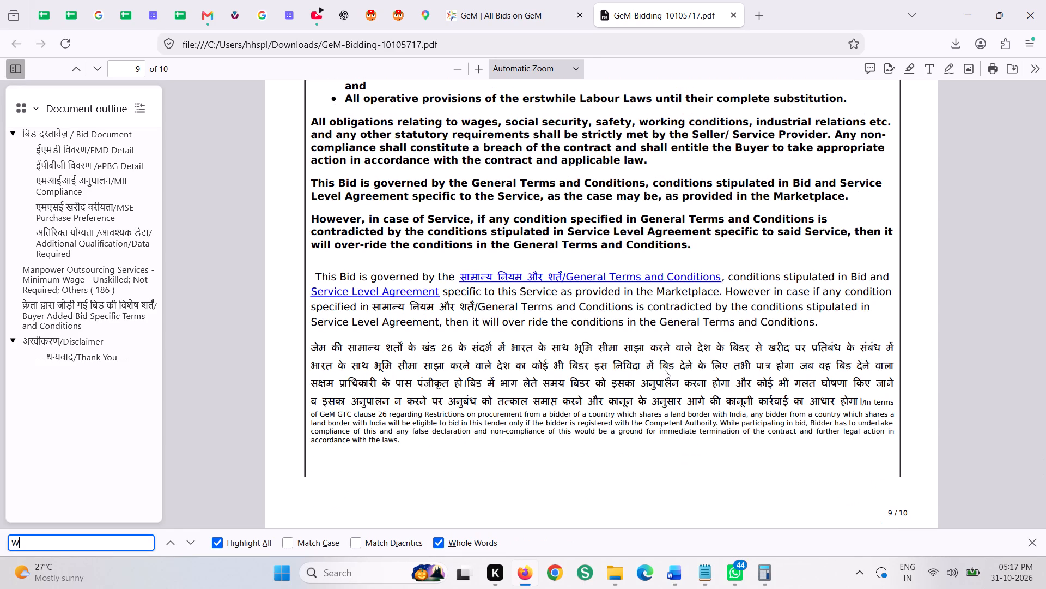
key(BackSpace)
key(BackSpace)
key(BackSpace)
text(CHOWKIDAR)
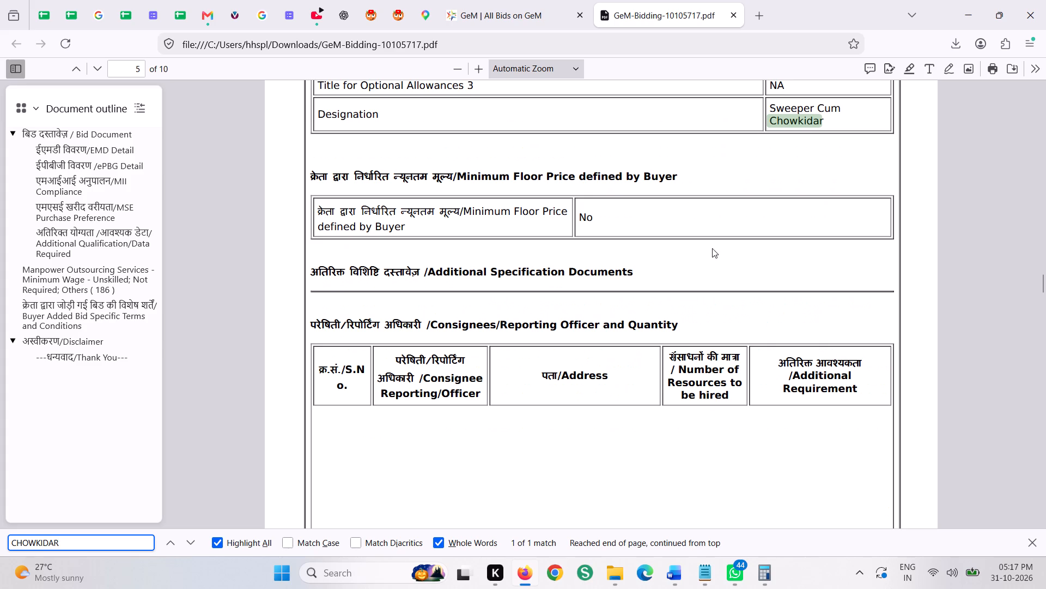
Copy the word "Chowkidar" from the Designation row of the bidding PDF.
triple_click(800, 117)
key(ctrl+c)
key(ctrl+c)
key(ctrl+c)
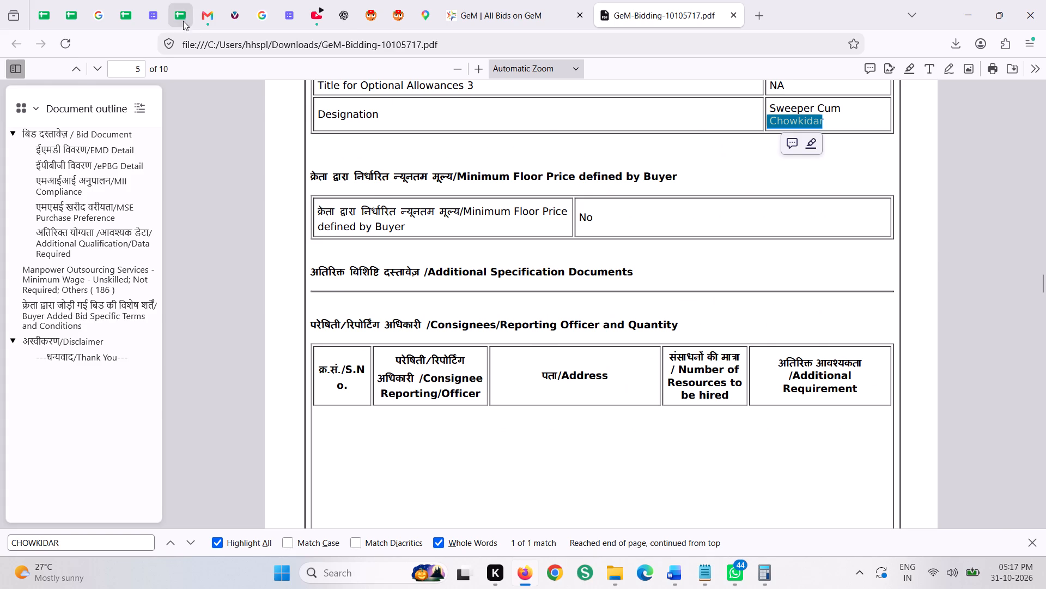
Copy the GeM Id from row 823 of the Daily Tender Sheet and create the folder GEM2026B8221916 in DEV1 in File Explorer.
click(184, 19)
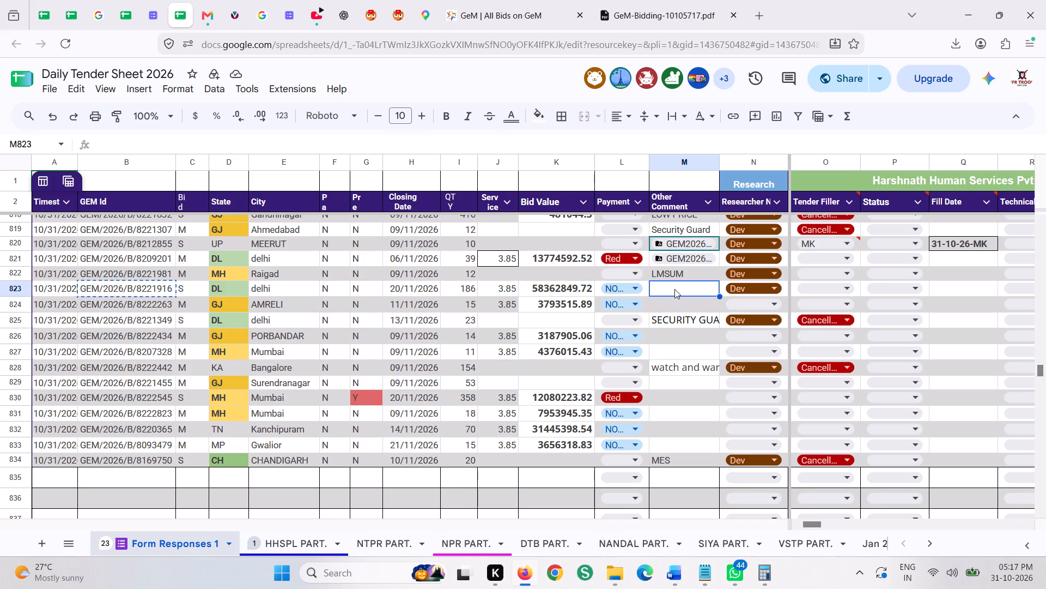
click(153, 288)
key(ctrl+c)
key(ctrl+c)
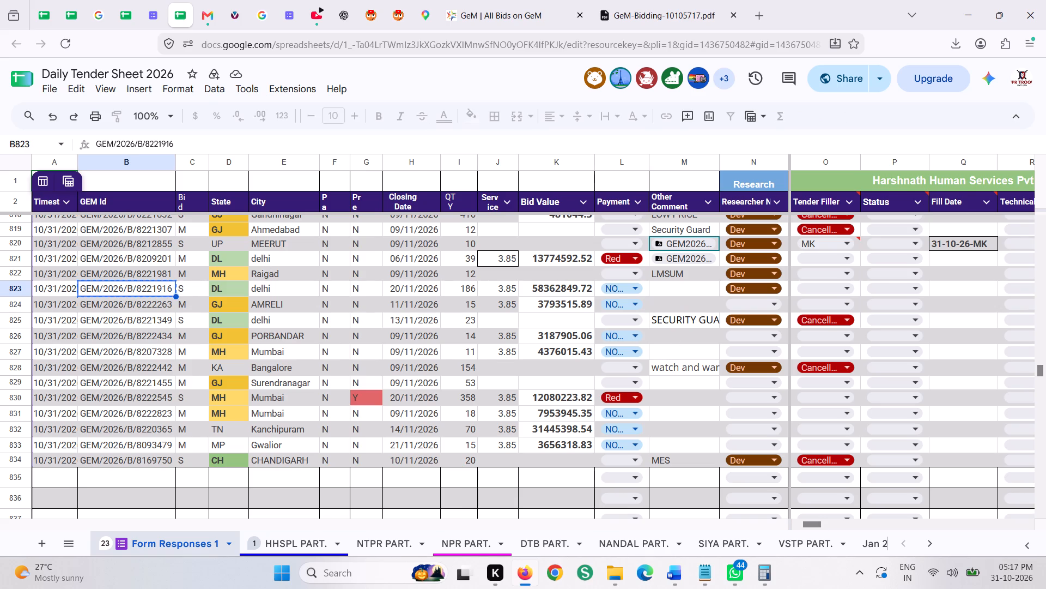
click(665, 289)
click(680, 0)
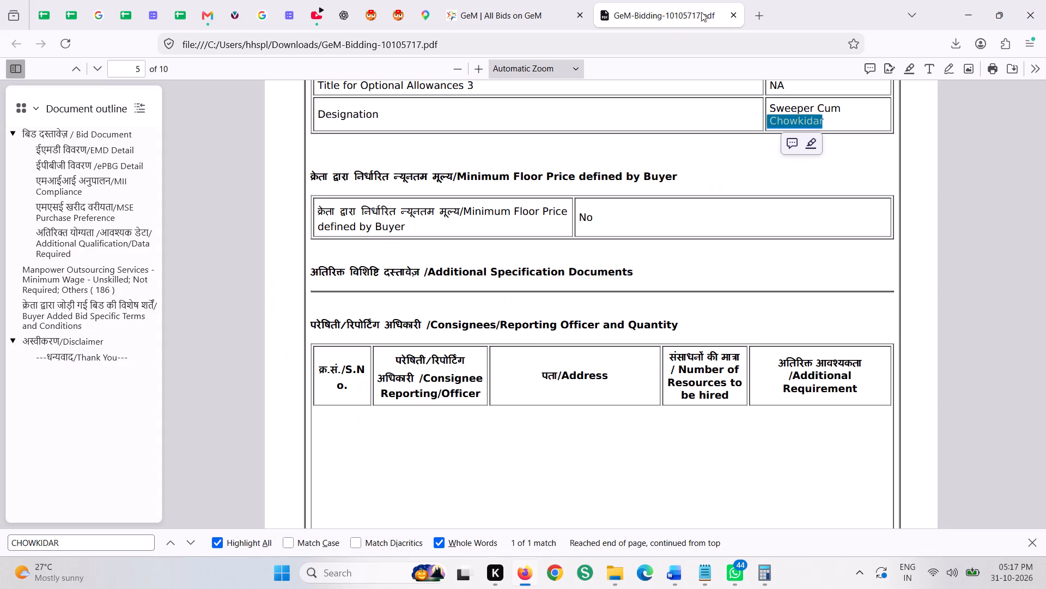
click(608, 568)
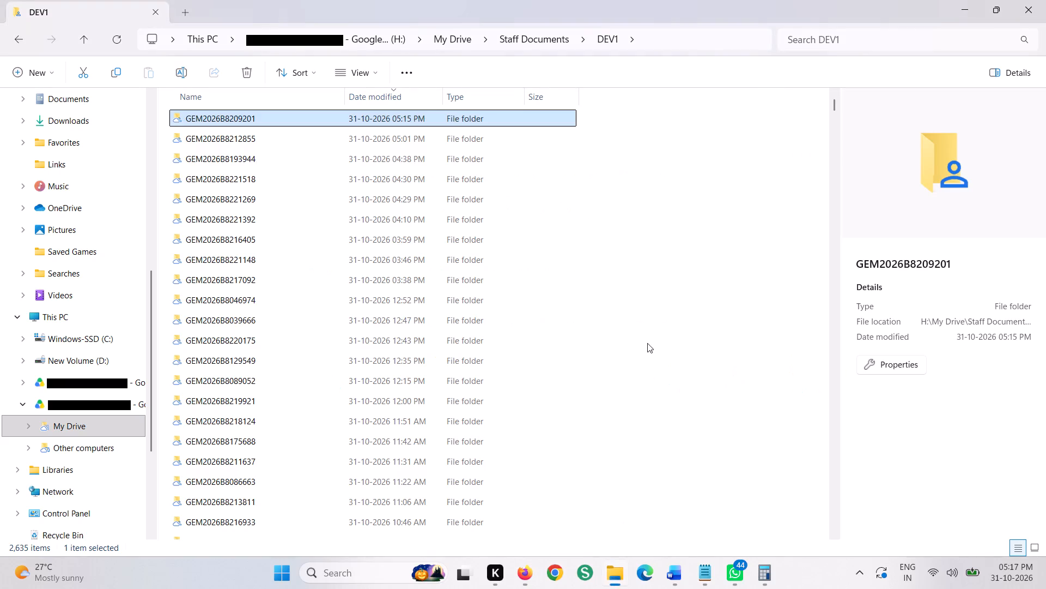
right_click(629, 305)
click(666, 409)
click(833, 190)
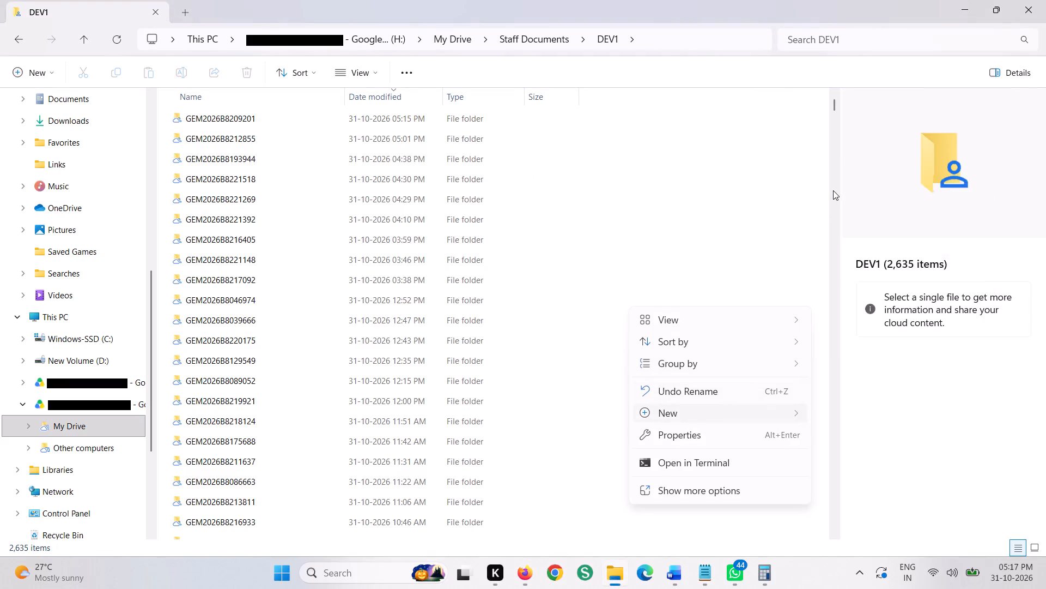
key(ctrl+v)
key(Return)
double_click(250, 527)
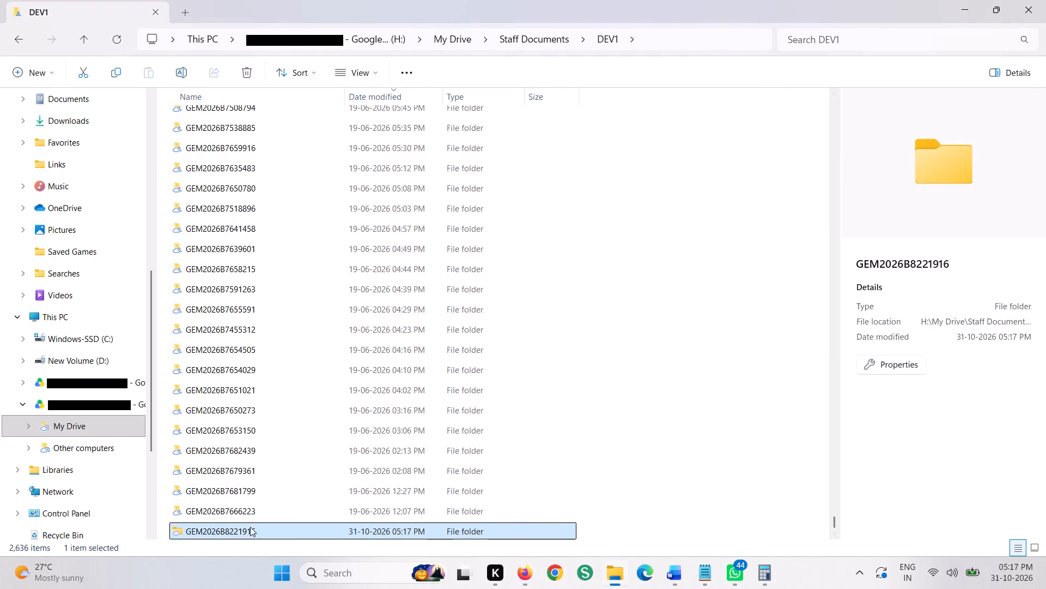
Save the bidding PDF as GeM-Bidding-10105717 in the GEM2026B8221916 folder within DEV1.
click(523, 578)
scroll(1019, 141, up, 1)
click(1012, 65)
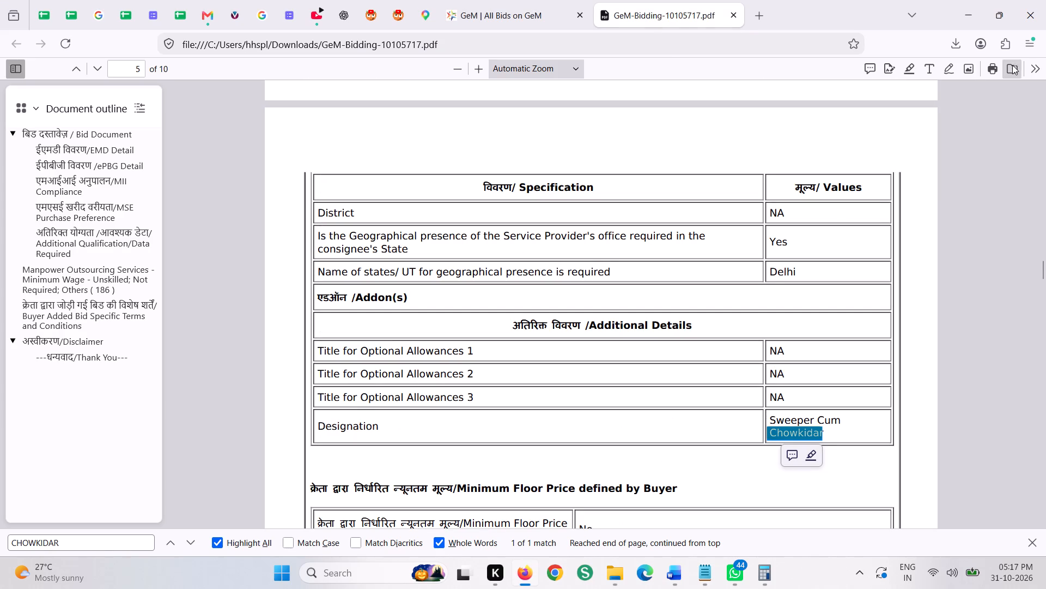
scroll(417, 150, up, 4)
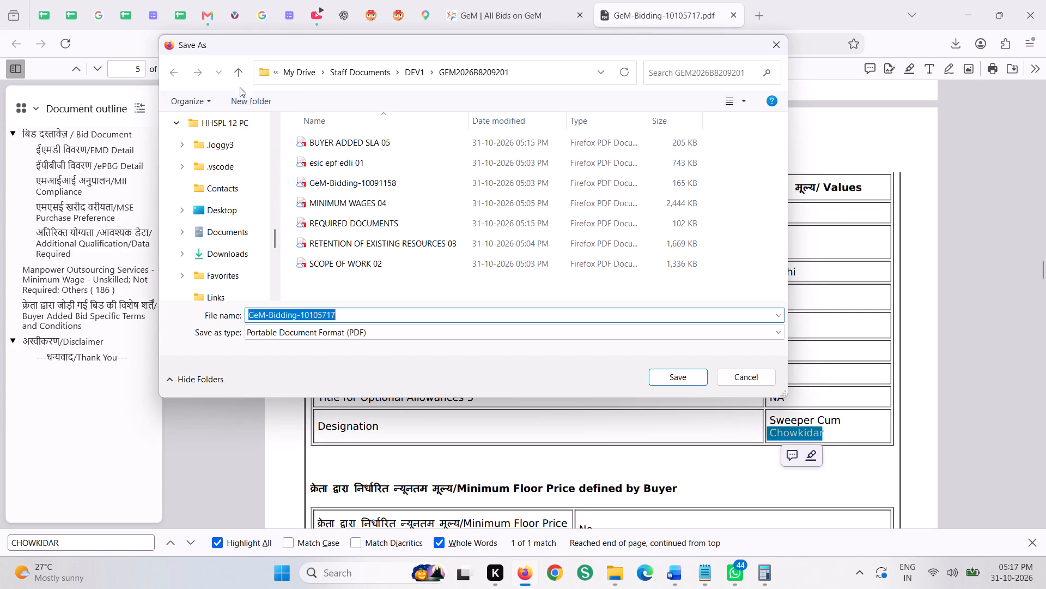
click(237, 70)
scroll(346, 139, up, 4)
click(368, 135)
double_click(369, 144)
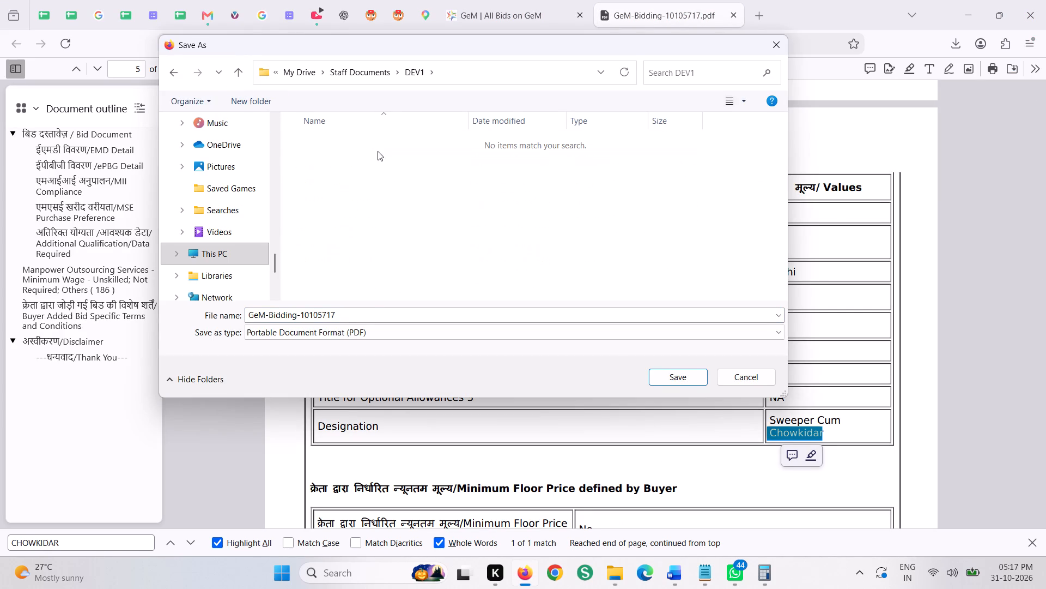
click(369, 304)
click(370, 315)
click(671, 375)
Open the linked "Scope of work & Job description" file 1793358671.pdf from the bidding PDF.
scroll(677, 353, up, 4)
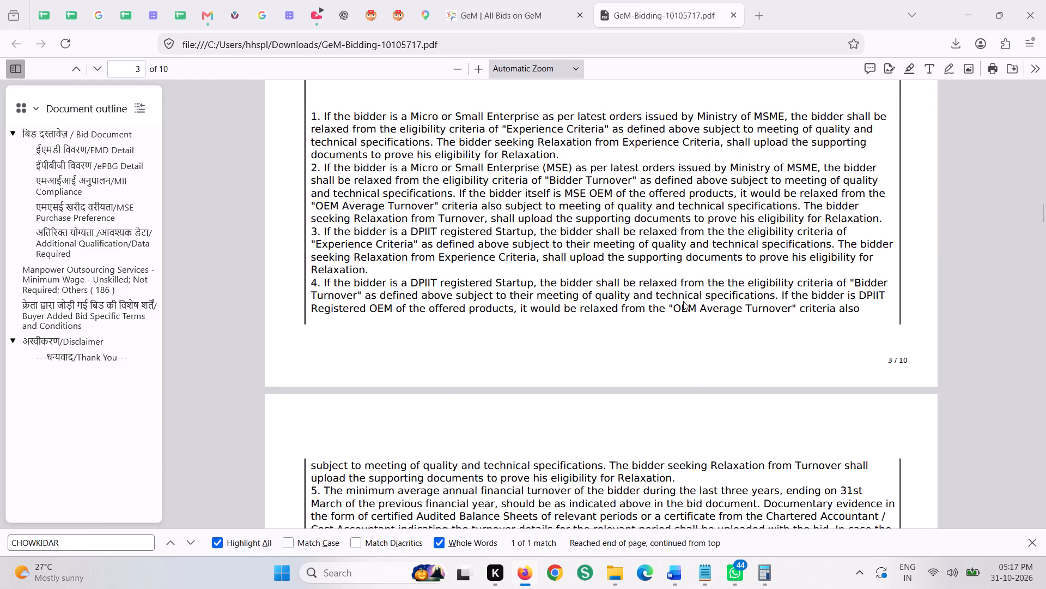
click(579, 0)
click(627, 1)
scroll(618, 291, down, 2)
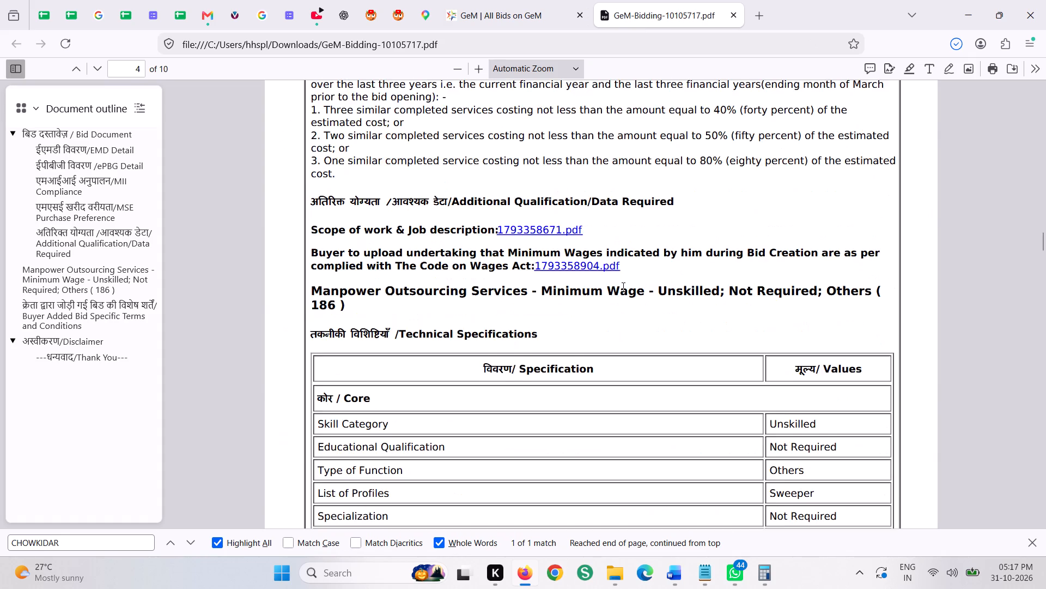
scroll(622, 286, up, 3)
scroll(615, 285, down, 3)
click(555, 231)
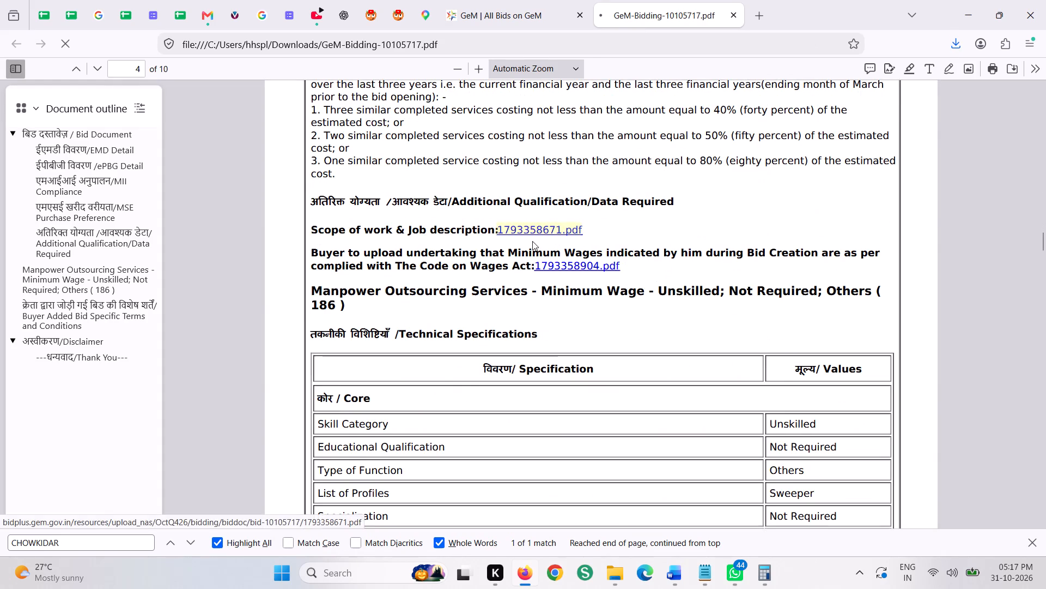
scroll(637, 167, up, 3)
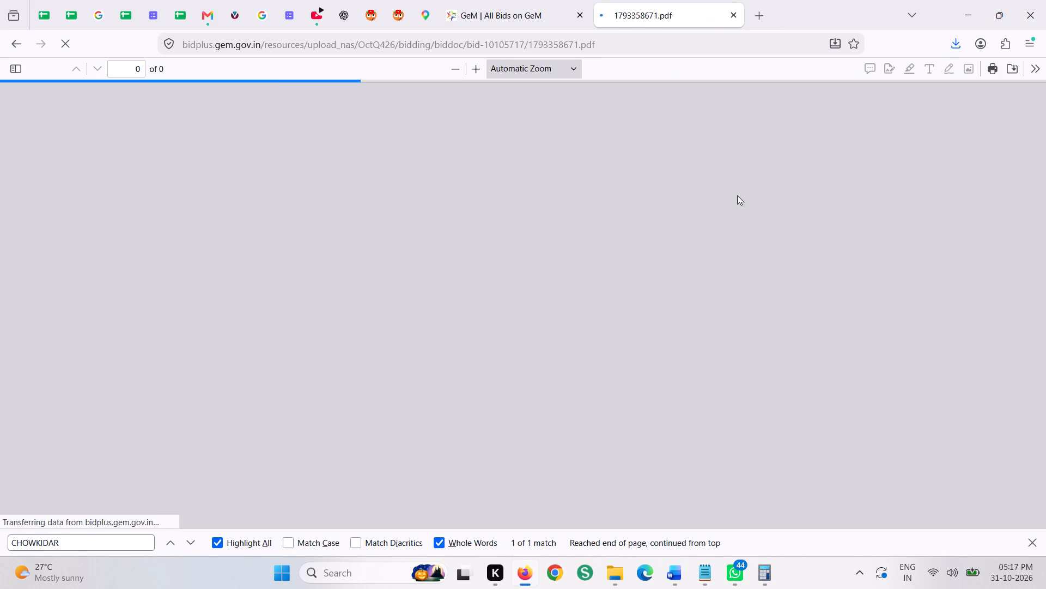
scroll(737, 195, up, 3)
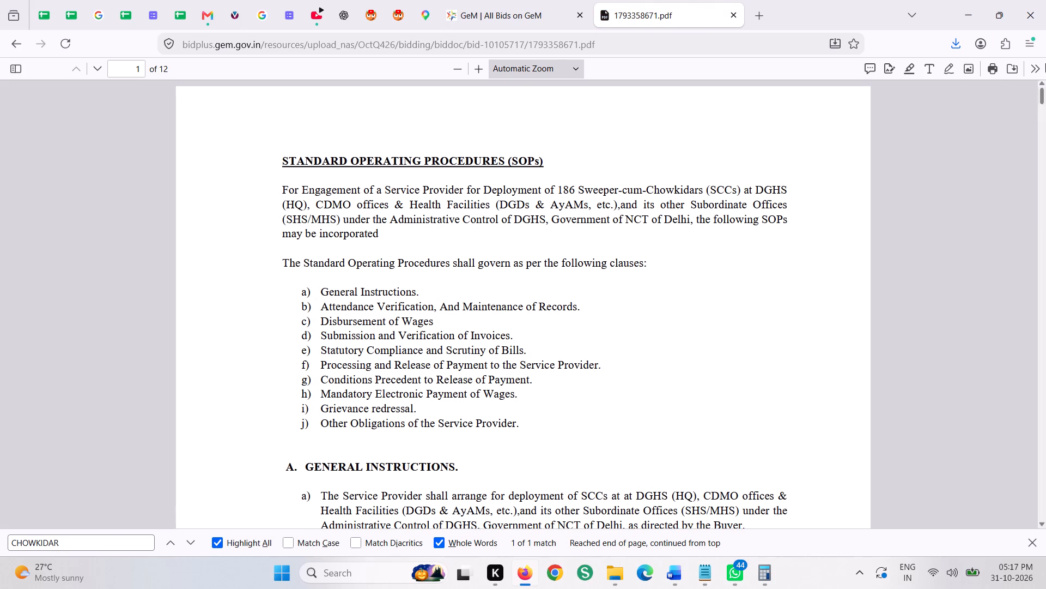
Save the scope of work PDF as "SCOPE OF WORK 01" in the GEM2026B8221916 folder.
click(1014, 67)
scroll(221, 205, up, 3)
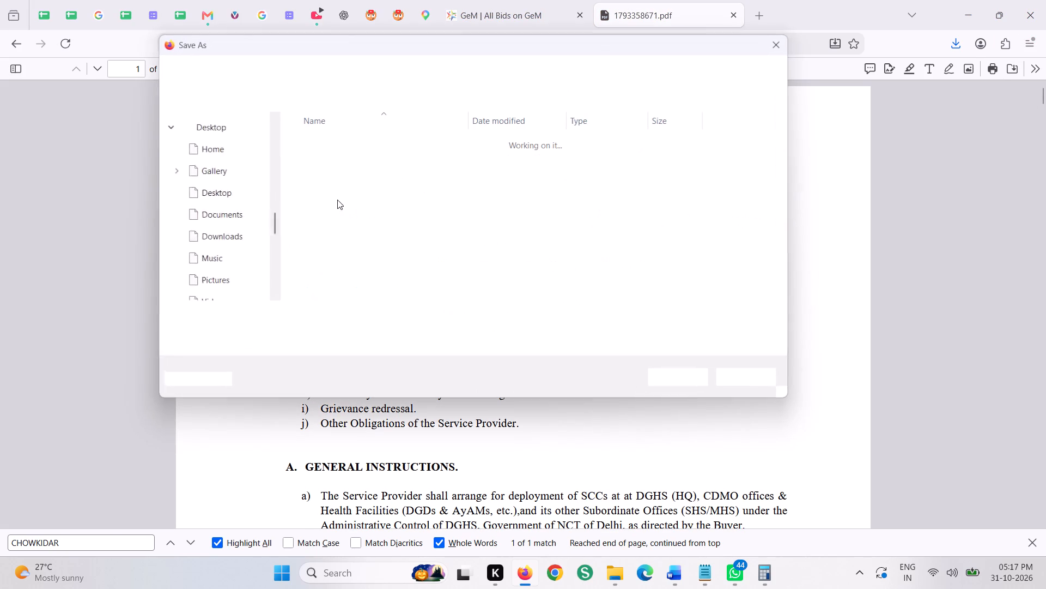
scroll(337, 200, up, 4)
click(231, 74)
scroll(353, 169, up, 6)
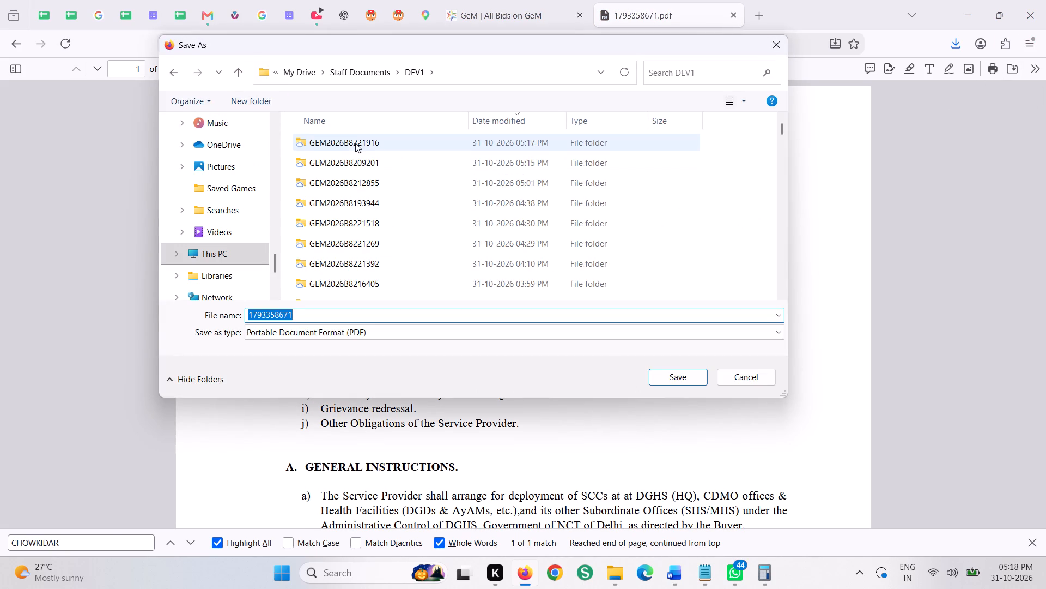
double_click(358, 139)
click(315, 324)
double_click(315, 311)
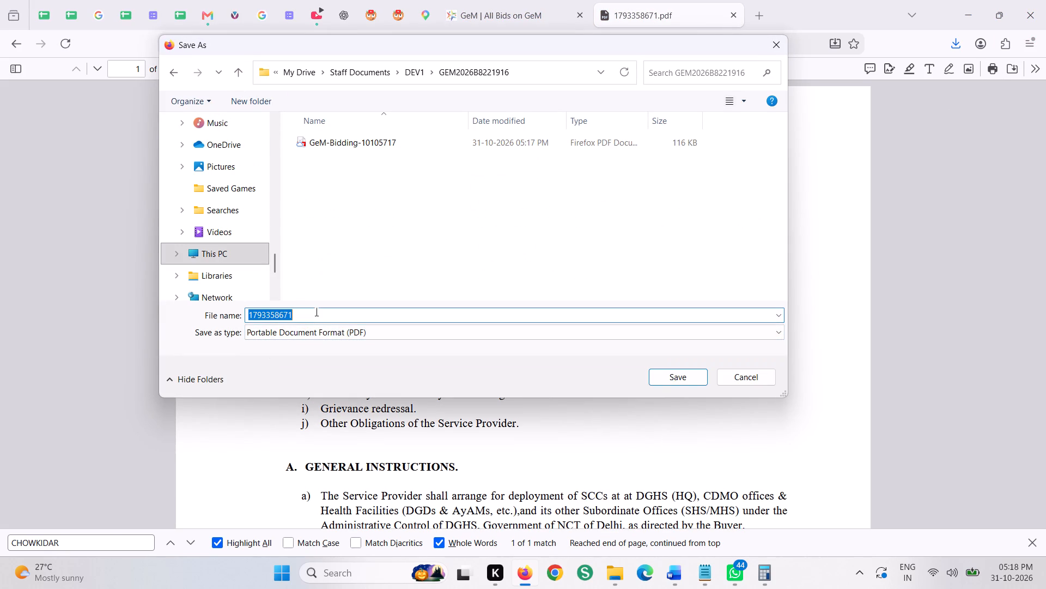
text(SCOPE OF WOR)
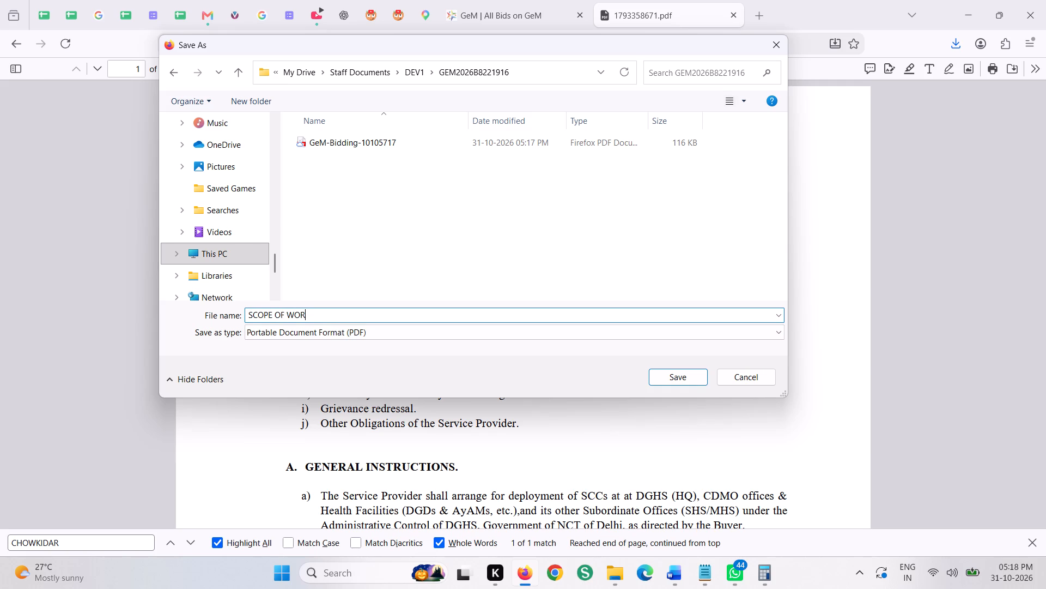
text(K 01)
key(Return)
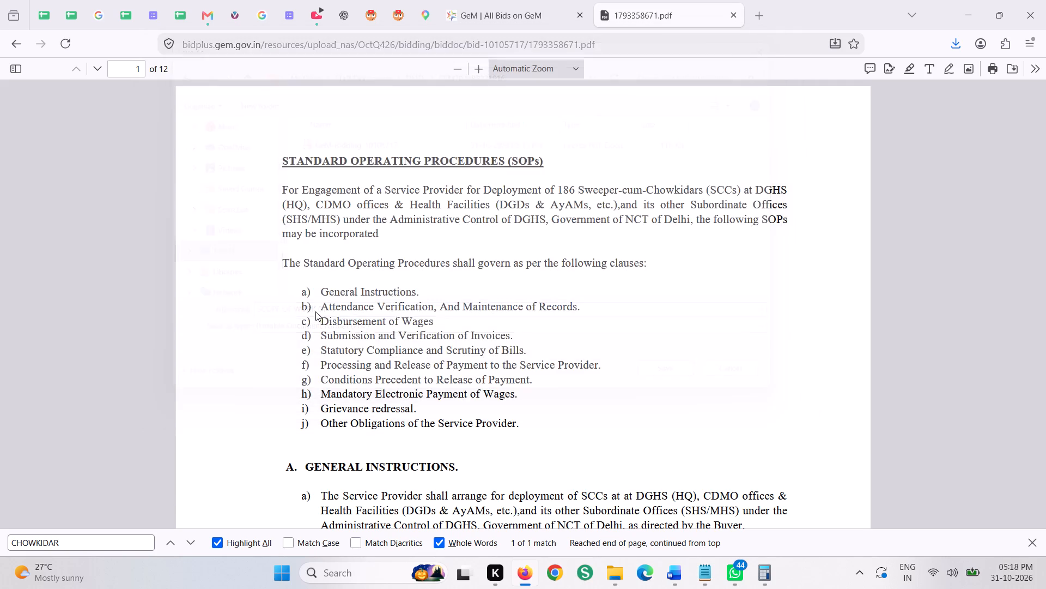
Skim the scope of work to its end, then open the minimum wages undertaking 1793358904.pdf from the bidding PDF.
scroll(316, 311, down, 20)
scroll(316, 311, down, 5)
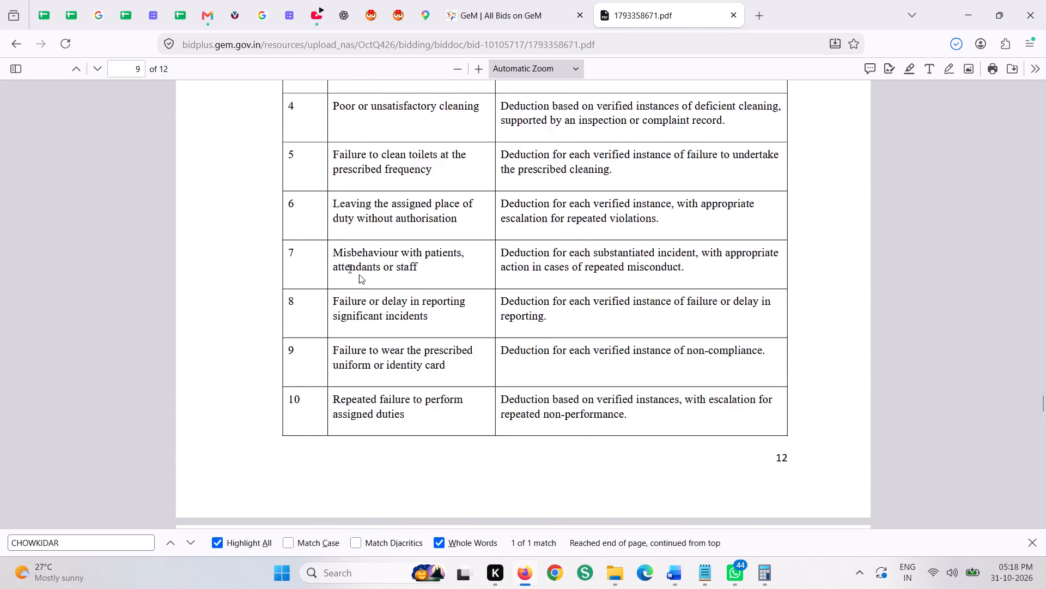
scroll(359, 274, down, 4)
scroll(468, 272, down, 11)
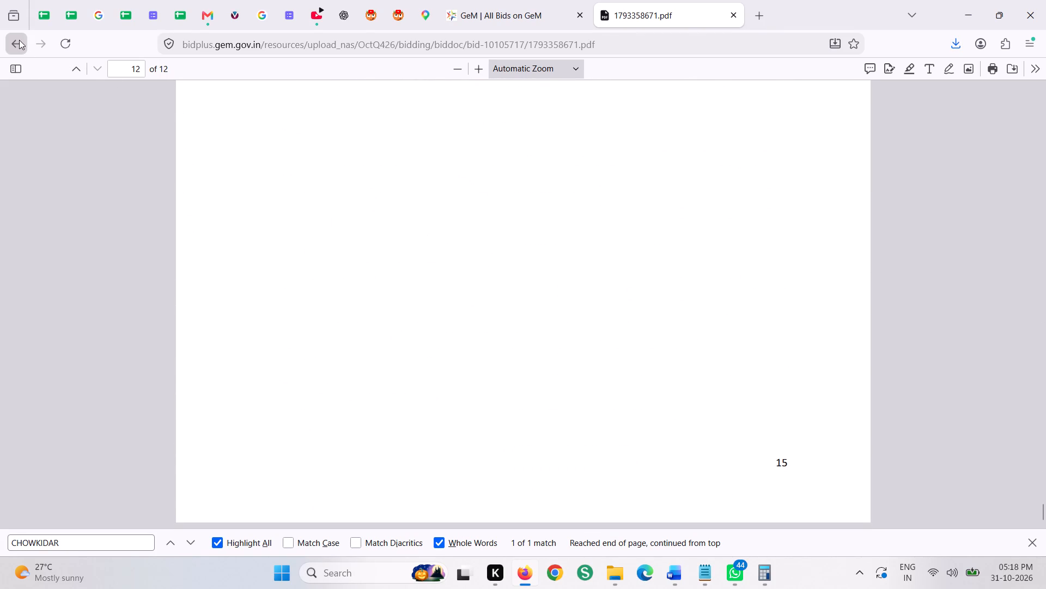
click(19, 40)
click(595, 267)
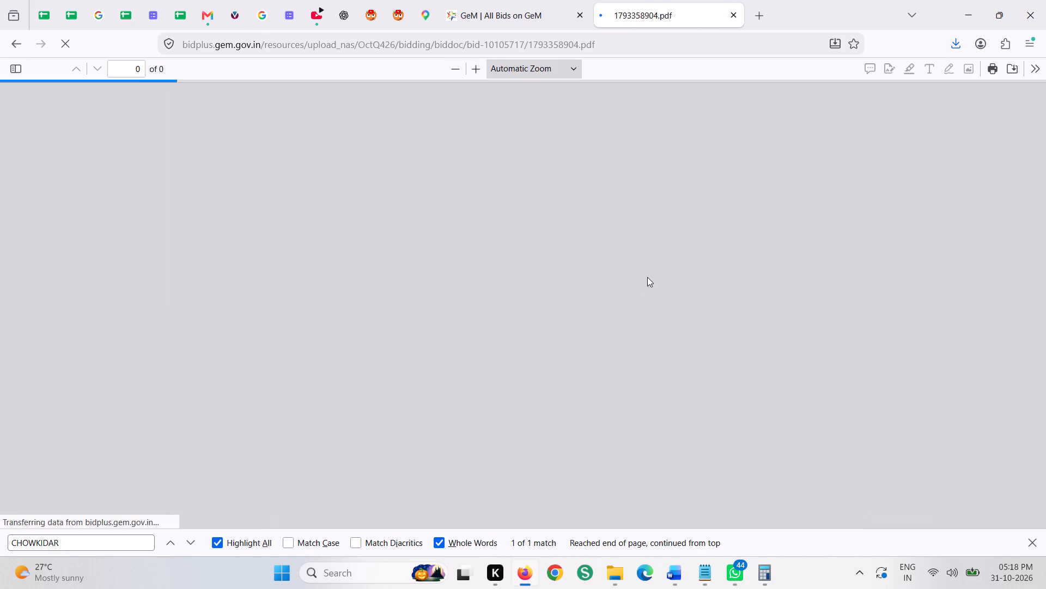
scroll(565, 302, up, 3)
click(453, 1)
click(629, 0)
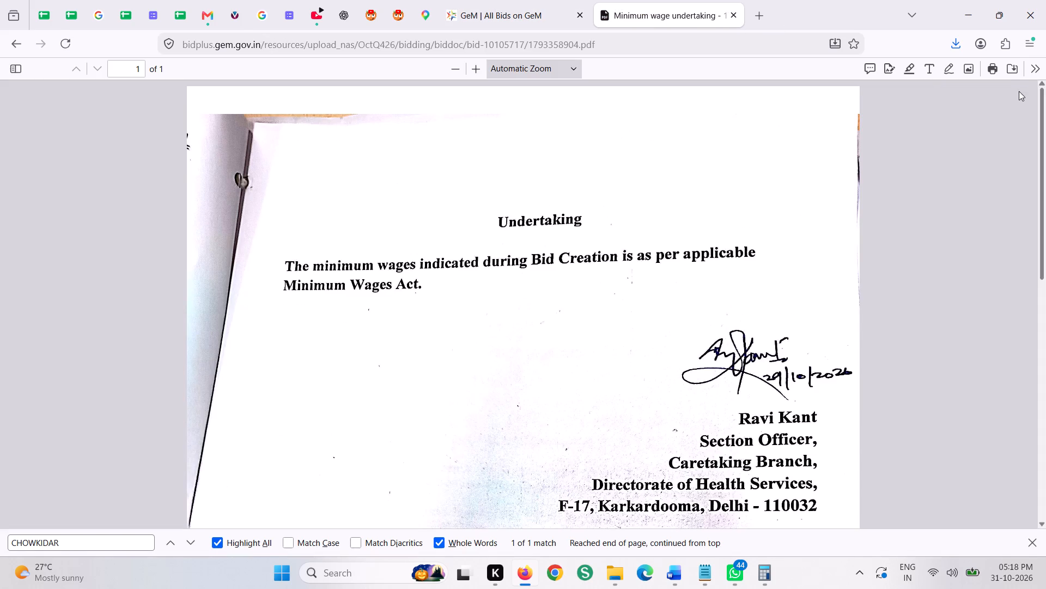
Save the minimum wages undertaking as "MINIUM WAGES 02" in the GEM2026B8221916 folder.
click(1009, 68)
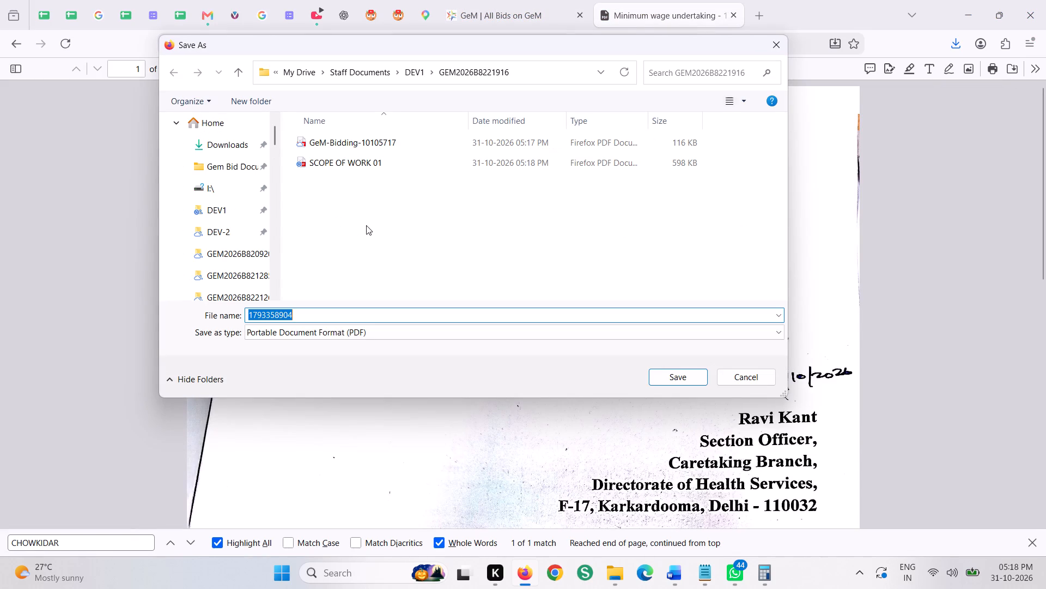
text(MINIUM WG)
key(BackSpace)
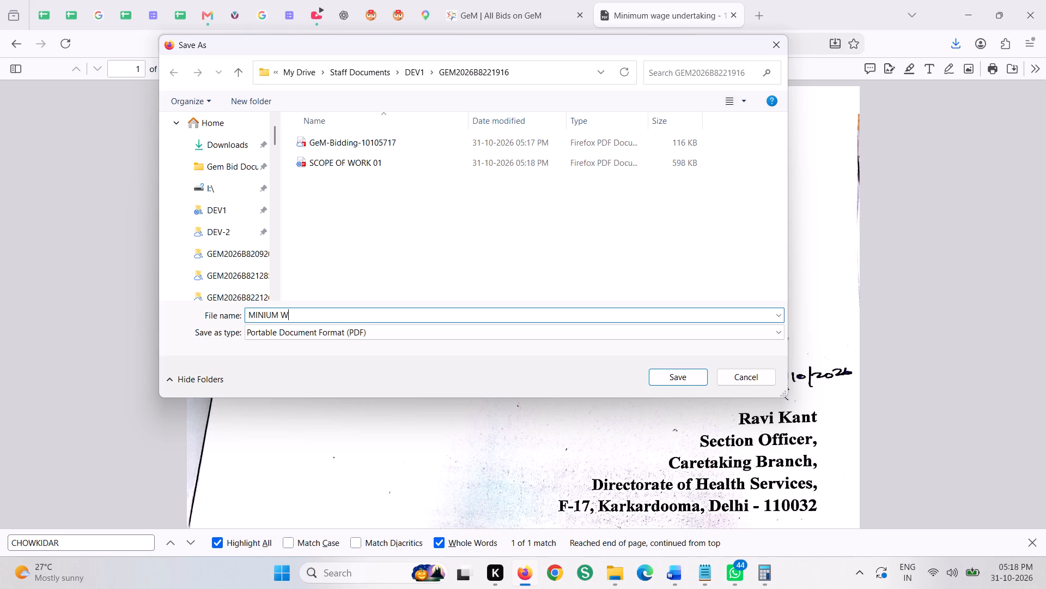
key(BackSpace)
key(BackSpace)
key(space)
text(WAGES 02)
key(Return)
Return to the bidding PDF and copy "Delhi" from the row naming the state required for geographical presence.
scroll(330, 254, down, 3)
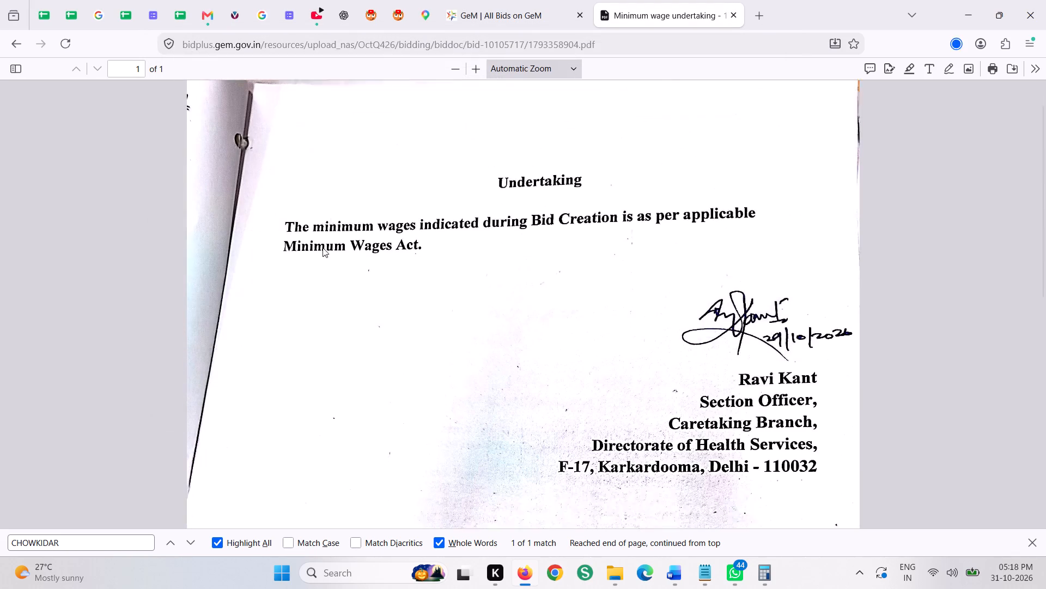
scroll(323, 248, down, 7)
click(2, 41)
scroll(612, 284, down, 2)
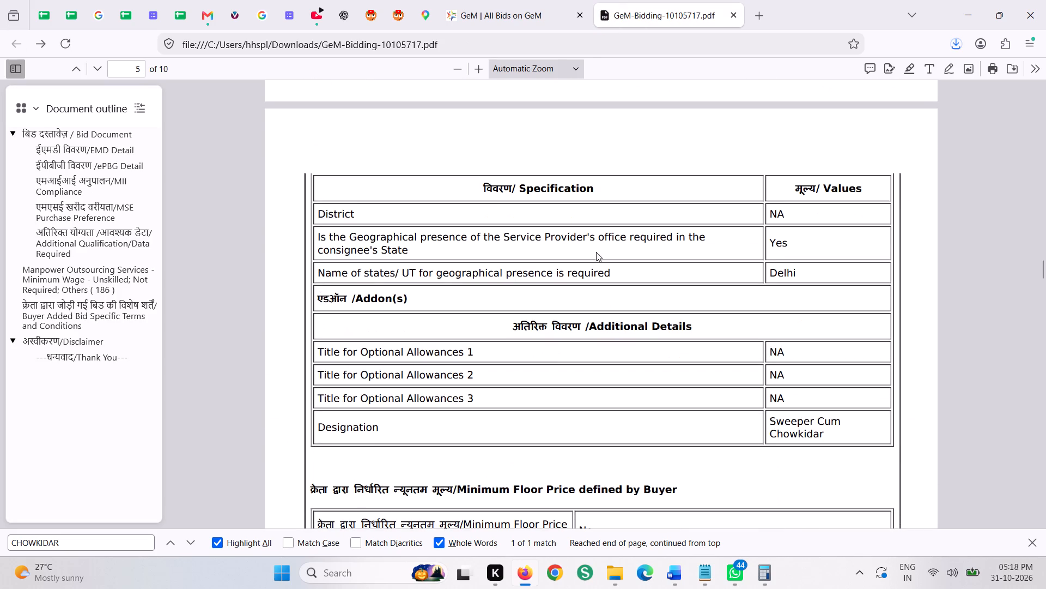
double_click(782, 275)
key(ctrl+c)
key(ctrl+c)
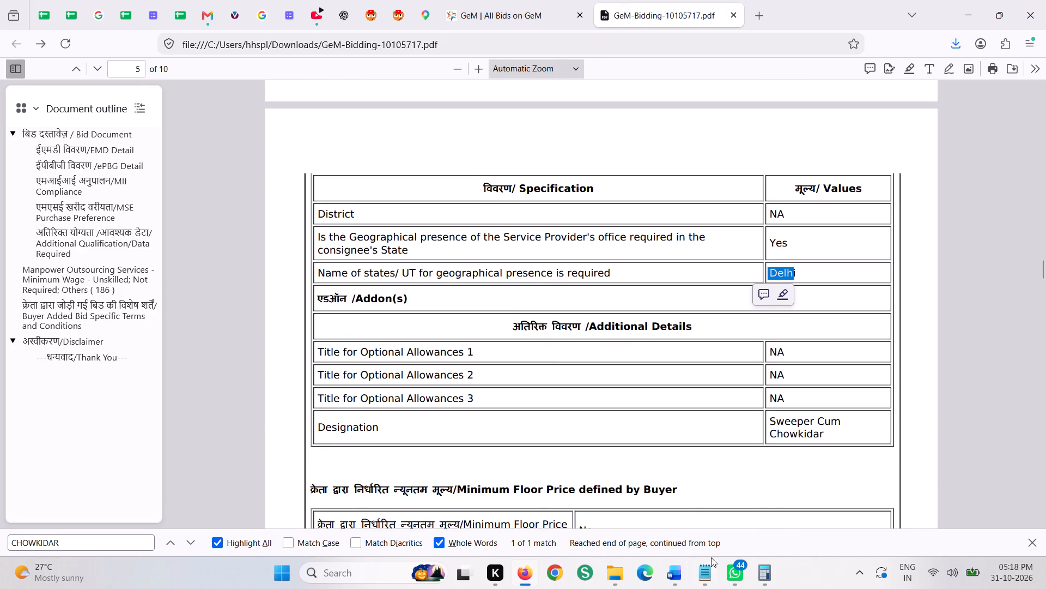
Switch to the REQUIRED DOCUMENTS file in Word and delete the previous bid's text after the number 2 through the list's end.
click(687, 578)
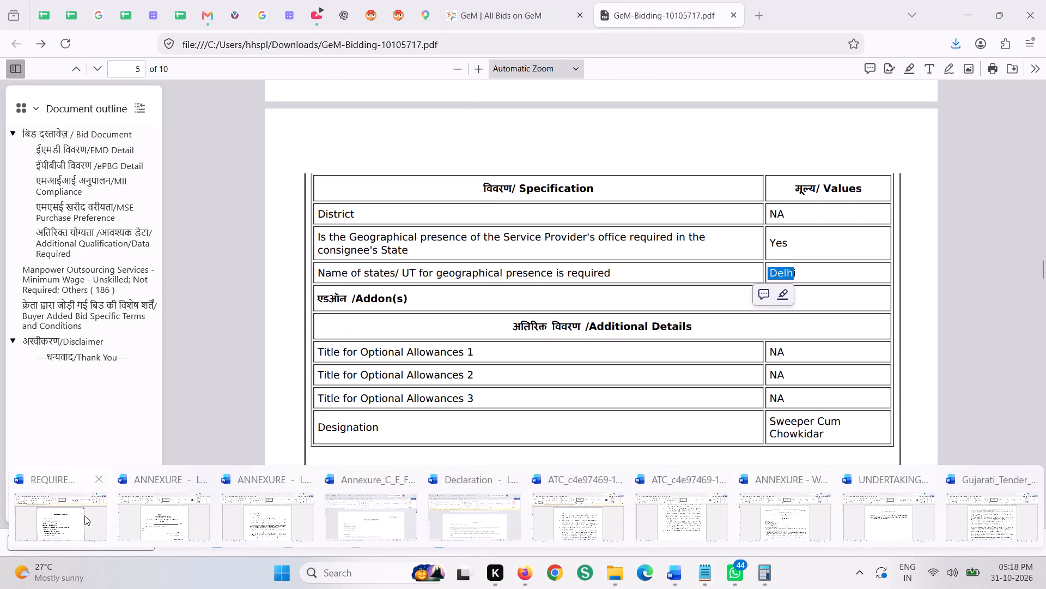
click(81, 518)
click(380, 347)
click(327, 321)
drag(338, 325, 682, 588)
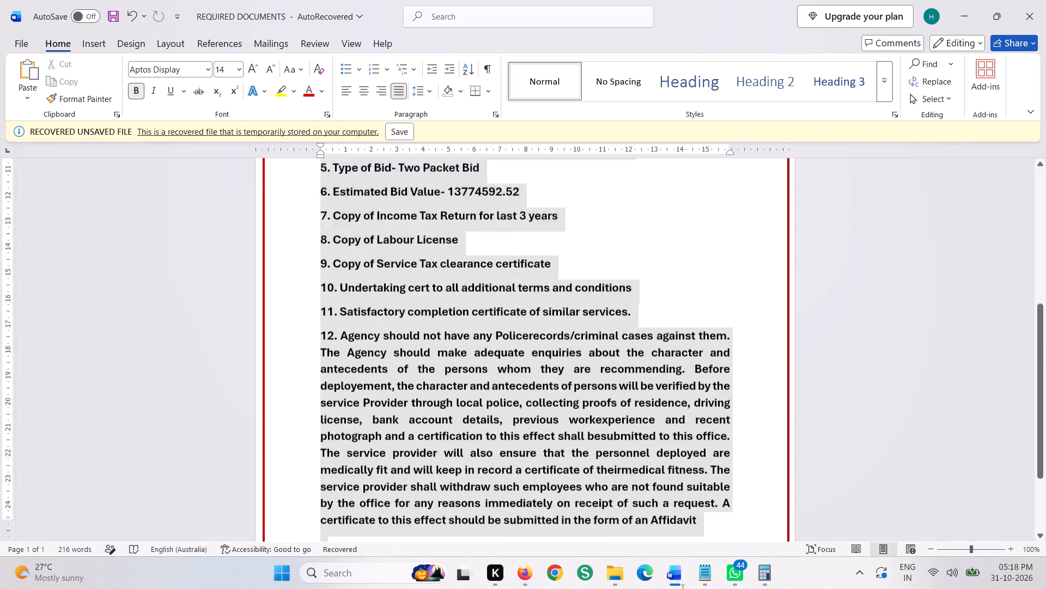
drag(682, 588, 744, 482)
key(BackSpace)
key(BackSpace)
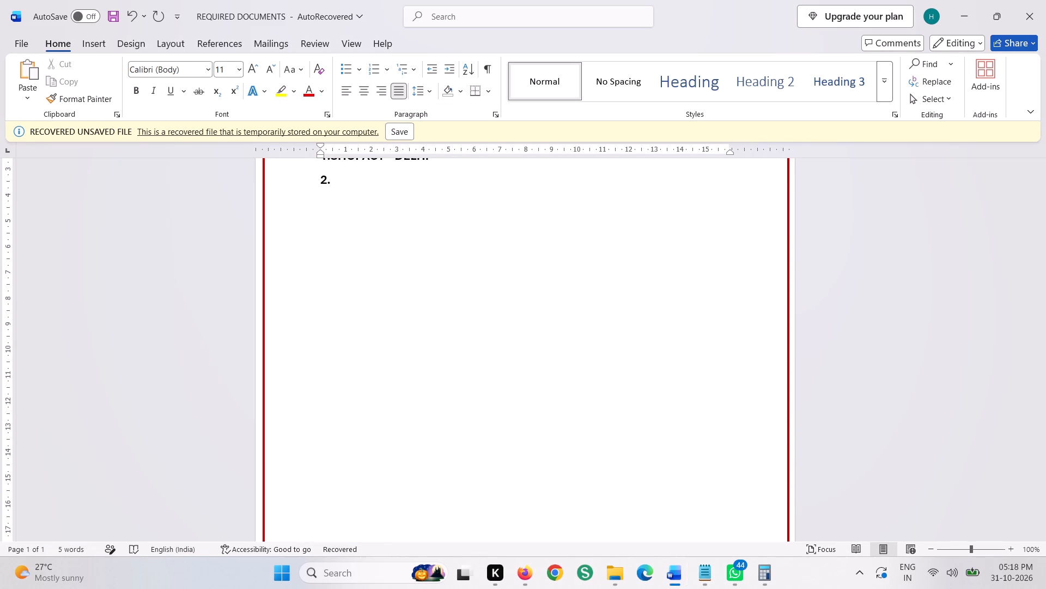
Enter "PSARA LICENCE" as item 2 of the REQUIRED DOCUMENTS list.
key(BackSpace)
key(period)
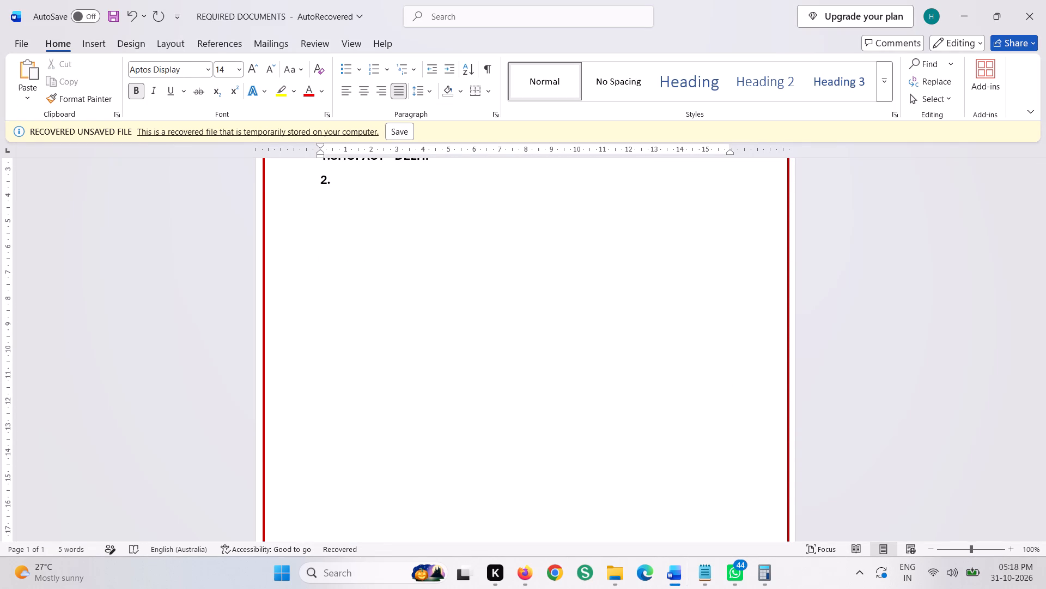
text(PSARA LICENCE 3)
key(BackSpace)
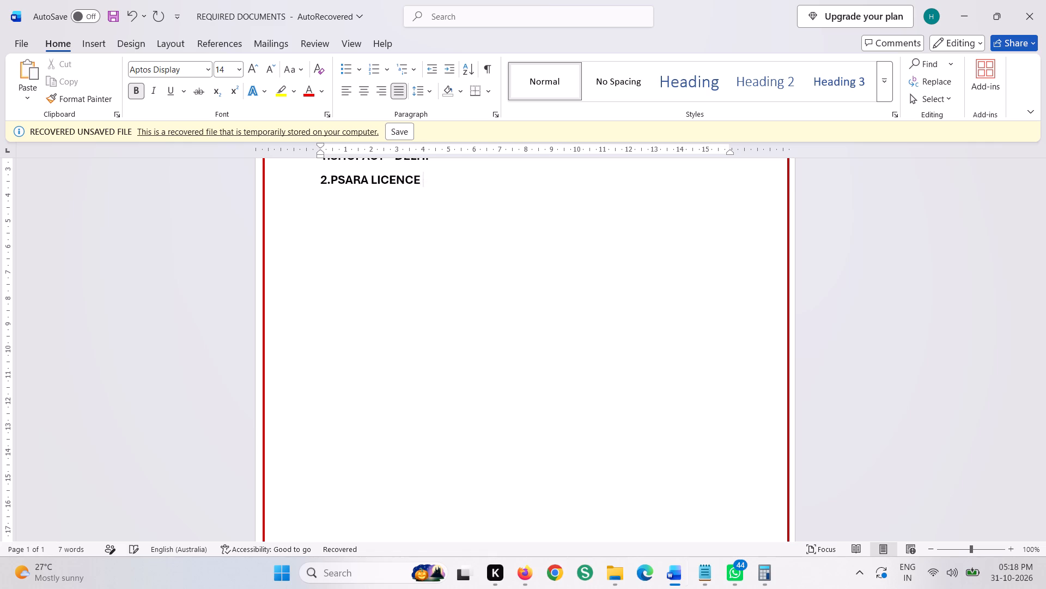
Start item 3 with "Turnover-", copying the word from the minimum average annual turnover row of the bidding PDF.
key(Return)
text(3.)
key(alt+Tab)
scroll(743, 479, up, 11)
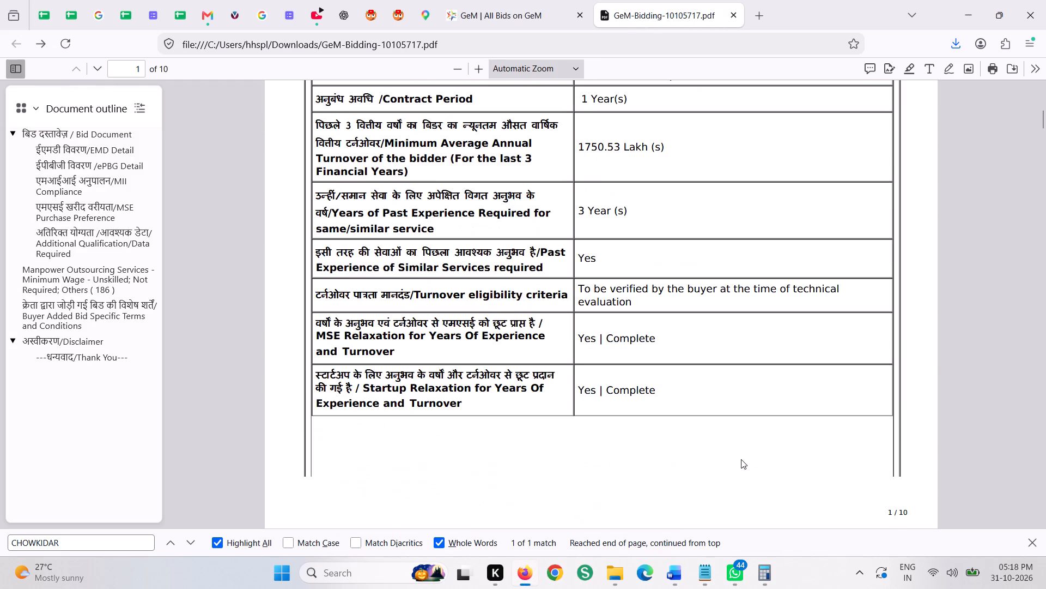
double_click(357, 263)
key(ctrl+c)
key(ctrl+c)
key(alt+Tab)
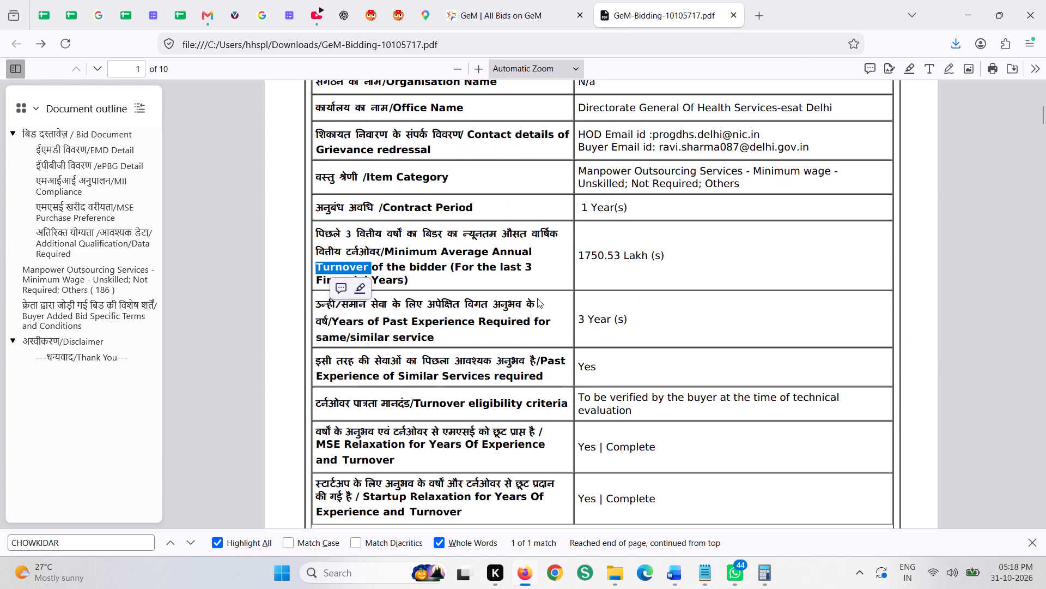
key(ctrl+v)
key(minus)
Copy "1750.53 Lakh" from the PDF's turnover row to the end of item 3 and start item 4.
key(alt+Tab)
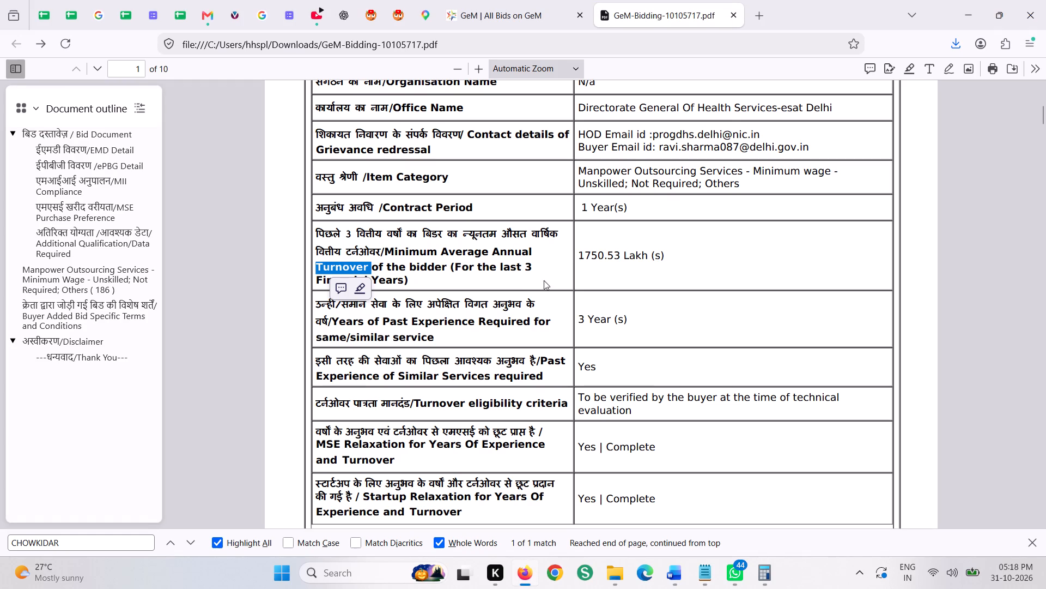
click(581, 253)
drag(581, 253, 637, 254)
key(ctrl+c)
key(ctrl+c)
key(ctrl+c)
key(alt+Tab)
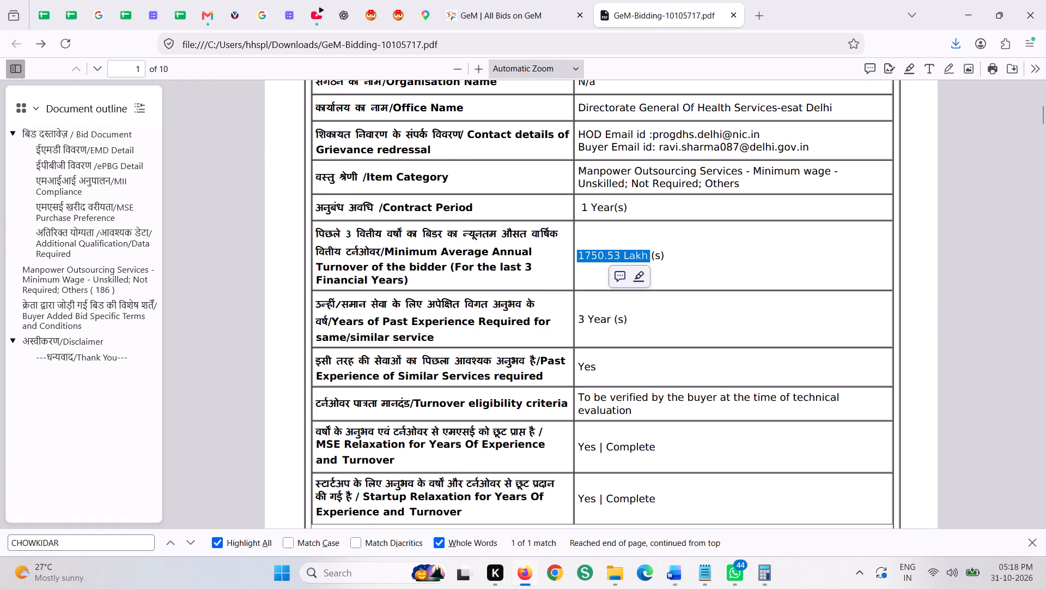
key(ctrl+v)
key(Return)
text(4.)
Append "FOR 3 YEARS" to the turnover entry in item 3.
key(alt+Tab)
key(alt+Tab)
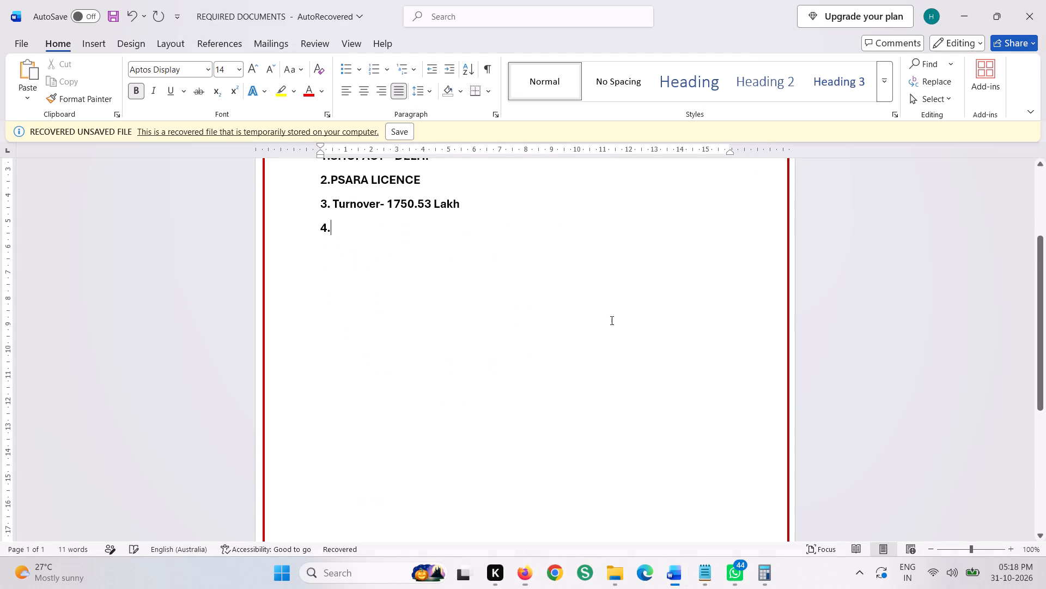
click(479, 211)
key(space)
key(space)
text(FOR 3 YEARS)
key(space)
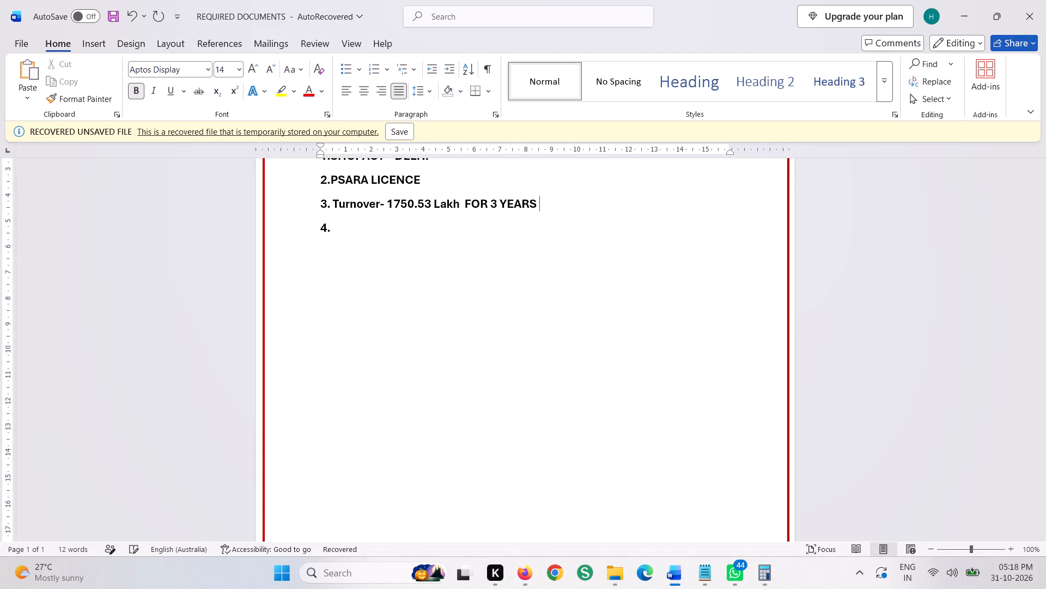
Copy "MSE Relaxation for Years Of Experience and Turnover" from the bidding PDF into item 4 and join it onto one line.
click(356, 226)
key(alt+Tab)
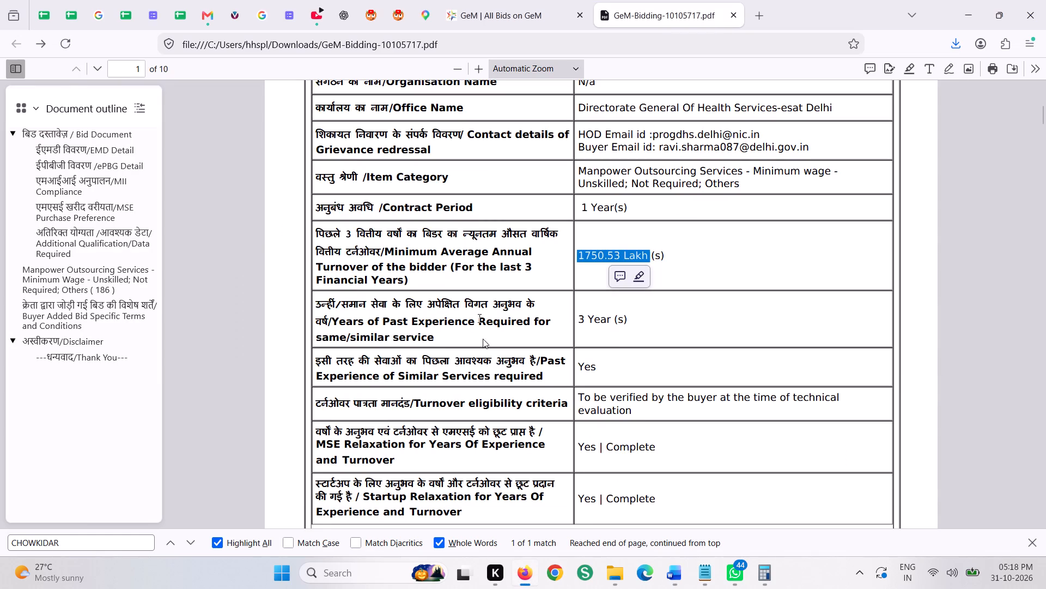
scroll(463, 403, down, 1)
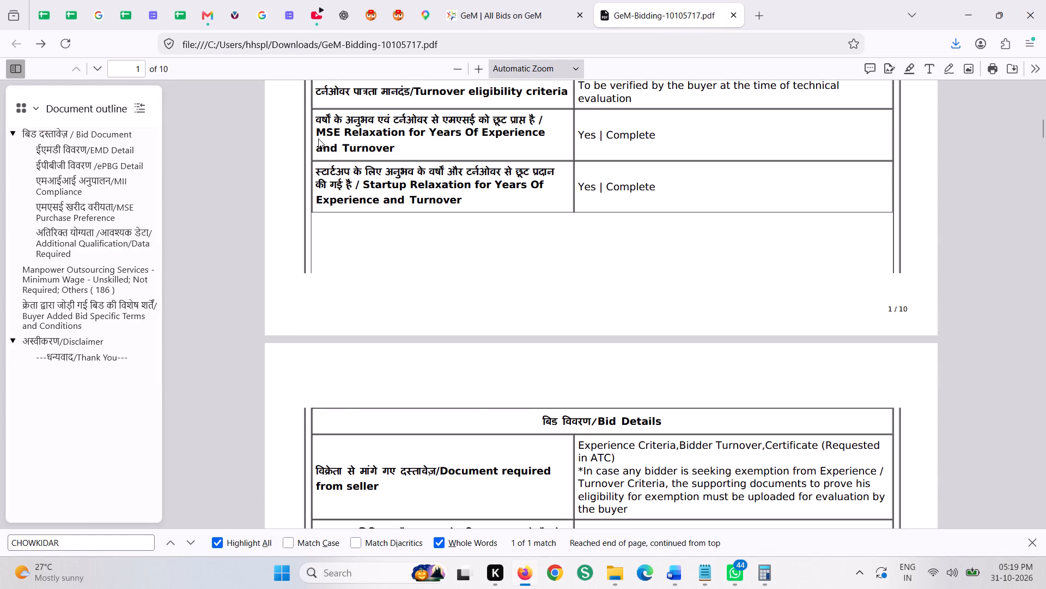
click(321, 134)
drag(321, 134, 394, 151)
key(ctrl+c)
key(ctrl+c)
key(alt+Tab)
key(ctrl+v)
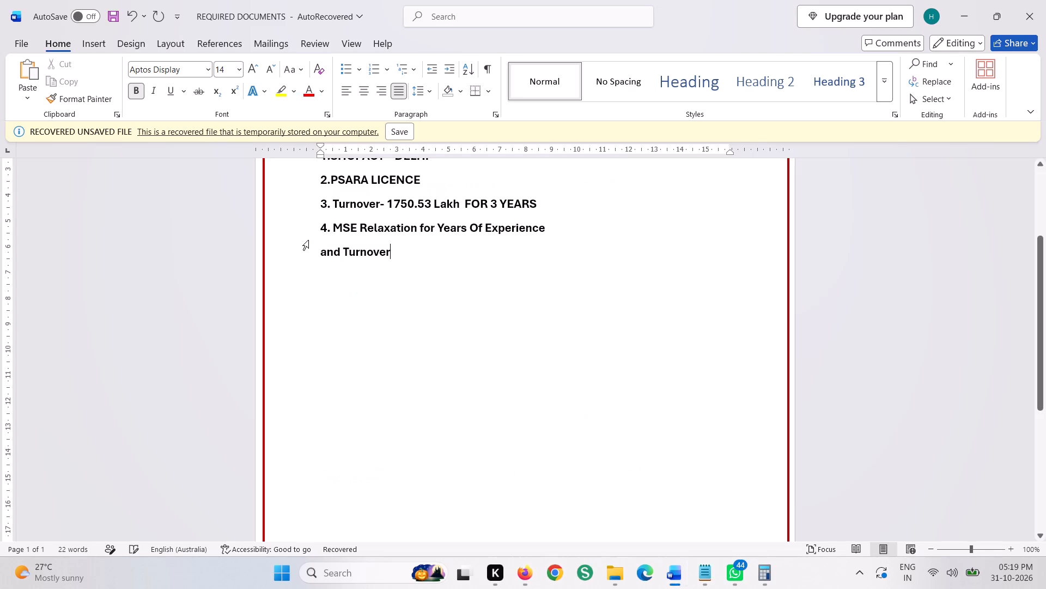
click(317, 249)
key(BackSpace)
key(space)
Insert "& Startup" after "MSE" in item 4, copying "Startup" from the PDF's startup relaxation row.
key(alt+Tab)
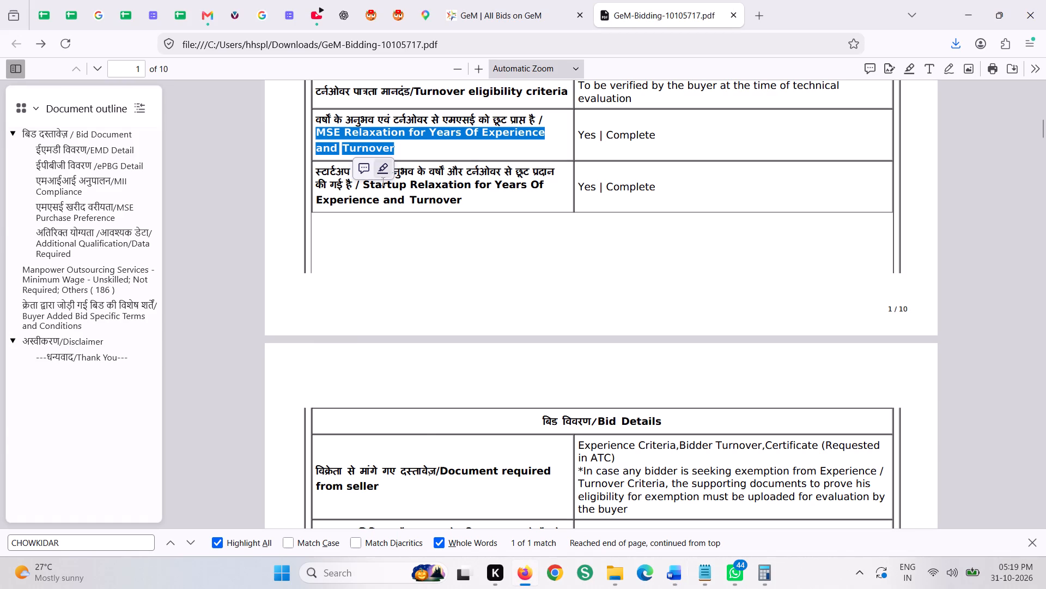
double_click(381, 189)
key(ctrl+c)
key(ctrl+c)
key(alt+Tab)
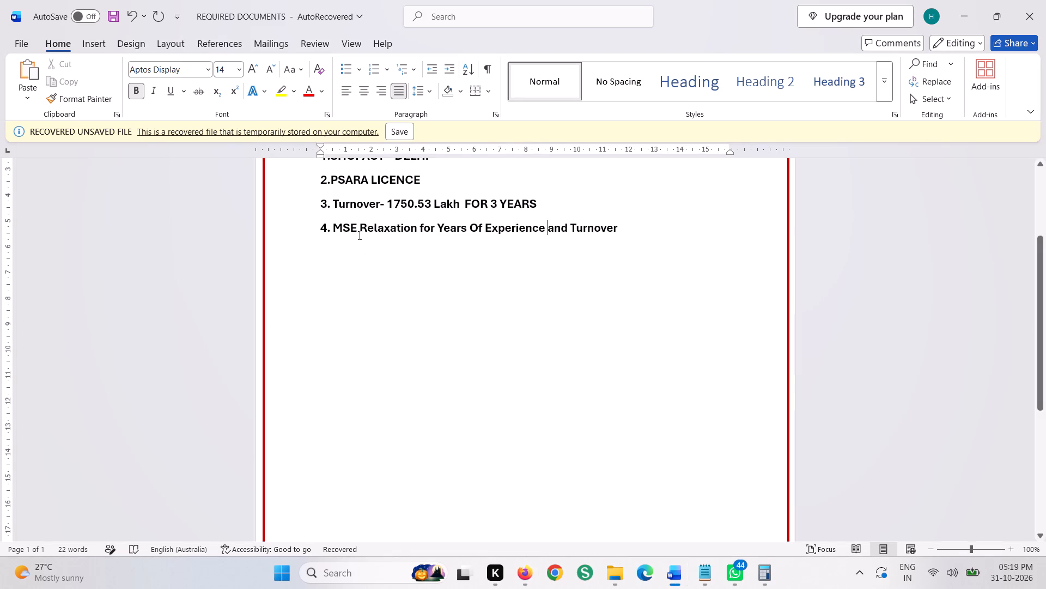
click(358, 229)
text(&)
key(space)
key(ctrl+v)
Add item 5 with the label "Type of Bid-" copied from the bid details table in the PDF.
key(alt+Tab)
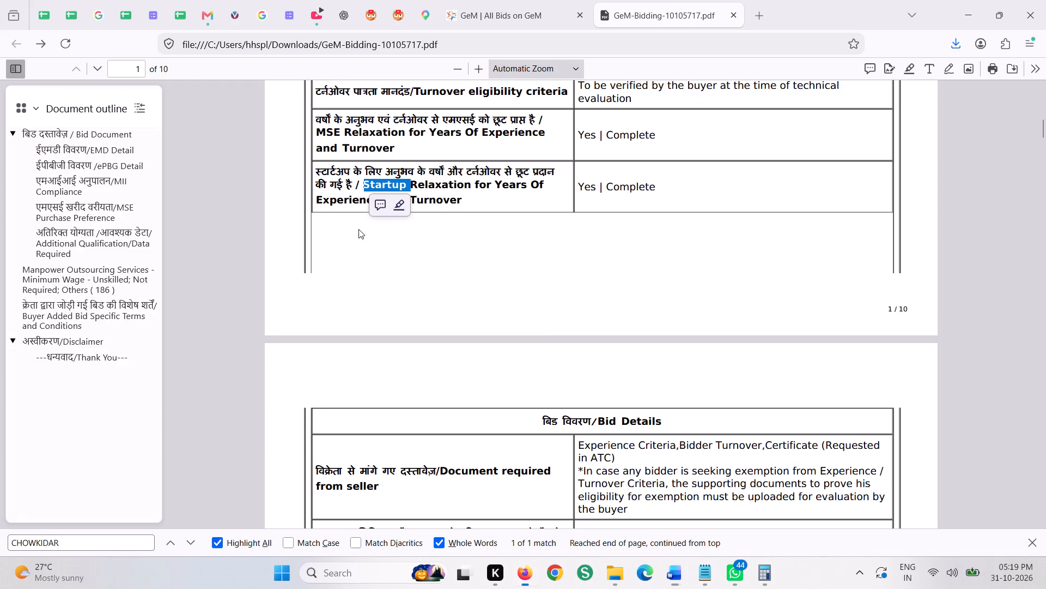
scroll(358, 229, down, 1)
scroll(471, 206, down, 1)
click(386, 202)
drag(386, 202, 430, 197)
key(ctrl+c)
key(ctrl+c)
key(ctrl+c)
key(ctrl+c)
key(alt+Tab)
click(677, 232)
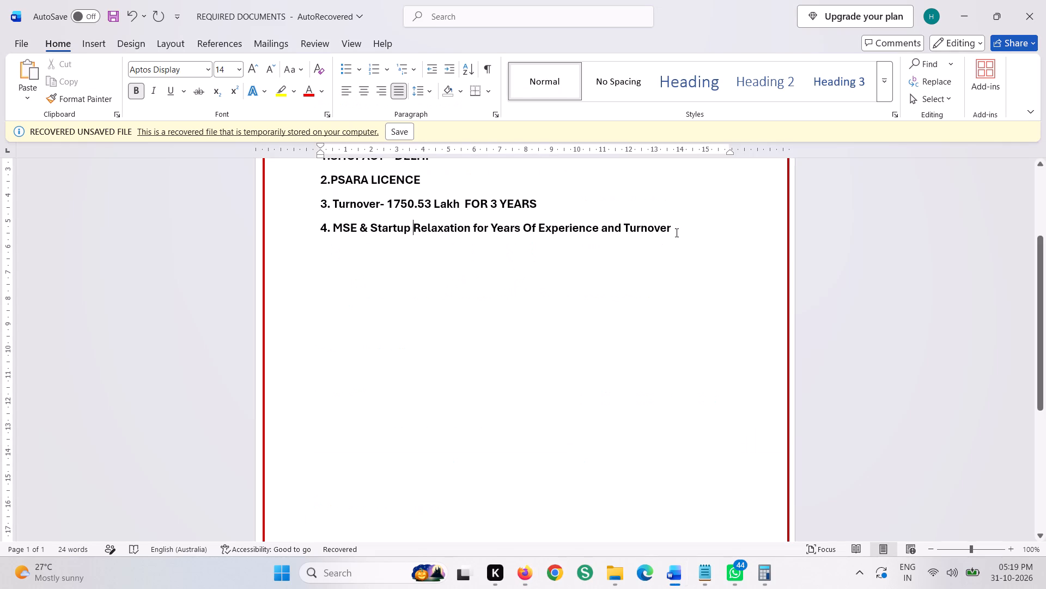
key(Return)
text(5.)
key(ctrl+v)
key(minus)
Complete item 5 with "Single Packet Bid" copied from the PDF's bid type row.
key(alt+Tab)
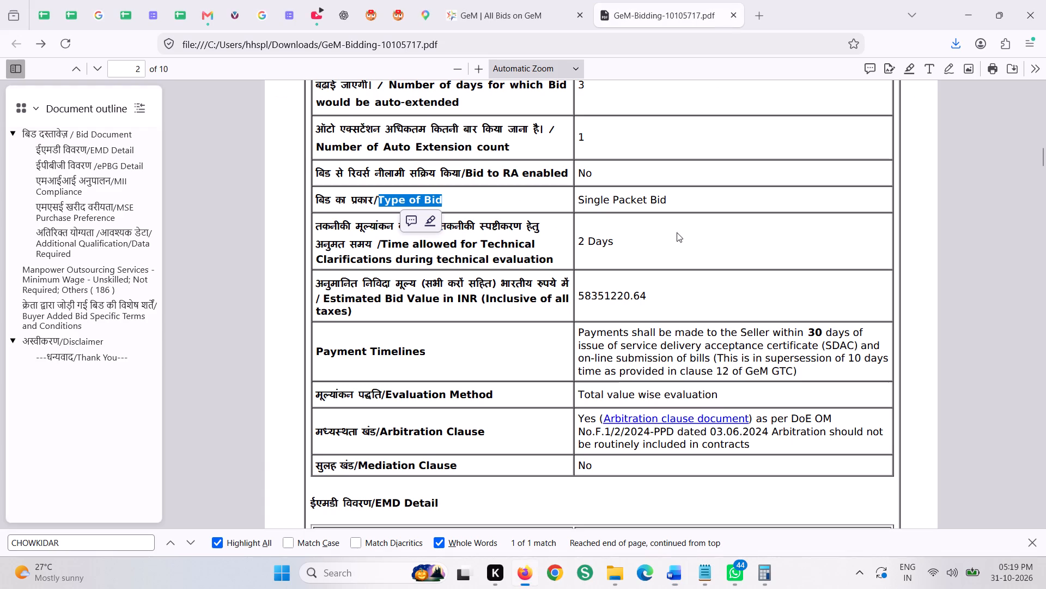
triple_click(630, 205)
key(ctrl+c)
key(ctrl+c)
key(alt+Tab)
key(ctrl+v)
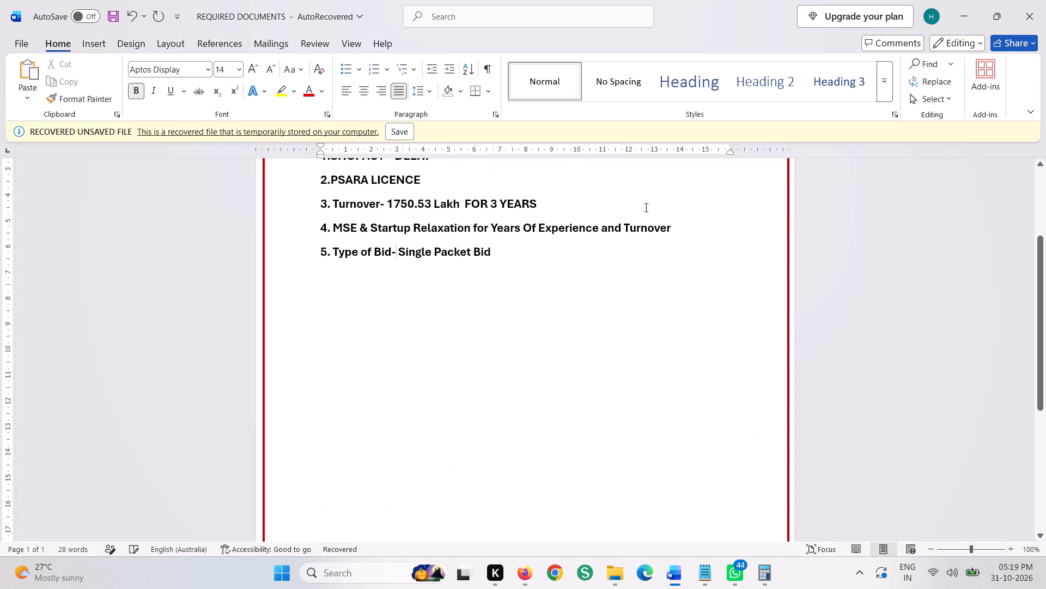
Add item 6 with the label "Estimated Bid Value-" copied from the bid details table in the PDF.
key(Return)
text(6.)
key(alt+Tab)
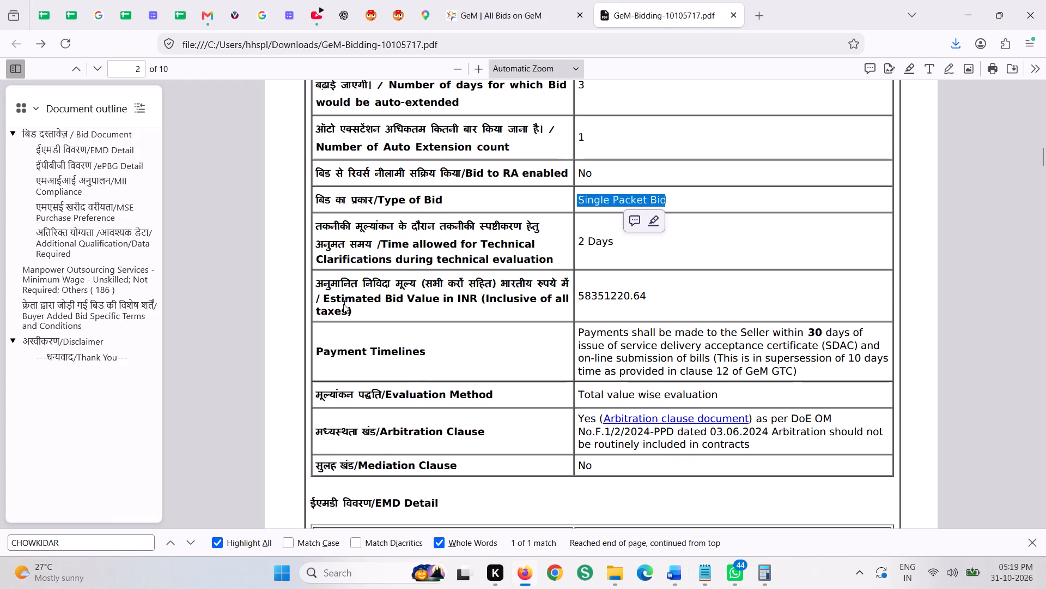
double_click(343, 304)
click(337, 297)
drag(337, 297, 429, 294)
key(ctrl+c)
key(ctrl+c)
key(alt+Tab)
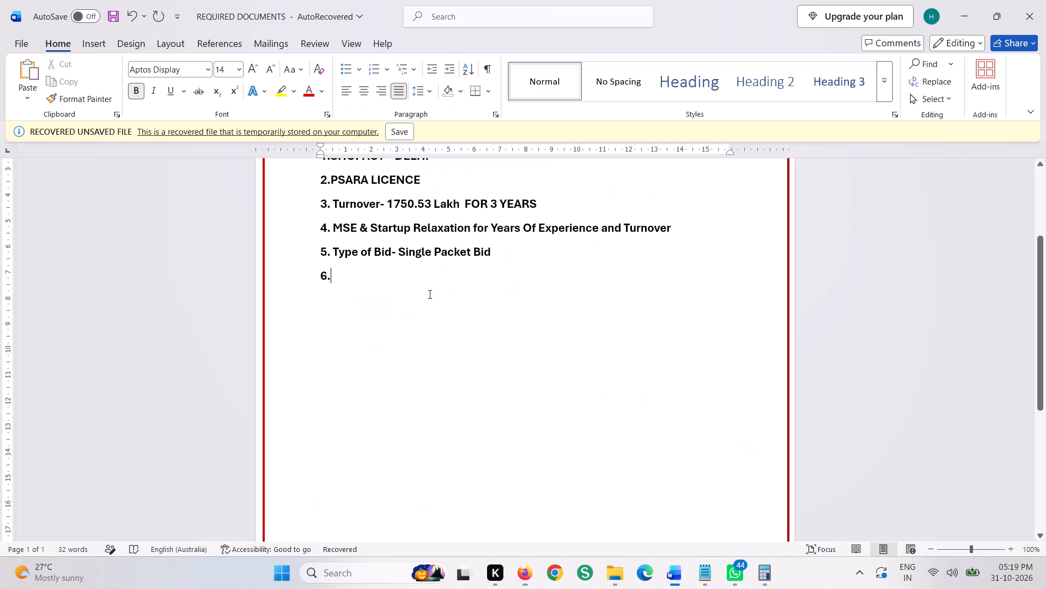
key(ctrl+v)
key(minus)
Complete item 6 with the amount 58351220.64 copied from the PDF's estimated bid value row and start item 7.
key(alt+Tab)
click(584, 290)
triple_click(591, 292)
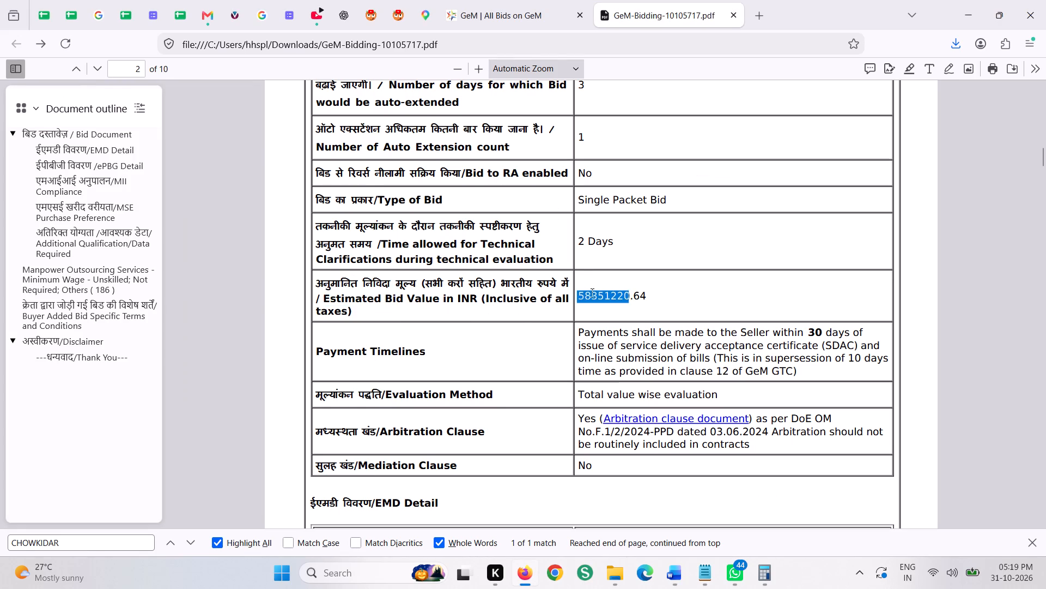
key(ctrl+c)
key(ctrl+c)
key(alt+Tab)
key(ctrl+v)
key(Return)
text(7.)
Go through the bidding PDF's following pages, check the linked minimum wages undertaking again, and return to the bidding PDF.
key(alt+Tab)
scroll(591, 292, down, 5)
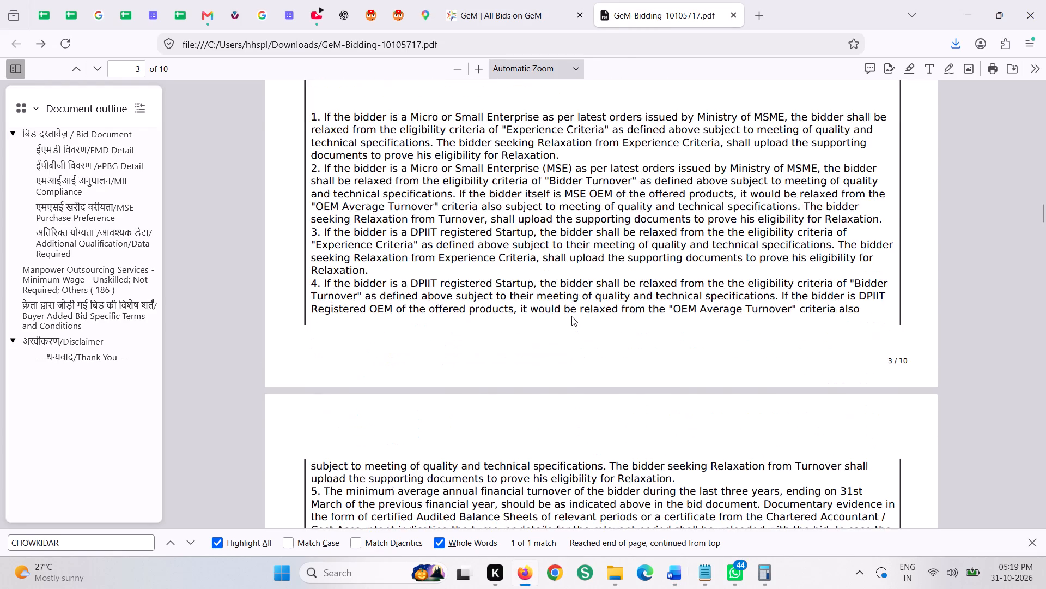
scroll(571, 316, down, 1)
click(584, 265)
scroll(618, 318, up, 2)
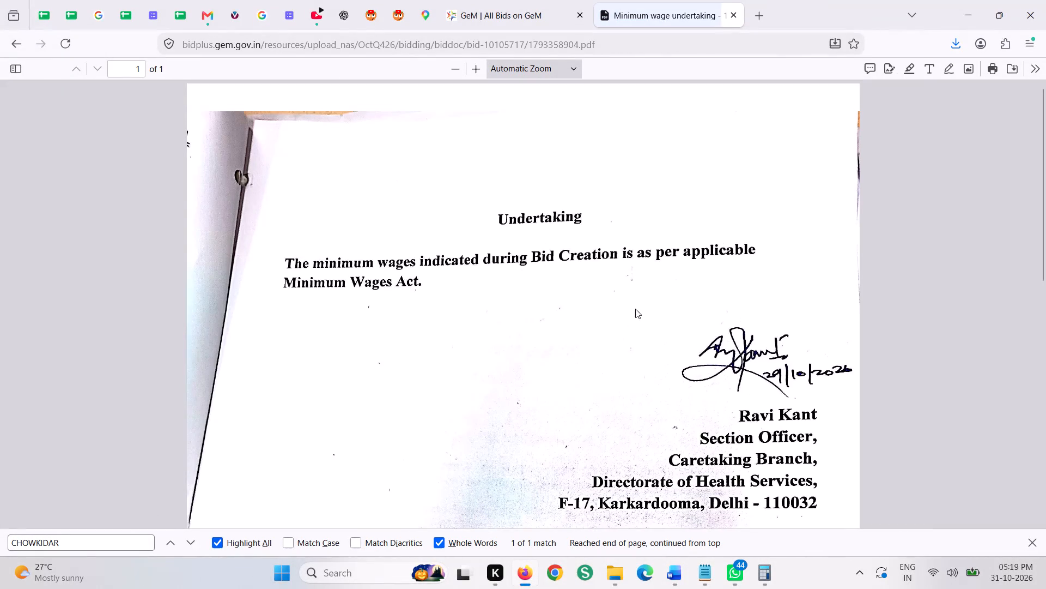
scroll(635, 309, up, 2)
click(9, 38)
Skim the buyer-added terms and conditions in the bidding PDF and open the buyer-uploaded ATC document.
scroll(508, 312, down, 5)
scroll(495, 255, down, 3)
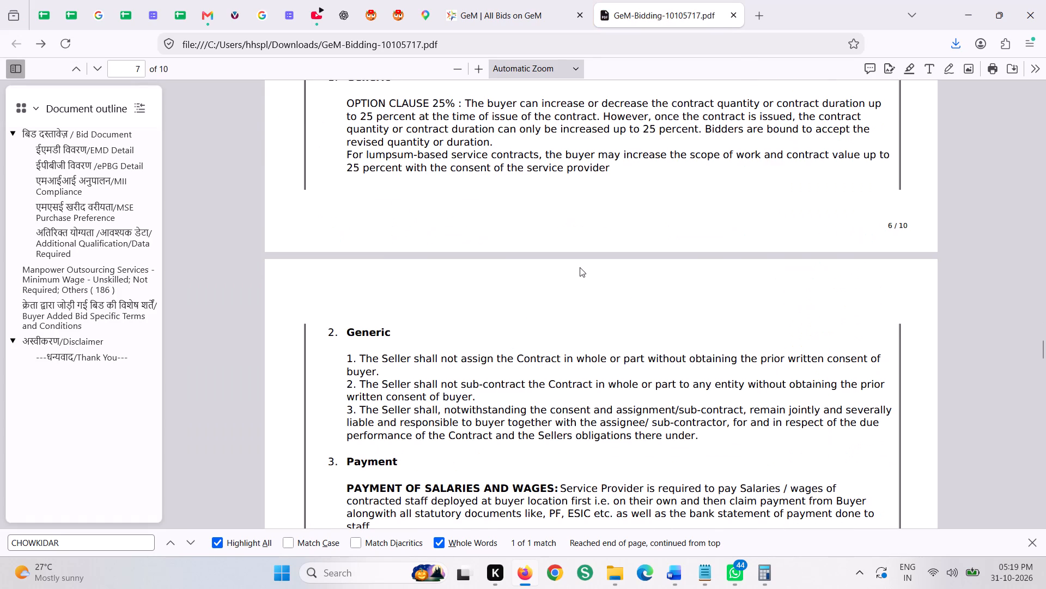
scroll(469, 330, down, 1)
scroll(384, 294, down, 1)
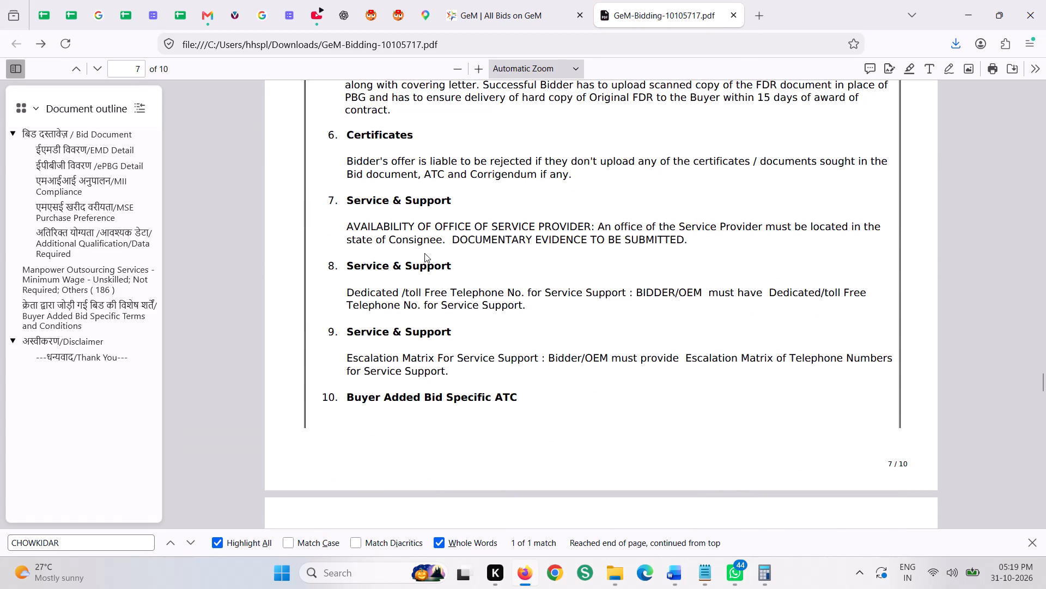
scroll(523, 322, down, 1)
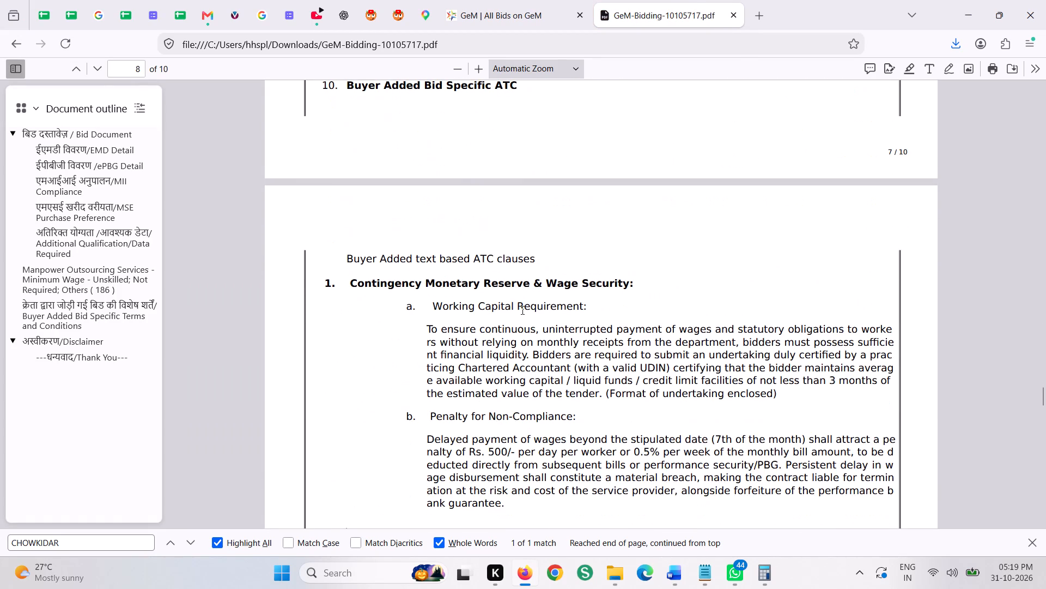
scroll(525, 317, down, 1)
click(548, 272)
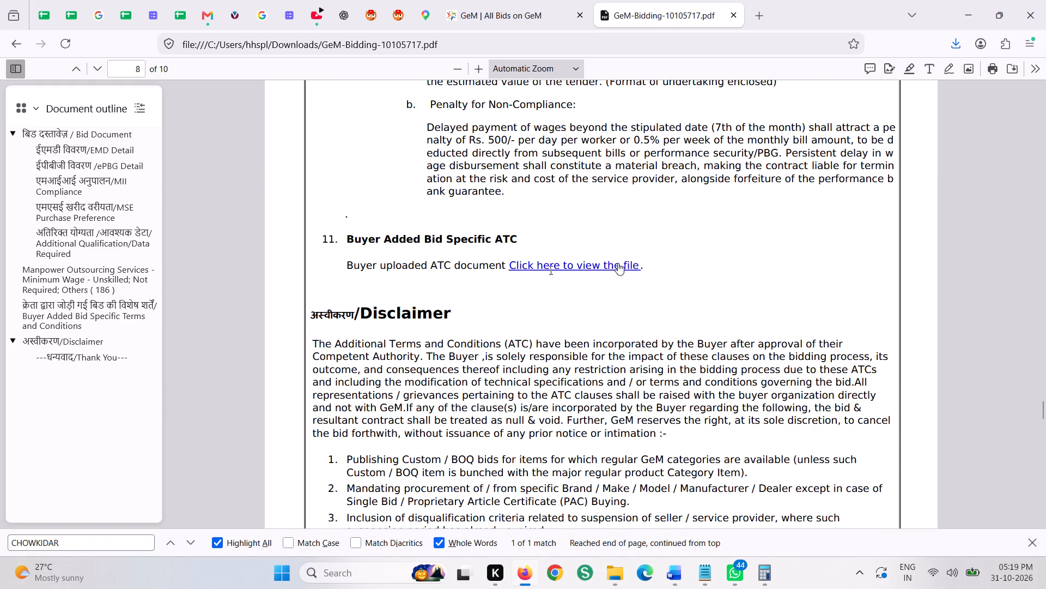
click(591, 270)
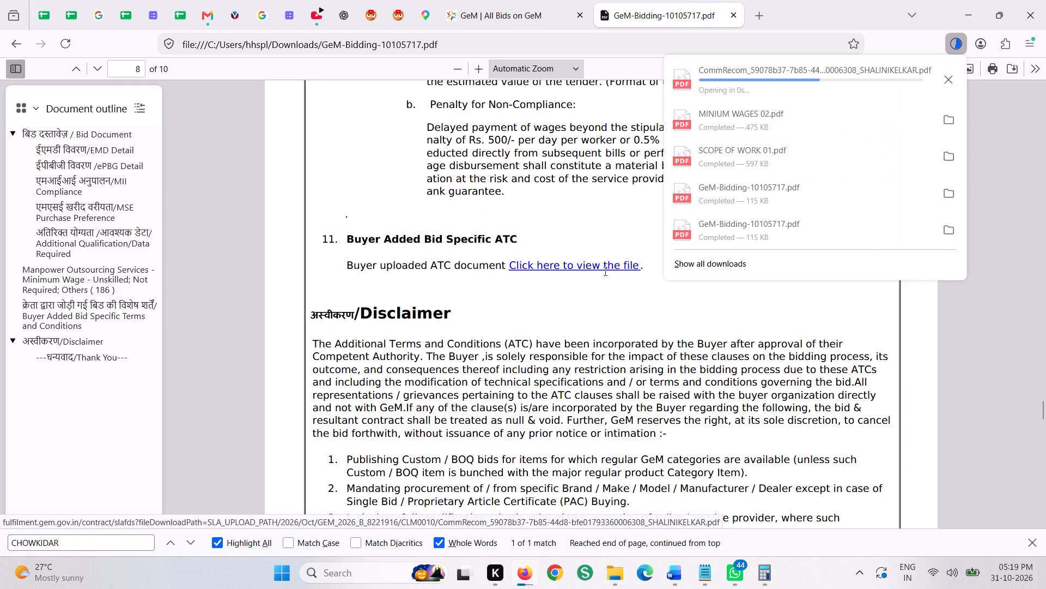
click(430, 277)
scroll(671, 225, up, 3)
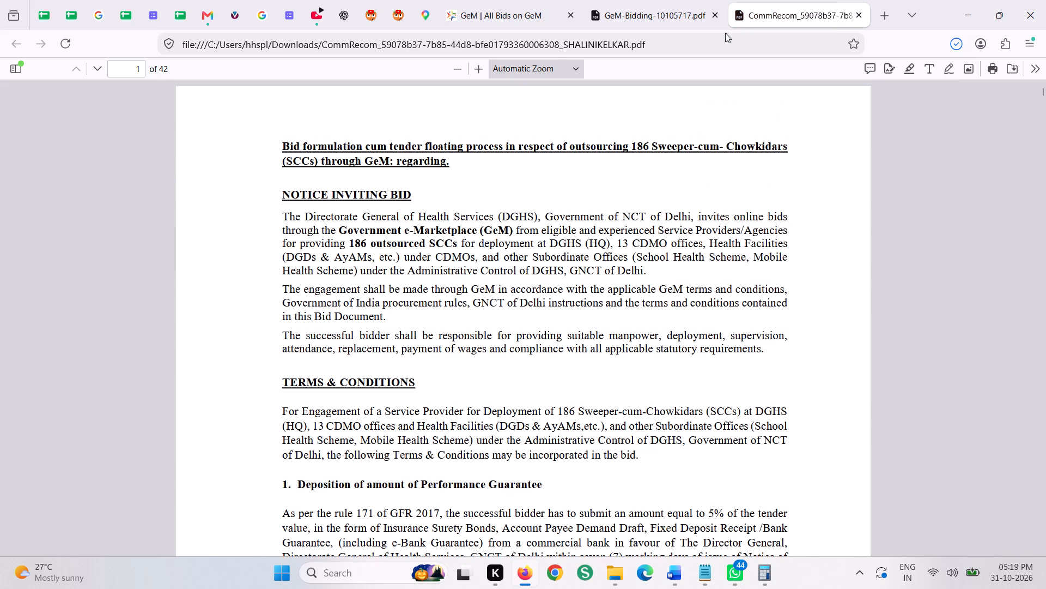
Return to the bidding PDF, recheck the linked scope of work 1793358671.pdf, and go back to the bidding PDF.
click(656, 0)
scroll(575, 272, up, 14)
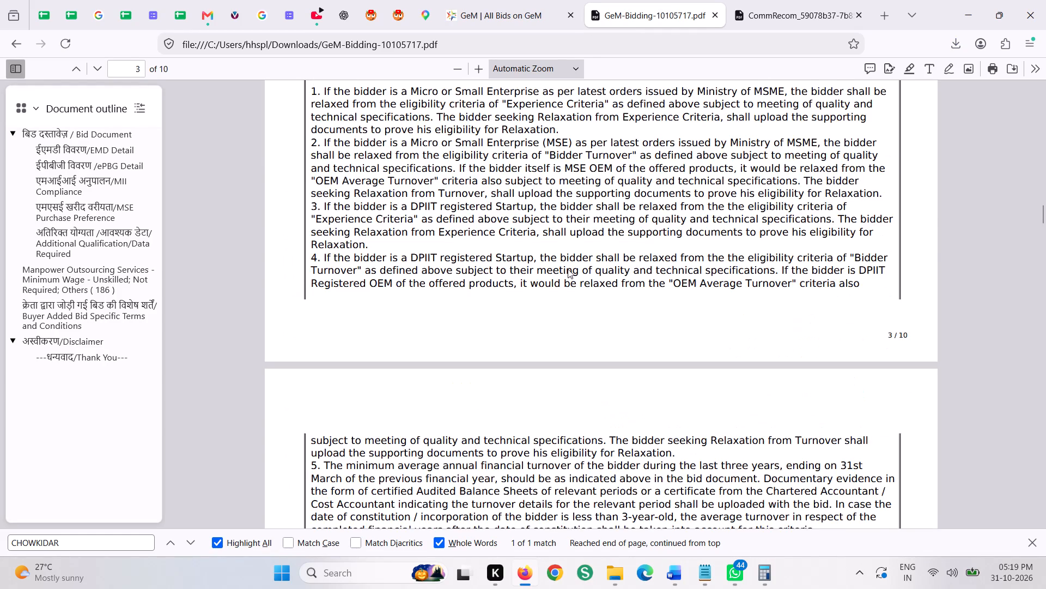
scroll(568, 269, down, 2)
click(537, 233)
scroll(574, 249, up, 5)
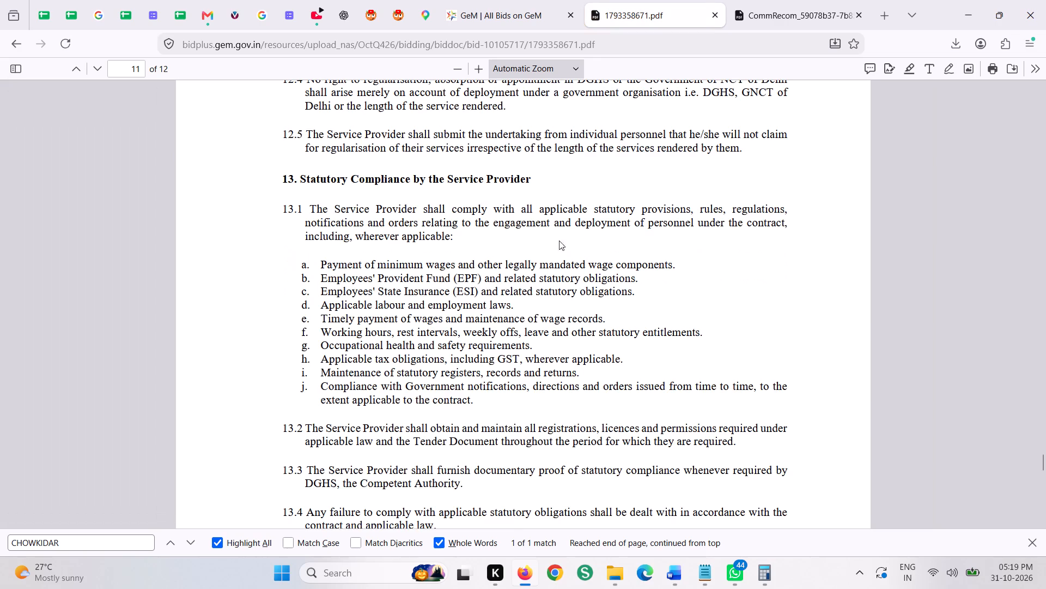
scroll(559, 241, up, 5)
click(12, 53)
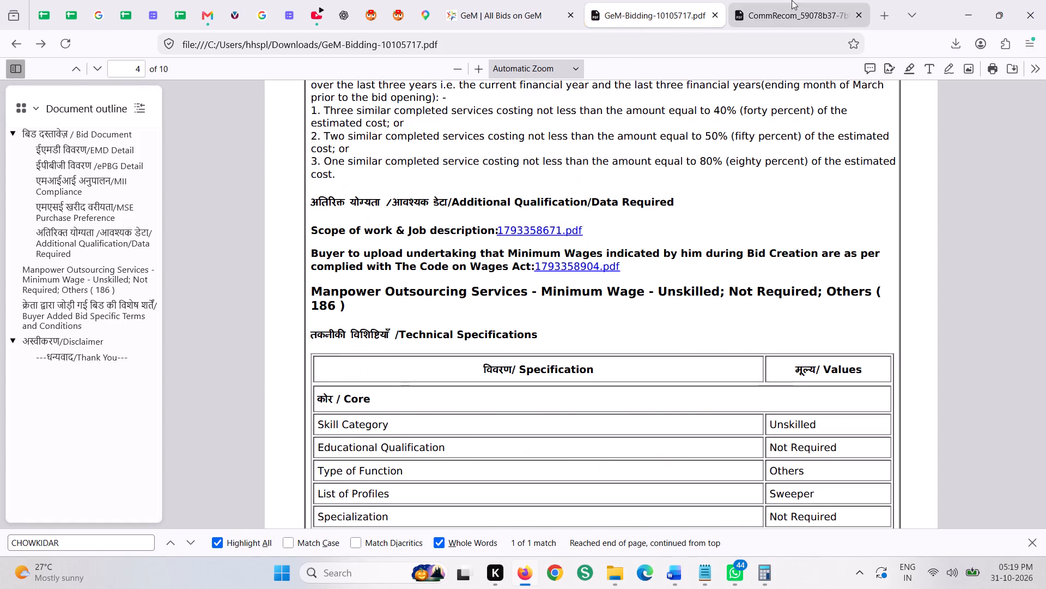
Return to the buyer-uploaded ATC document and save it in the GEM2026B8221916 folder as BUYER ADDED ATC 03.
click(792, 0)
click(650, 0)
scroll(614, 213, down, 12)
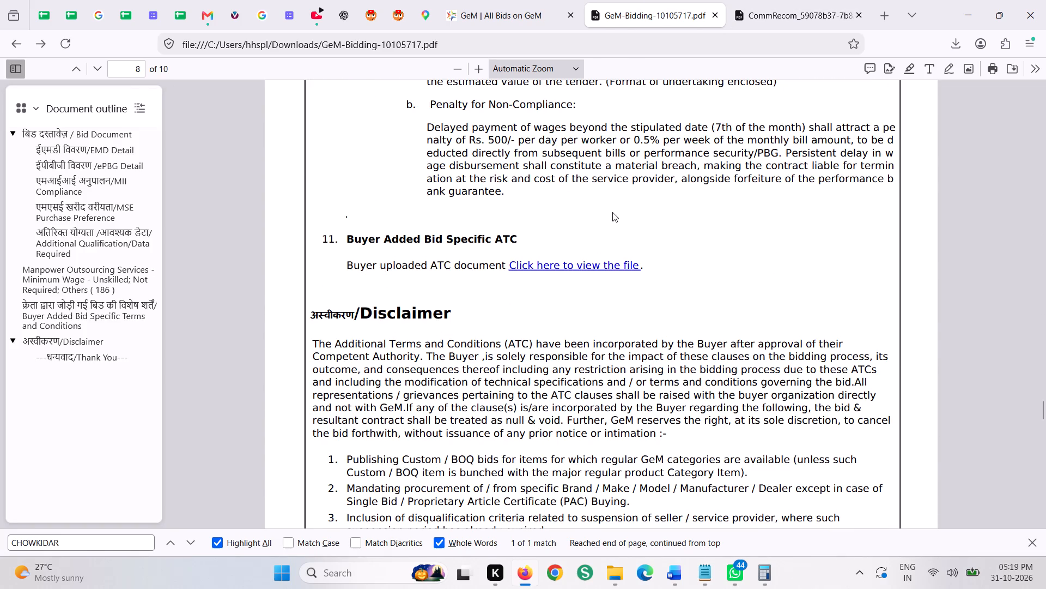
click(507, 0)
click(825, 14)
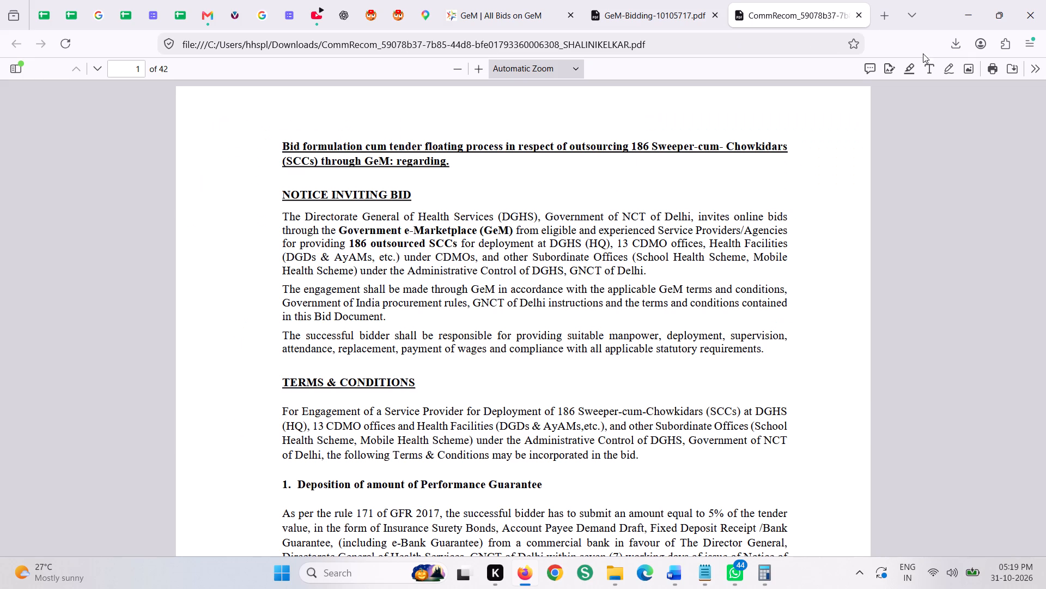
click(1009, 76)
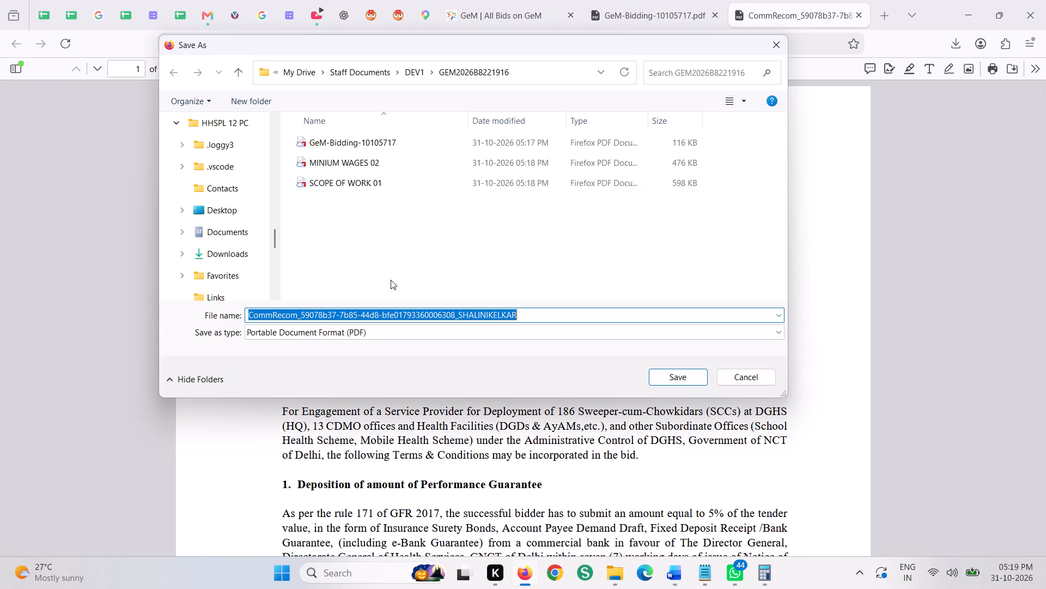
text(BUYER D)
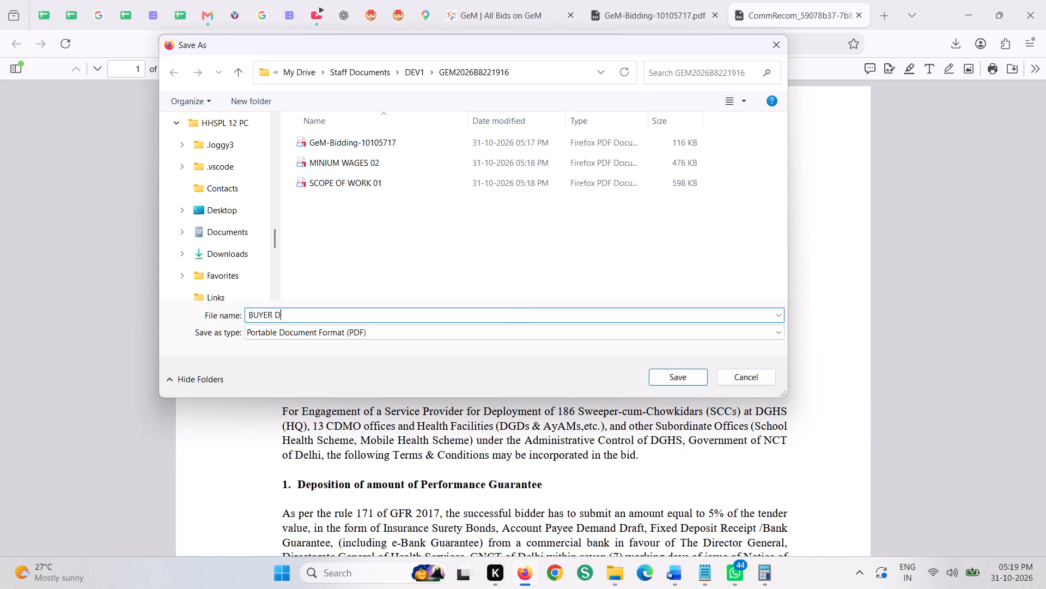
key(BackSpace)
text(ADDED ATC)
key(space)
text(03)
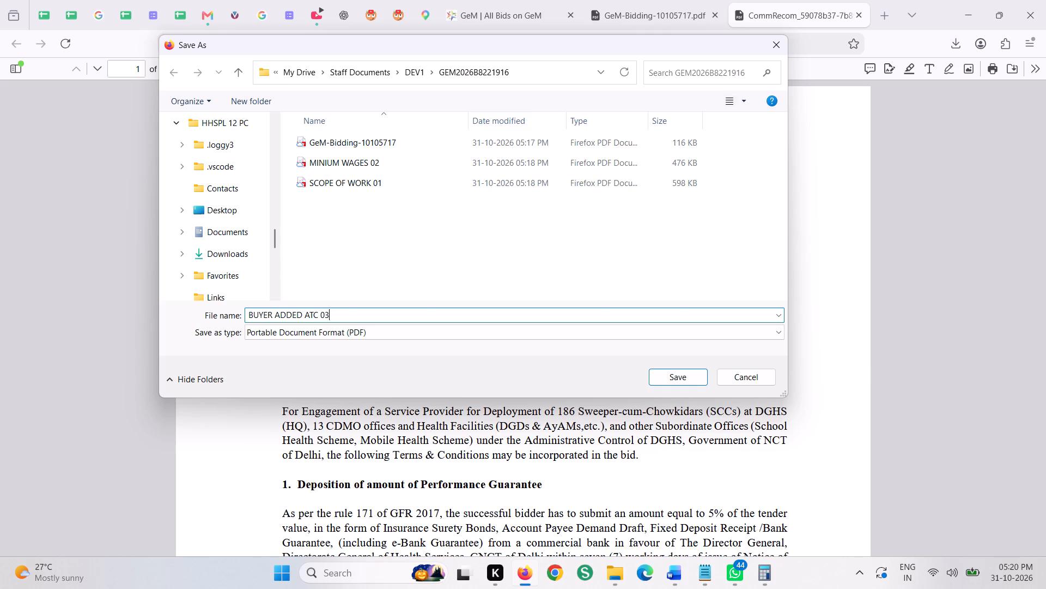
key(Return)
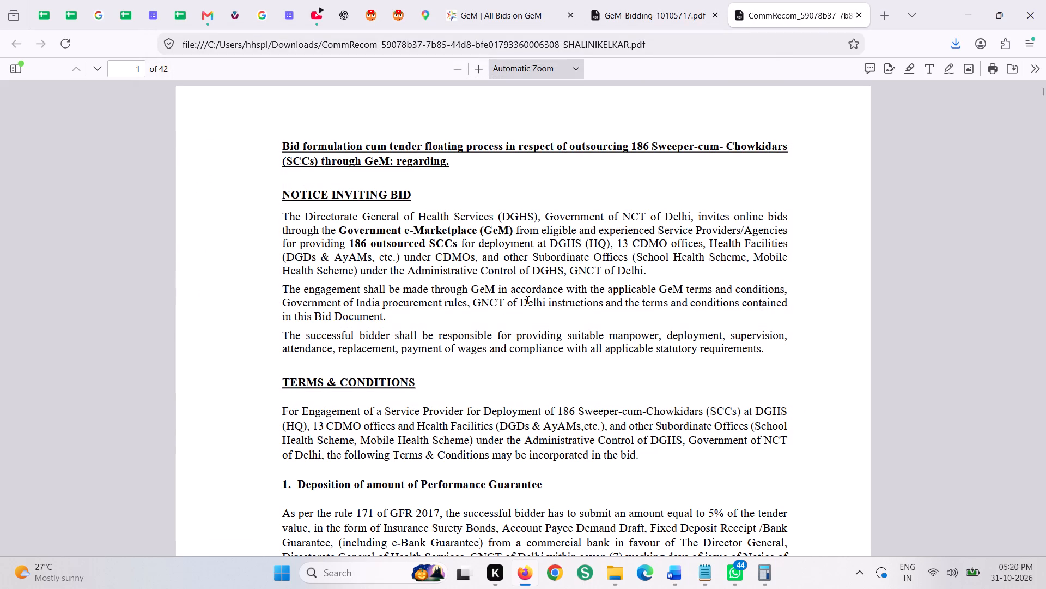
Search the ATC document for SECURITY and go through the first several matches.
key(ctrl+f)
text(SECURITY)
key(Return)
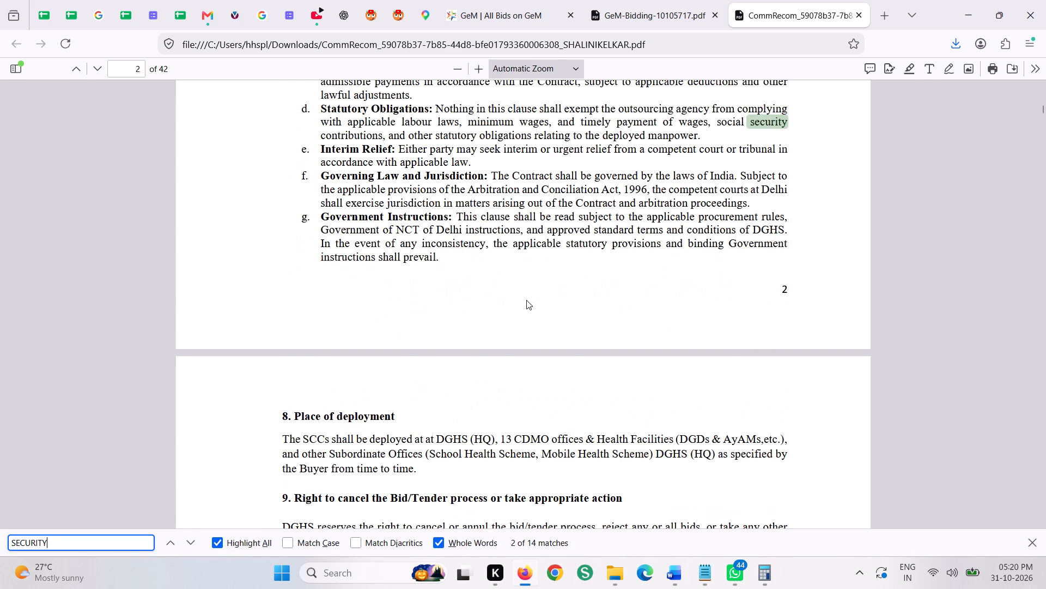
key(Return)
key(Return)
key(Return)
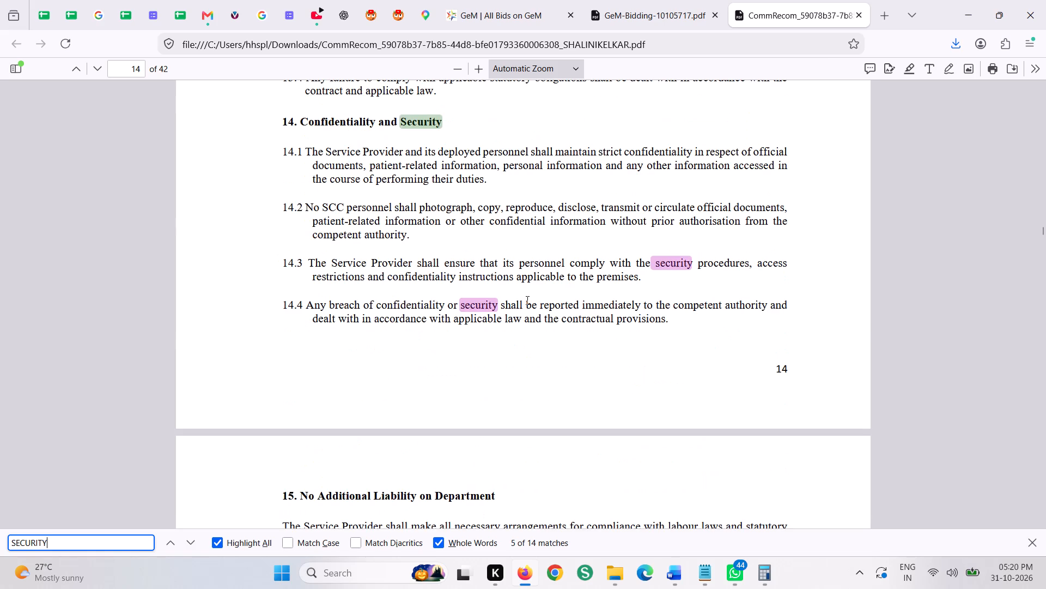
Replace the search term with WATCH to check the ATC document for watch duties.
key(BackSpace)
key(BackSpace)
key(BackSpace)
key(BackSpace)
key(BackSpace)
key(BackSpace)
key(BackSpace)
key(BackSpace)
key(BackSpace)
key(BackSpace)
text(WATCH)
Search the ATC document for CHOWKIDAR instead and clear the search term.
key(BackSpace)
key(BackSpace)
key(BackSpace)
key(BackSpace)
key(BackSpace)
key(BackSpace)
key(BackSpace)
key(BackSpace)
key(BackSpace)
key(BackSpace)
key(BackSpace)
key(BackSpace)
key(BackSpace)
key(BackSpace)
key(BackSpace)
key(BackSpace)
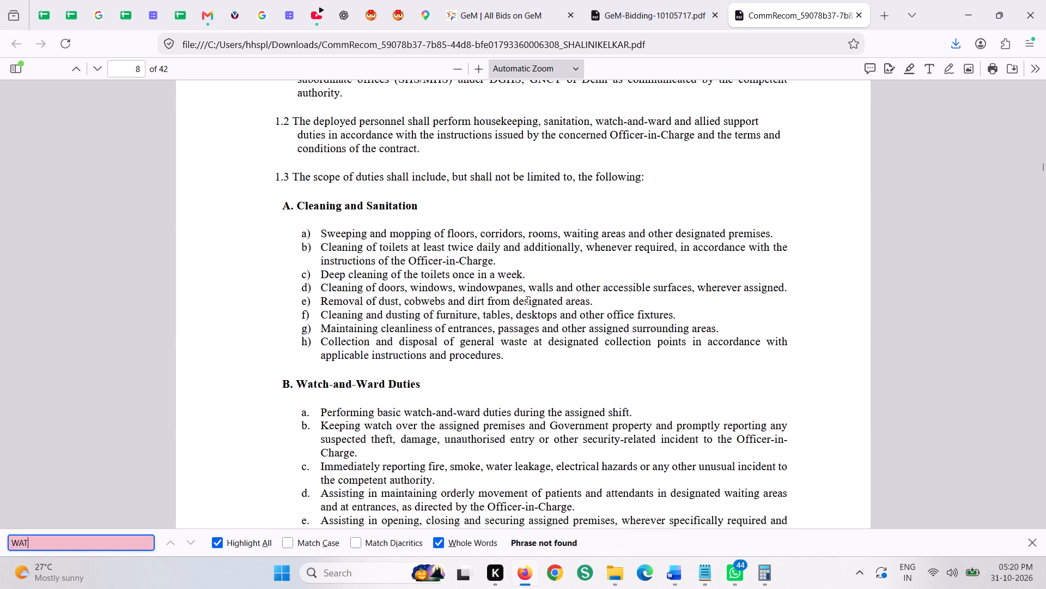
text(CHOWKIDAR)
key(BackSpace)
key(BackSpace)
key(BackSpace)
key(BackSpace)
key(BackSpace)
key(BackSpace)
key(BackSpace)
key(BackSpace)
key(BackSpace)
key(BackSpace)
key(BackSpace)
key(BackSpace)
key(BackSpace)
key(BackSpace)
key(BackSpace)
key(BackSpace)
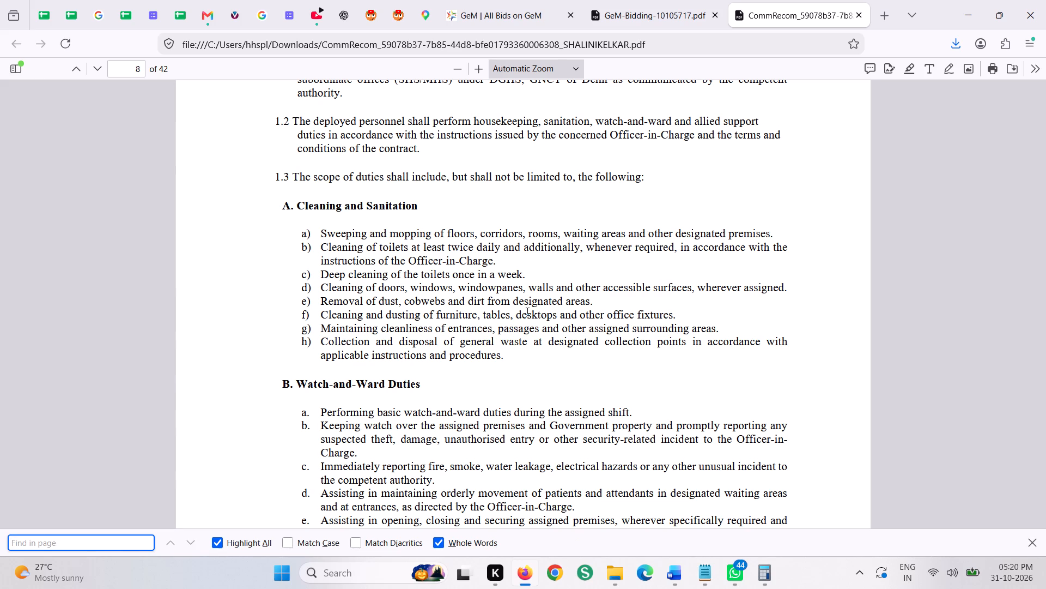
In the Word requirements list, complete item 7 with PSARA LICENCE and start item 8.
key(alt+Tab)
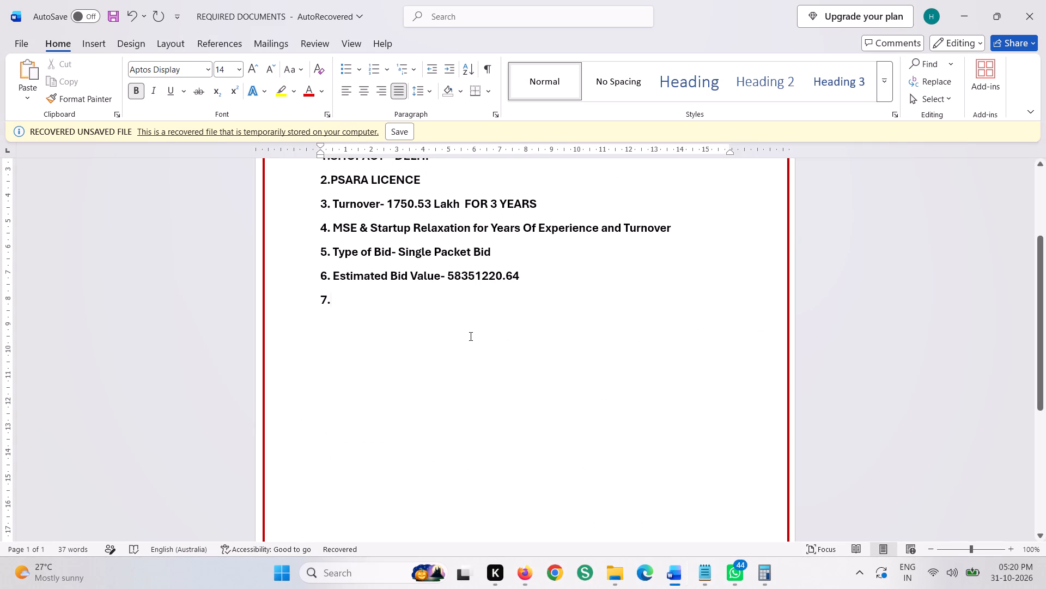
text(PSARA LICENCE)
key(space)
key(Return)
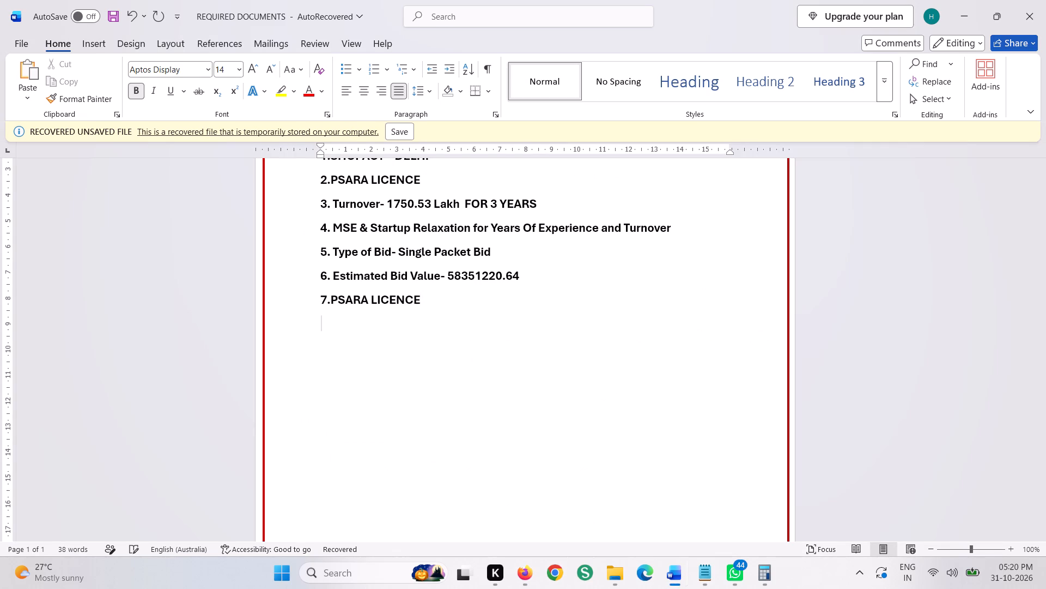
text(8.)
Go back to the ATC PDF's beginning and read the terms and SOPs through to the service provider's other obligations.
key(alt+Tab)
scroll(456, 300, up, 4)
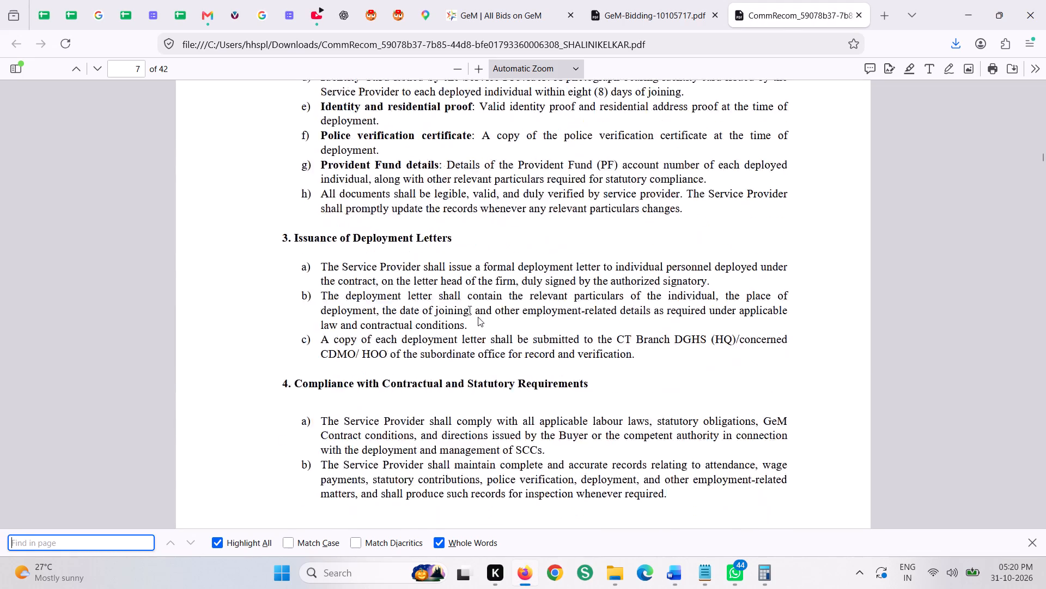
scroll(478, 317, up, 9)
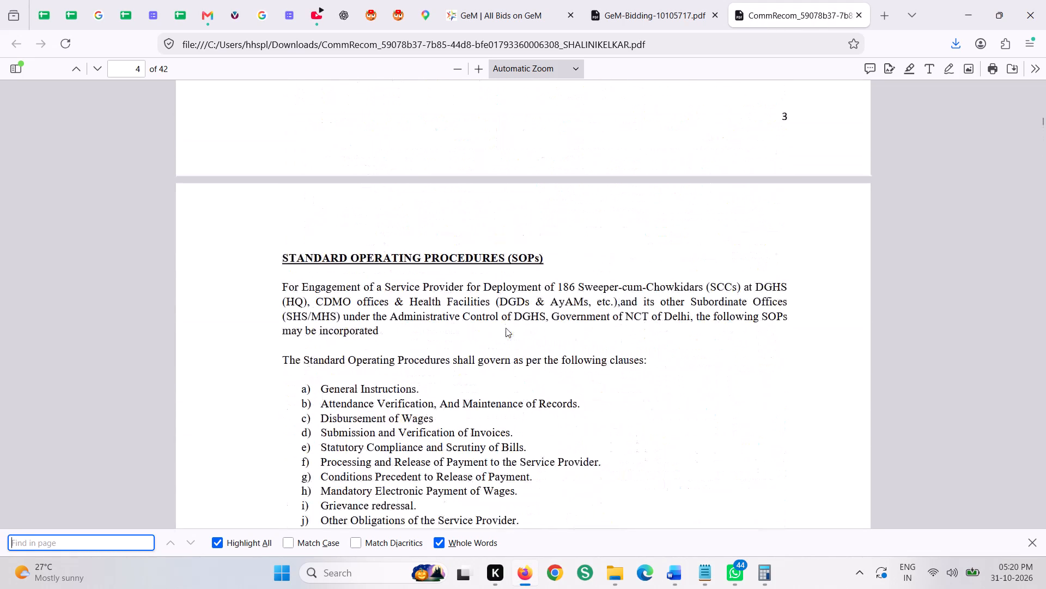
scroll(506, 328, down, 1)
scroll(506, 328, up, 13)
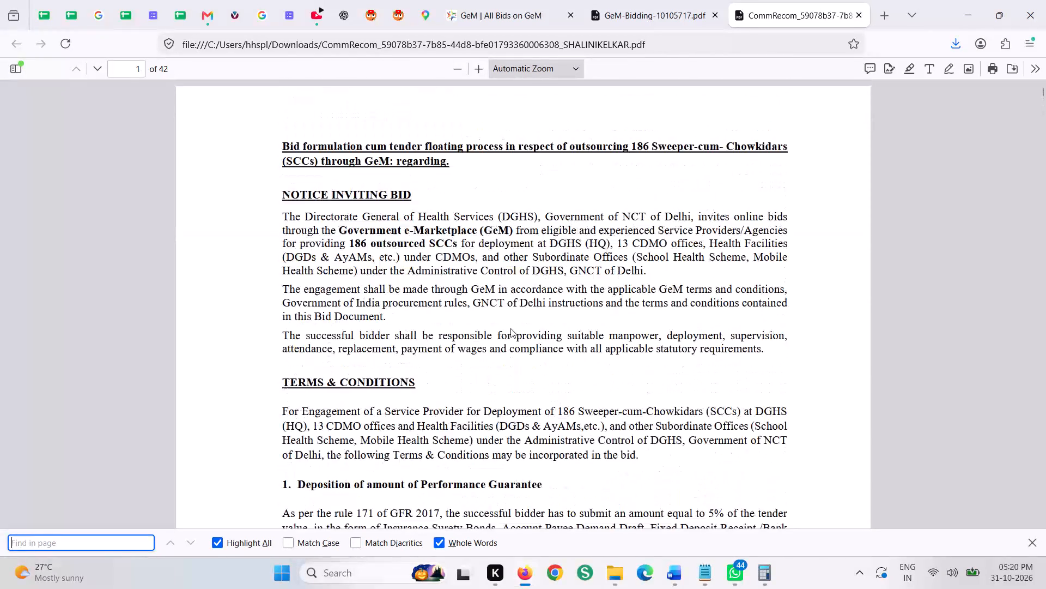
scroll(510, 328, up, 2)
scroll(537, 357, down, 1)
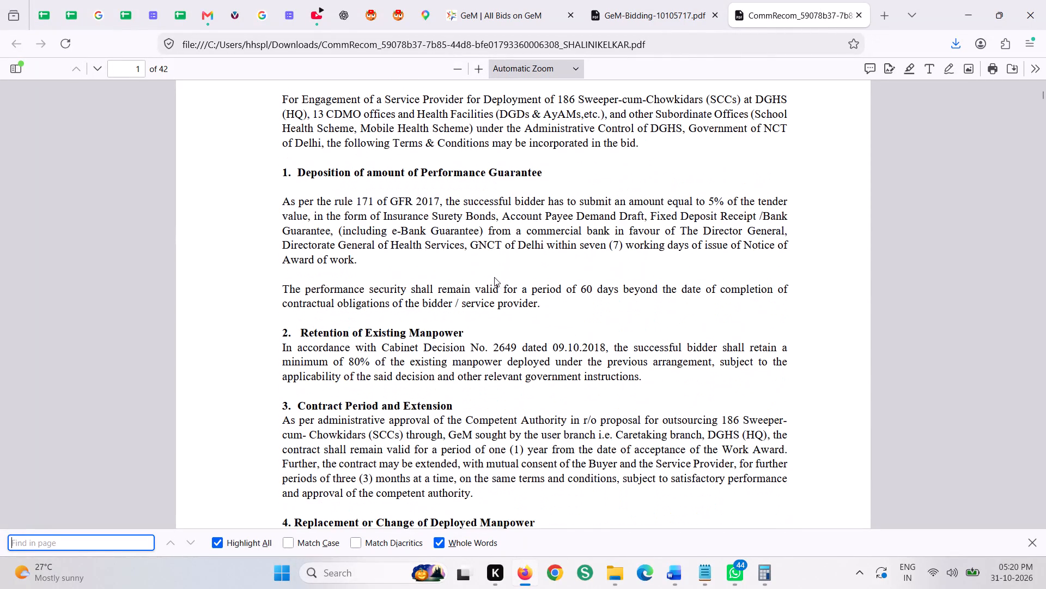
scroll(491, 291, down, 2)
scroll(431, 324, down, 1)
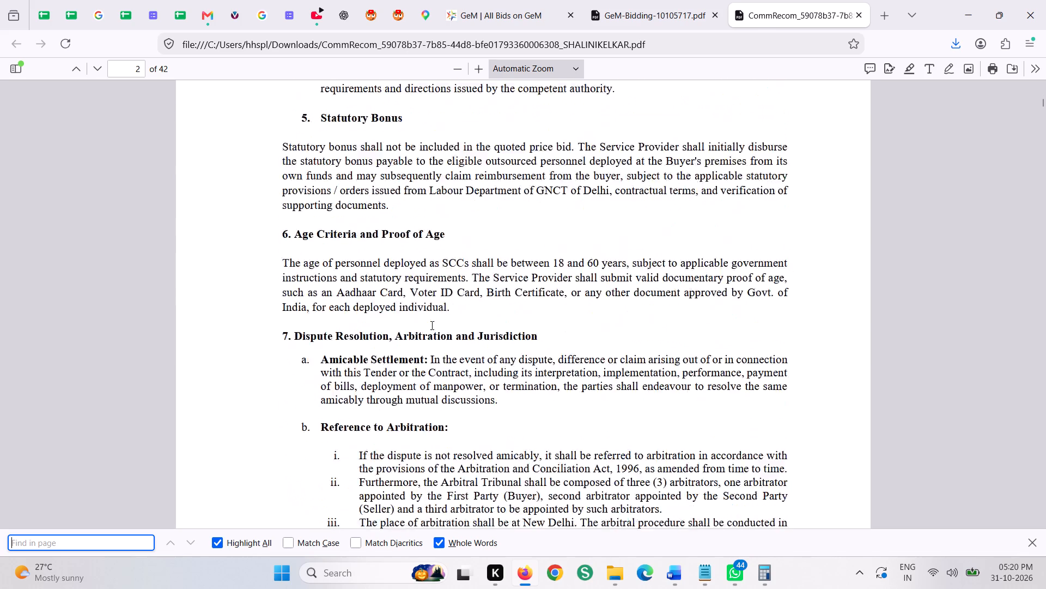
scroll(419, 316, down, 5)
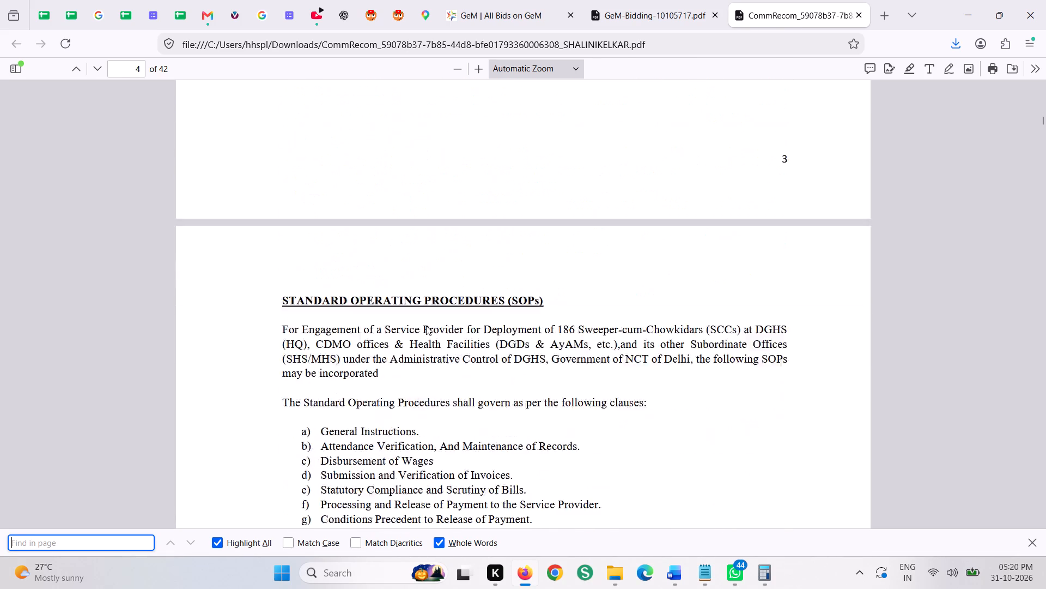
scroll(423, 327, down, 1)
scroll(467, 318, down, 2)
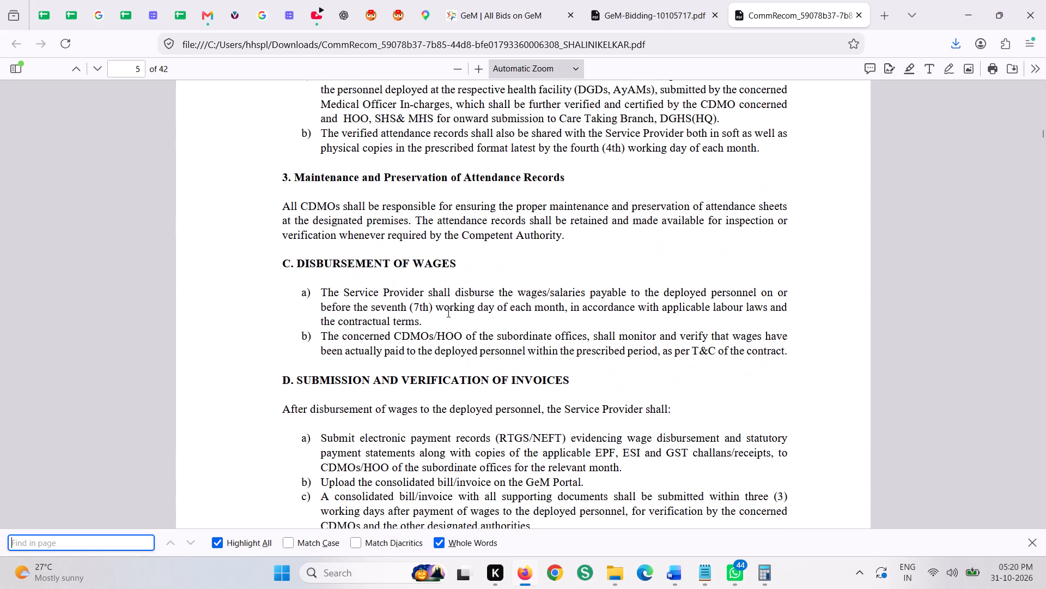
scroll(447, 312, down, 3)
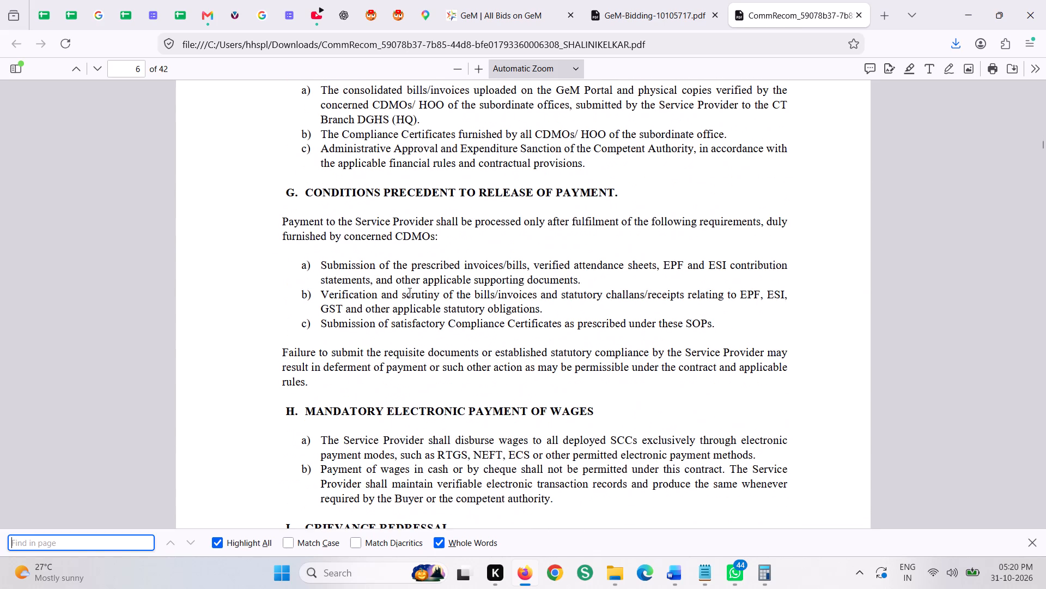
scroll(411, 363, down, 1)
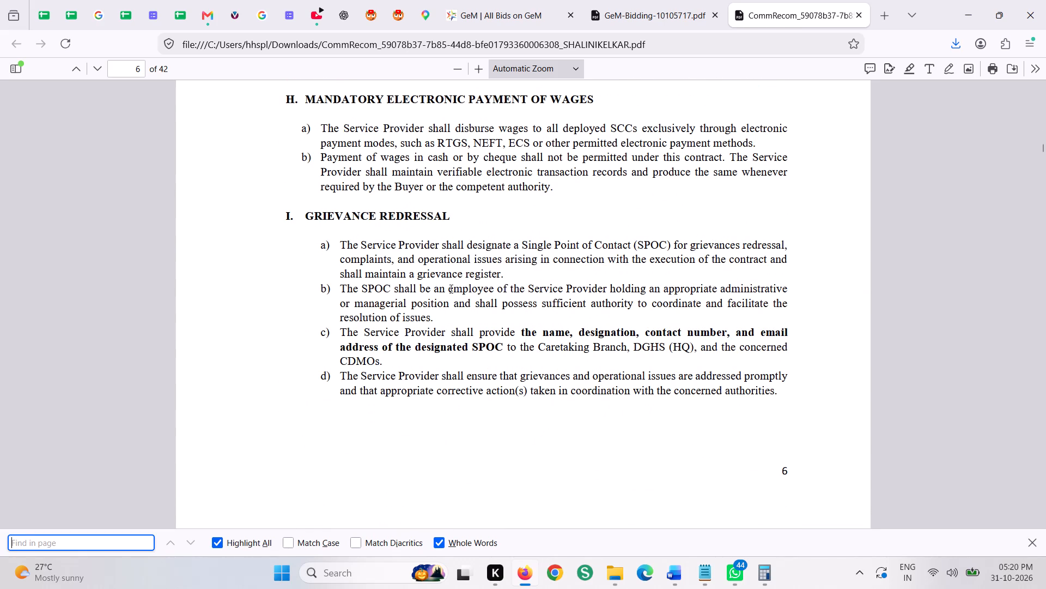
scroll(507, 367, down, 1)
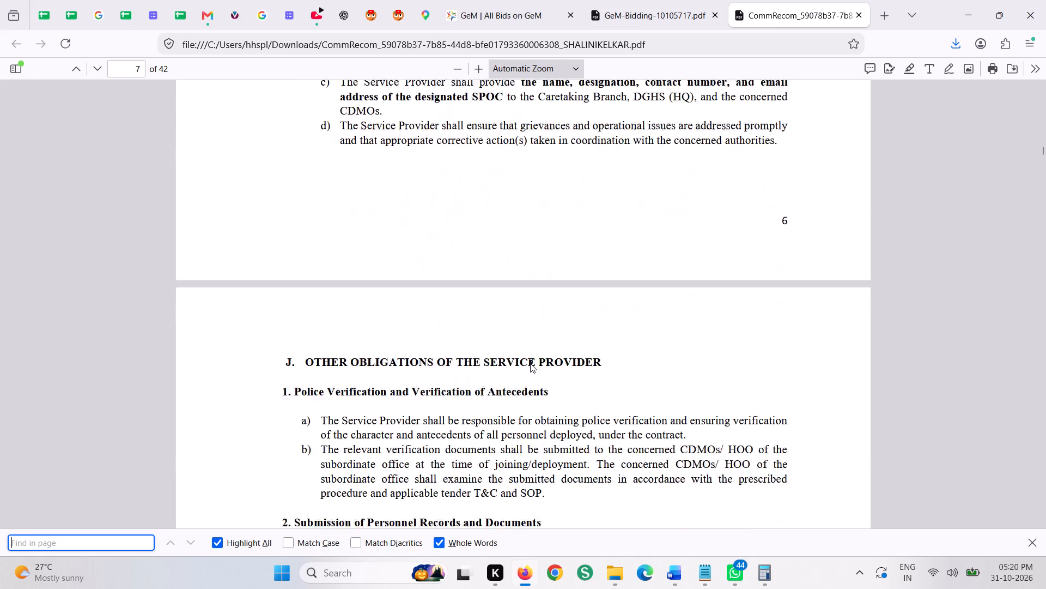
Copy Police Verification from the first heading under section J into item 8 of the Word list and start item 9.
click(301, 330)
drag(299, 331, 366, 334)
key(ctrl+c)
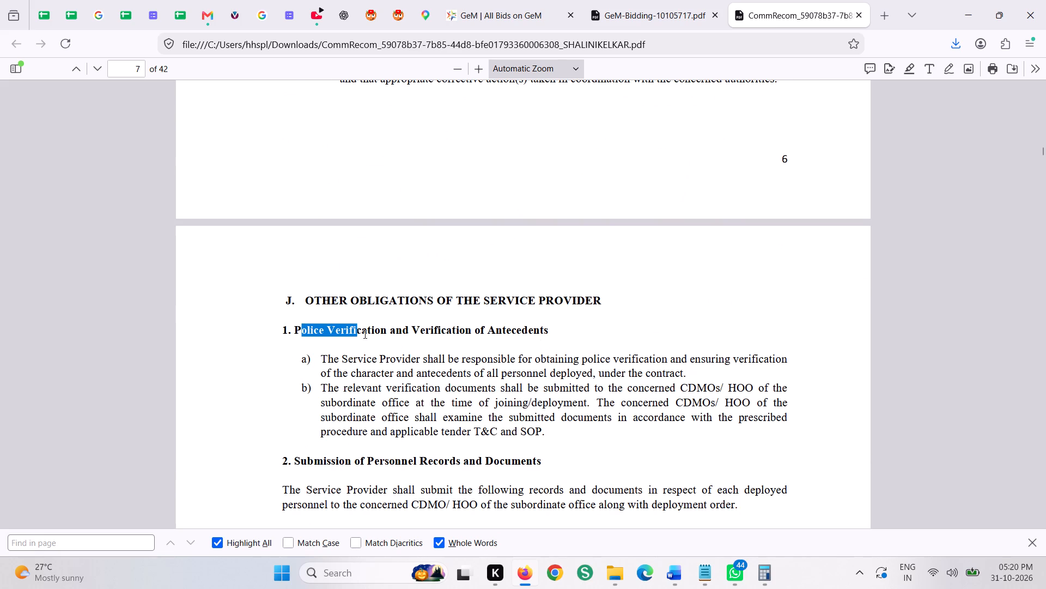
drag(366, 334, 374, 326)
key(ctrl+c)
key(ctrl+c)
key(ctrl+c)
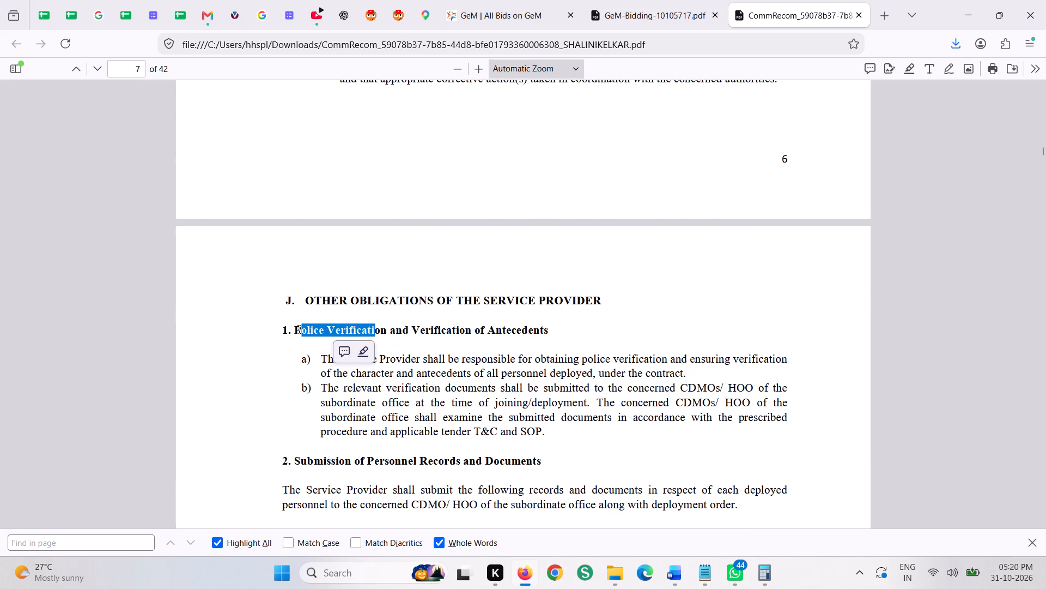
click(297, 328)
drag(297, 328, 382, 330)
key(ctrl+c)
key(ctrl+c)
key(alt+Tab)
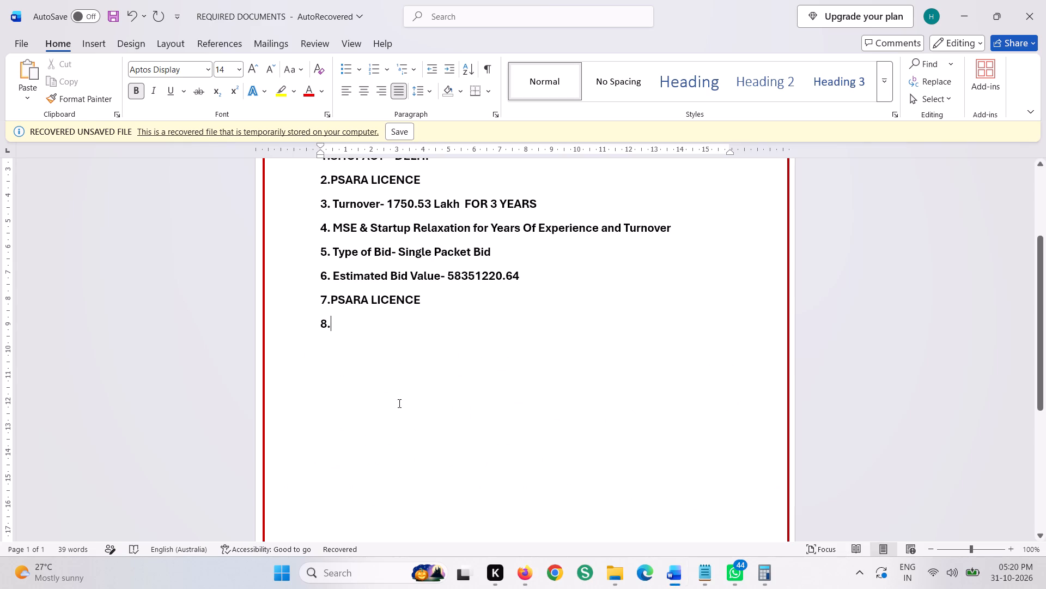
key(ctrl+v)
key(Return)
text(9.)
Read on in the ATC PDF through the scope of work, service conditions and annexure list to the Annexure-I bidder document checklist.
key(alt+Tab)
scroll(402, 399, down, 1)
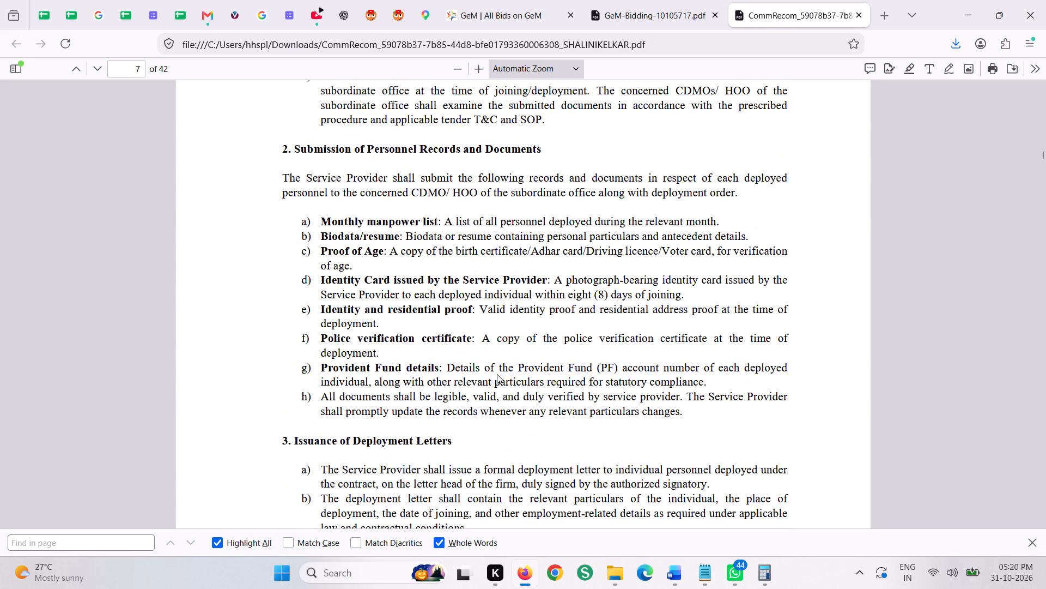
scroll(447, 438, down, 2)
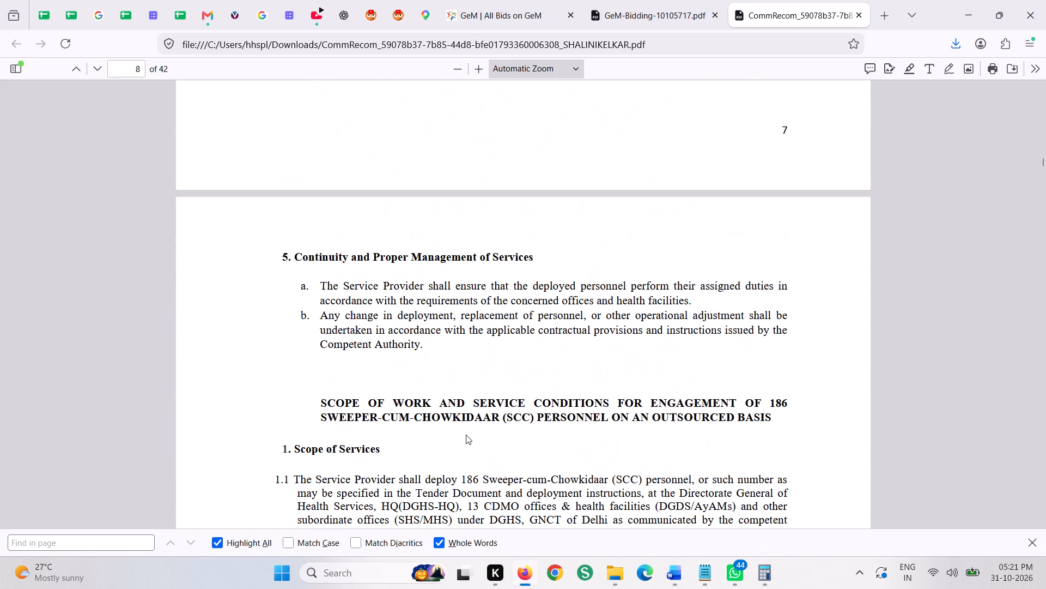
scroll(467, 432, down, 1)
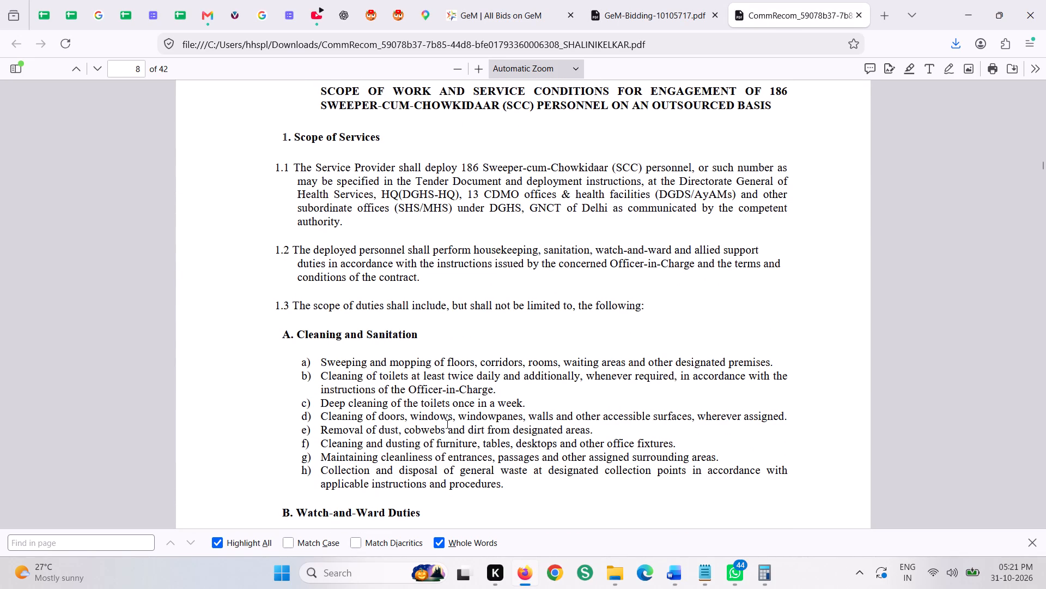
scroll(447, 427, down, 3)
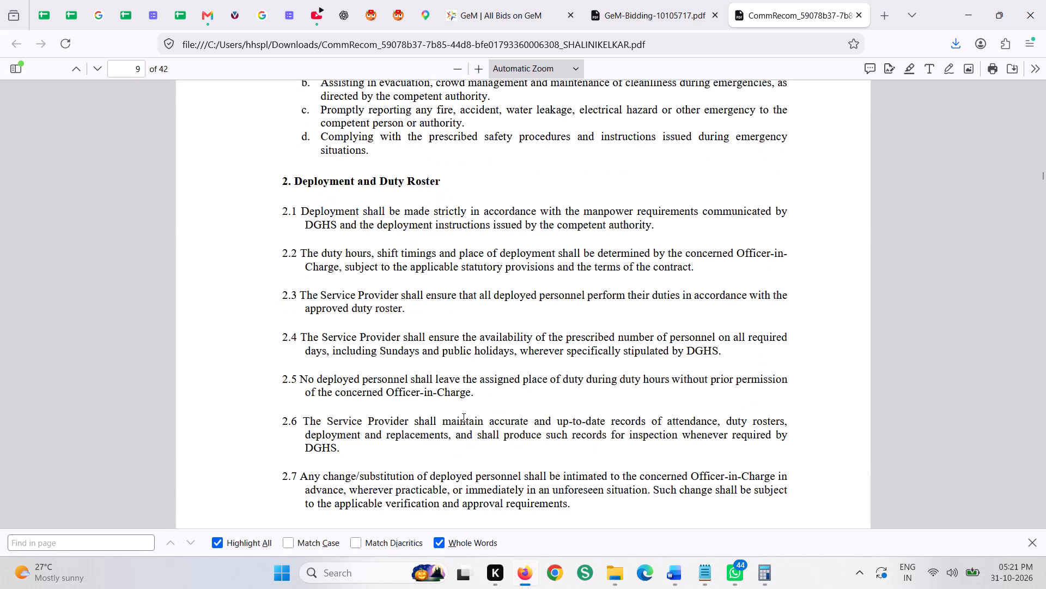
scroll(369, 341, down, 1)
scroll(507, 356, down, 3)
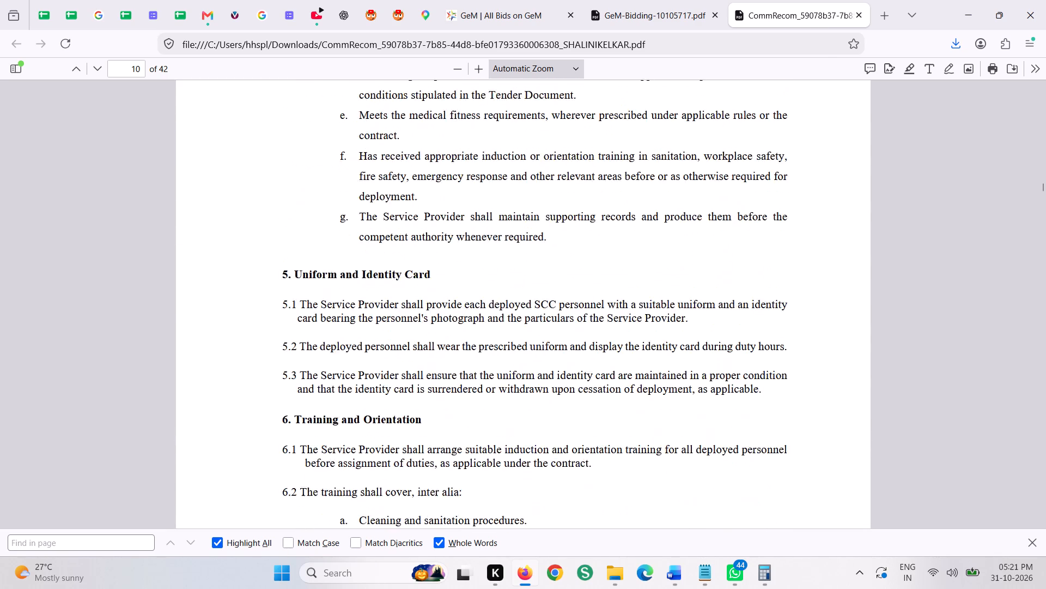
scroll(489, 341, down, 1)
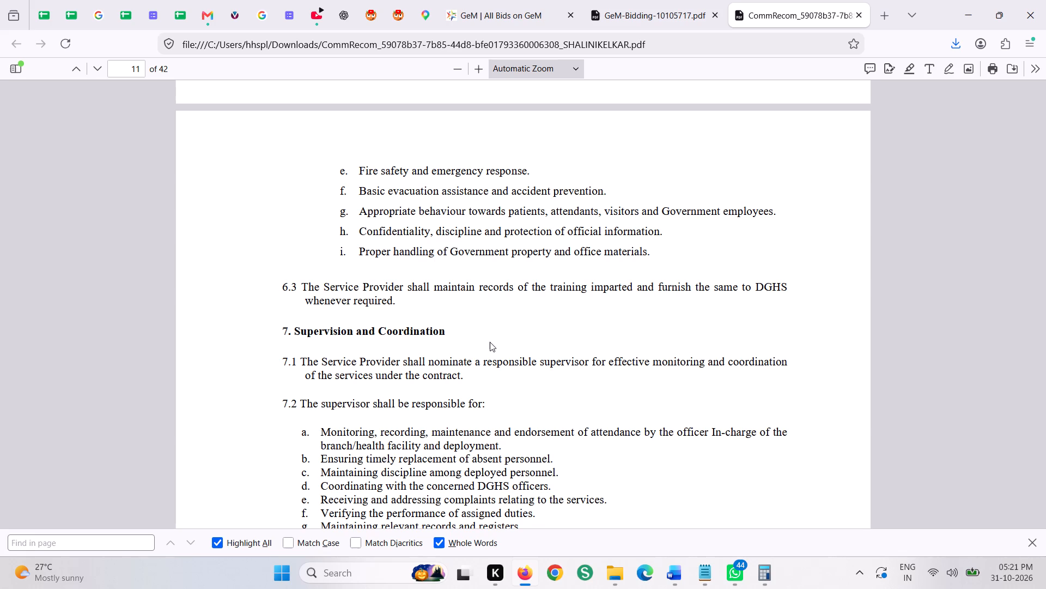
scroll(494, 293, down, 2)
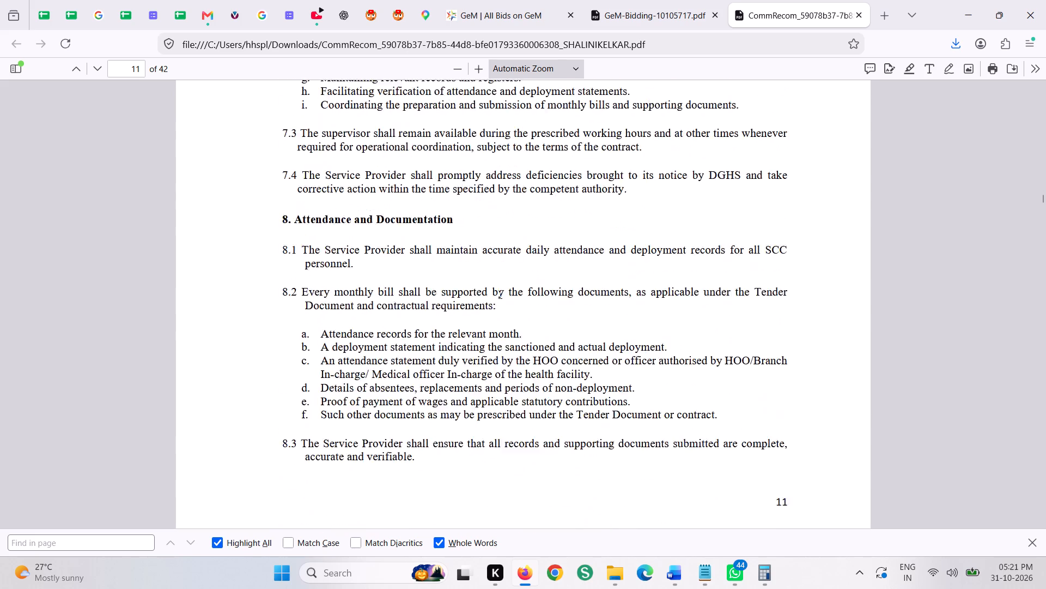
scroll(499, 294, down, 1)
scroll(711, 315, down, 1)
scroll(438, 233, down, 2)
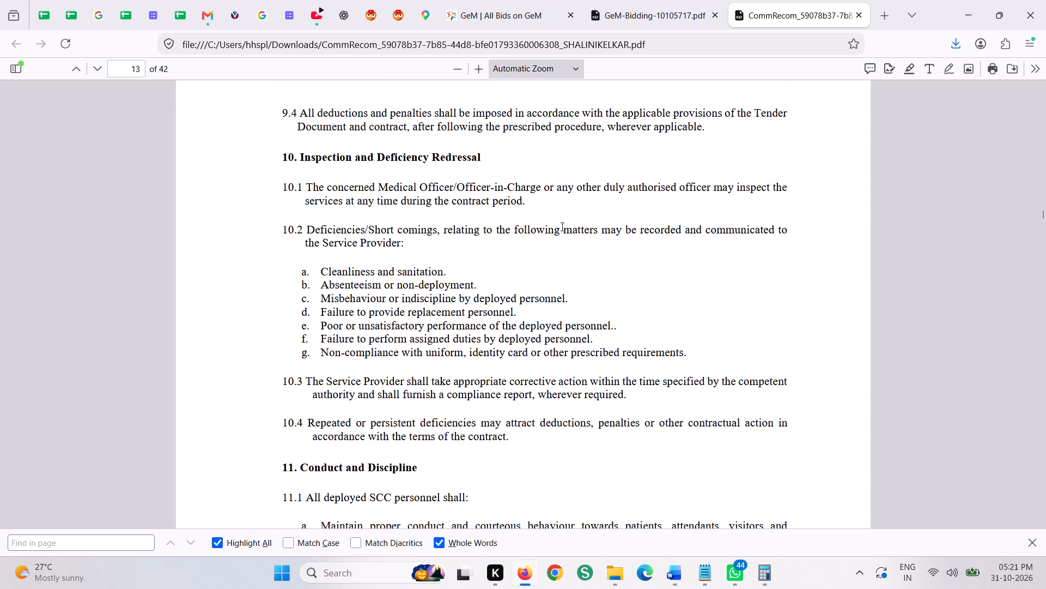
scroll(562, 299, down, 3)
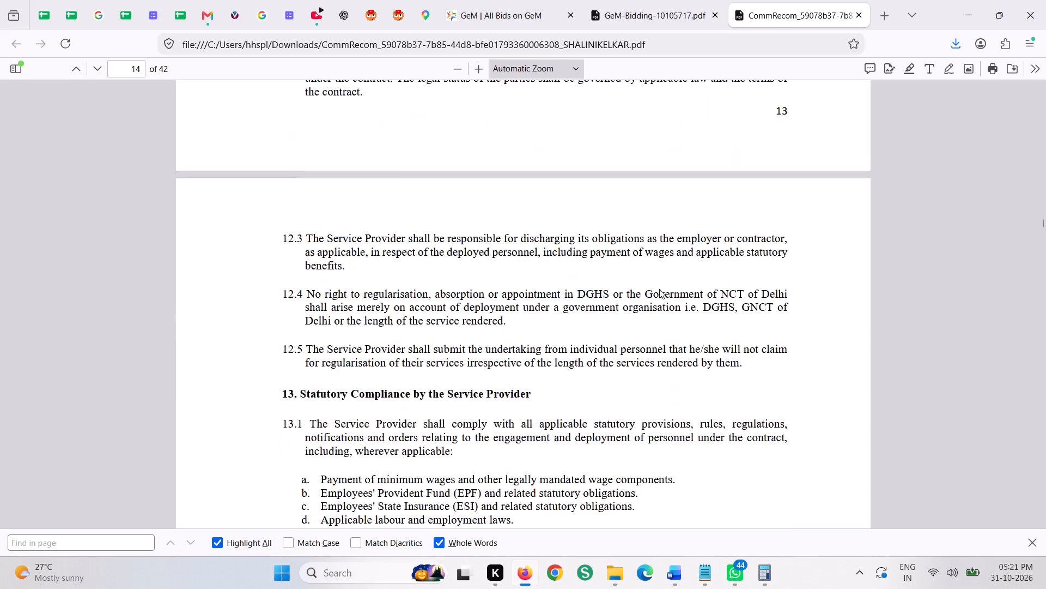
scroll(499, 289, down, 2)
scroll(398, 269, down, 1)
scroll(489, 255, down, 1)
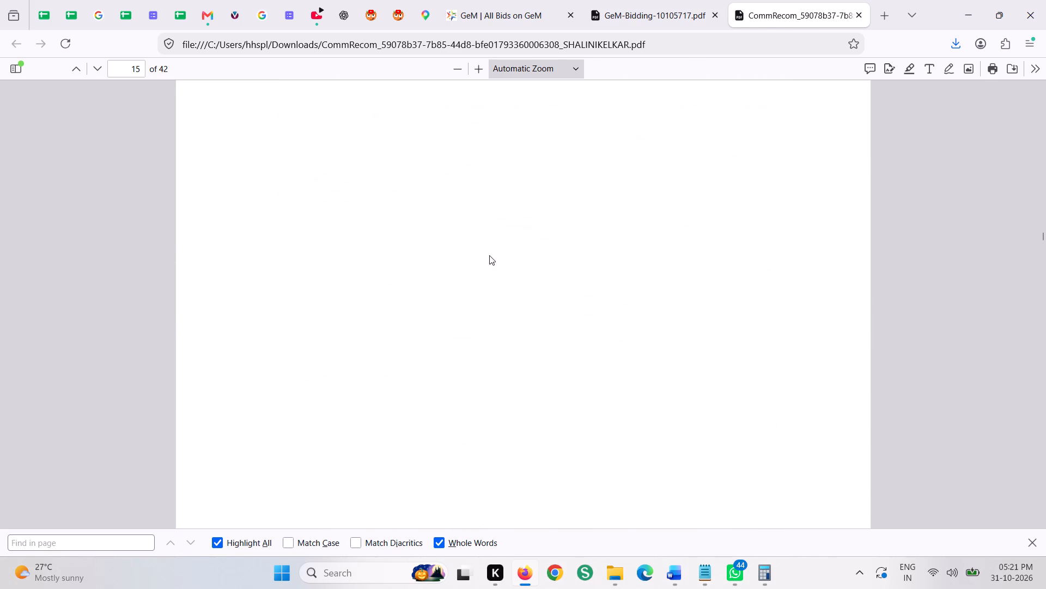
scroll(431, 266, down, 2)
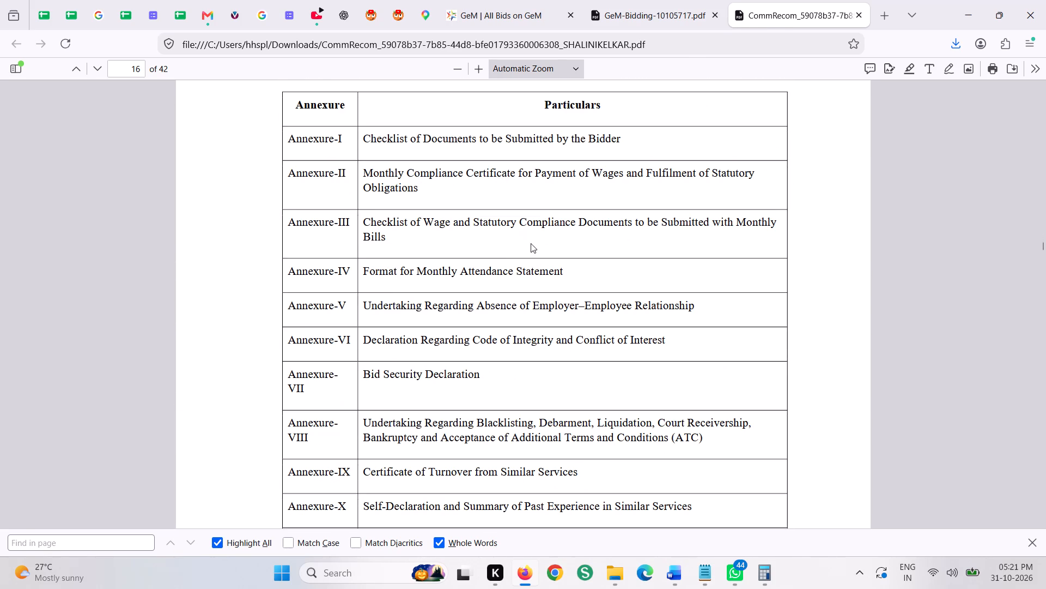
scroll(562, 254, down, 2)
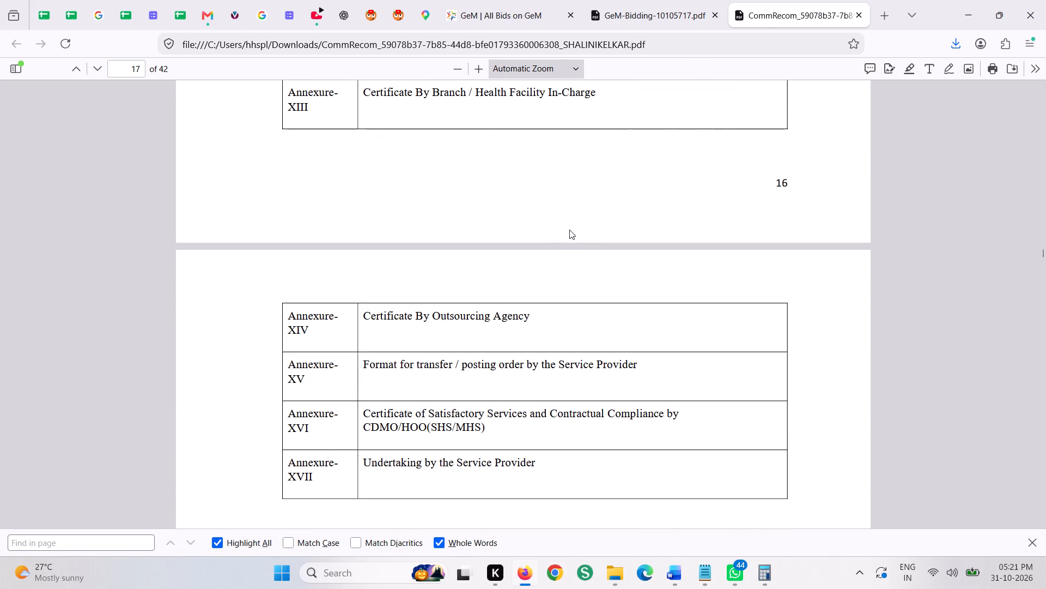
scroll(569, 236, down, 2)
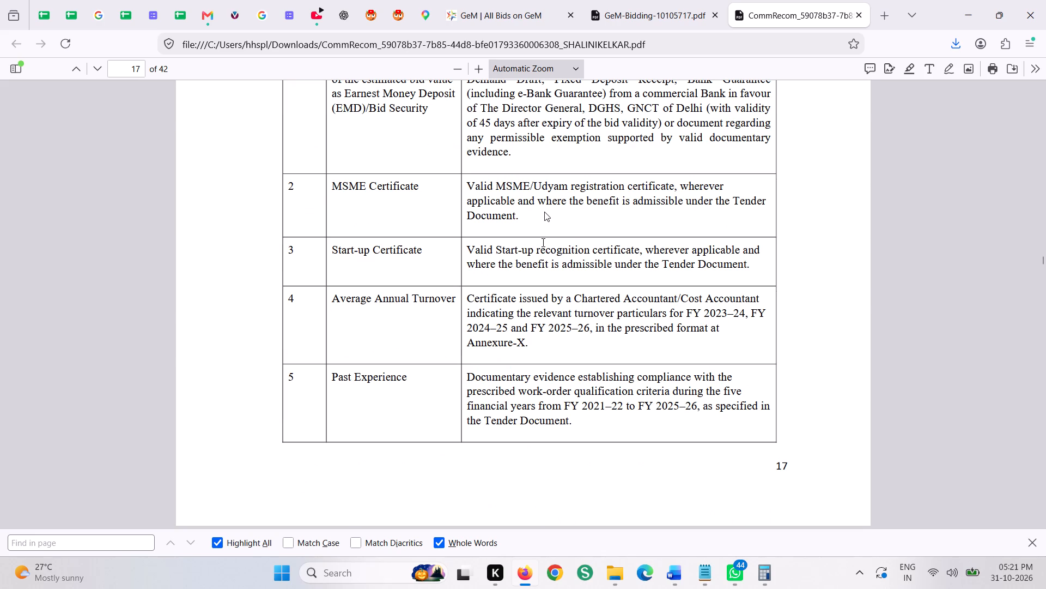
scroll(539, 232, up, 1)
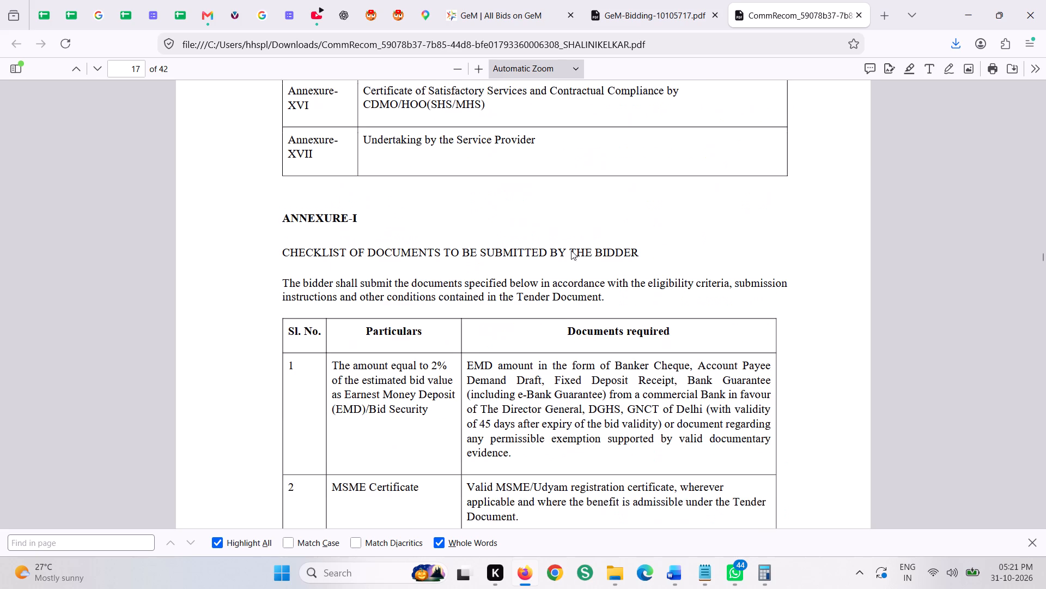
scroll(561, 369, down, 1)
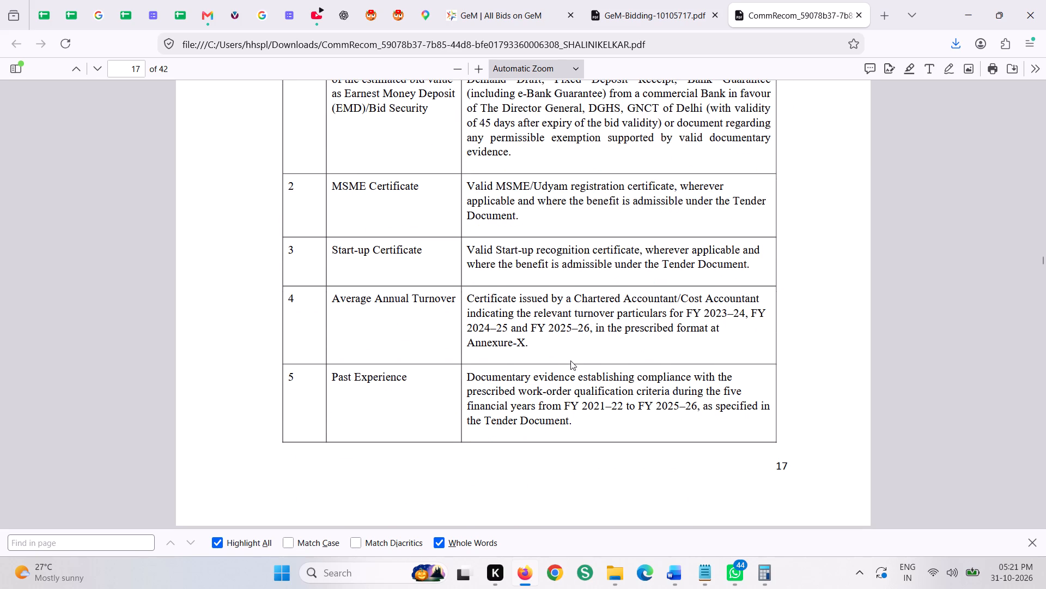
scroll(604, 373, down, 1)
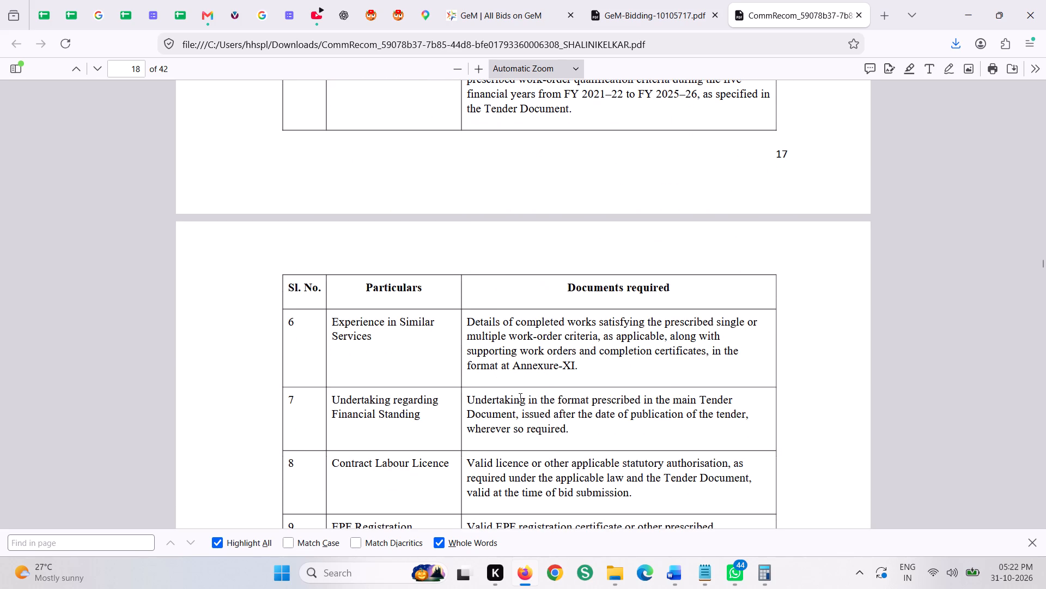
Copy Undertaking regarding Financial Standing from checklist row 7 into item 9 of the Word list on one line and start item 10.
click(347, 400)
drag(347, 400, 415, 417)
key(ctrl+c)
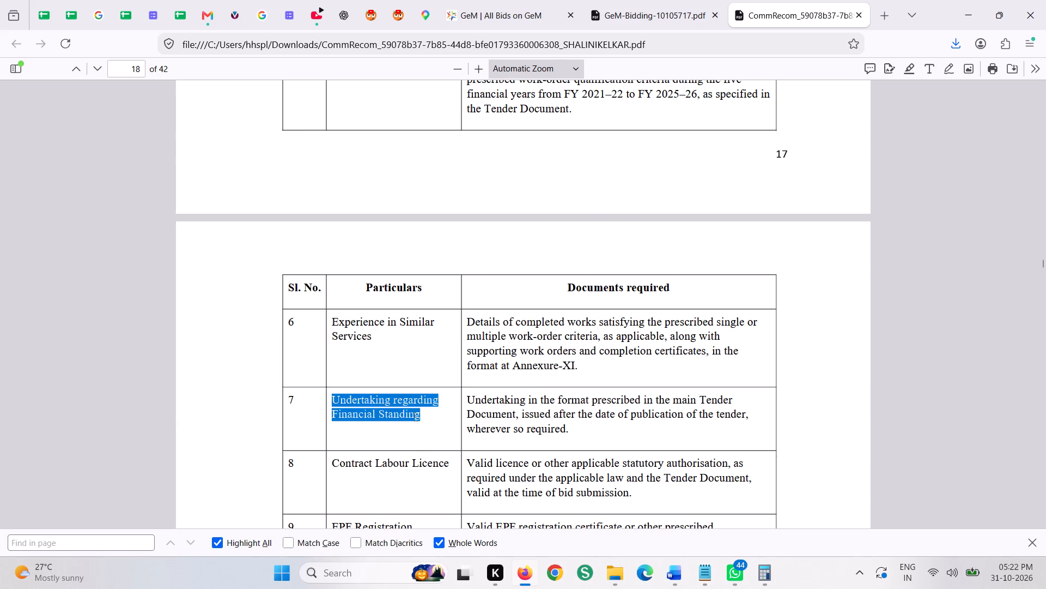
drag(415, 417, 418, 417)
key(ctrl+c)
key(alt+Tab)
key(ctrl+v)
click(318, 368)
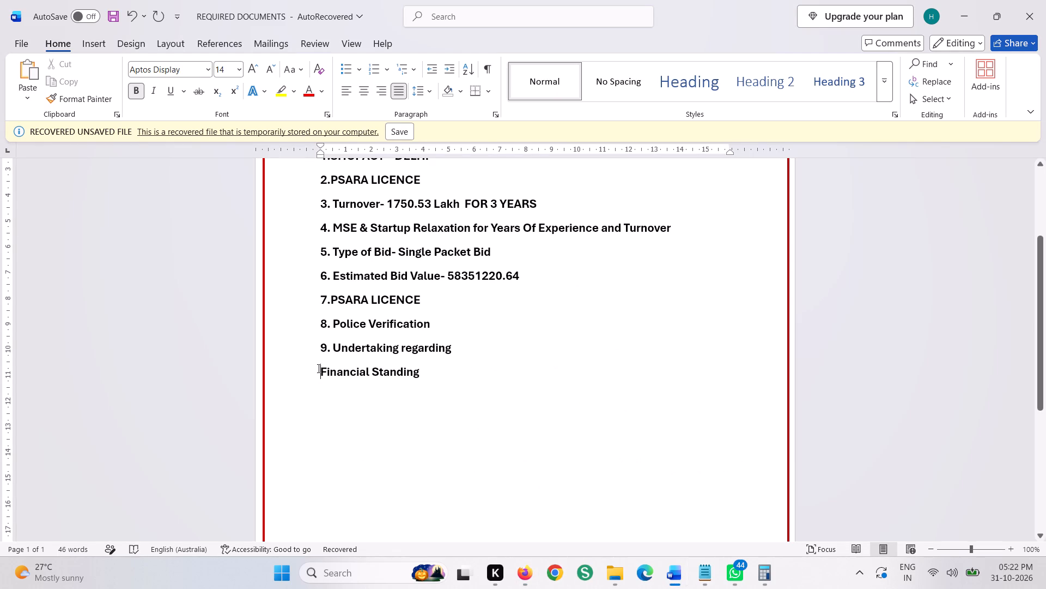
key(BackSpace)
key(space)
click(583, 356)
key(Return)
text(10.)
Copy Labour Licence from checklist row 8 into item 10 of the Word list and start item 11.
key(alt+Tab)
click(383, 459)
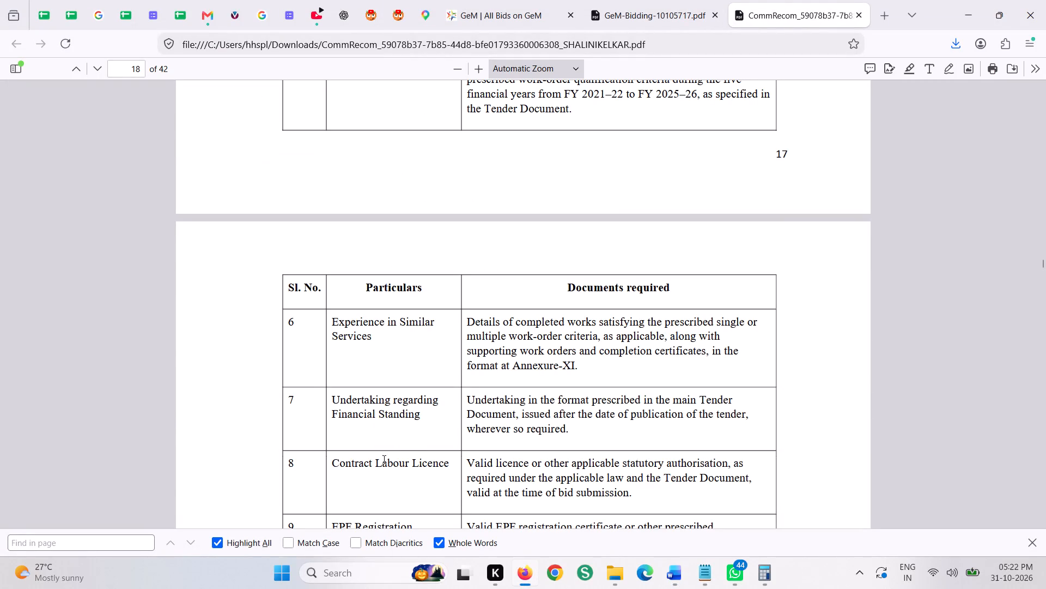
drag(383, 459, 449, 464)
key(ctrl+c)
key(ctrl+c)
key(alt+Tab)
key(ctrl+v)
key(Return)
text(11.)
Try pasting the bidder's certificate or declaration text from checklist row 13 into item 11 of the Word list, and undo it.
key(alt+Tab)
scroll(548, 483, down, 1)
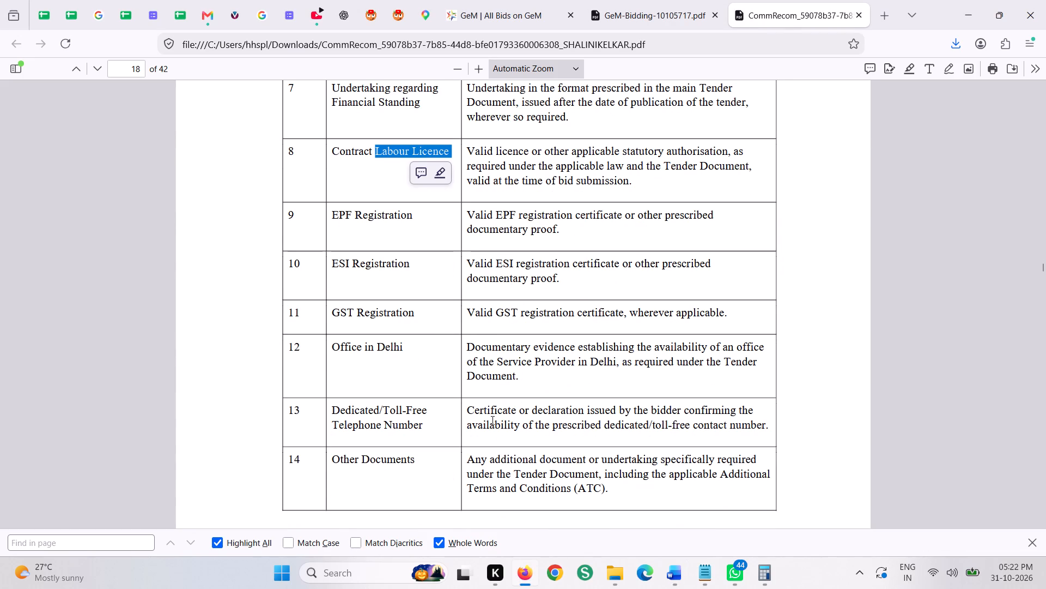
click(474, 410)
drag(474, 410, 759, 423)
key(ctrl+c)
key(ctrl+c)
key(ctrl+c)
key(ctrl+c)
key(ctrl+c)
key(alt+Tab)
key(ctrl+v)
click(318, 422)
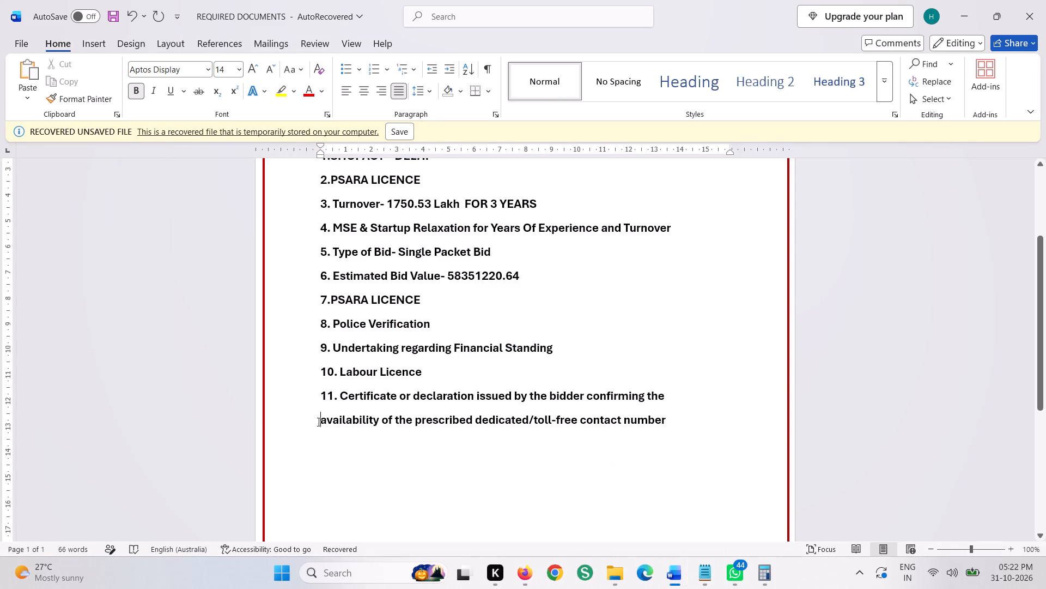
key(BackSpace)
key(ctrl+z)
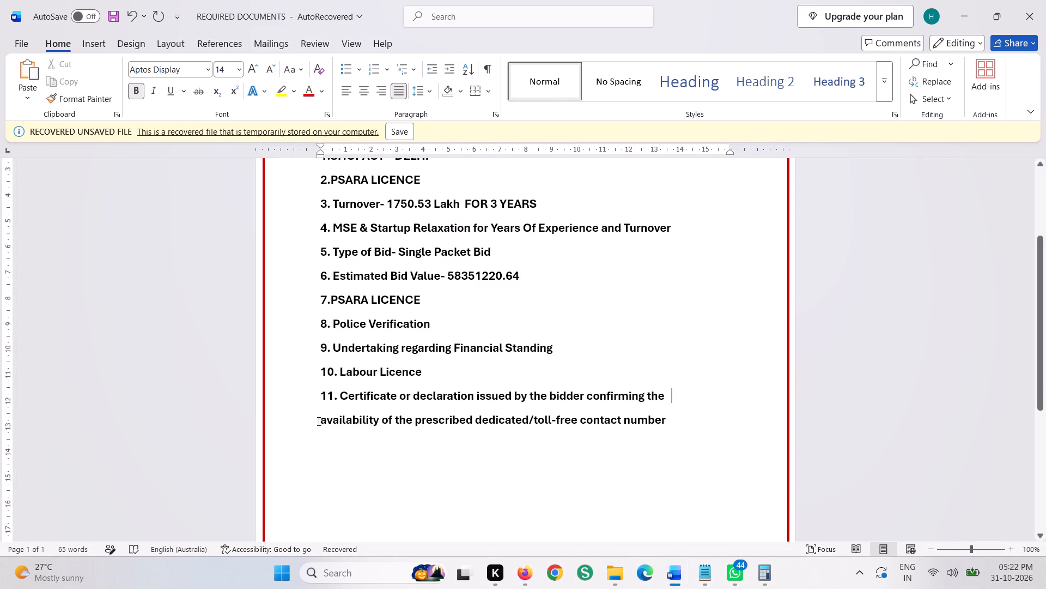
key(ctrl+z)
Copy Dedicated/Toll-Free Telephone Number from checklist row 13 into item 11 of the Word list on one line and start item 12.
key(alt+Tab)
click(354, 410)
drag(354, 410, 425, 424)
key(ctrl+c)
key(ctrl+c)
key(alt+Tab)
key(space)
key(ctrl+v)
click(316, 421)
key(BackSpace)
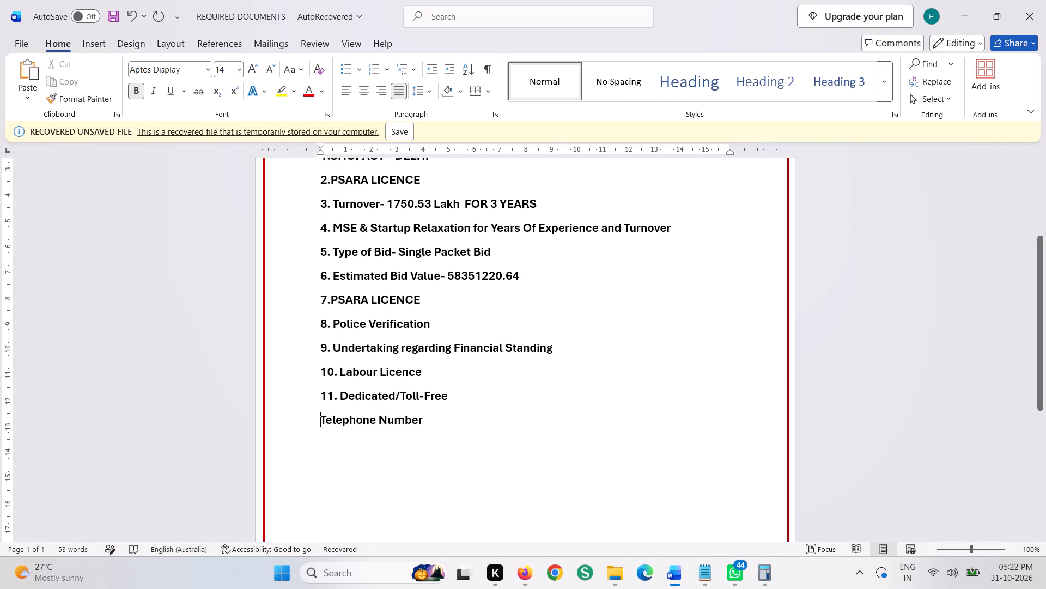
key(space)
click(595, 411)
key(Return)
text(12.)
Complete item 12 of the Word list with COPY OF EPF,ESIC,GST,PAN,ITR FOR 3 YEARS and start item 13.
key(alt+Tab)
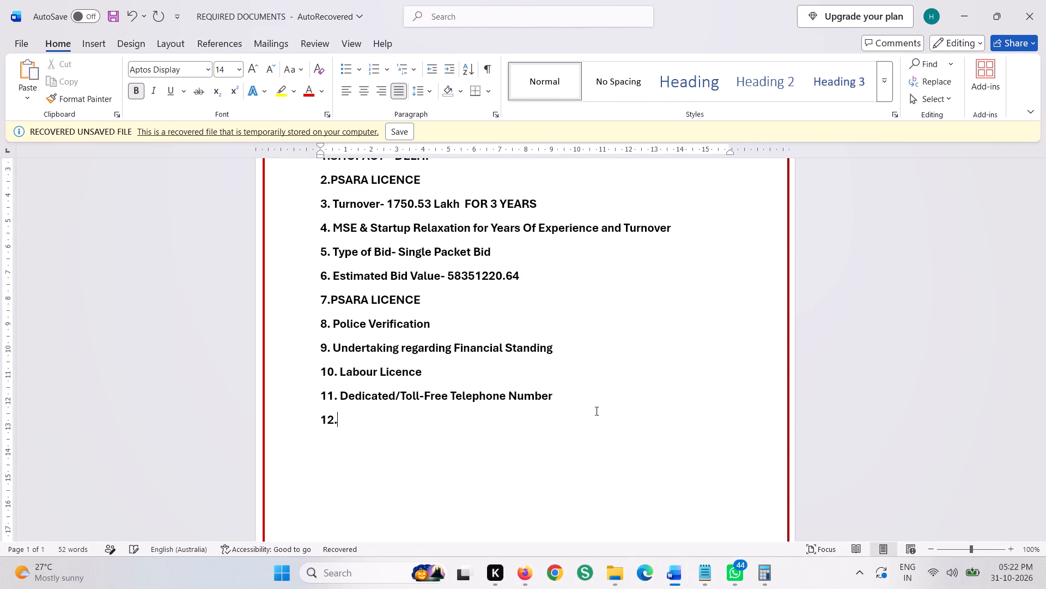
key(alt+Tab)
text(COPY OF EPF,ESIC,)
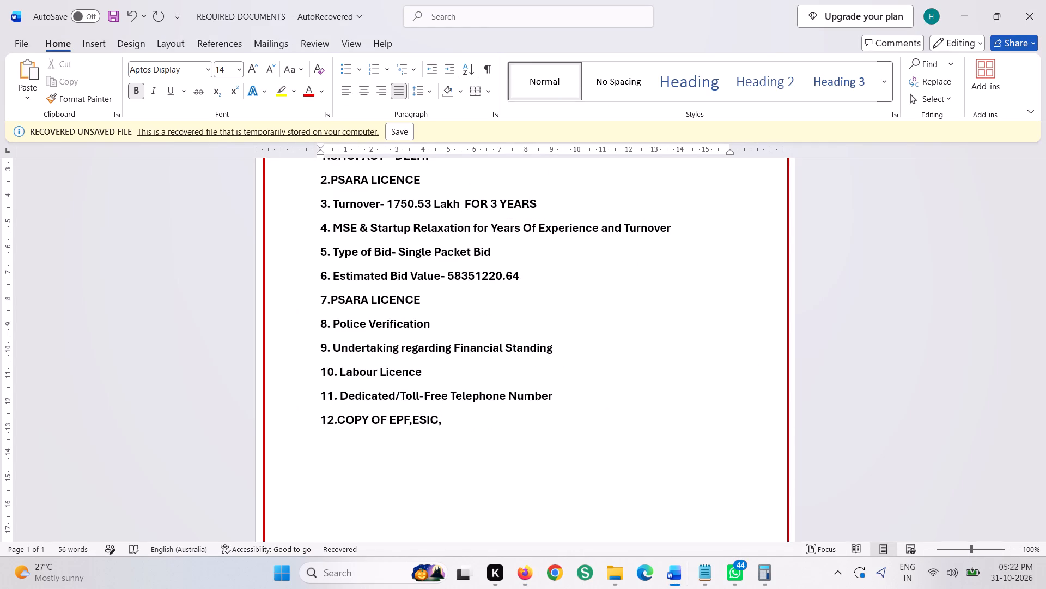
text(GST)
text(,PAN,)
text(ITR FOR)
key(space)
text(3 YEARS)
key(space)
key(Return)
text(13.)
Check the other documents row of the ATC checklist, enter UNDERTAKING ALL T&C as item 13 in Word, and start item 14.
key(alt+Tab)
scroll(589, 419, down, 1)
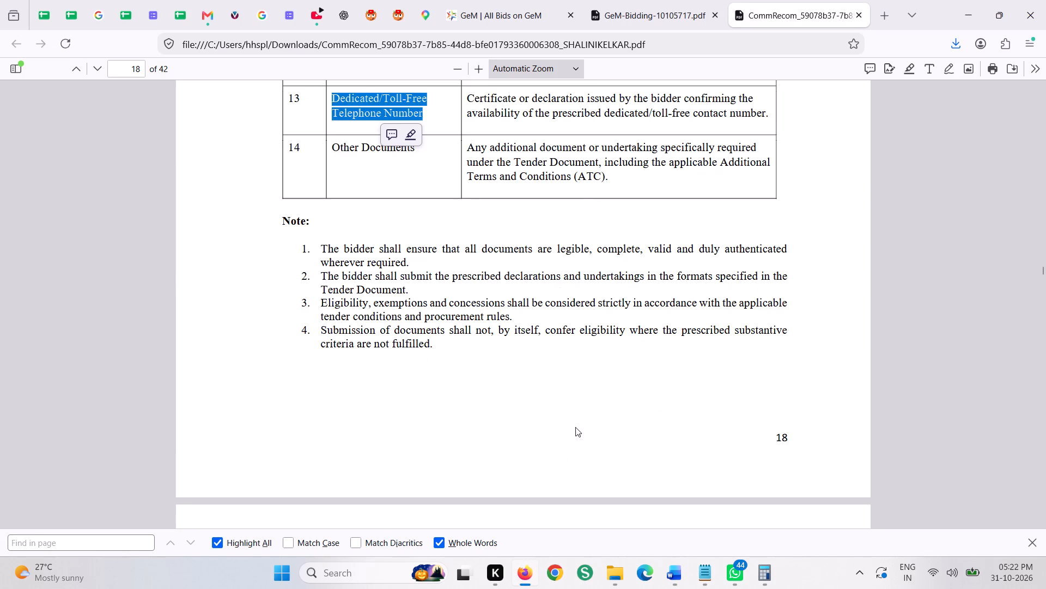
click(607, 155)
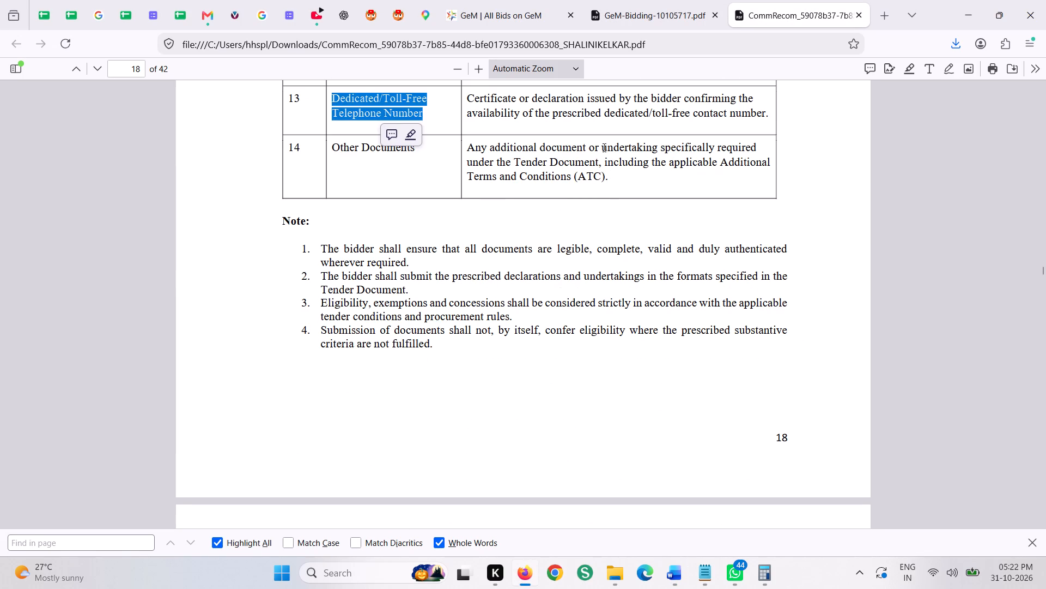
click(603, 146)
drag(603, 146, 671, 147)
click(609, 173)
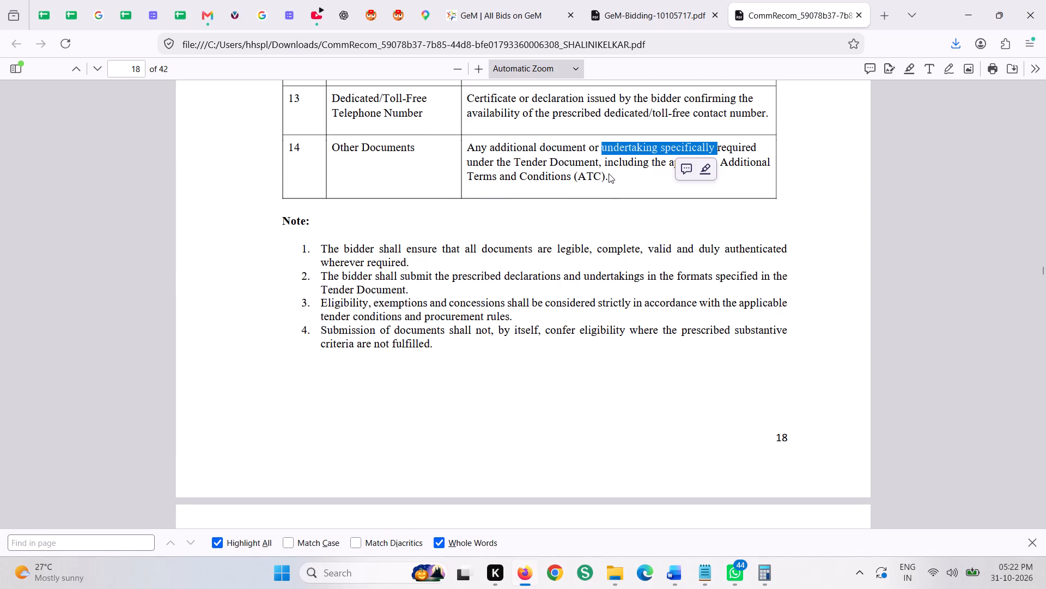
key(alt+Tab)
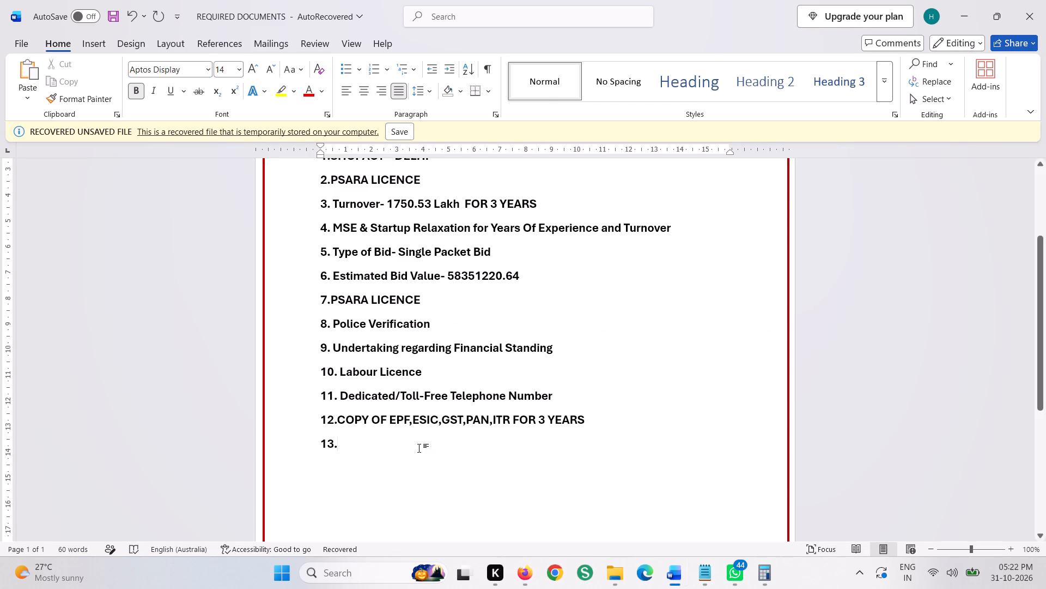
text(UNDERTAKING ALL T&C)
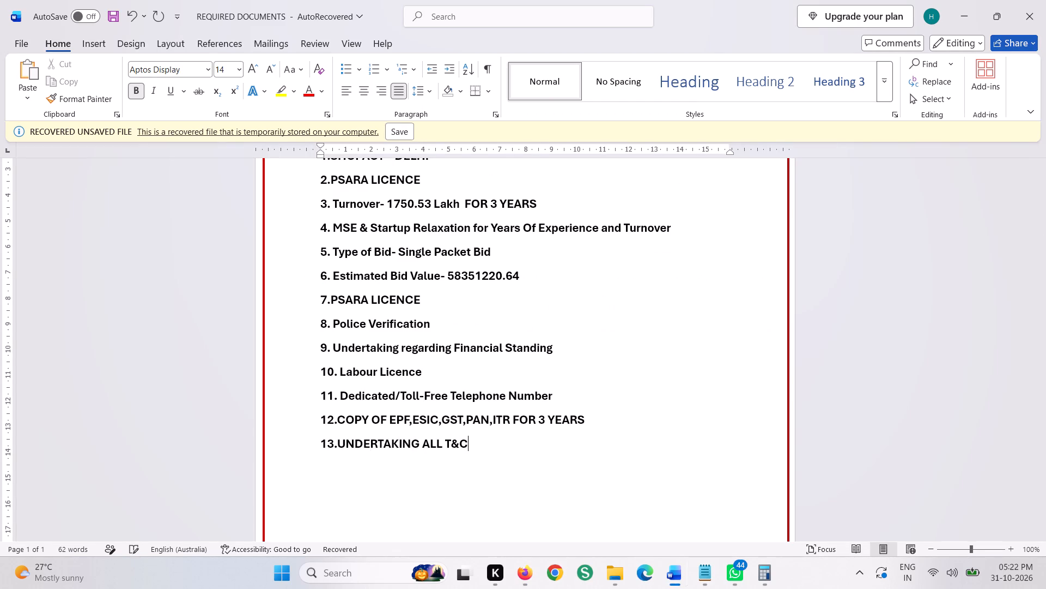
key(Return)
text(14.)
Review the Annexure-II monthly compliance certificate in the ATC PDF and continue to the Annexure-III checklist on page 21.
key(alt+Tab)
scroll(498, 393, down, 1)
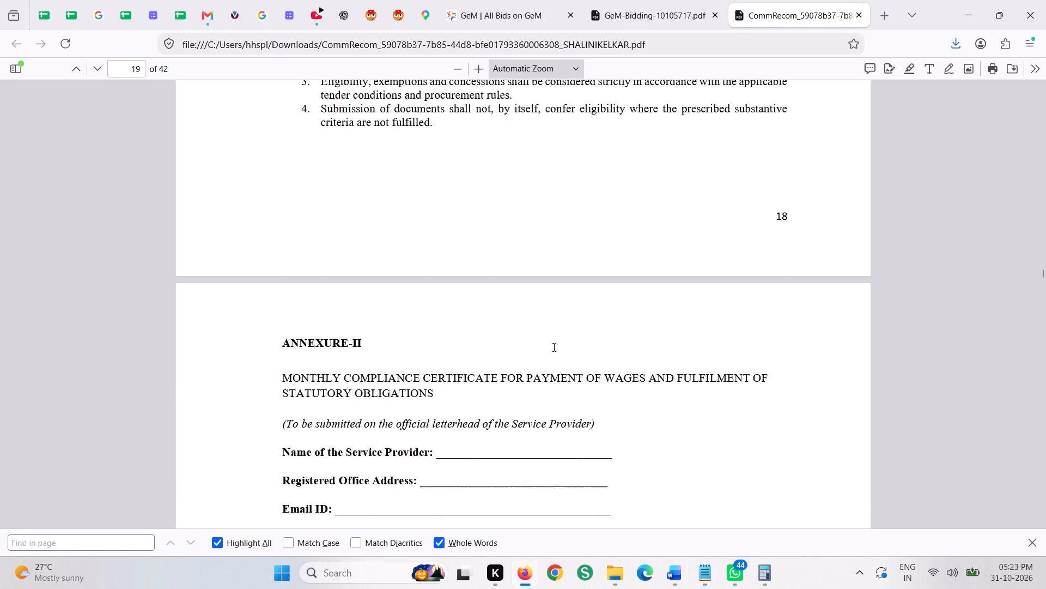
scroll(568, 312, down, 1)
scroll(465, 359, up, 1)
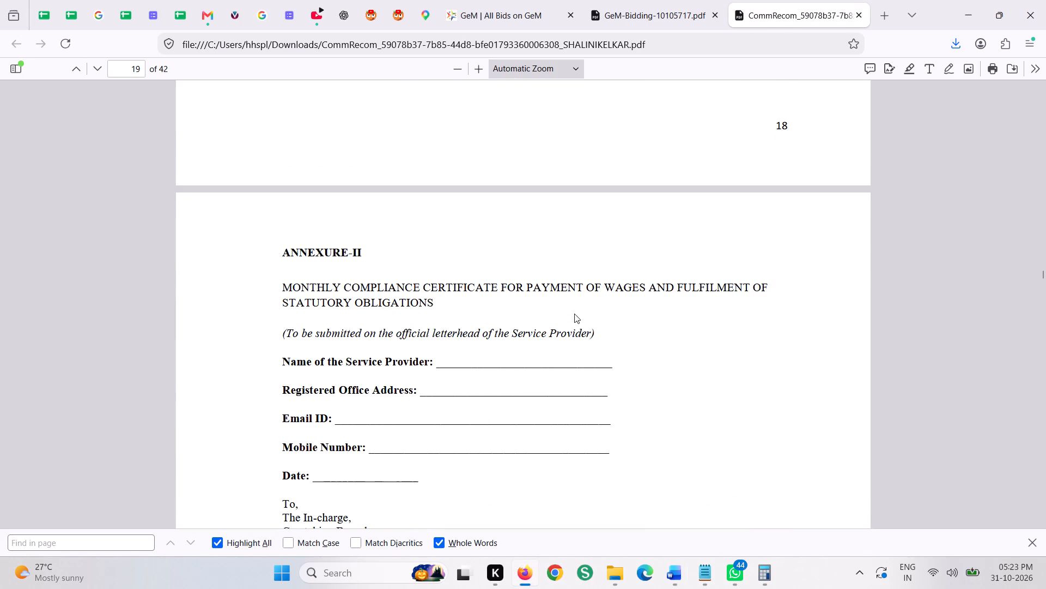
scroll(422, 344, down, 1)
scroll(618, 326, down, 1)
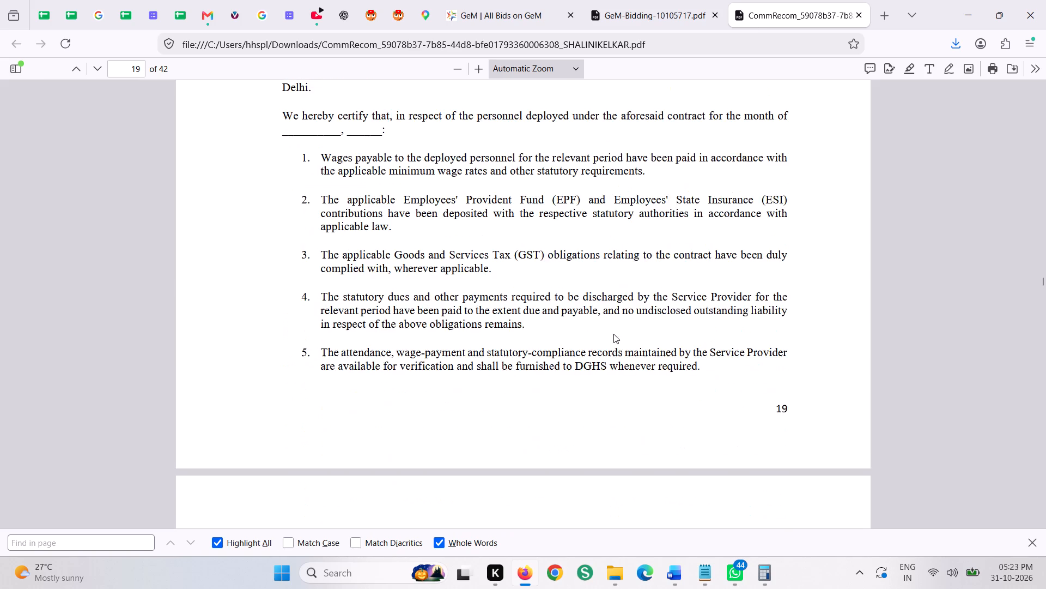
scroll(622, 331, down, 1)
scroll(525, 331, down, 3)
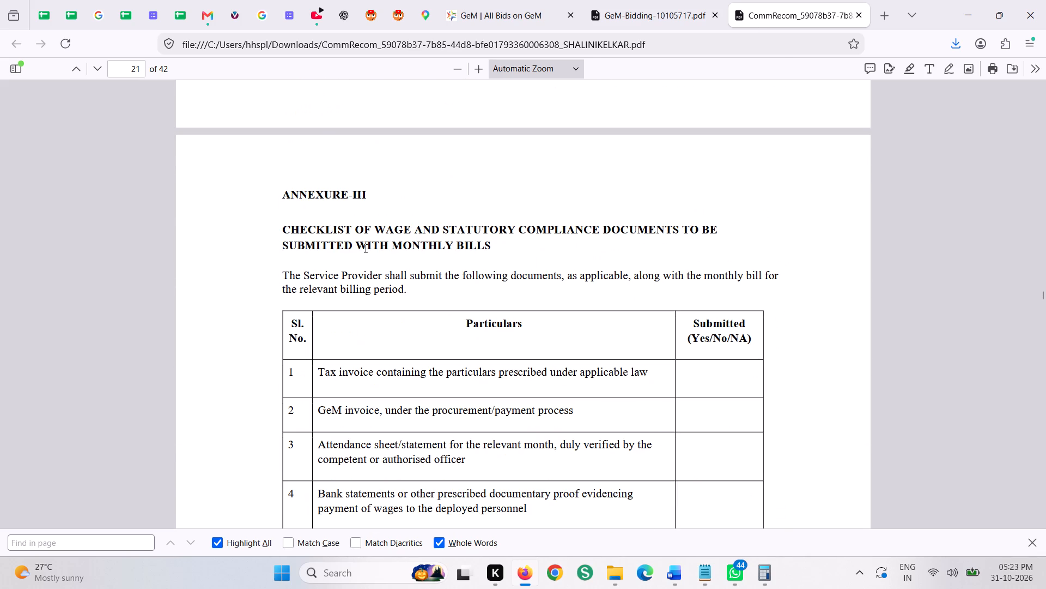
Enter BUYER ADDED ATC -PG.NO-21 (CHECKLIST) FILL as item 14 of the Word list, copying CHECKLIST from the Annexure-III title.
double_click(309, 220)
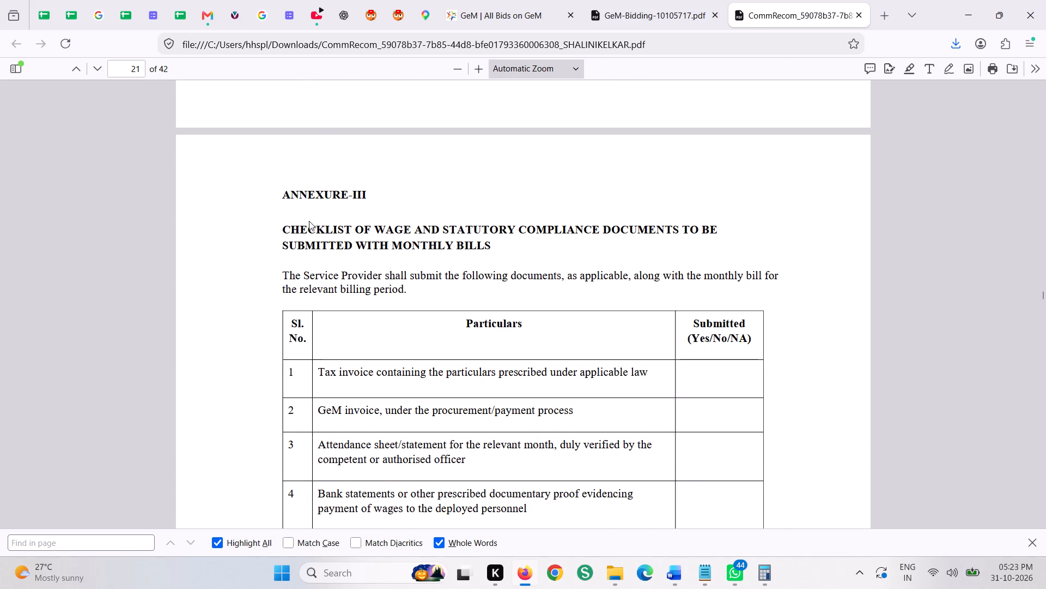
double_click(309, 228)
key(ctrl+c)
key(ctrl+c)
key(ctrl+c)
key(ctrl+c)
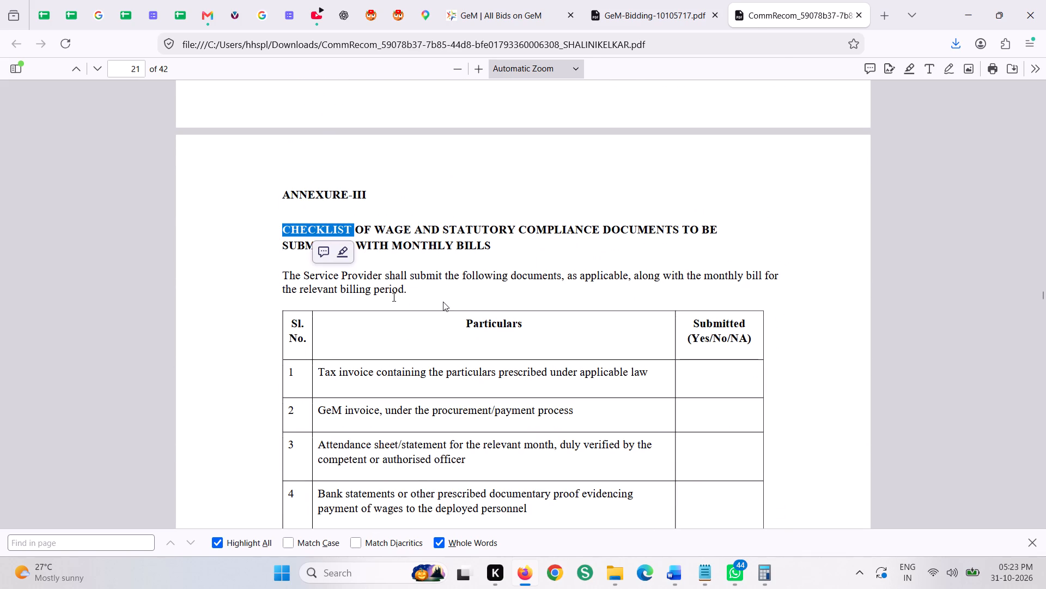
scroll(533, 260, down, 1)
scroll(532, 261, up, 1)
key(alt+Tab)
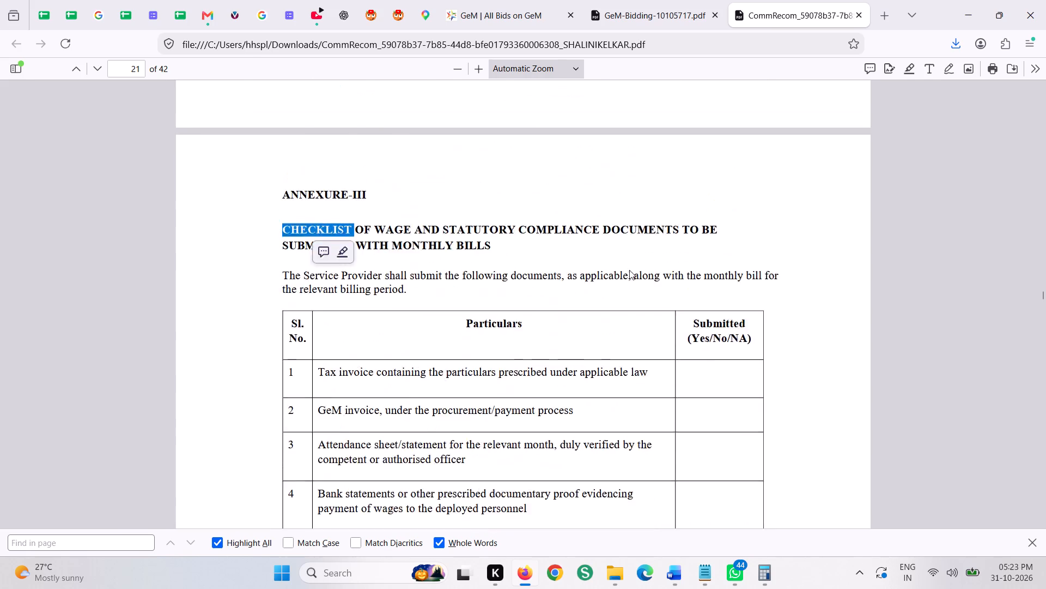
text(BUYER ADDED ATC -PG.NO-21)
key(space)
key(shift+parenleft)
key(ctrl+shift+v)
text() FILL)
Copy EPF challan and proof of payment from Annexure-III row 5 into a new item 15 of the Word list and start item 16.
key(alt+Tab)
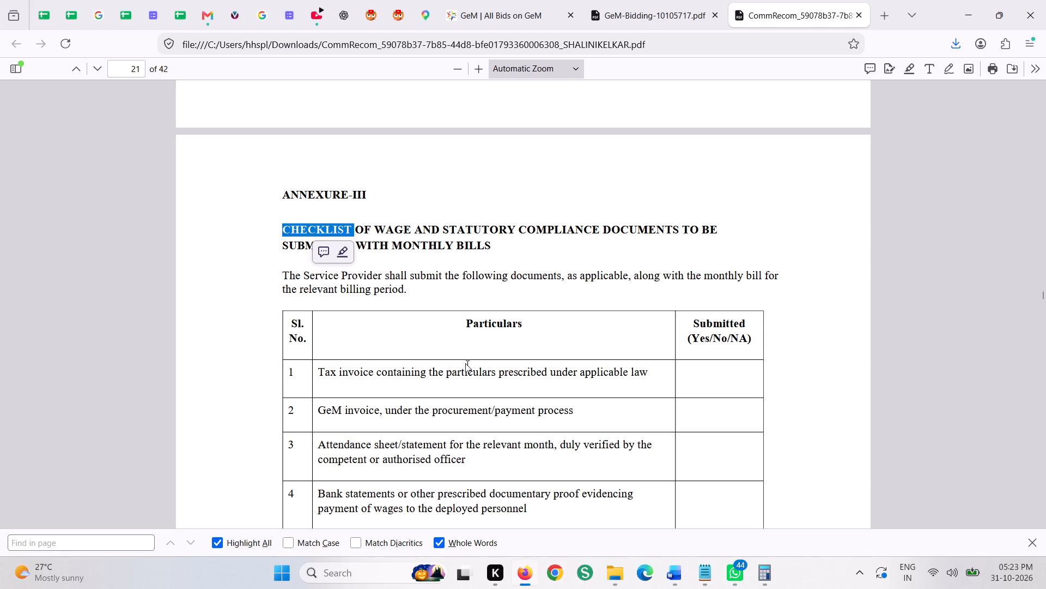
scroll(471, 363, down, 1)
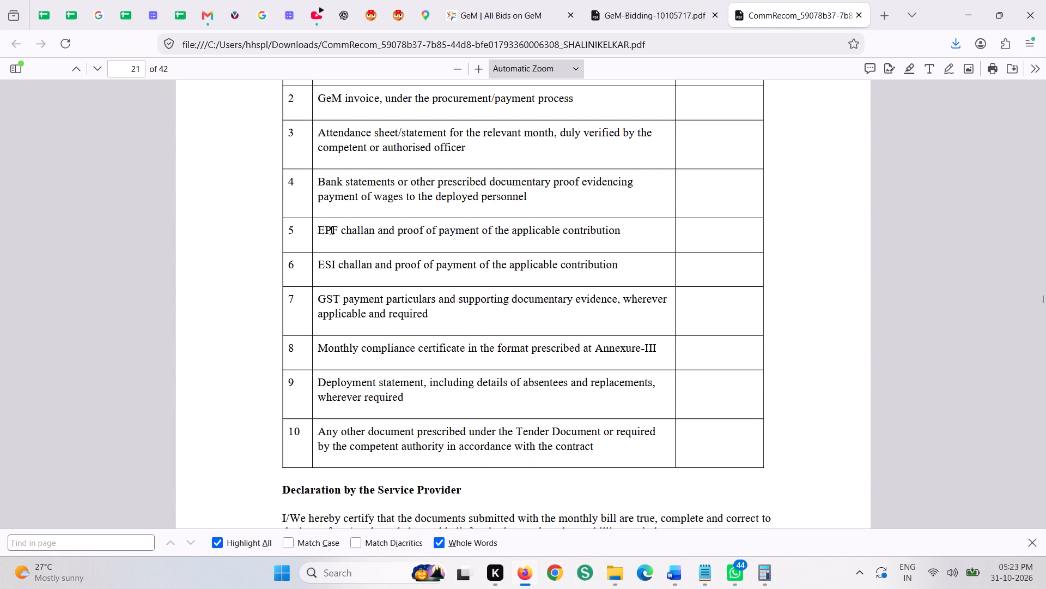
click(323, 230)
drag(323, 230, 614, 228)
key(ctrl+c)
key(ctrl+c)
key(ctrl+c)
key(ctrl+c)
key(ctrl+c)
key(ctrl+c)
key(ctrl+c)
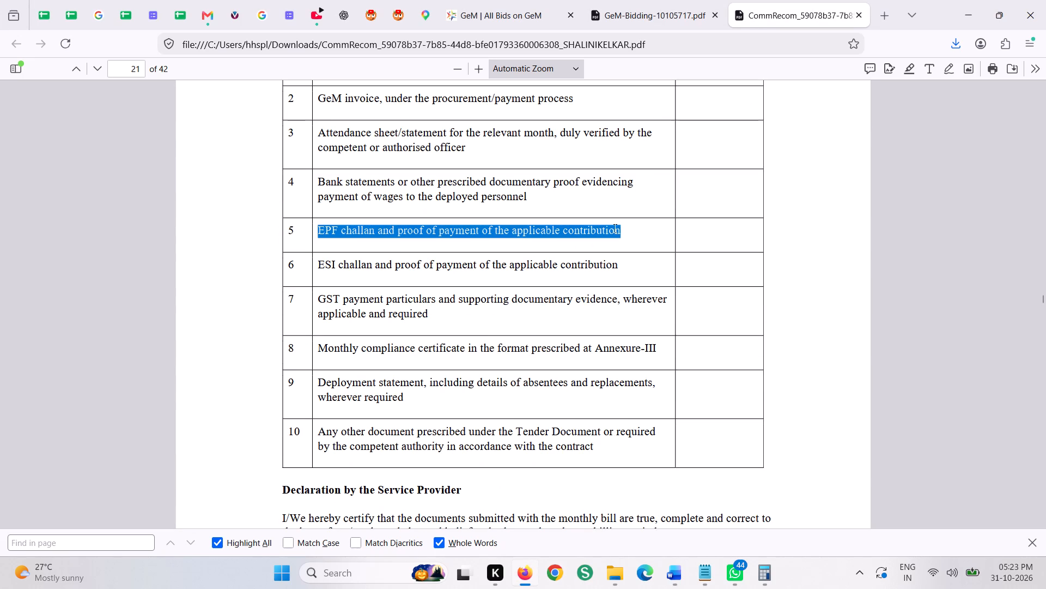
drag(614, 228, 473, 232)
key(ctrl+c)
key(ctrl+c)
key(ctrl+c)
key(ctrl+c)
key(ctrl+c)
key(alt+Tab)
key(ctrl+v)
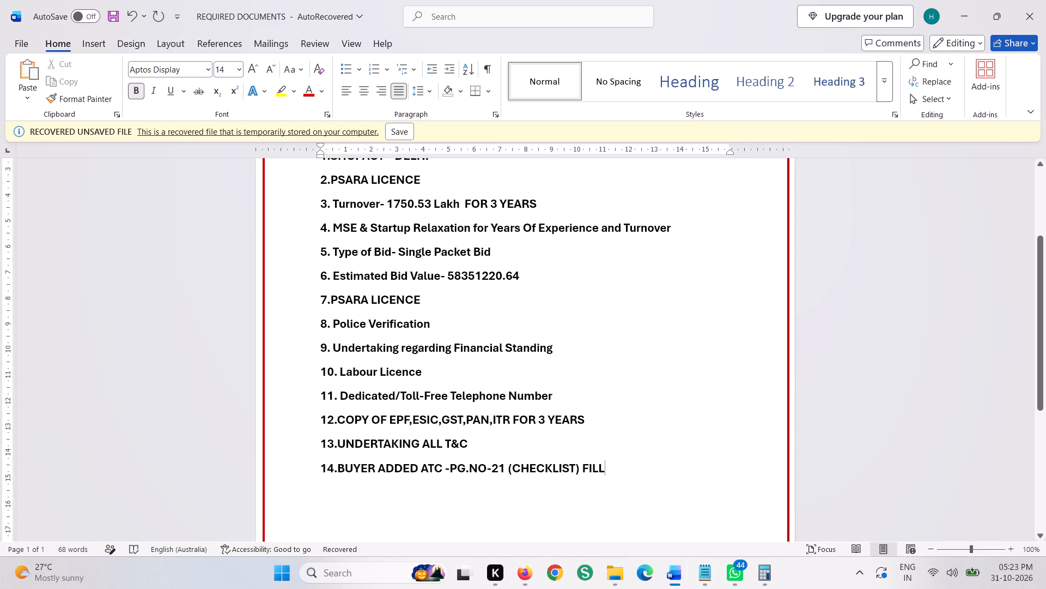
key(ctrl+z)
key(Return)
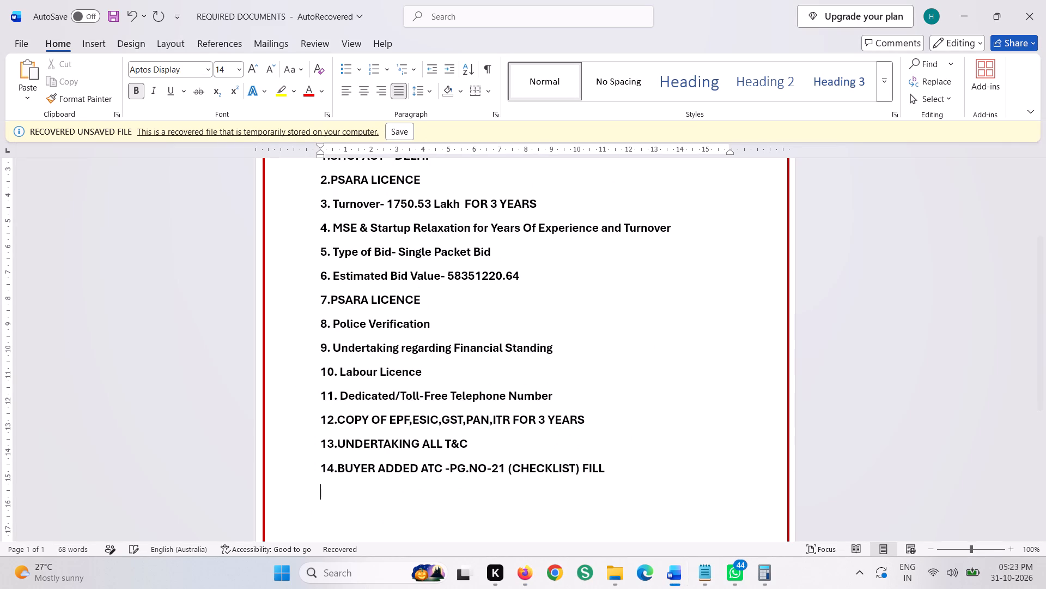
text(15.)
key(ctrl+v)
key(Return)
text(16.)
Insert a comma and ESI, copied from Annexure-III row 6, after EPF in item 15 of the Word list.
key(alt+Tab)
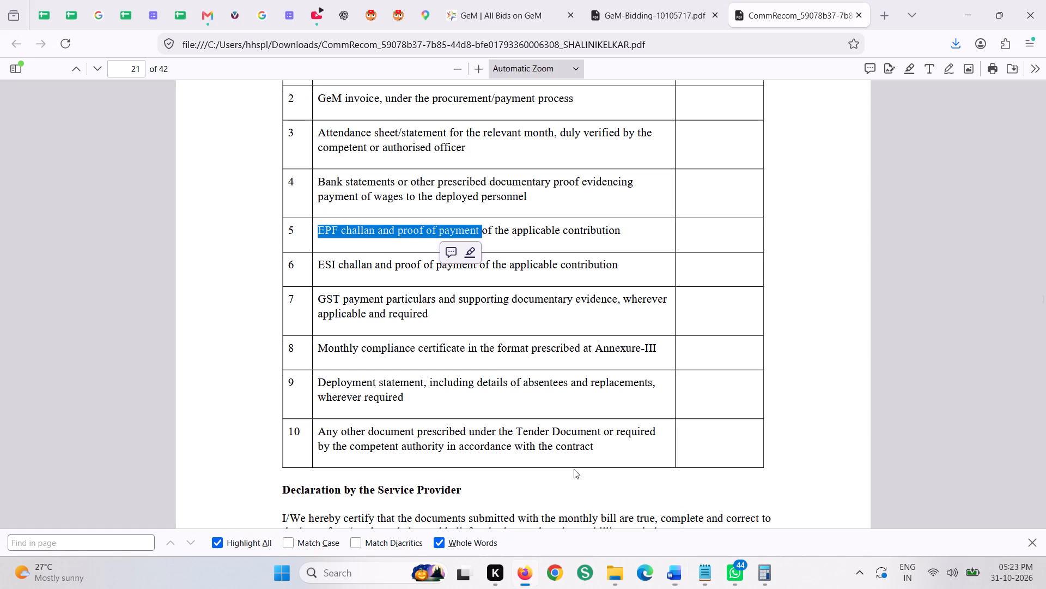
double_click(331, 262)
key(ctrl+c)
key(ctrl+c)
key(alt+Tab)
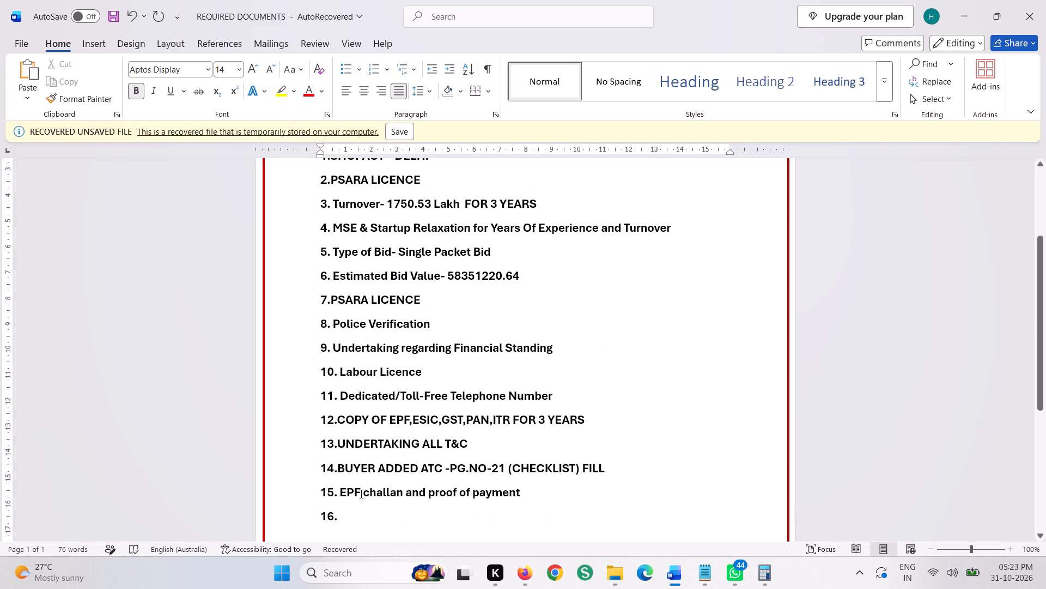
click(362, 491)
key(comma)
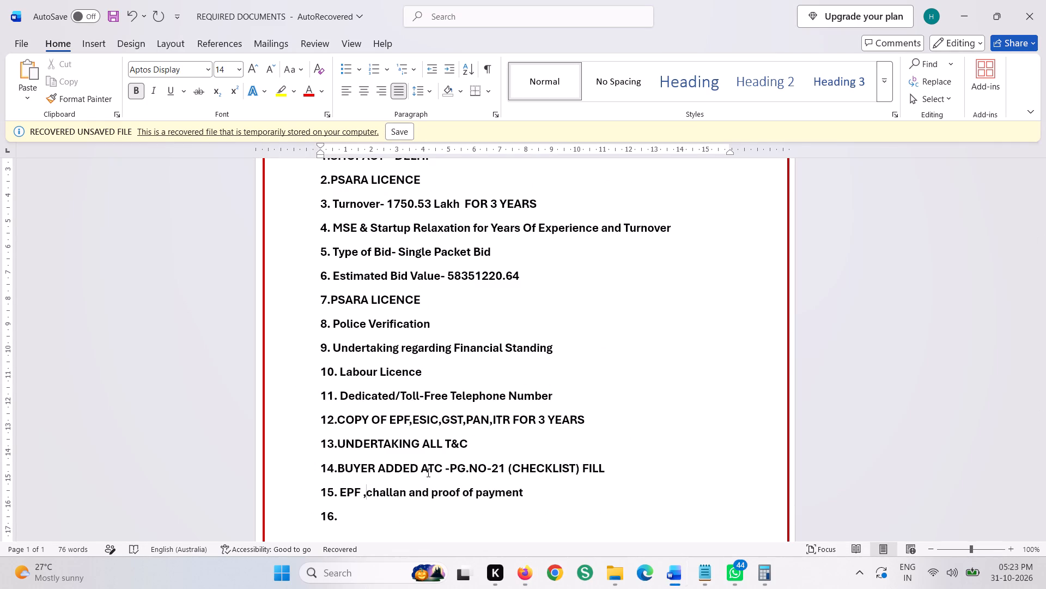
key(ctrl+v)
Copy Bank statements from Annexure-III row 4 into item 16 of the Word list and start item 17.
key(alt+Tab)
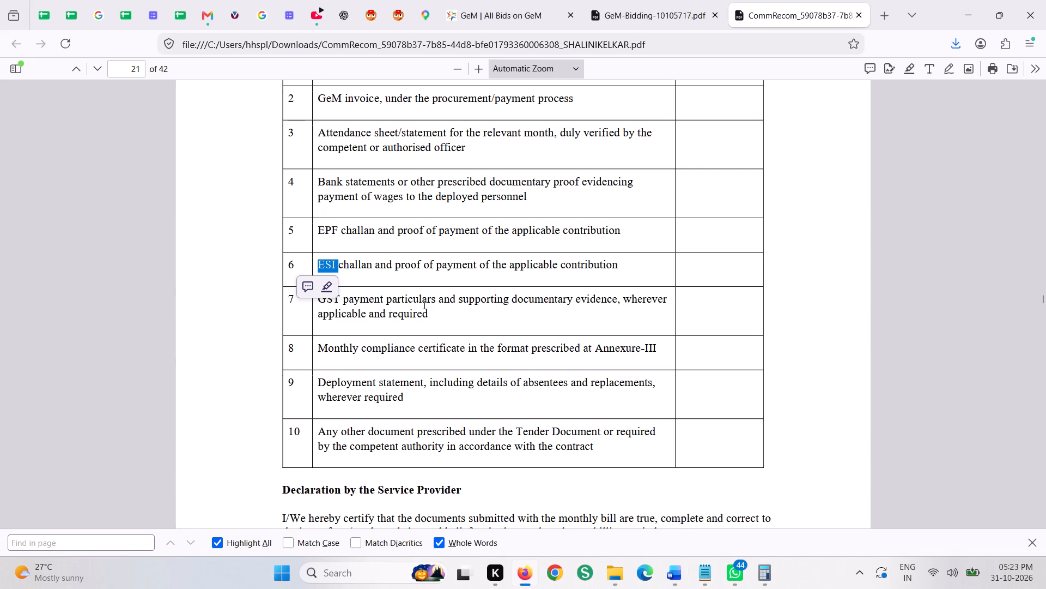
click(424, 301)
click(346, 341)
click(364, 387)
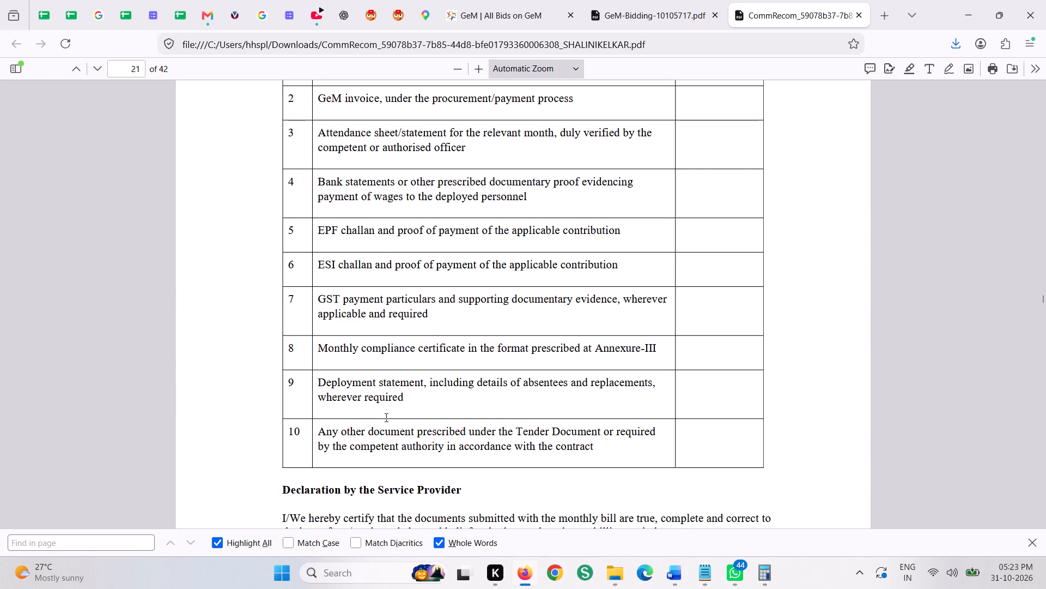
click(325, 178)
drag(325, 178, 390, 179)
key(ctrl+c)
key(ctrl+c)
key(alt+Tab)
click(391, 522)
key(ctrl+v)
key(Return)
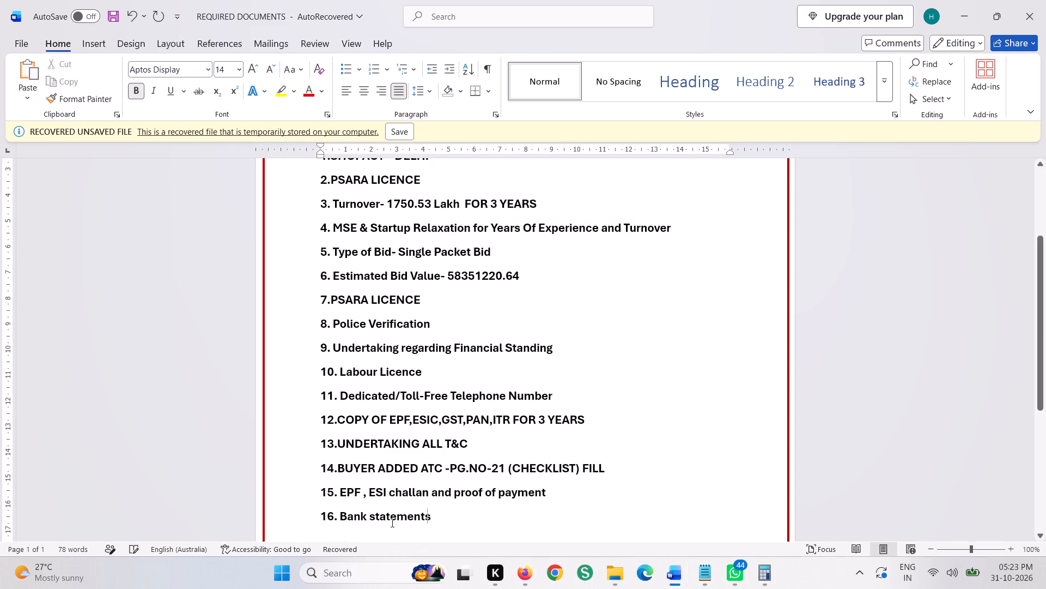
text(17.)
Examine the Annexure-IV monthly attendance format and the Annexure-V employment undertaking in the ATC PDF for further required documents.
key(alt+Tab)
scroll(417, 400, down, 2)
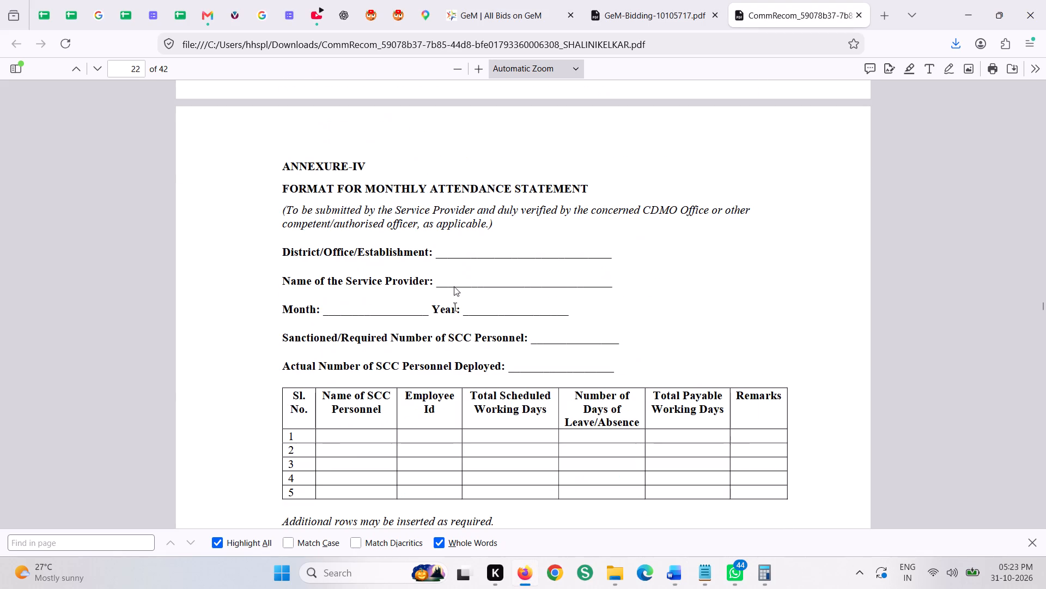
click(402, 197)
click(434, 189)
click(455, 186)
scroll(492, 308, down, 2)
scroll(587, 291, down, 1)
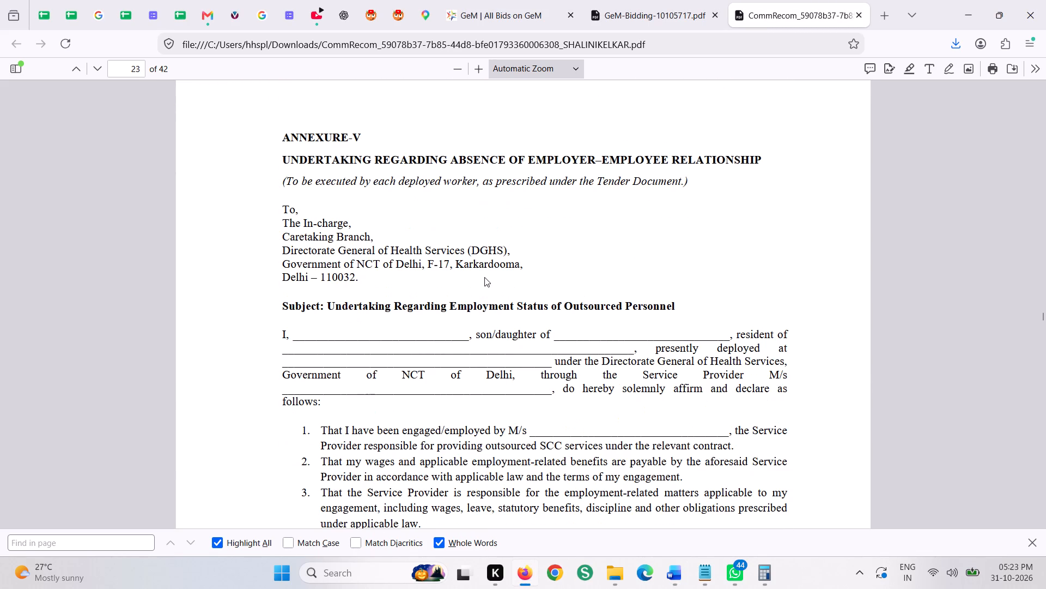
scroll(590, 193, down, 2)
scroll(597, 209, up, 2)
scroll(597, 209, down, 1)
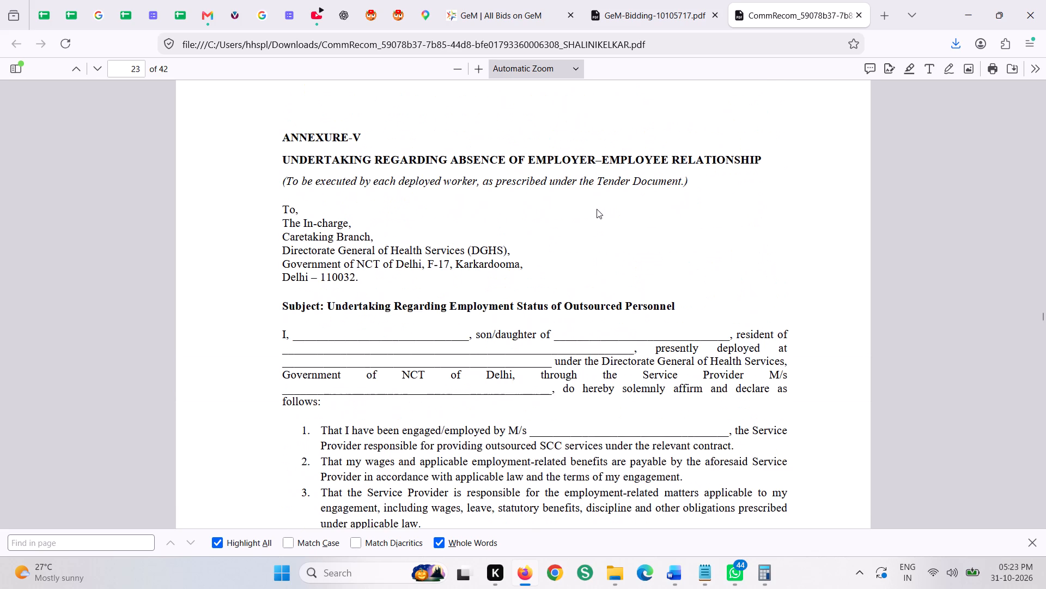
Examine the annexure formats from Annexure-V through Annexure-IX in the ATC PDF for further required bid documents.
scroll(597, 209, up, 1)
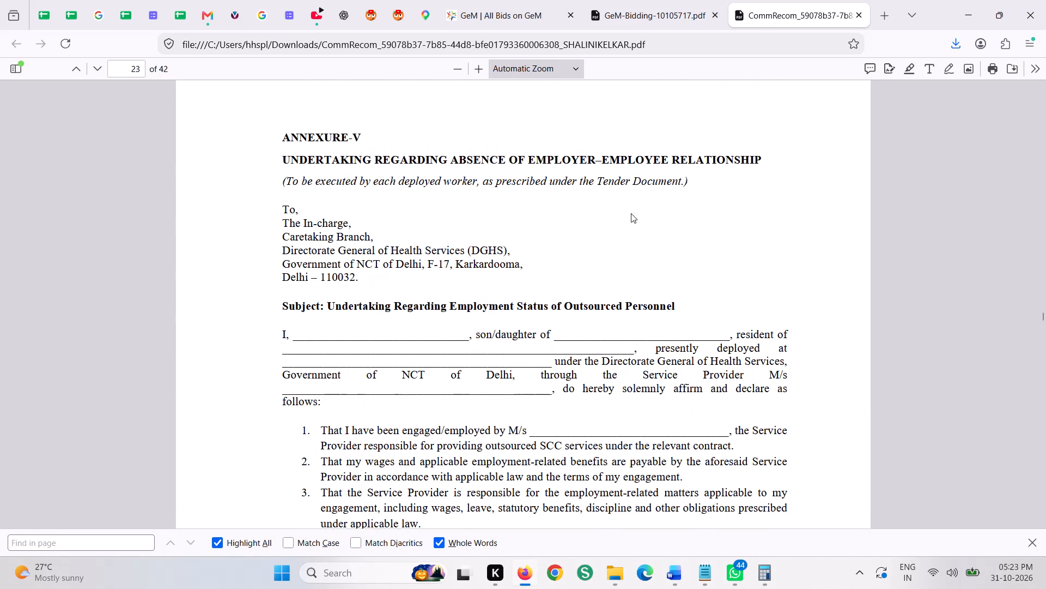
scroll(601, 255, down, 3)
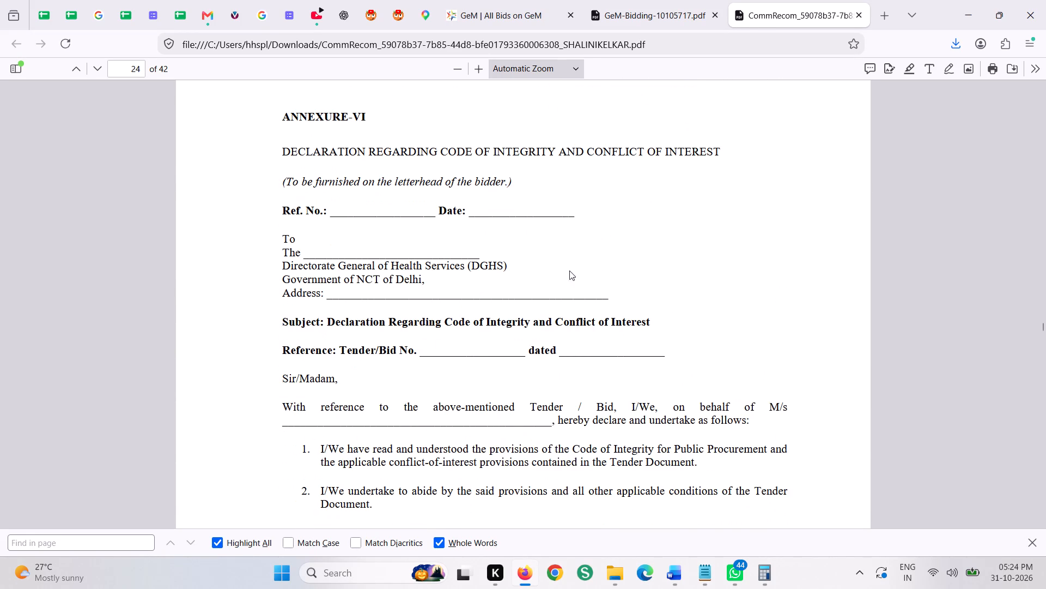
scroll(621, 242, down, 3)
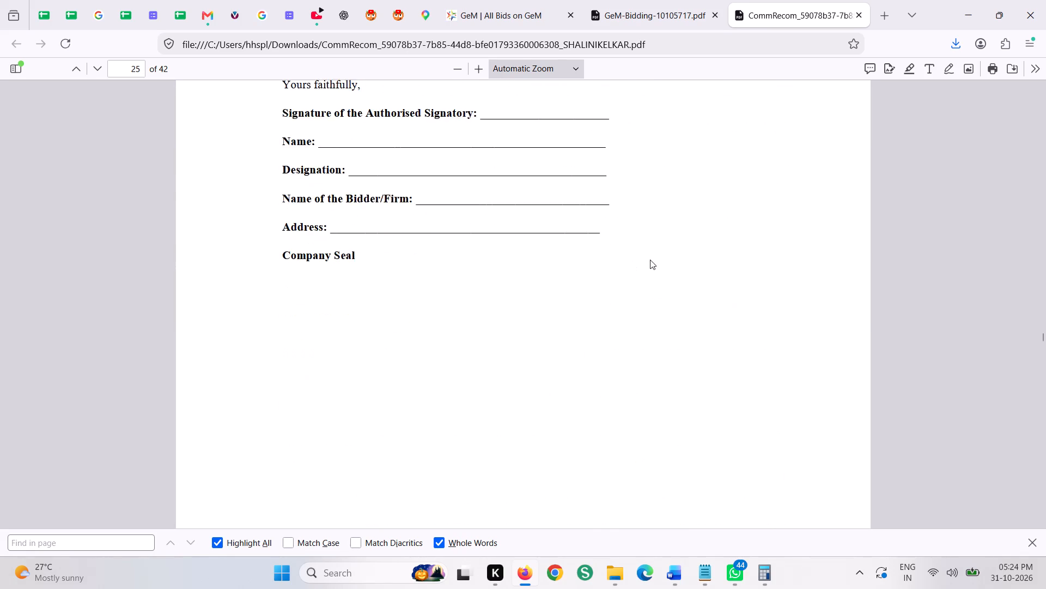
scroll(521, 287, down, 5)
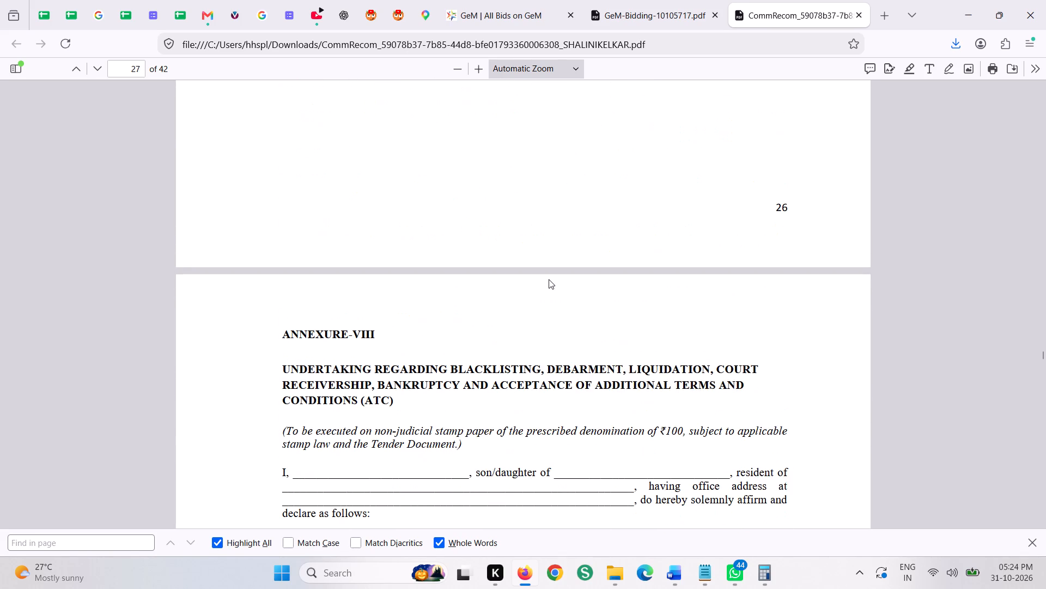
scroll(549, 279, down, 5)
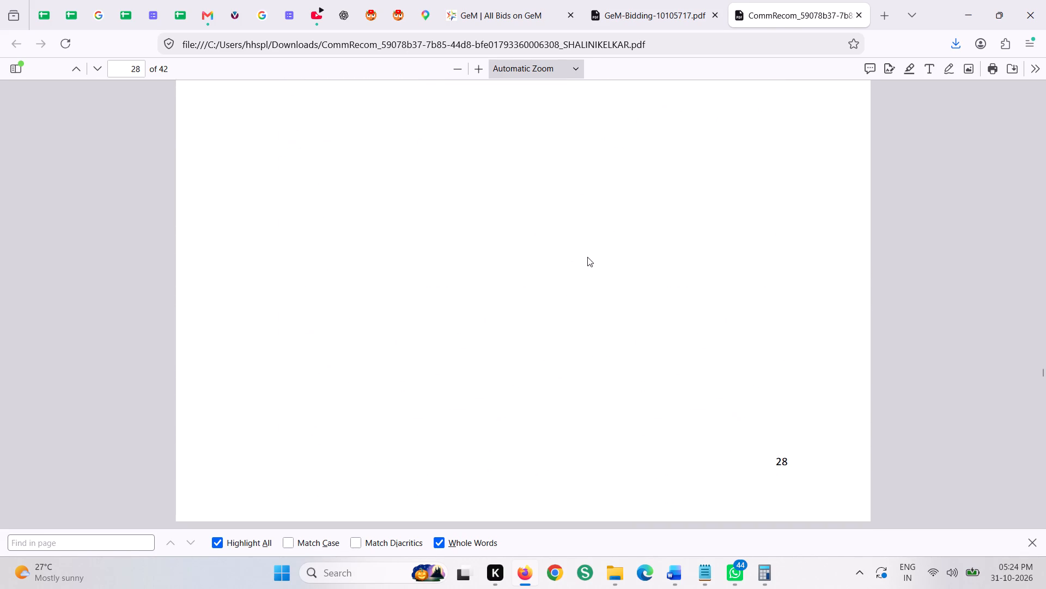
scroll(587, 257, down, 1)
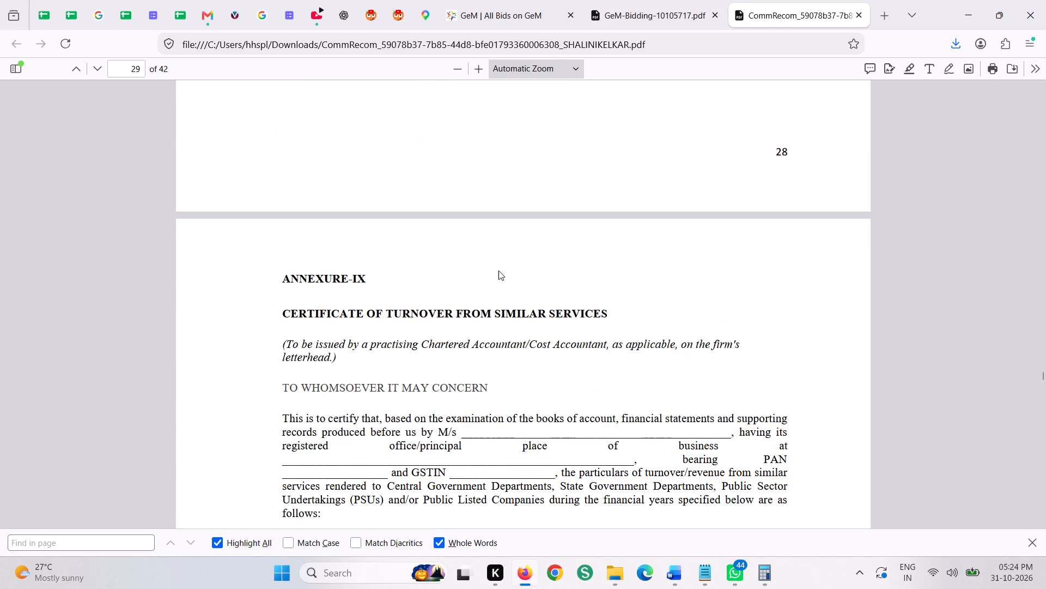
scroll(489, 287, down, 1)
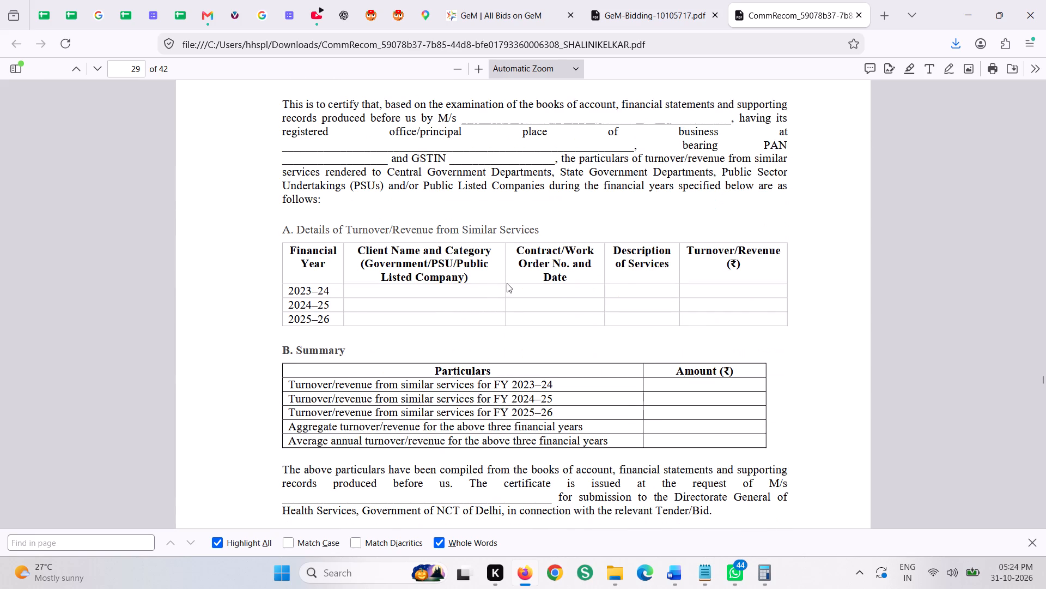
Copy the heading ANNEXURE-IX above the Certificate of Turnover from Similar Services in the ATC PDF.
scroll(507, 283, up, 1)
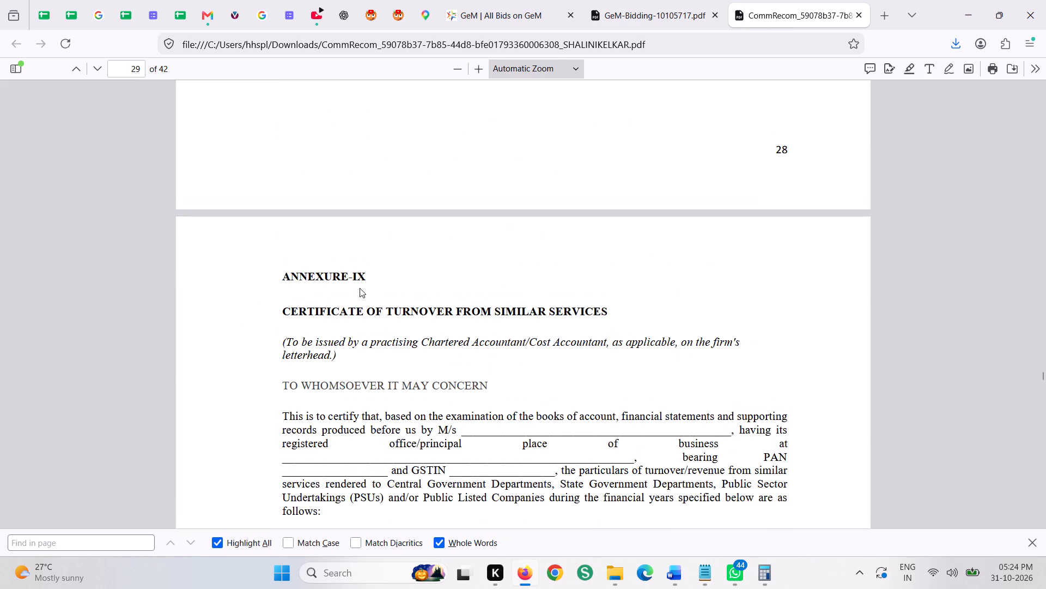
click(301, 272)
drag(301, 272, 367, 273)
key(ctrl+c)
key(ctrl+c)
key(ctrl+c)
scroll(479, 300, down, 1)
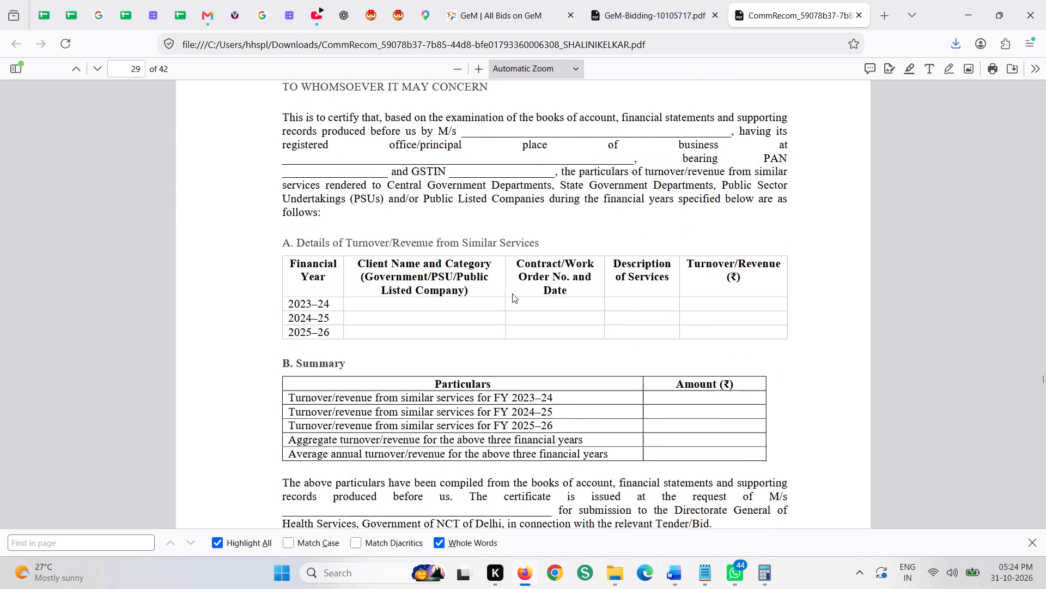
scroll(512, 293, up, 1)
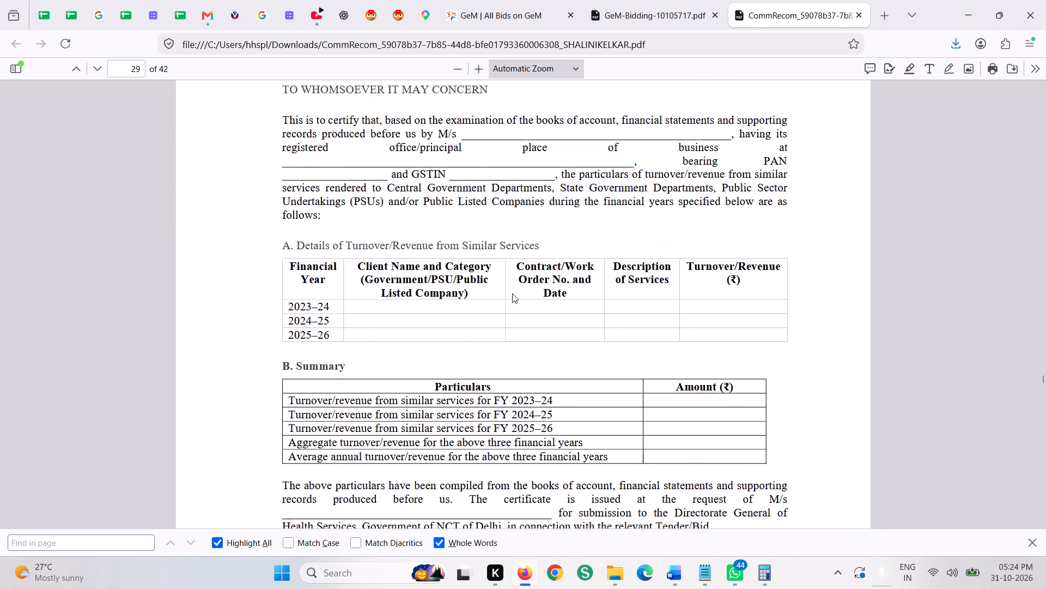
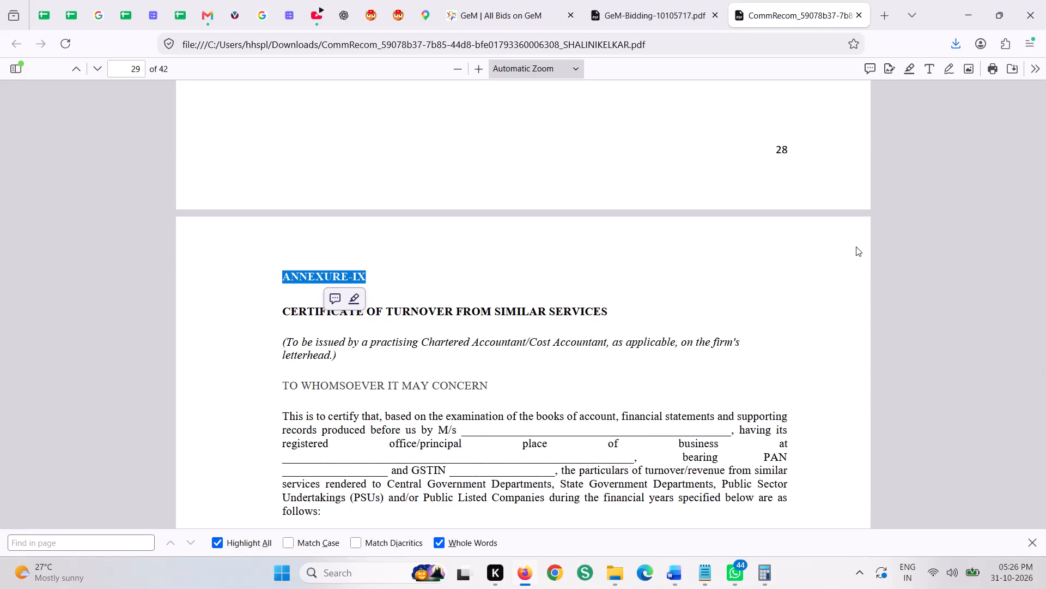
Copy the ANNEXURE-IX heading above the turnover certificate in the ATC PDF and check the Word list.
scroll(856, 247, up, 1)
scroll(716, 248, down, 1)
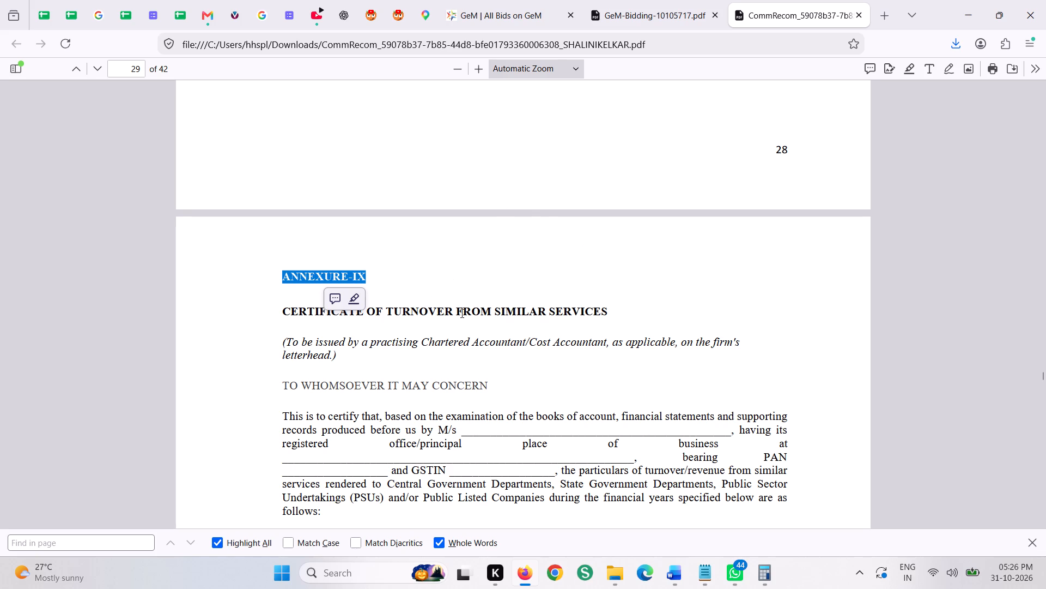
key(ctrl+c)
key(ctrl+c)
key(alt+Tab)
key(alt+Tab)
Add page 29 to item 14 of the Word list and insert the copied ANNEXURE-IX label after CHECKLIST, separated by commas.
scroll(452, 283, down, 1)
scroll(498, 294, up, 1)
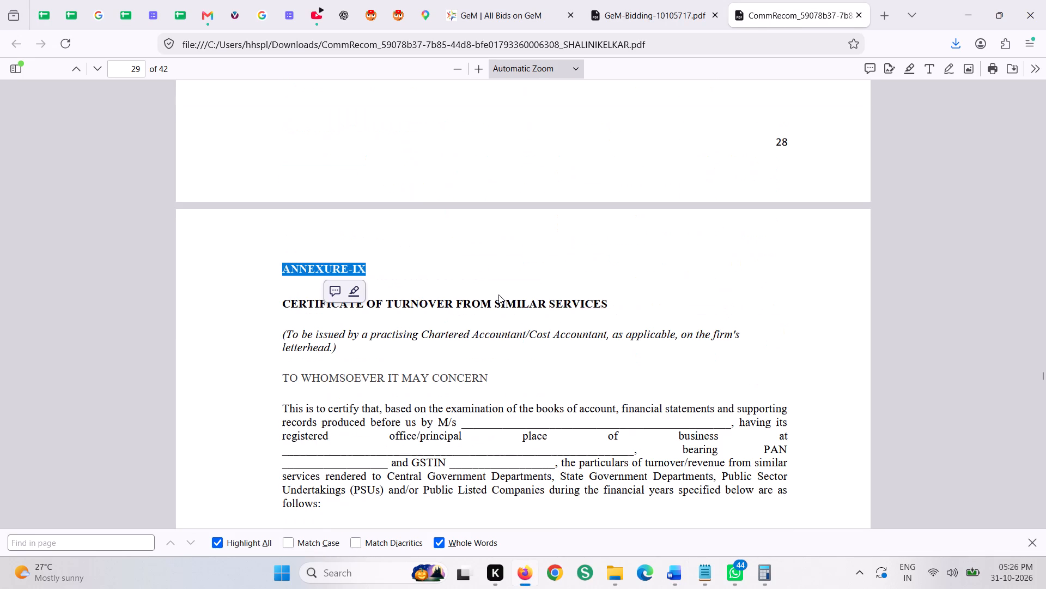
scroll(406, 320, down, 1)
key(alt+Tab)
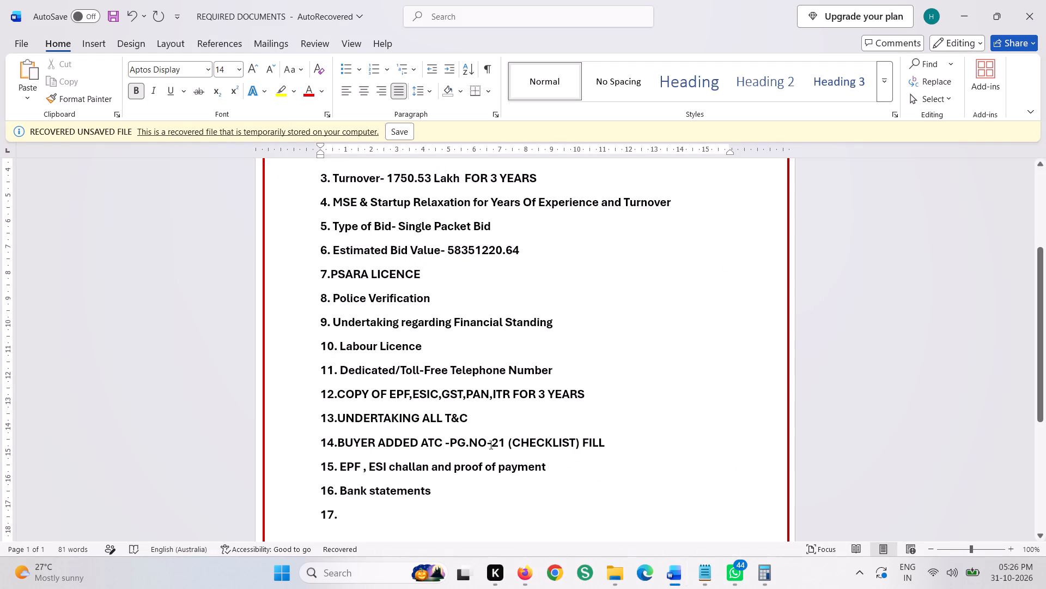
click(503, 441)
text(,29)
click(592, 443)
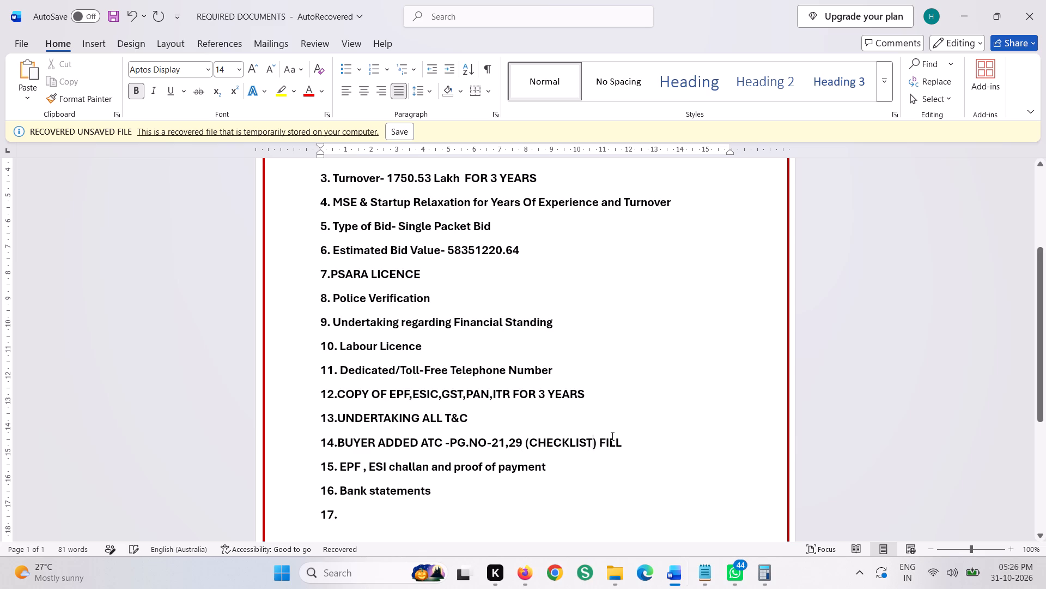
key(comma)
key(ctrl+v)
Examine the rest of Annexure-IX and the Annexure-X past experience self-declaration in the ATC PDF for bidder documents to fill.
key(alt+Tab)
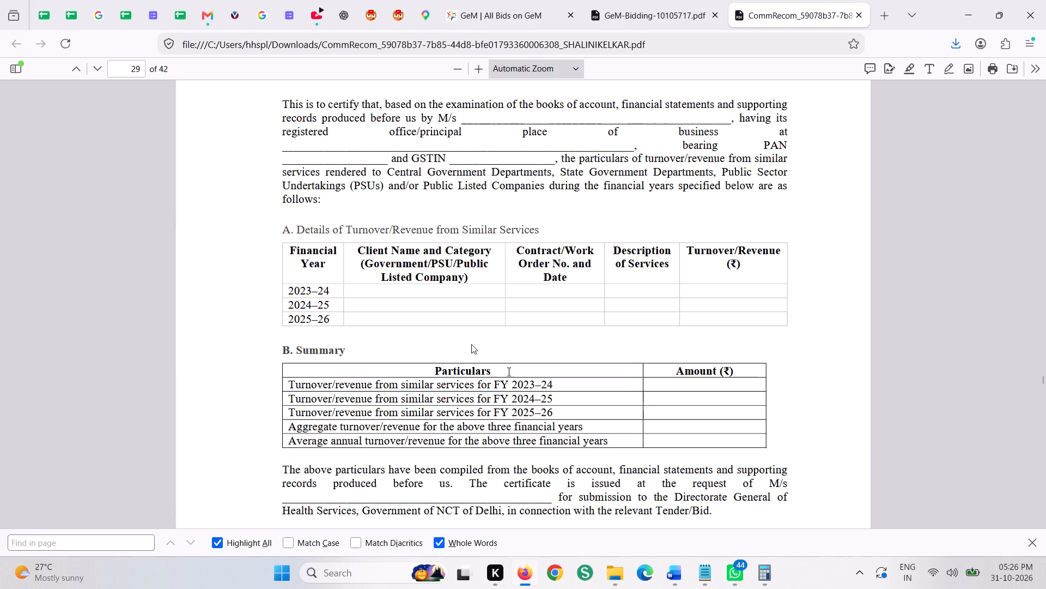
scroll(470, 296, down, 1)
scroll(532, 241, down, 2)
scroll(468, 259, down, 1)
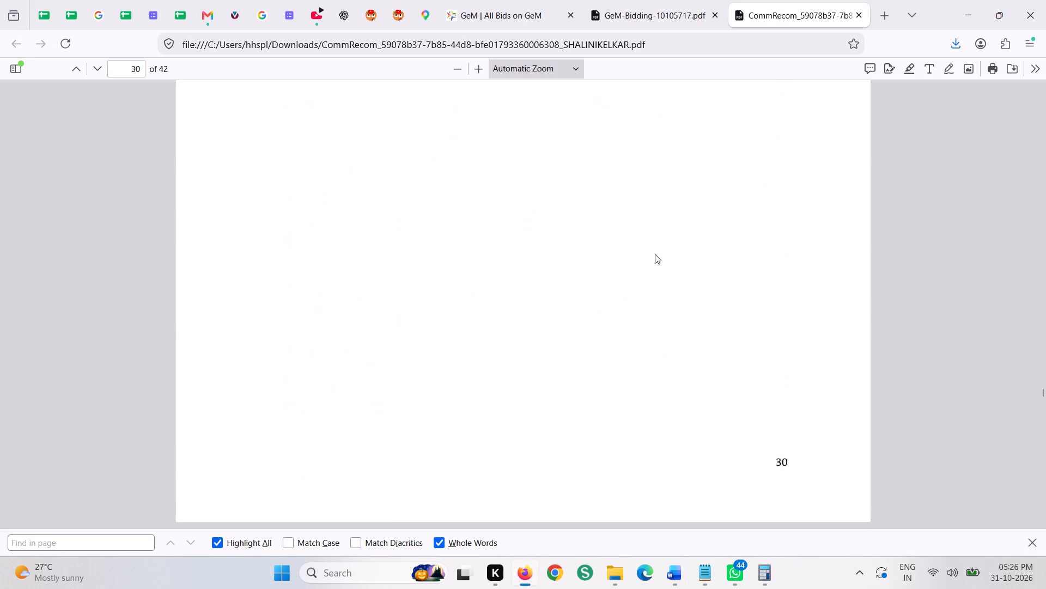
scroll(494, 274, down, 1)
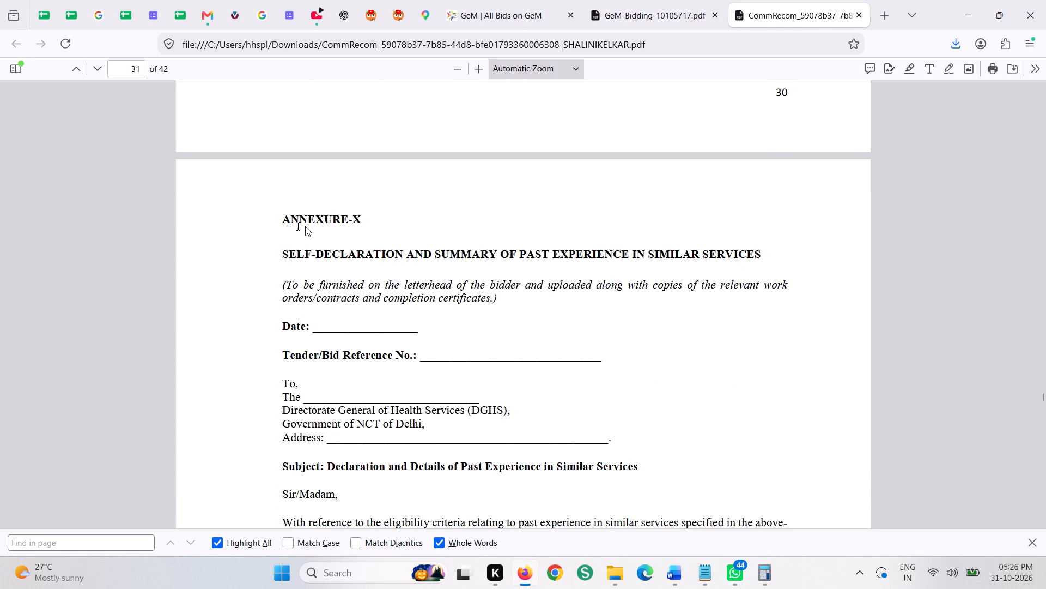
scroll(311, 300, down, 1)
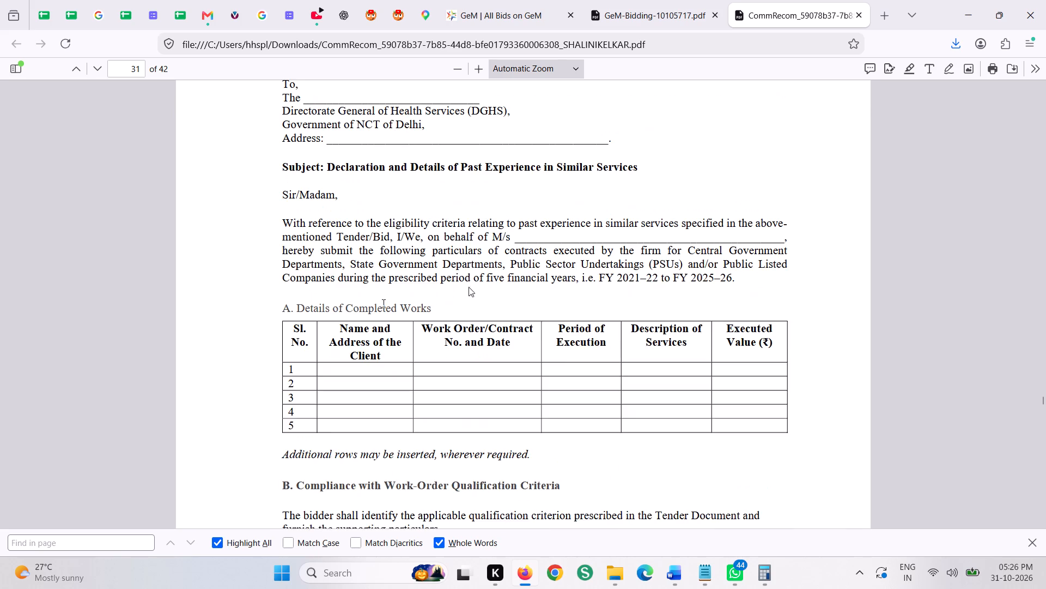
click(418, 245)
scroll(404, 318, up, 1)
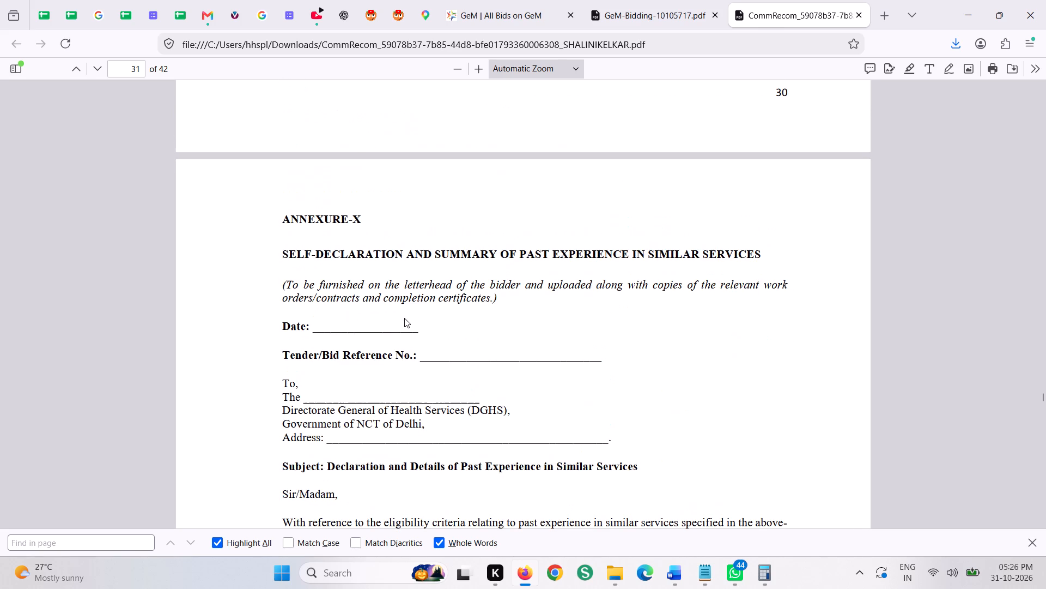
click(339, 401)
scroll(352, 396, down, 1)
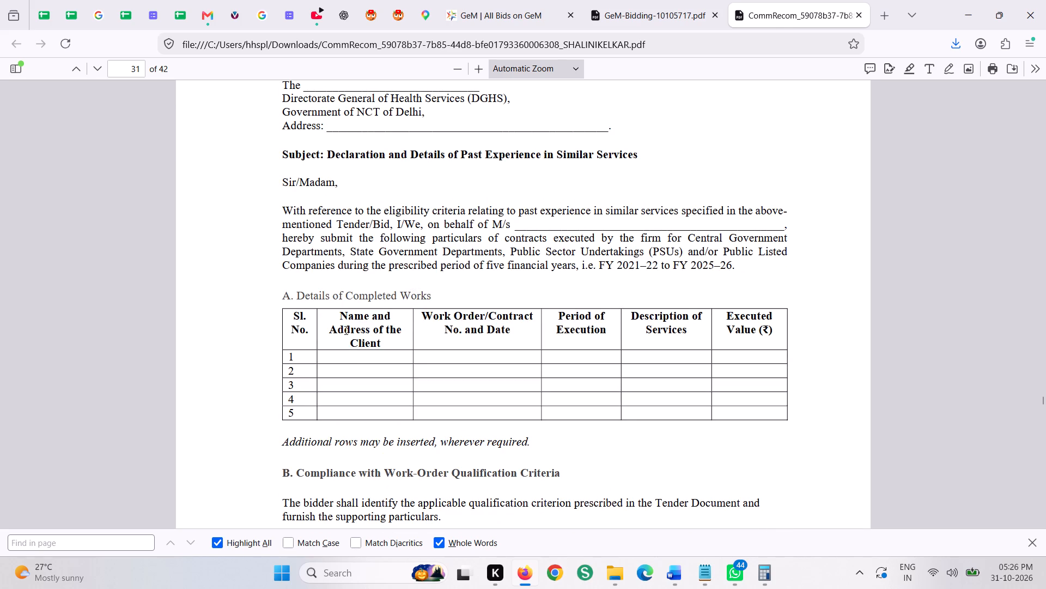
scroll(345, 332, down, 1)
scroll(410, 300, down, 1)
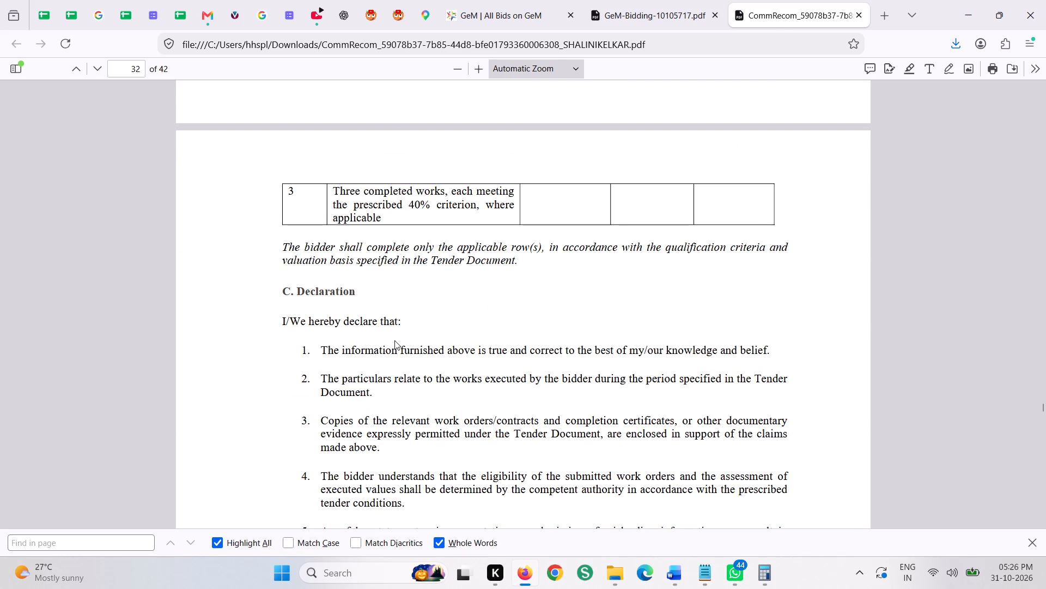
scroll(394, 340, down, 1)
scroll(406, 337, up, 1)
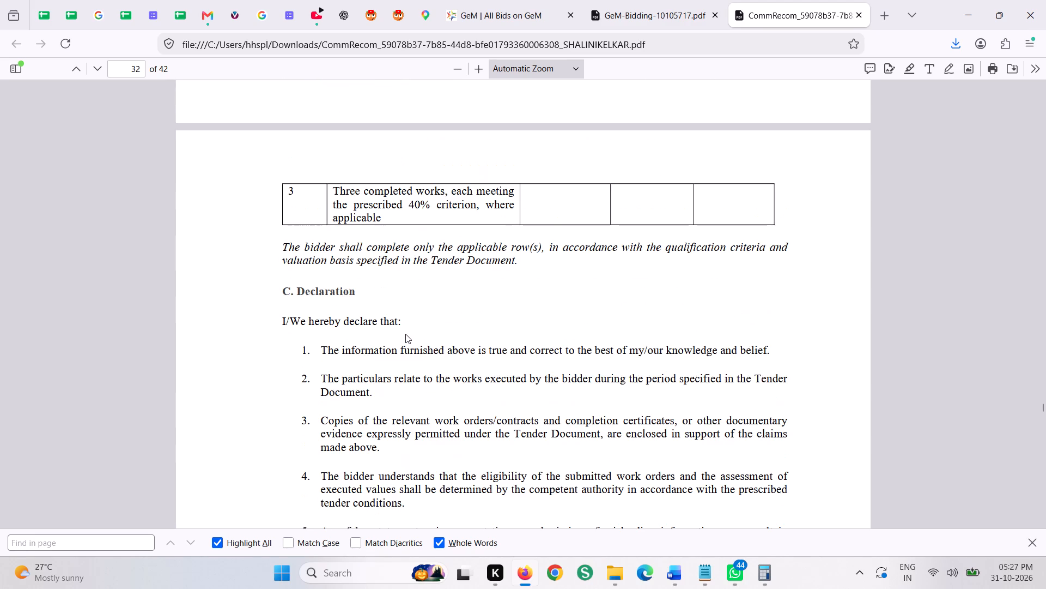
scroll(405, 334, up, 3)
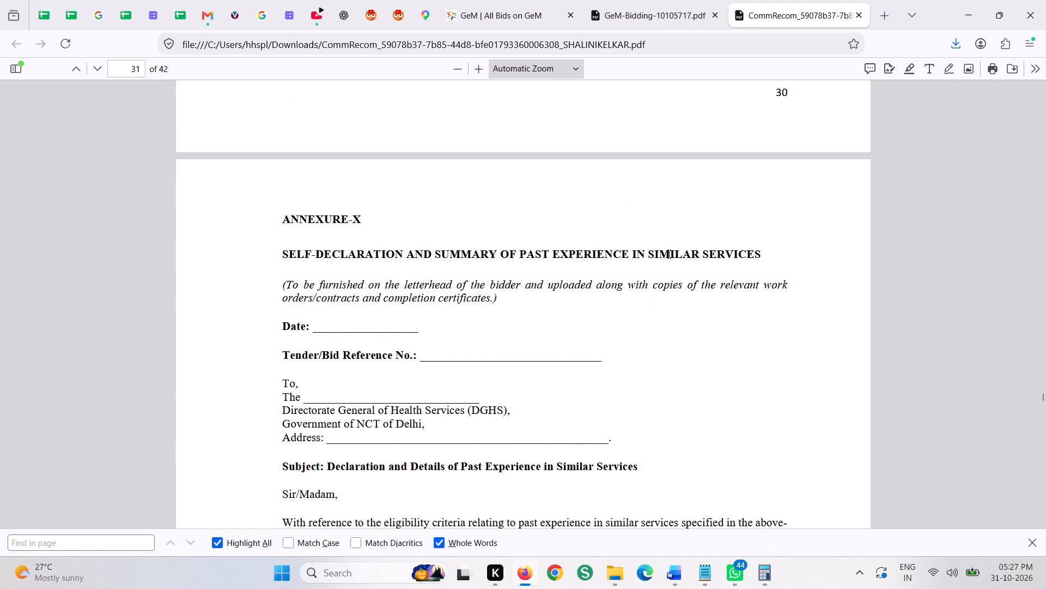
scroll(469, 286, down, 4)
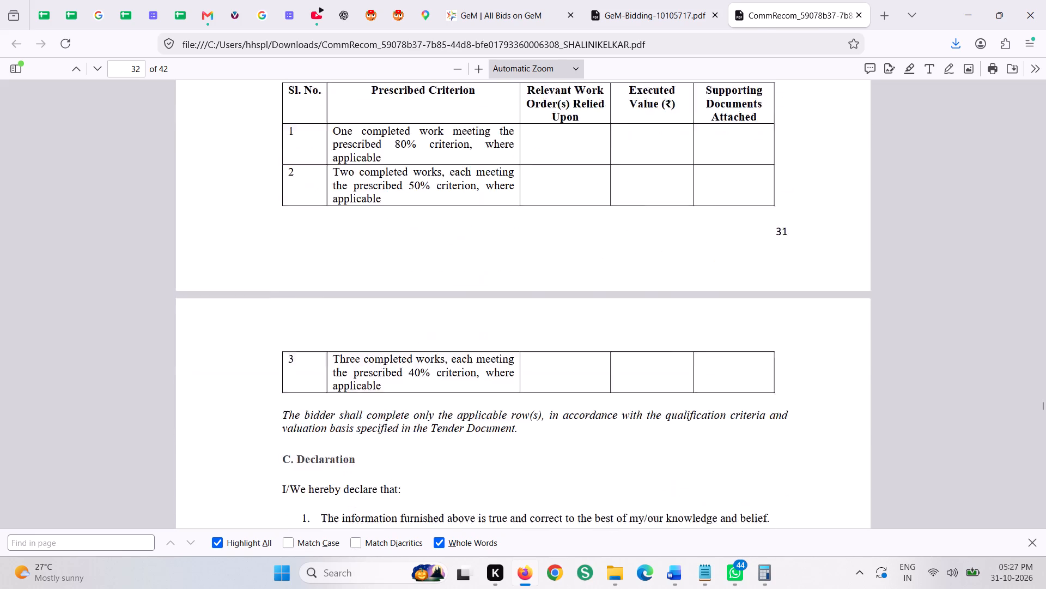
Examine the Annexure-XI-A and XI-B undertakings by individual outsourced personnel in the ATC PDF.
scroll(467, 305, down, 2)
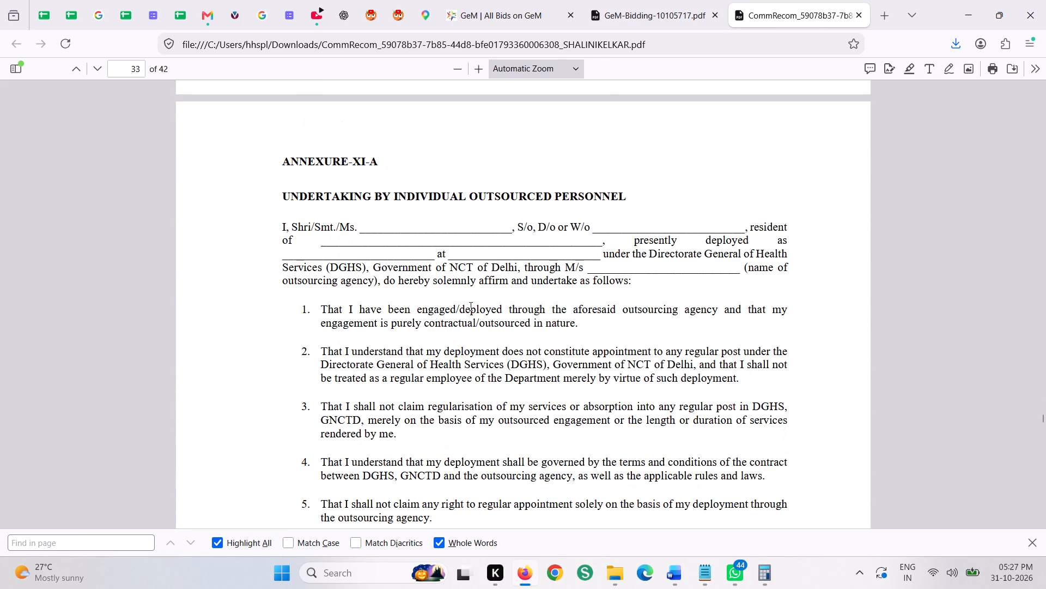
scroll(450, 298, down, 1)
scroll(533, 269, up, 1)
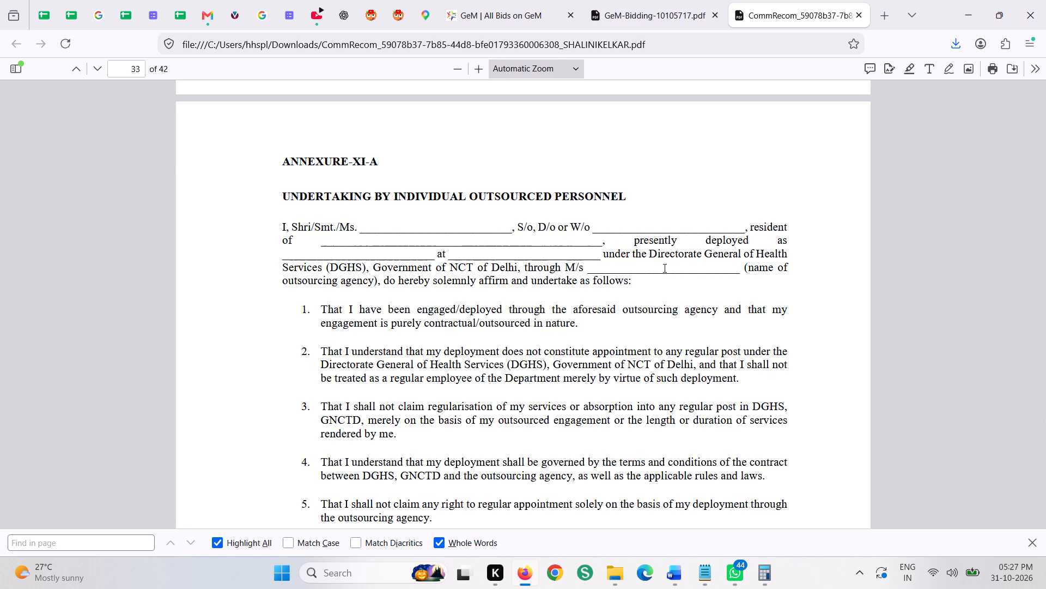
scroll(662, 245, down, 3)
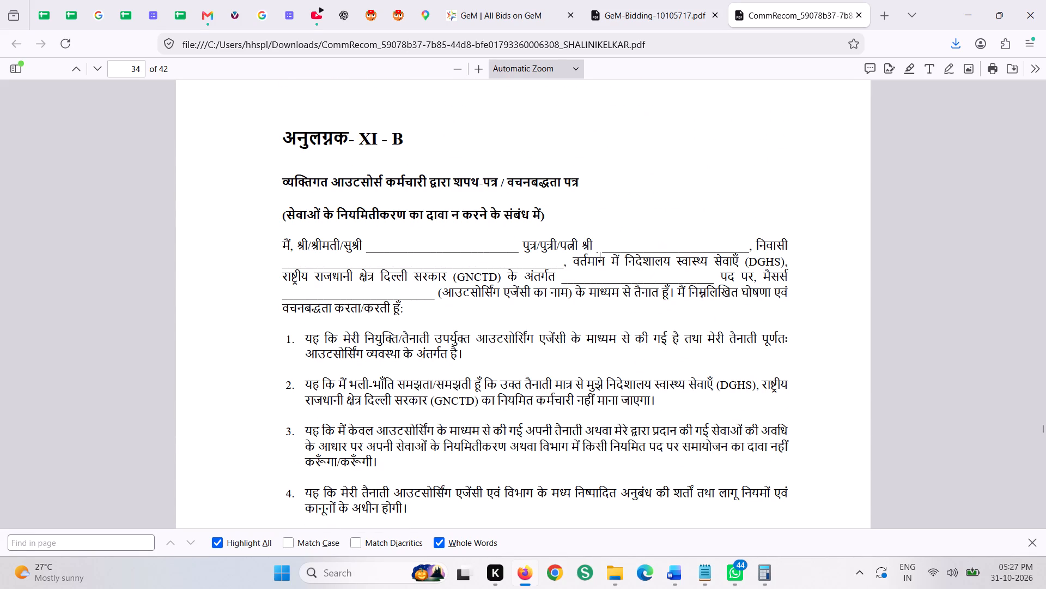
scroll(502, 267, down, 2)
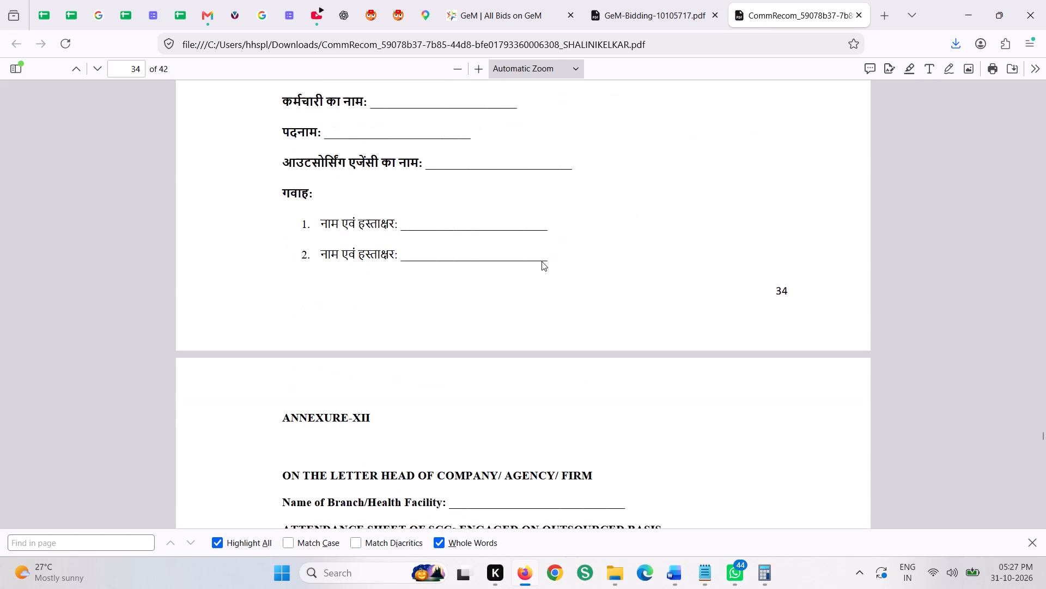
scroll(542, 261, down, 2)
scroll(542, 261, up, 1)
scroll(438, 272, up, 1)
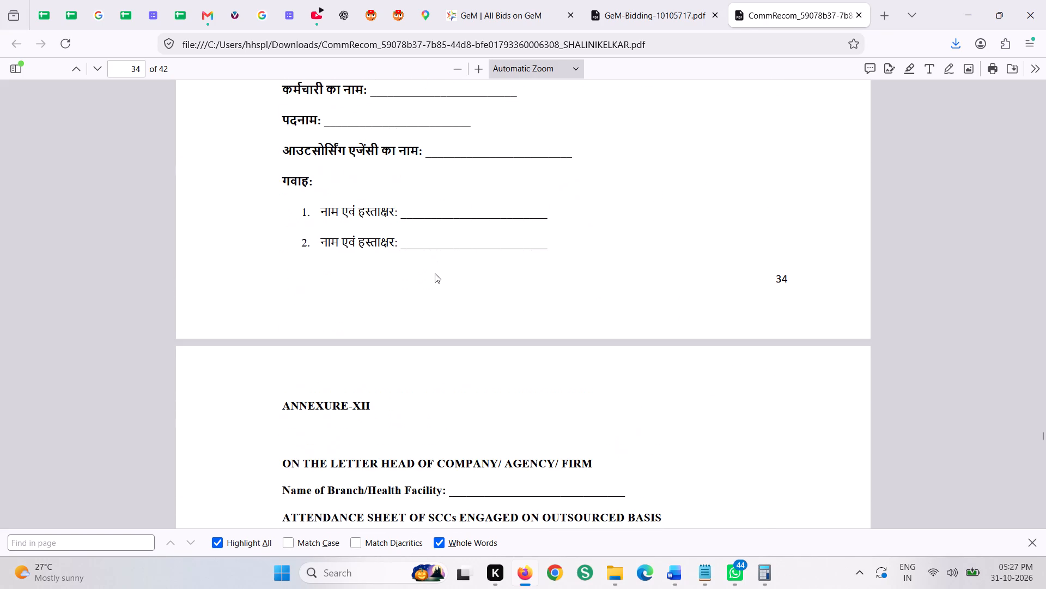
Review the Annexure-XII attendance sheet and the Annexure-XIII and XIV certificate formats in the ATC PDF.
scroll(397, 300, down, 3)
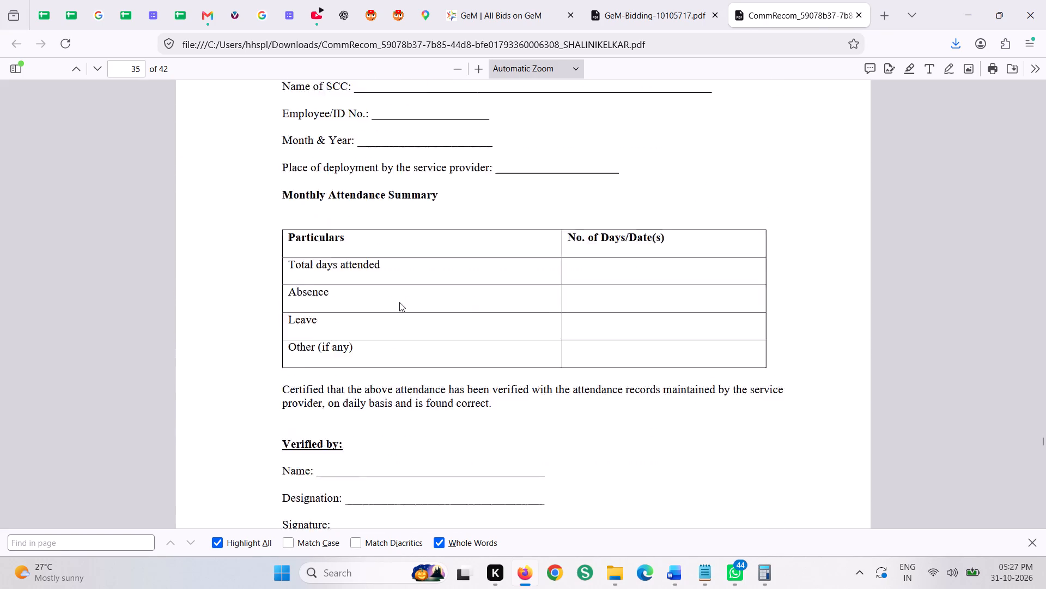
scroll(420, 302, down, 1)
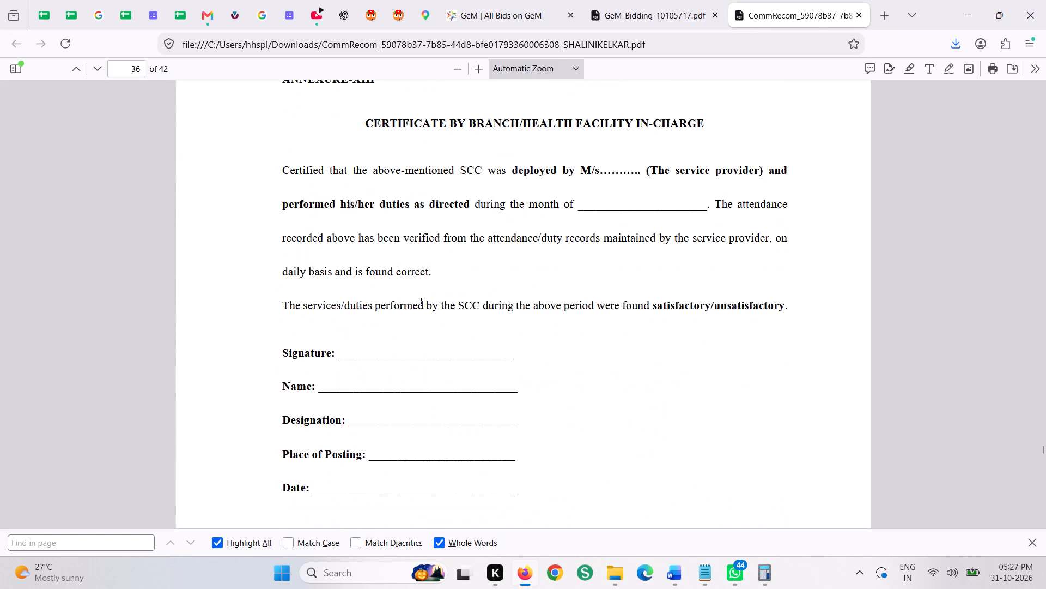
scroll(420, 302, up, 1)
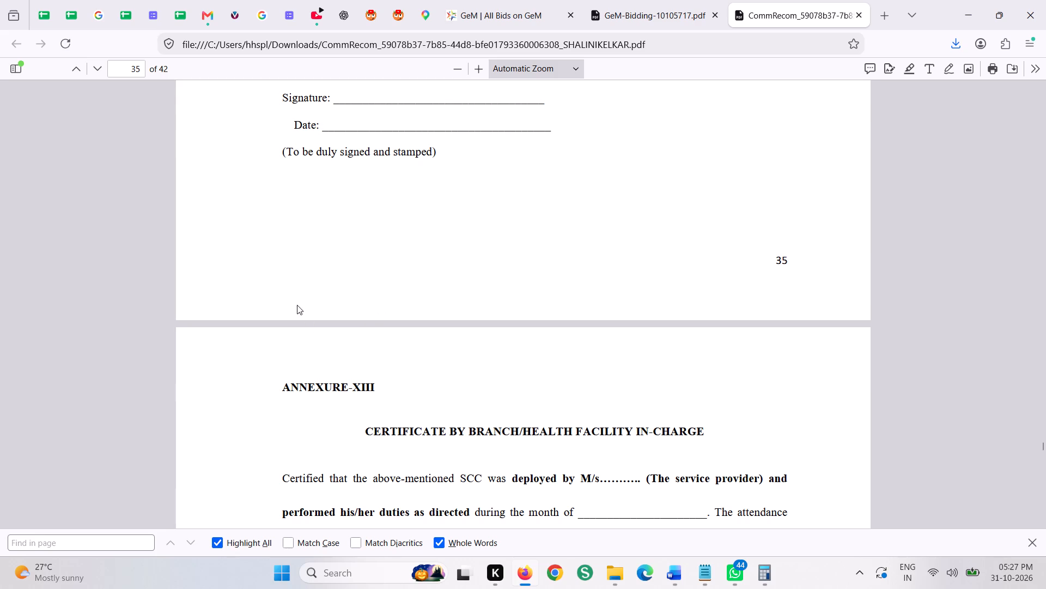
scroll(527, 453, down, 1)
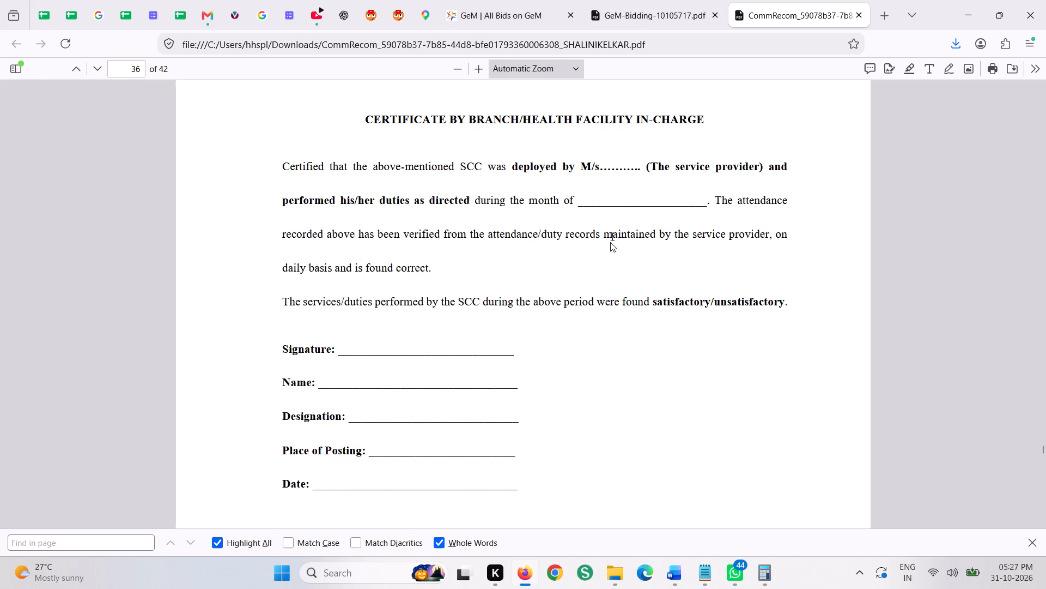
scroll(609, 245, down, 2)
scroll(528, 276, down, 2)
scroll(551, 264, up, 2)
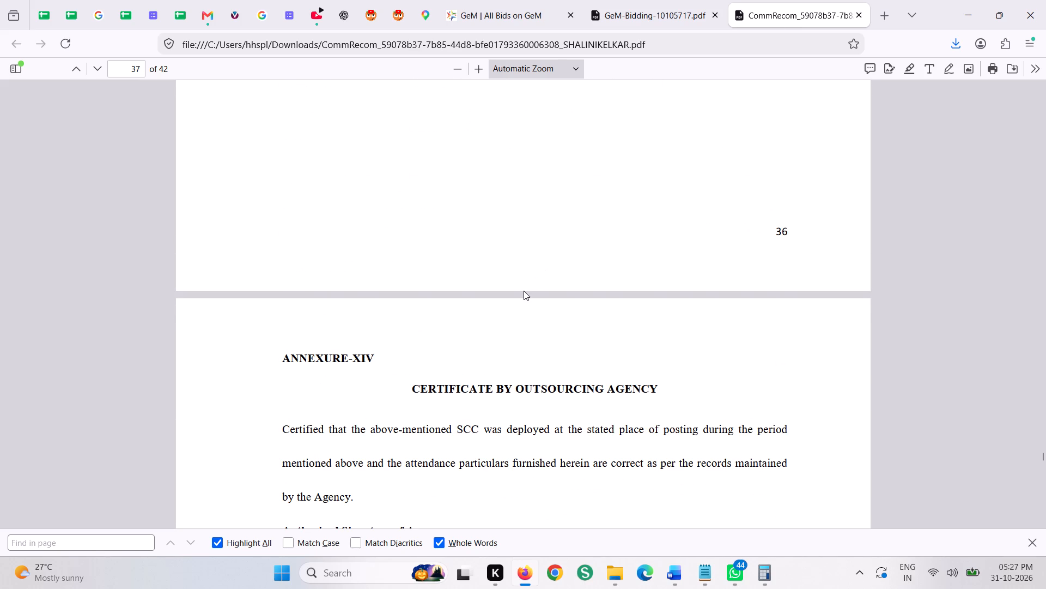
Examine the ATC PDF from the Annexure-XV transfer order format through the service provider undertaking to the final financial liquidity and timely wage payment undertaking.
scroll(524, 291, down, 1)
scroll(466, 270, down, 2)
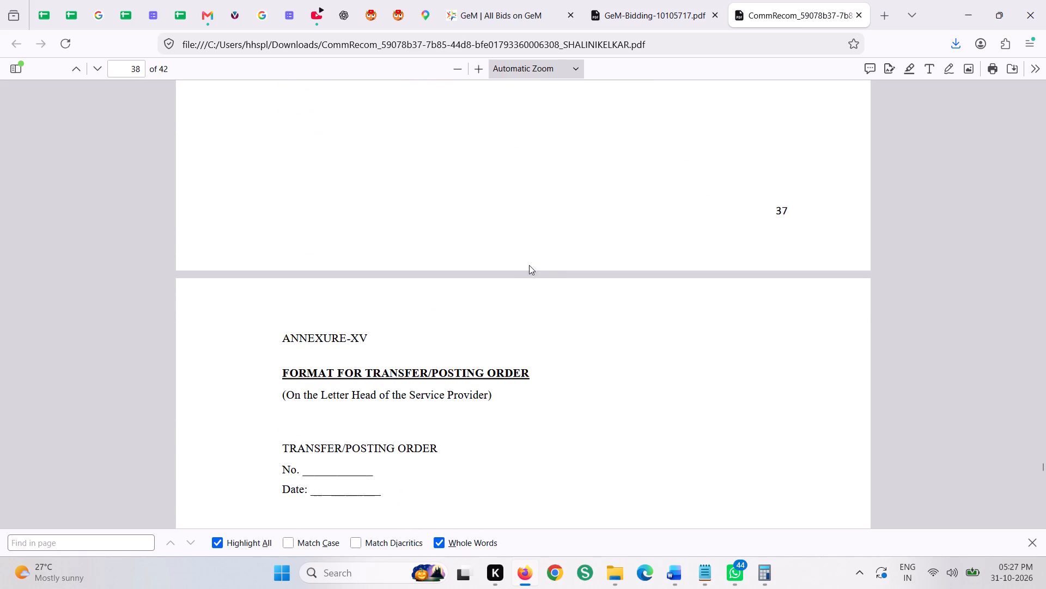
scroll(511, 271, down, 1)
scroll(445, 259, up, 1)
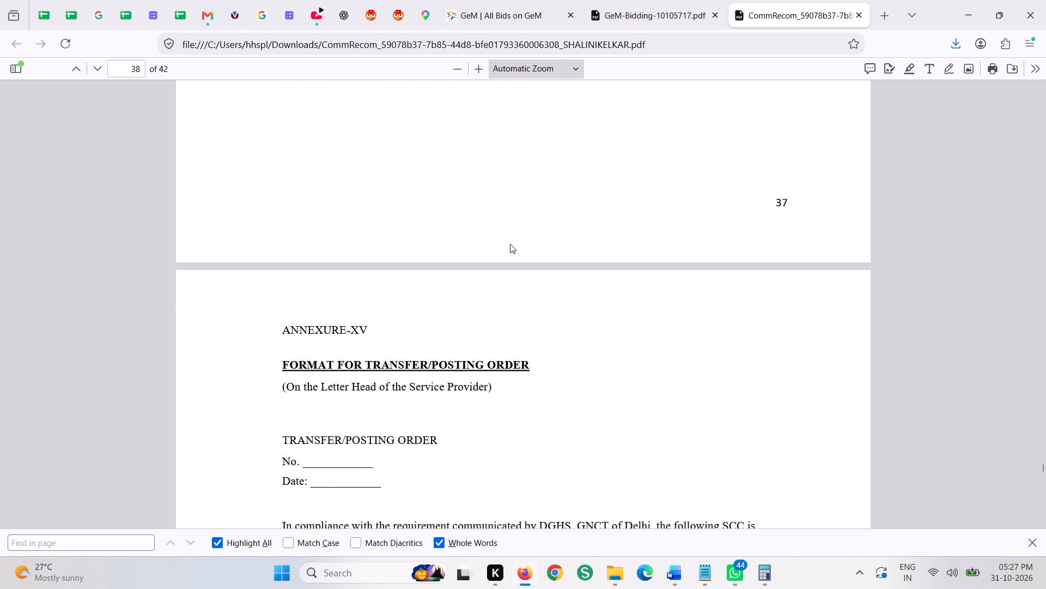
scroll(518, 249, down, 4)
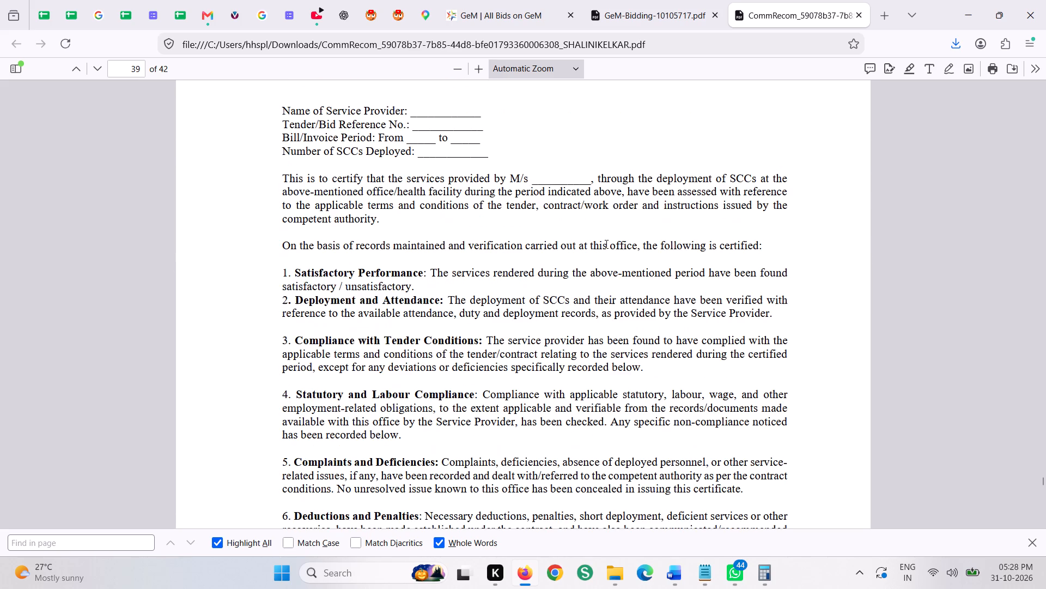
scroll(543, 259, down, 6)
scroll(526, 264, up, 1)
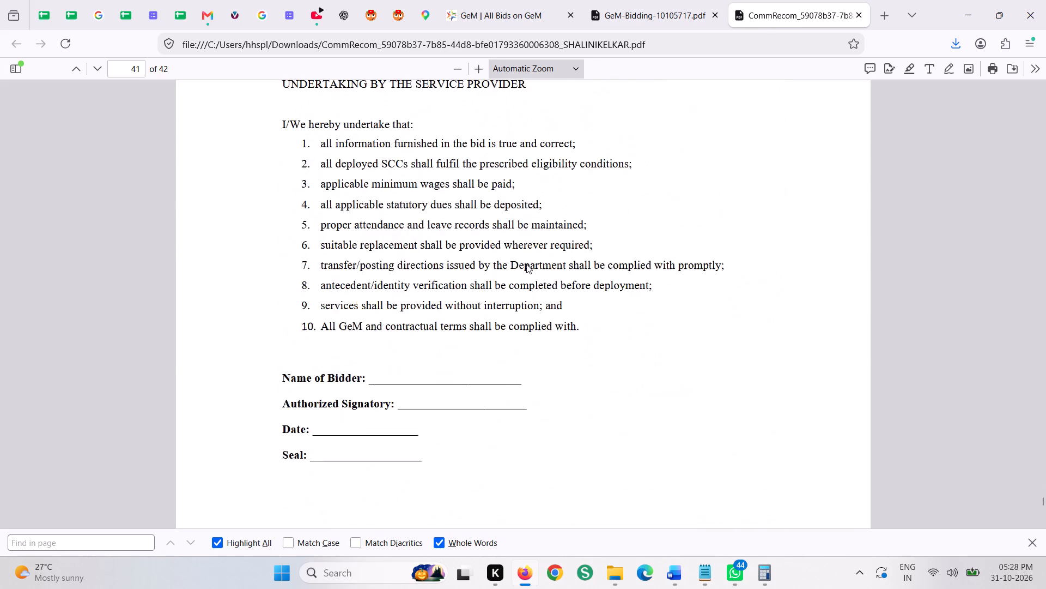
scroll(496, 271, down, 2)
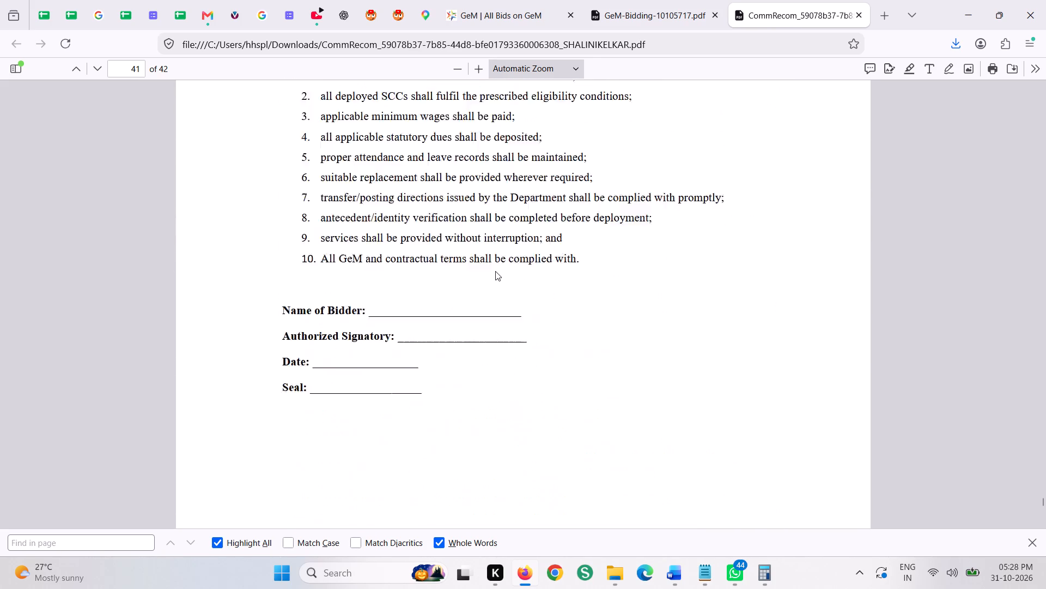
scroll(495, 271, down, 2)
click(478, 268)
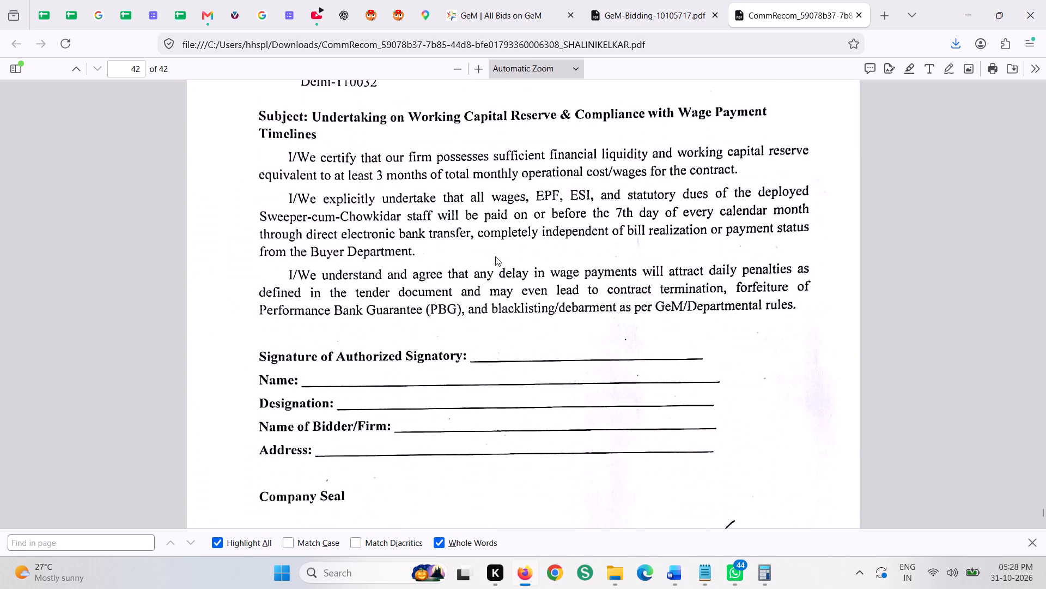
scroll(489, 256, up, 1)
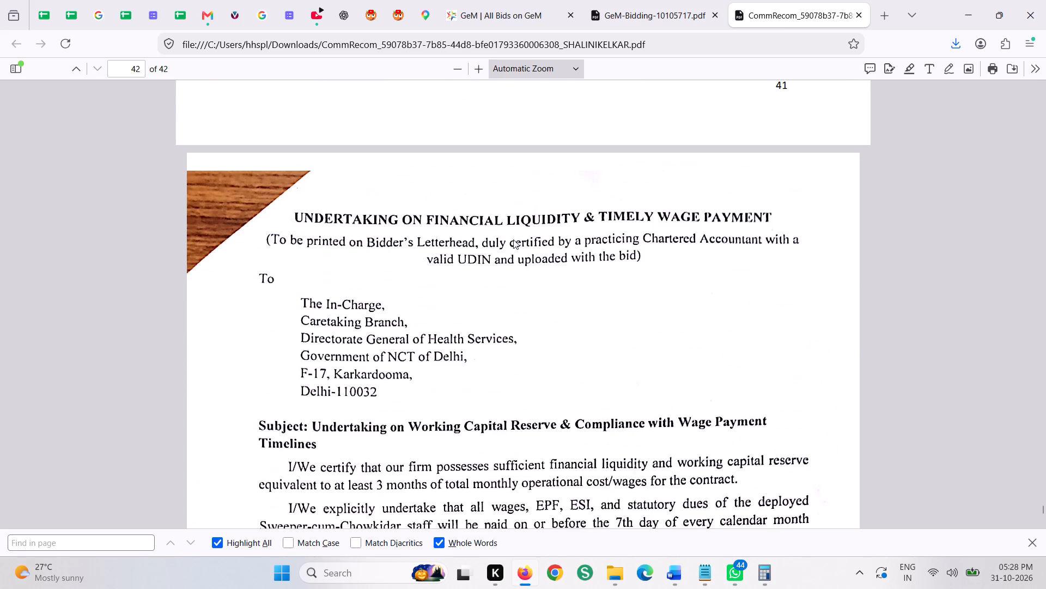
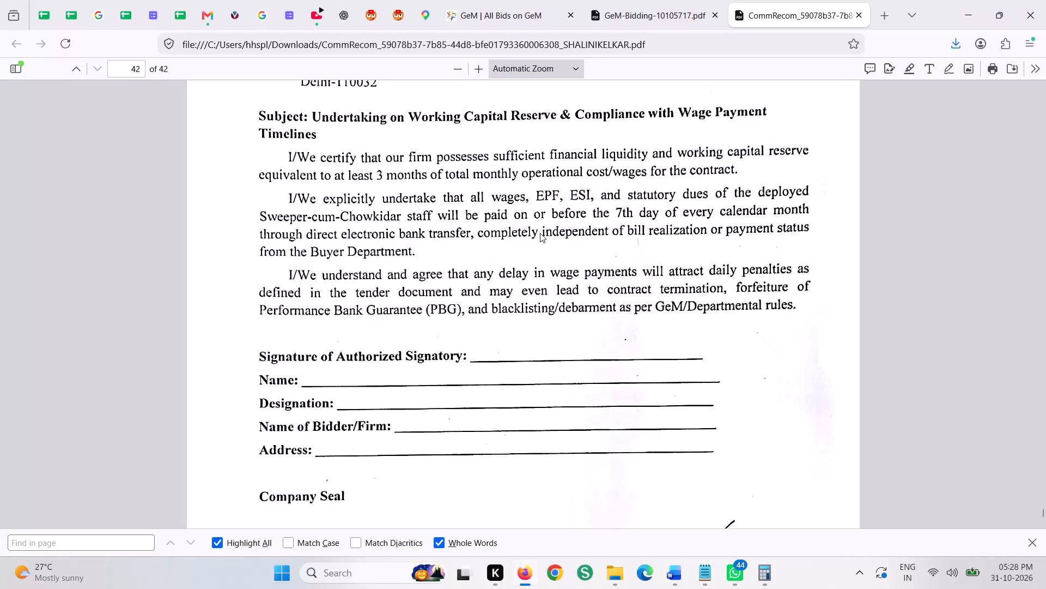
scroll(534, 252, up, 1)
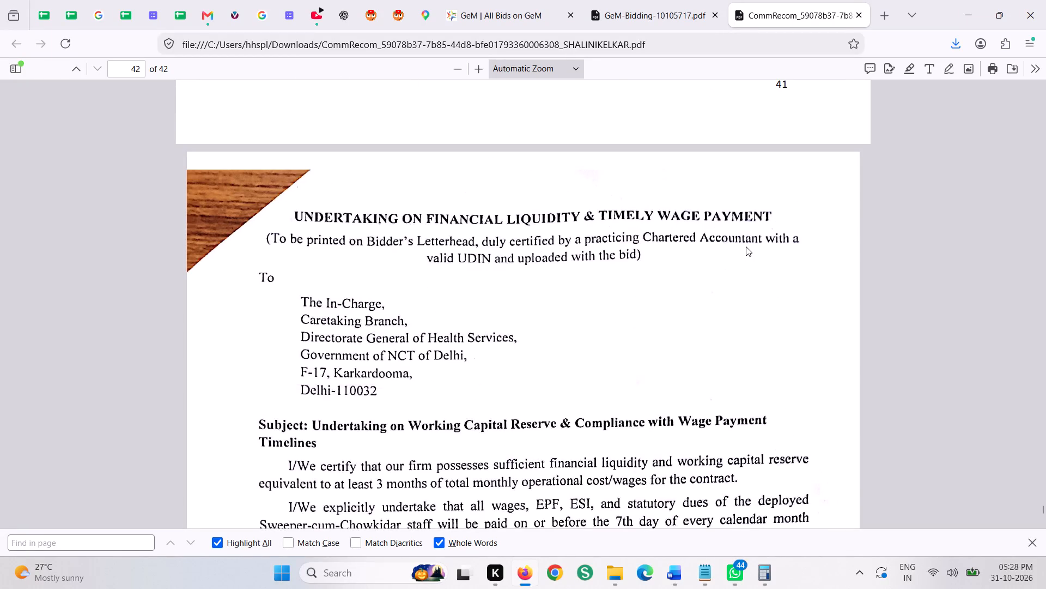
scroll(527, 307, down, 1)
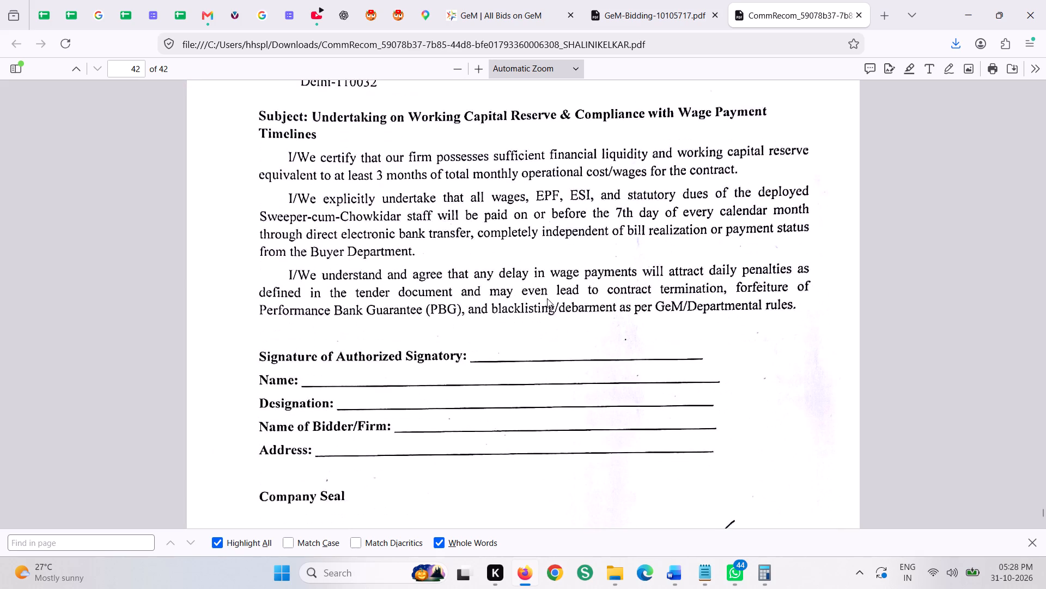
scroll(546, 298, up, 1)
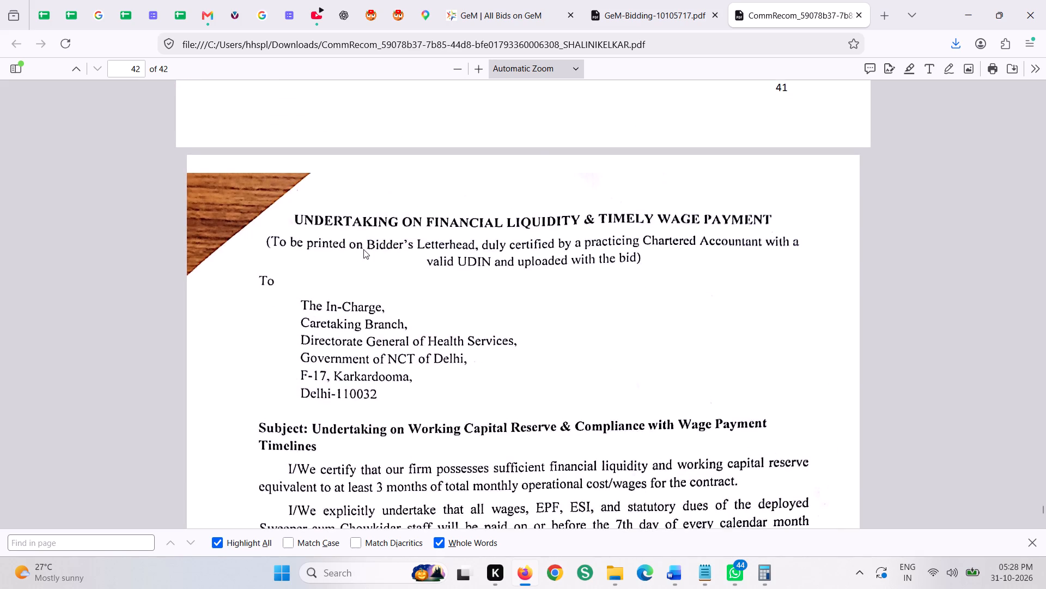
double_click(458, 73)
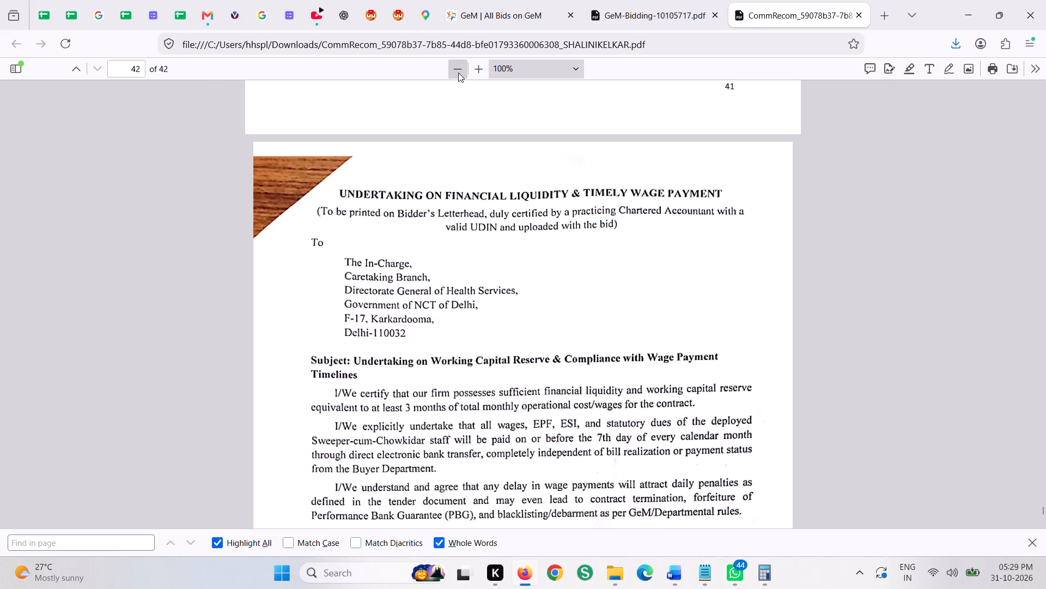
double_click(458, 73)
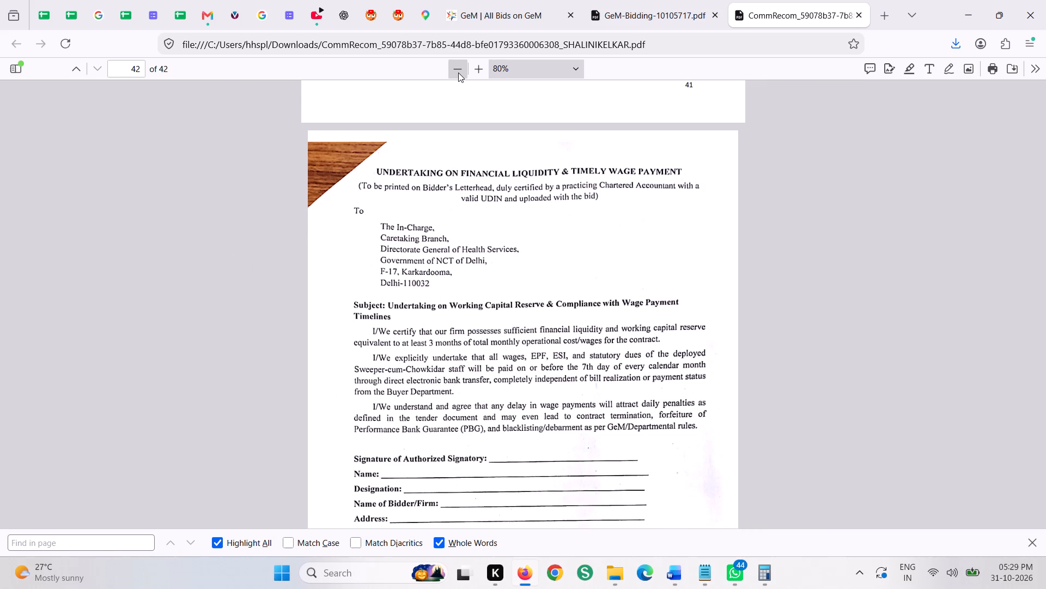
double_click(453, 70)
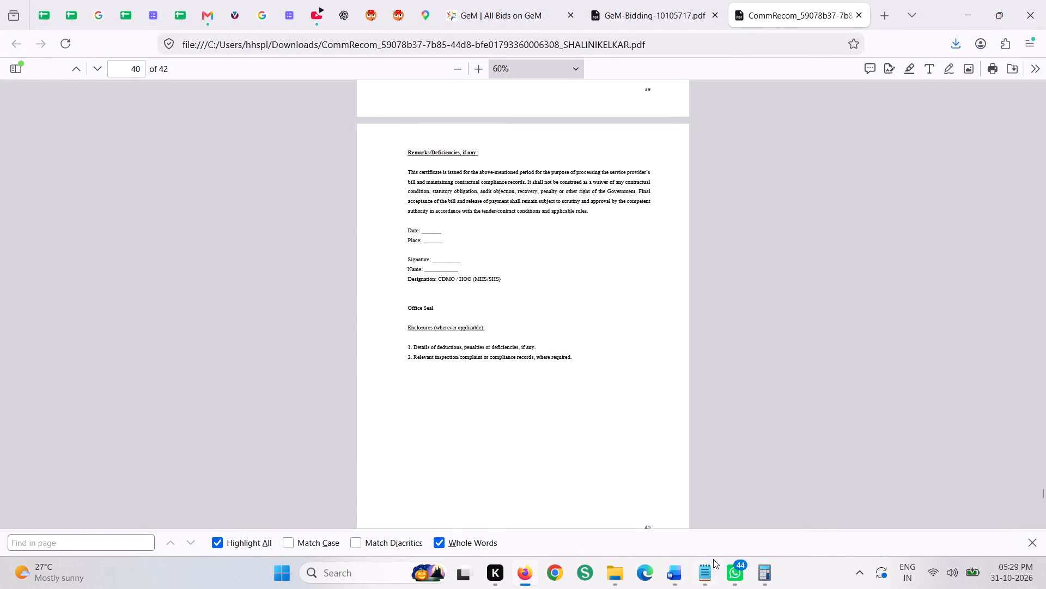
In Word, open the CommRecom_59078b37 ATC PDF from the Downloads folder and accept its conversion to an editable document.
click(681, 574)
click(974, 524)
scroll(123, 187, up, 2)
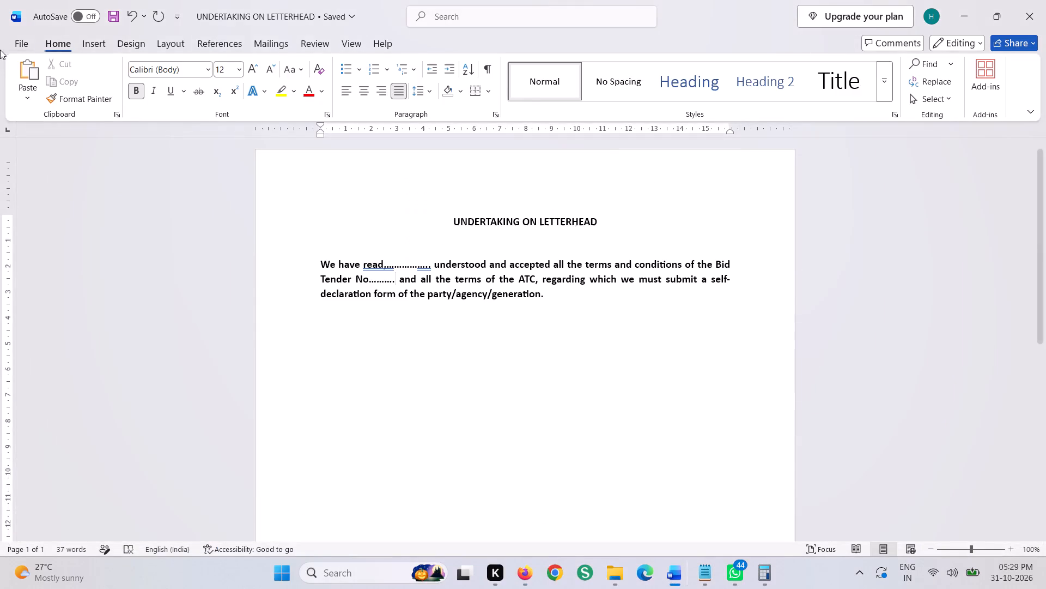
click(38, 46)
click(27, 137)
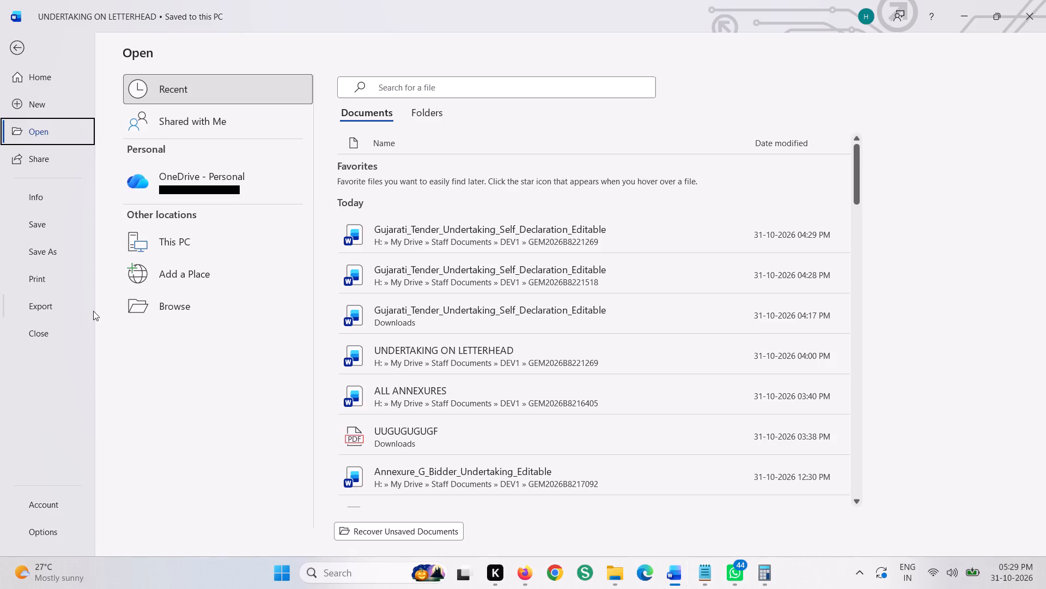
click(162, 317)
scroll(131, 230, up, 8)
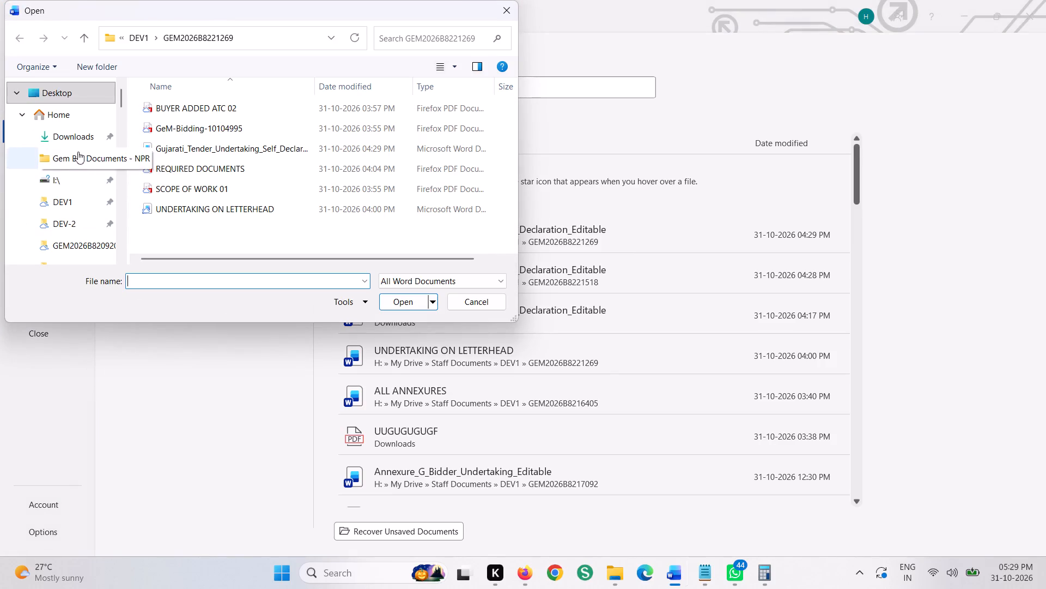
click(80, 139)
scroll(205, 142, up, 17)
double_click(188, 127)
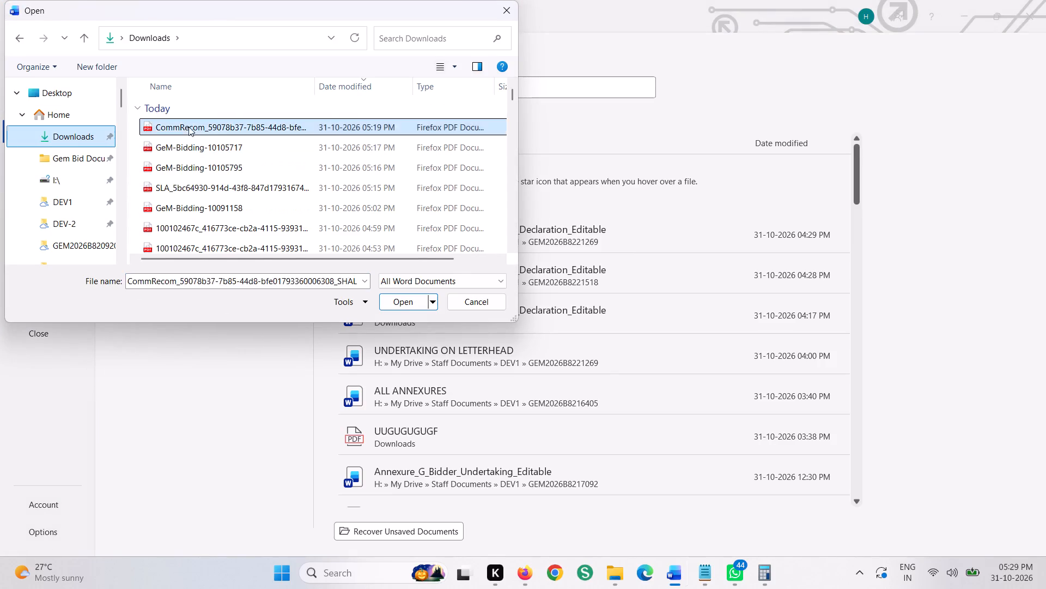
click(553, 339)
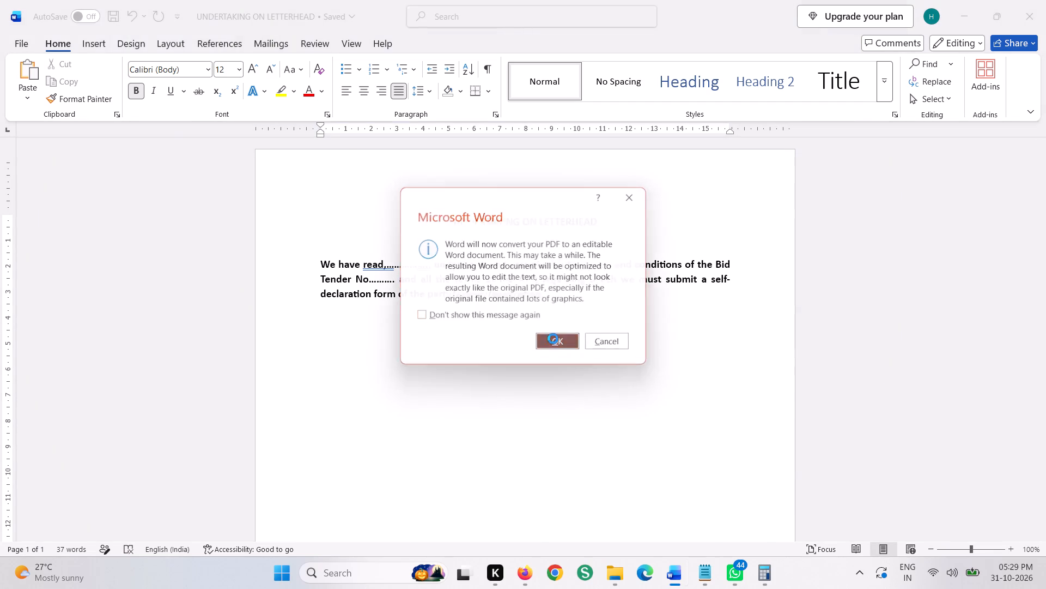
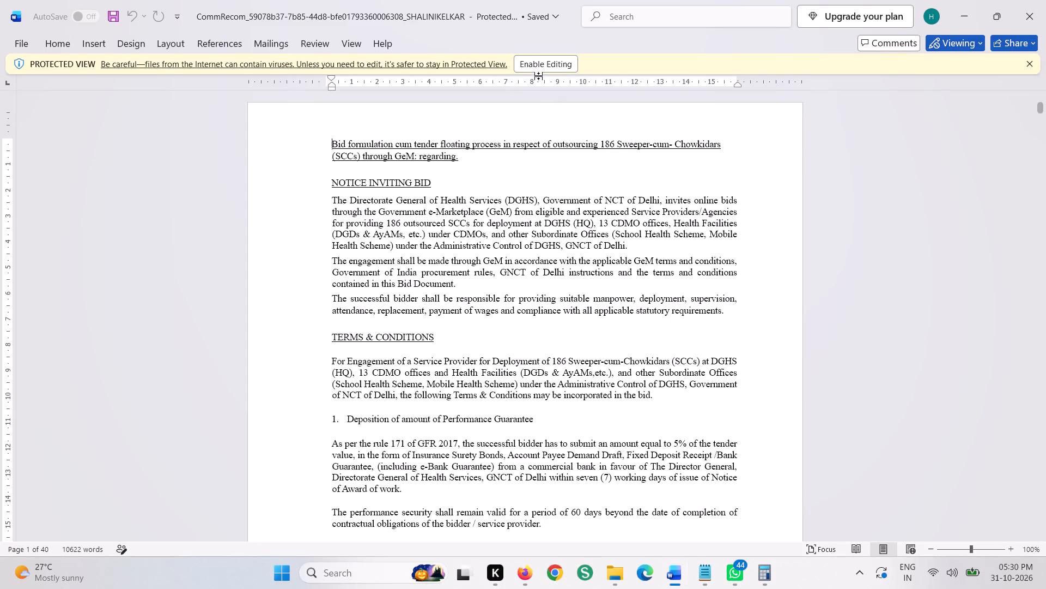
Enable editing of the protected CommRecom ATC document and accept its PDF conversion again.
click(540, 63)
click(552, 341)
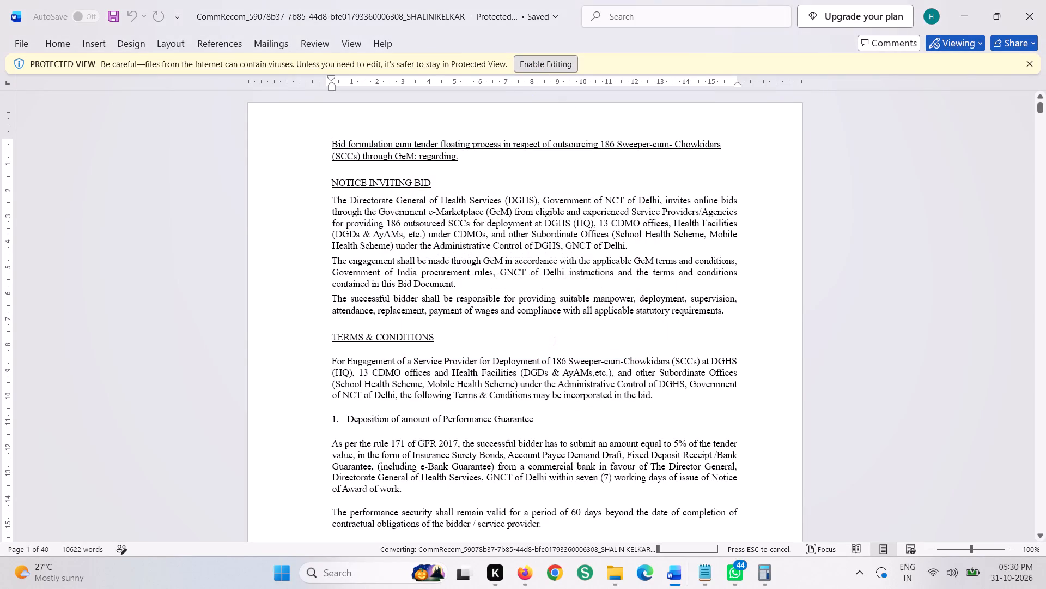
click(472, 256)
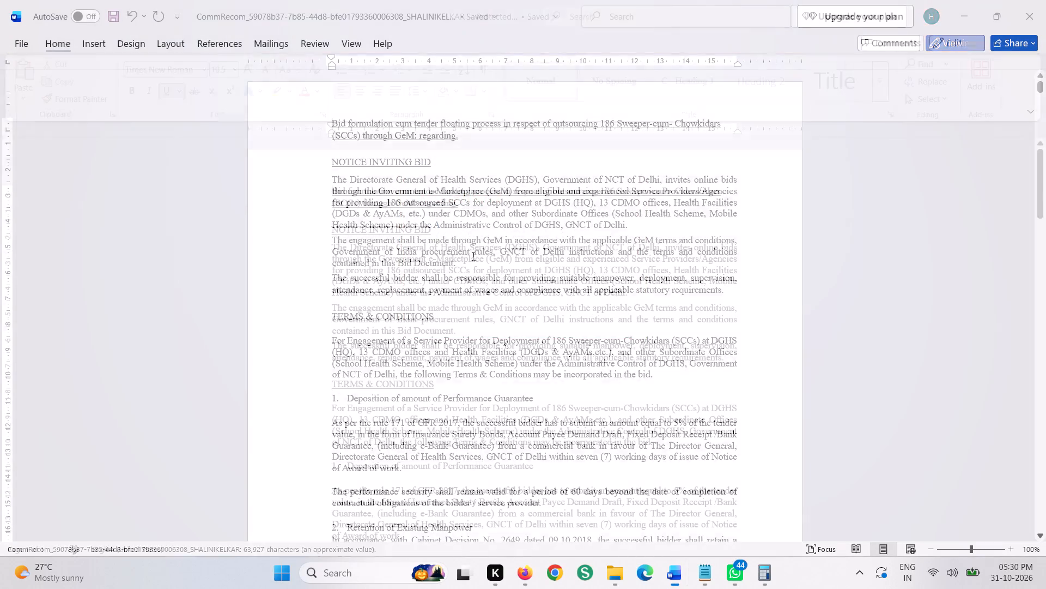
Delete all content before the ANNEXURE-II heading, from the opening bid title and notice through the final eligibility note.
drag(327, 182, 598, 588)
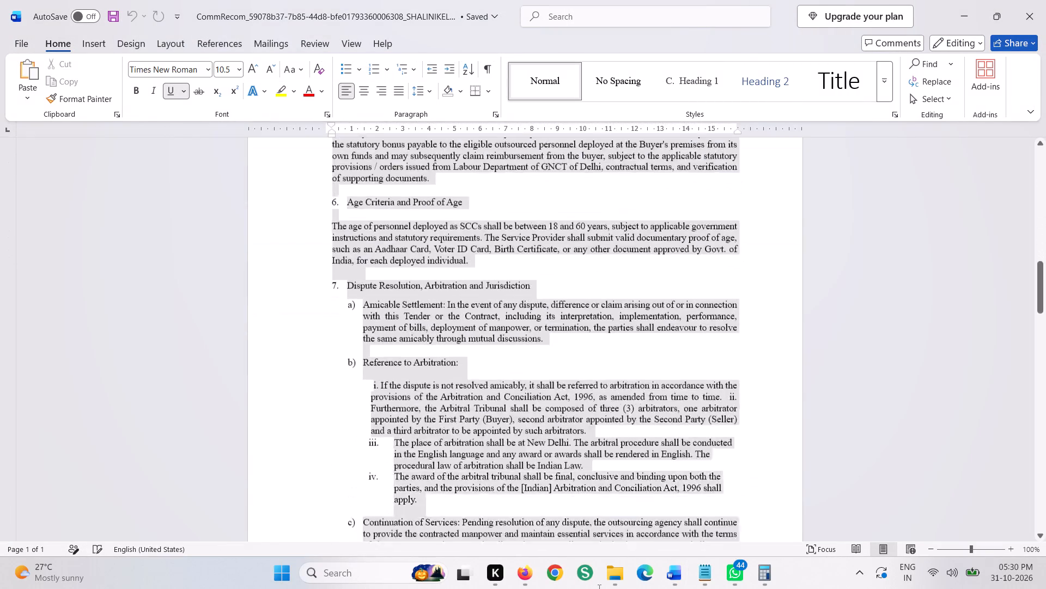
drag(598, 588, 483, 243)
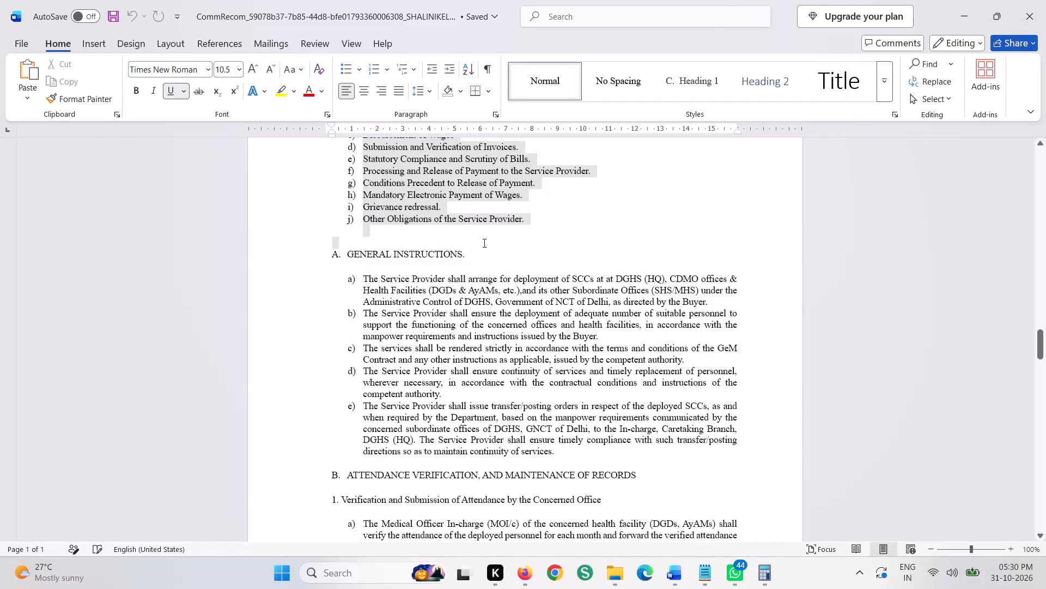
drag(483, 243, 670, 588)
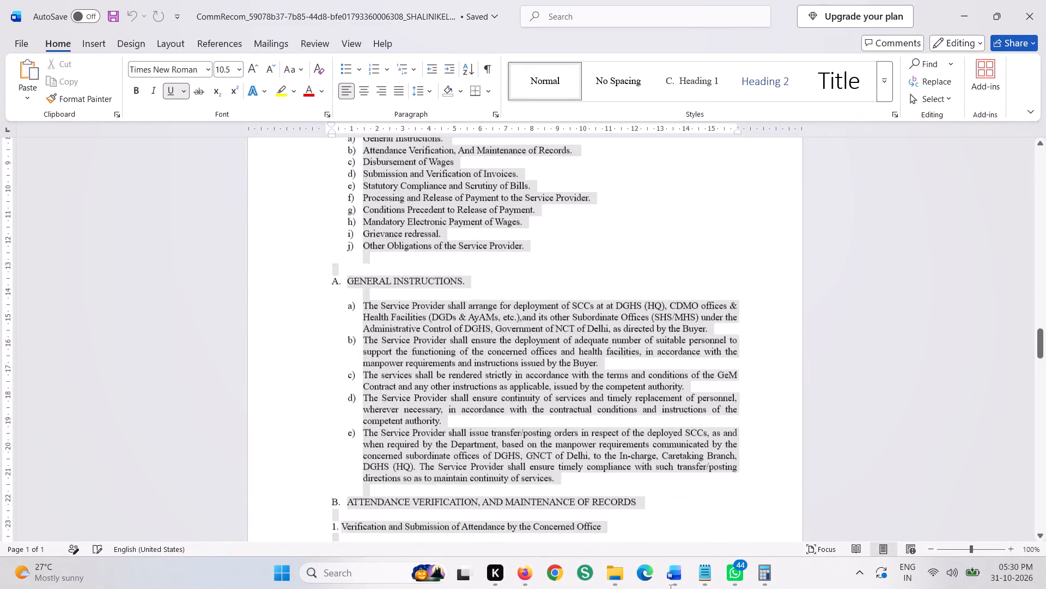
drag(670, 588, 638, 588)
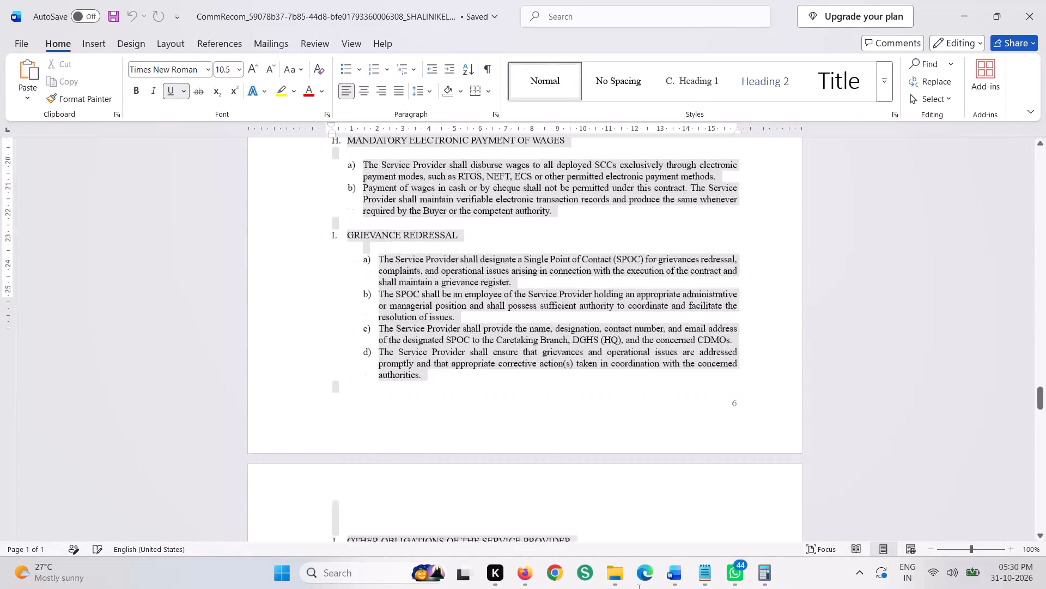
drag(638, 588, 476, 287)
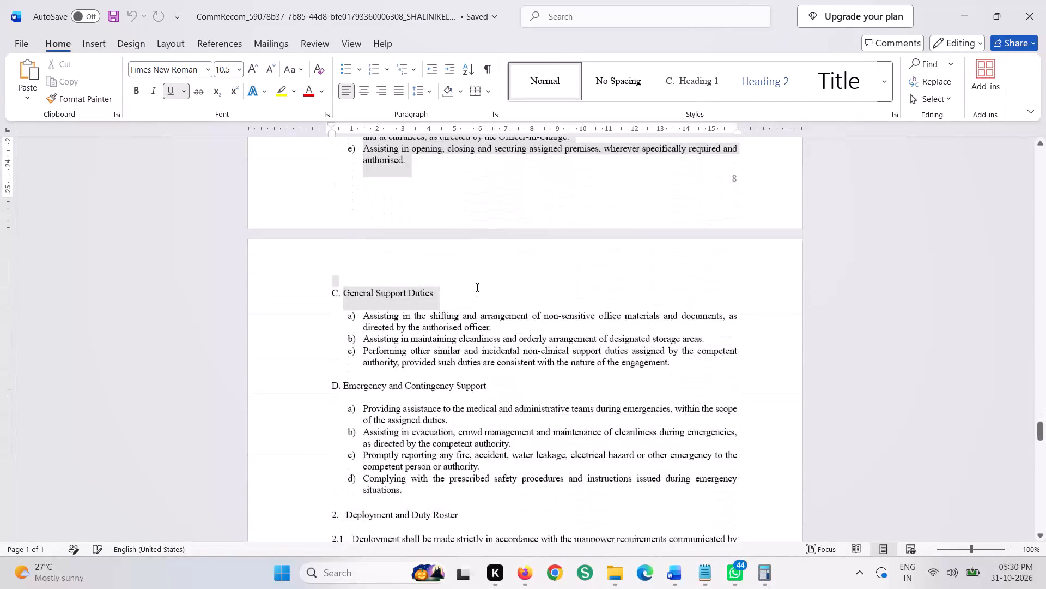
drag(476, 287, 647, 588)
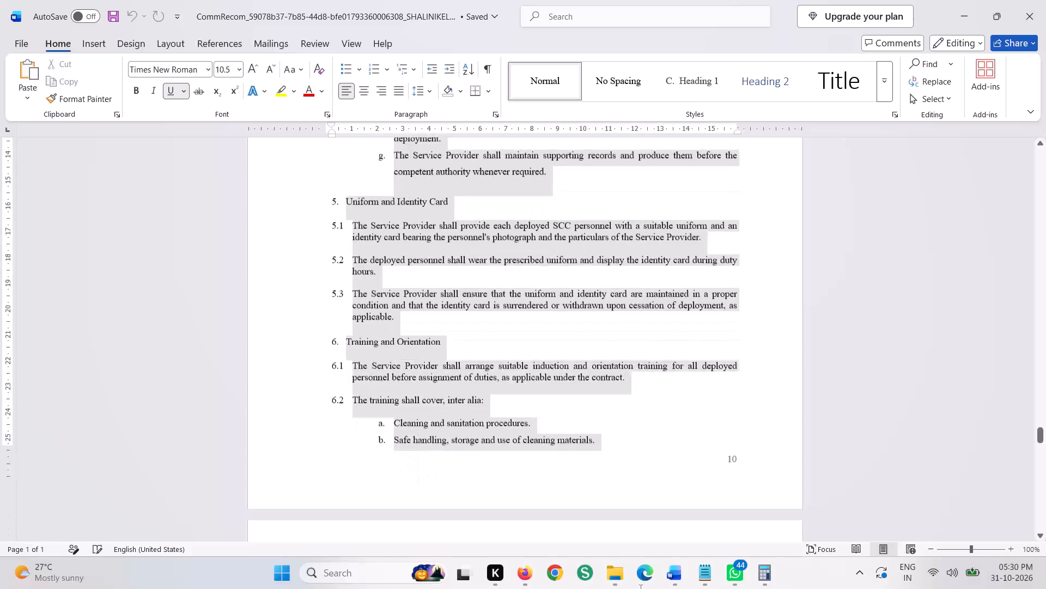
drag(647, 588, 446, 225)
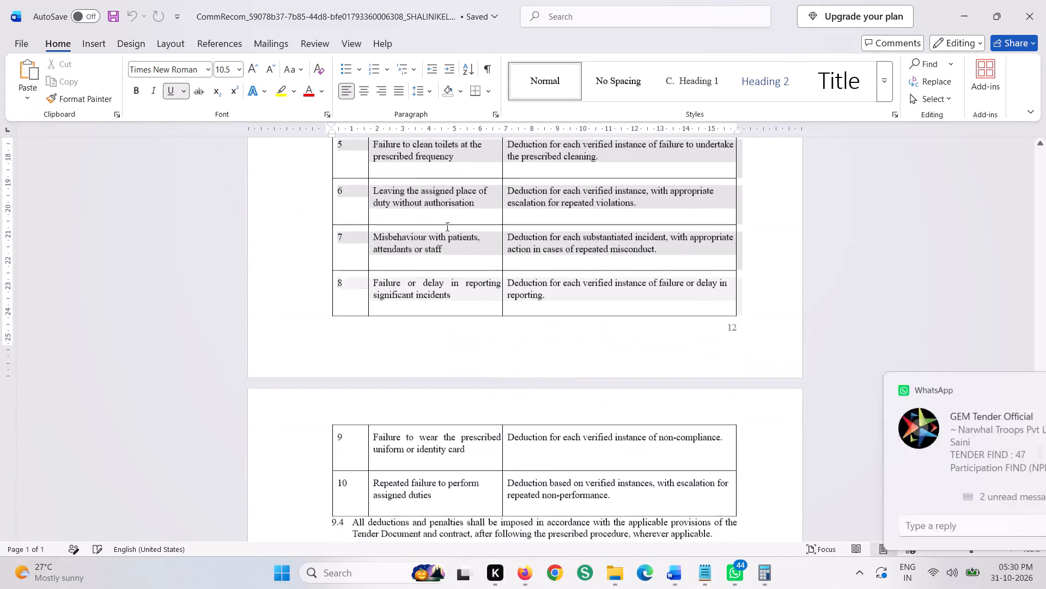
drag(446, 225, 455, 585)
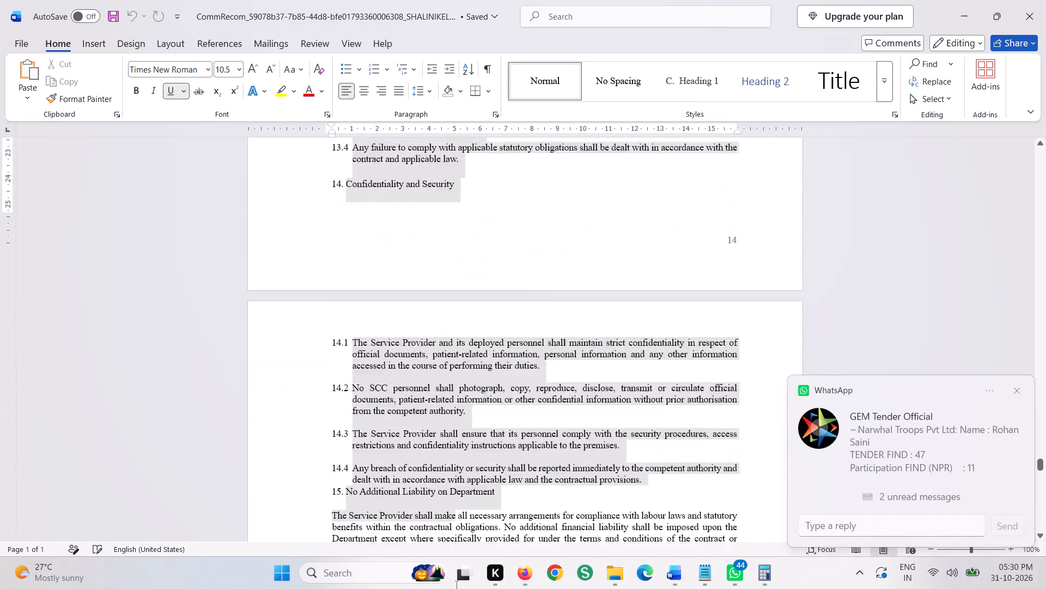
drag(455, 585, 582, 588)
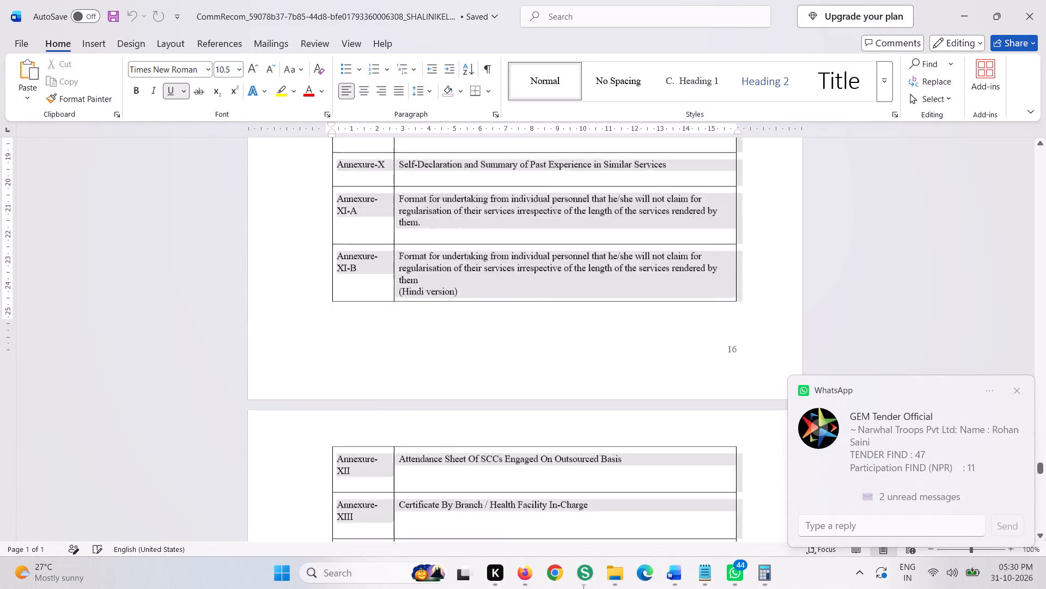
drag(582, 588, 567, 385)
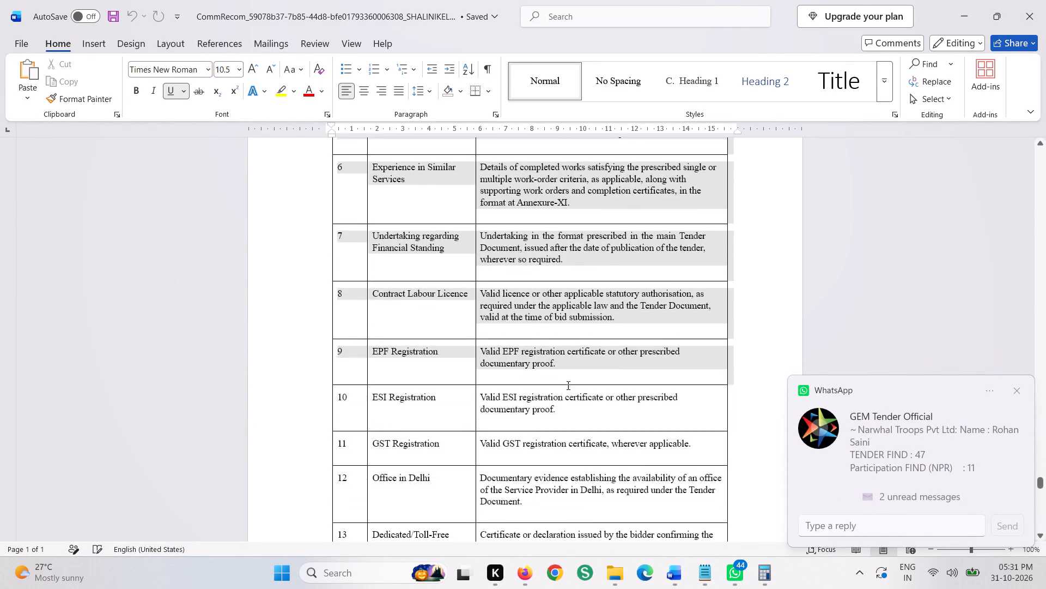
drag(567, 385, 539, 190)
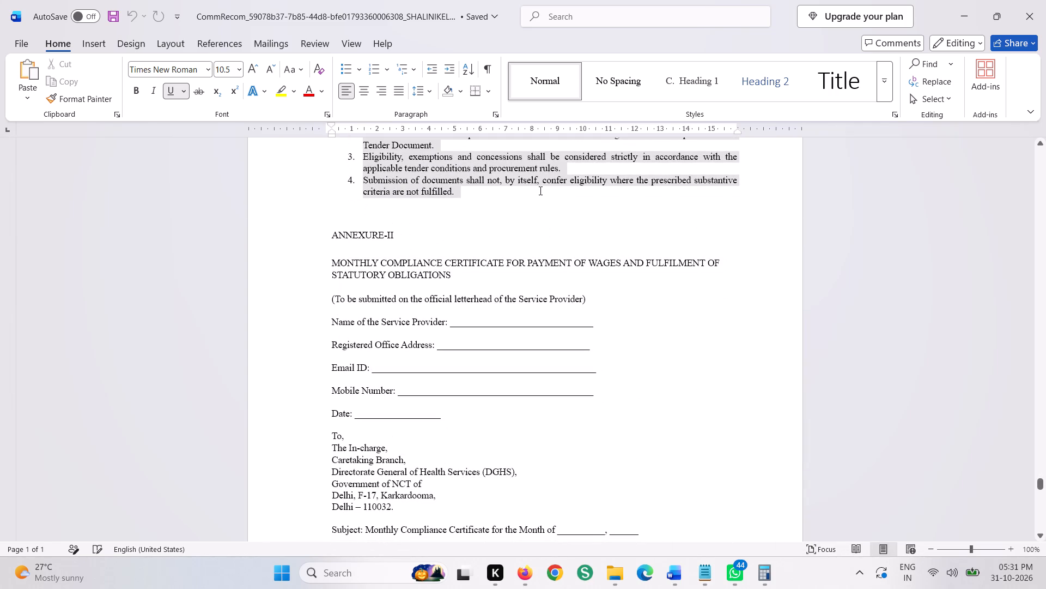
drag(539, 190, 538, 189)
drag(538, 189, 539, 189)
key(BackSpace)
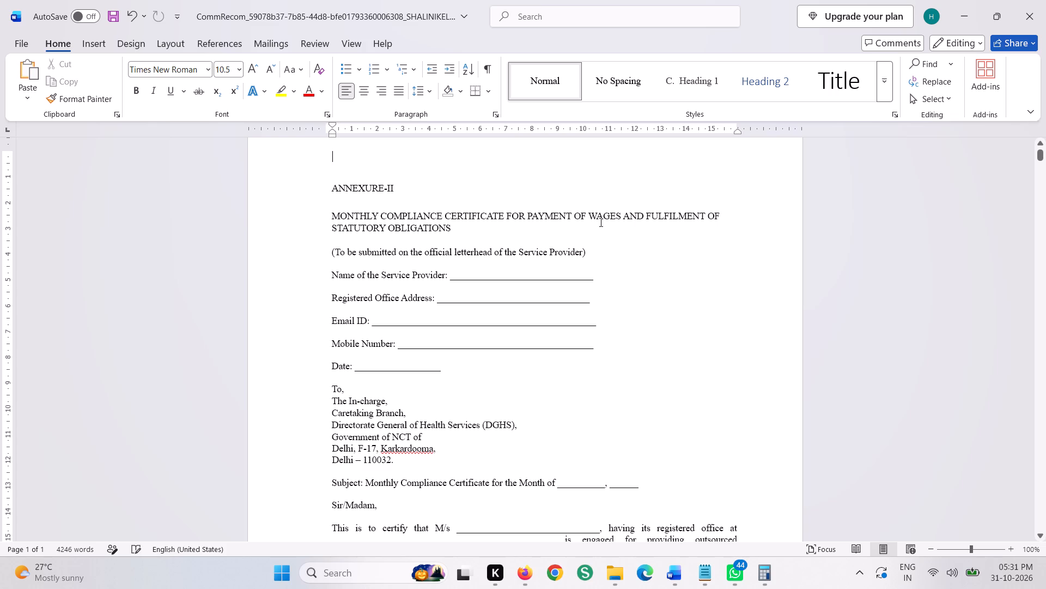
Examine the Annexure-II monthly compliance certificate format, from its heading and blank fields to the signature block.
scroll(464, 359, down, 1)
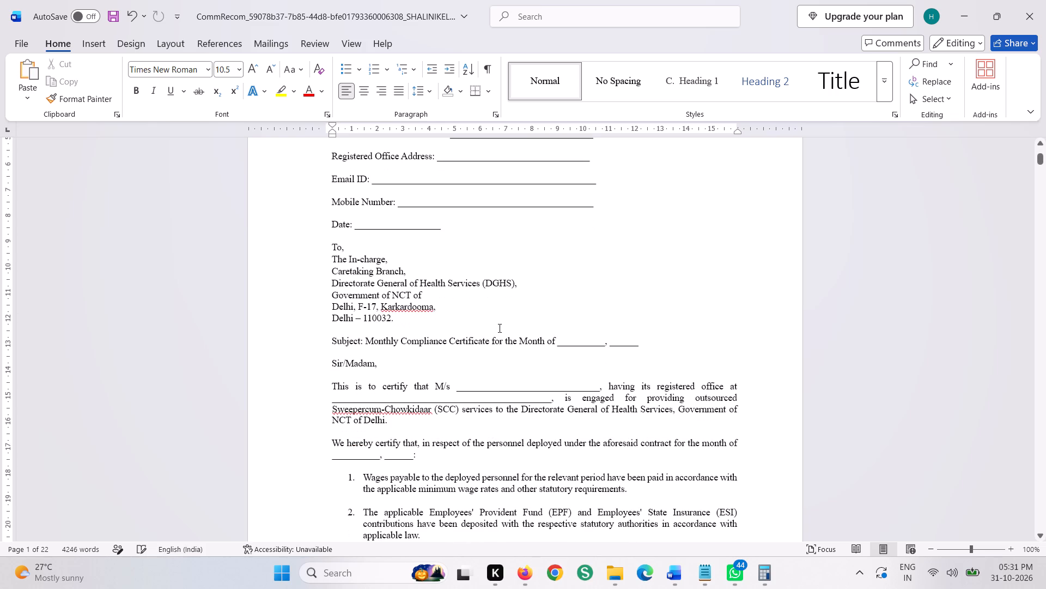
scroll(498, 328, down, 1)
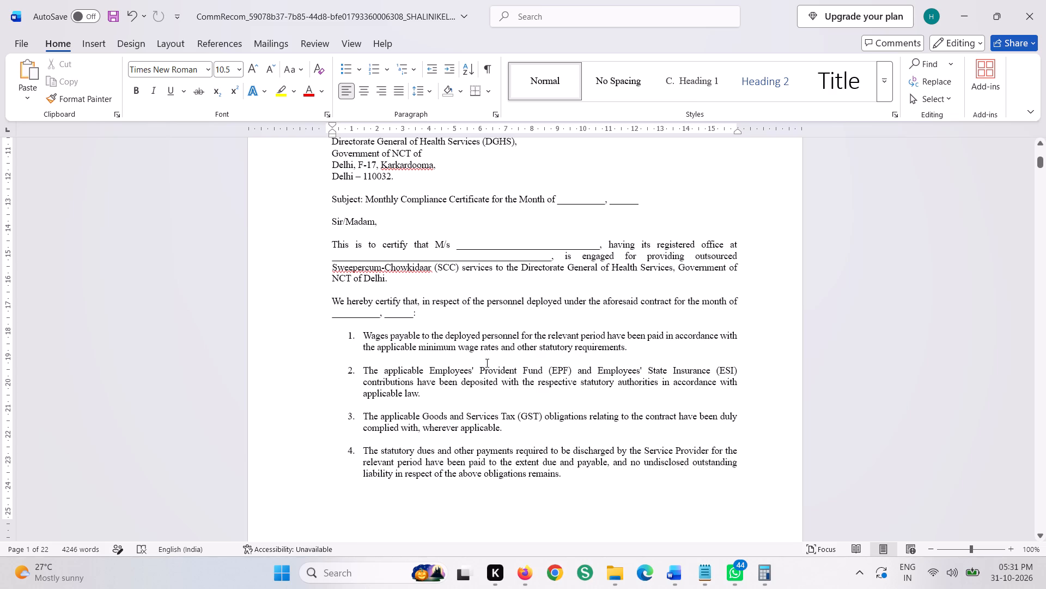
scroll(489, 366, down, 1)
scroll(538, 376, down, 2)
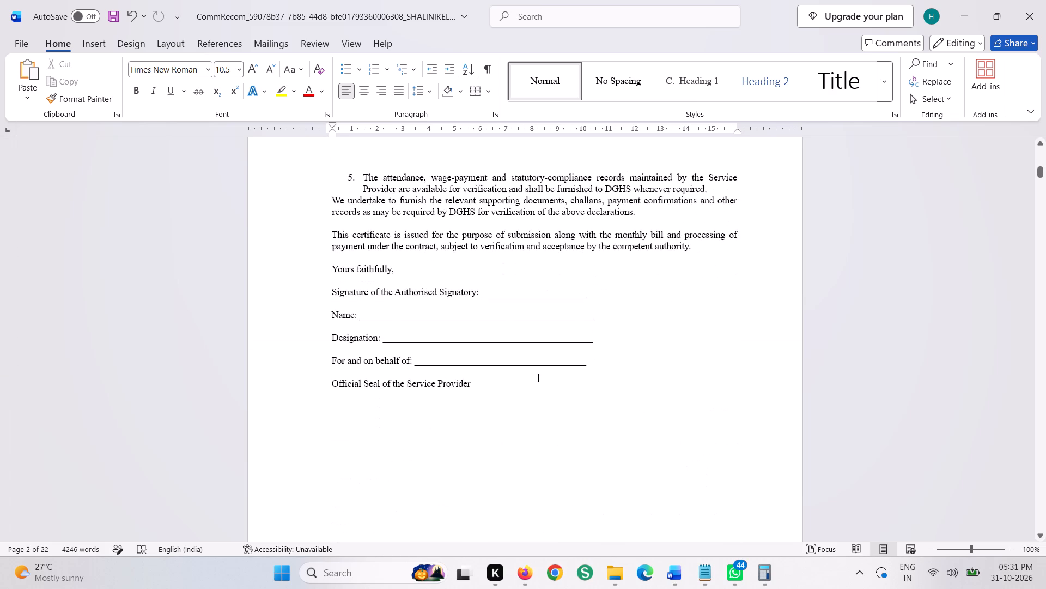
scroll(537, 377, up, 6)
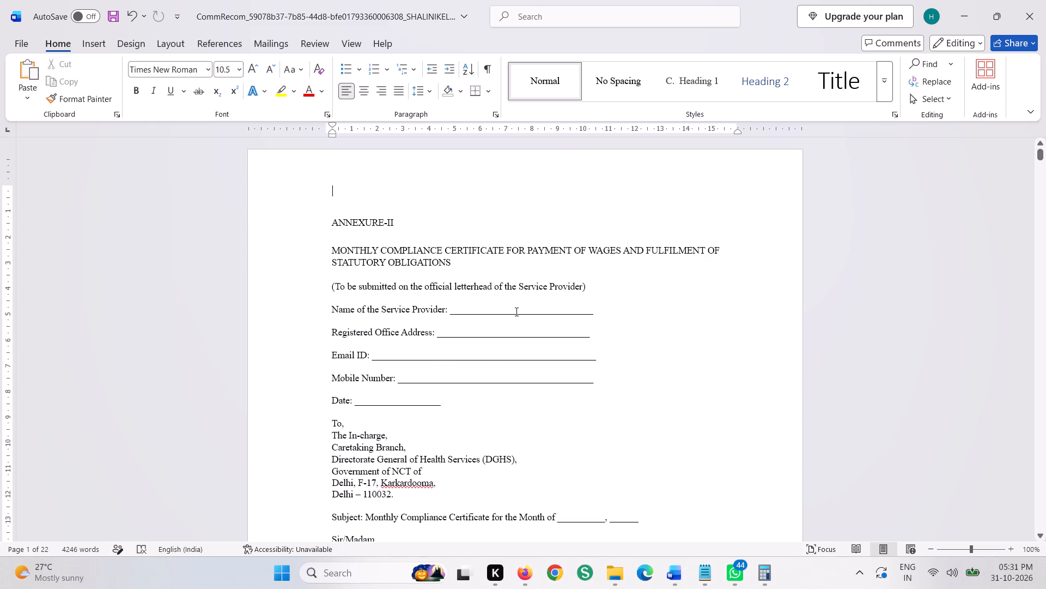
scroll(515, 311, down, 1)
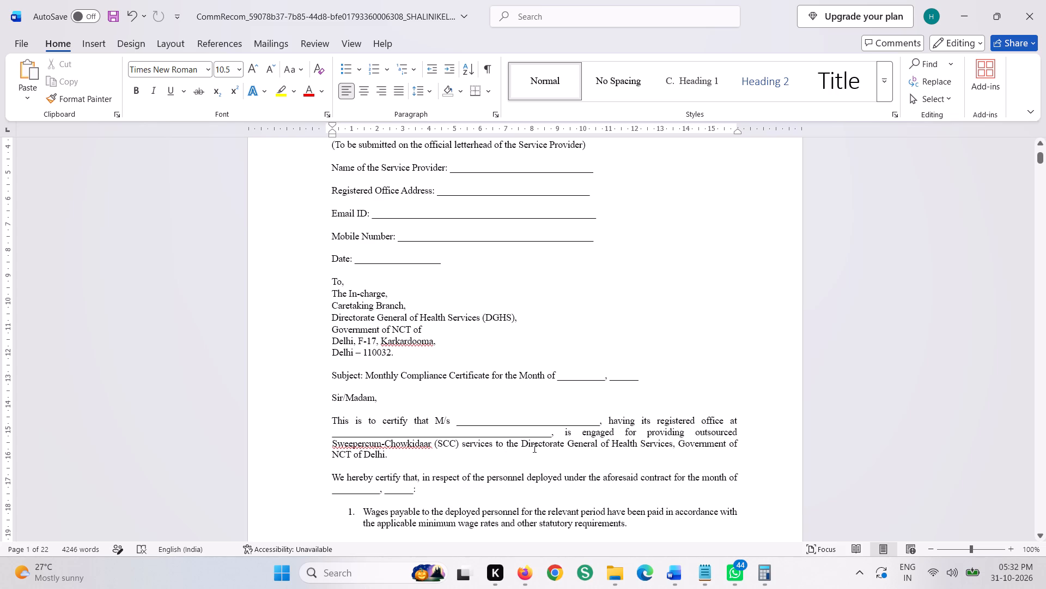
scroll(491, 458, down, 1)
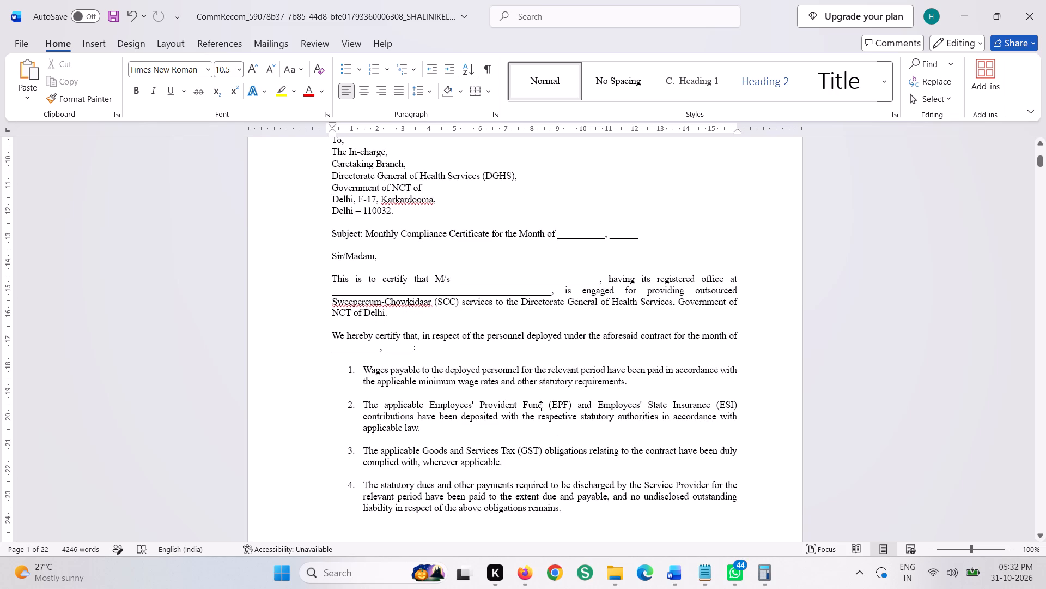
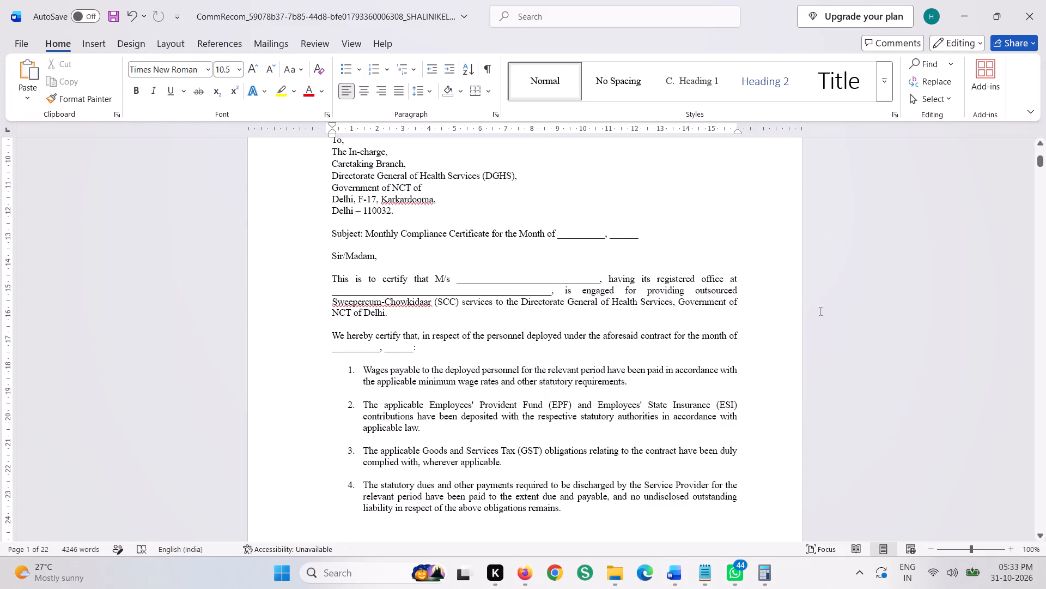
Delete Annexures II to V, from the ANNEXURE-II heading up to just before the ANNEXURE-VI heading.
scroll(355, 459, up, 2)
scroll(357, 438, down, 2)
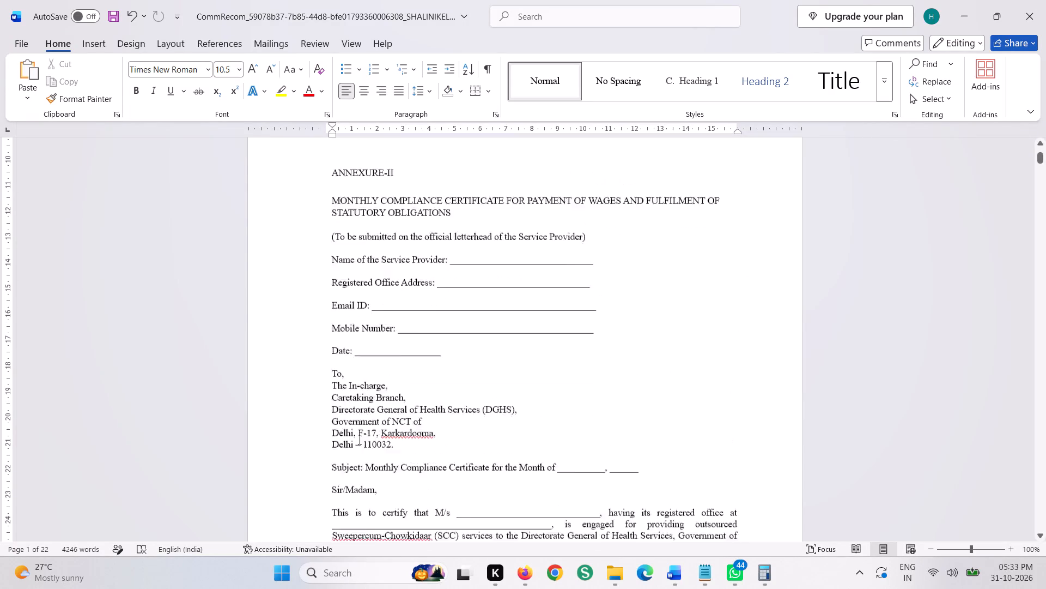
scroll(422, 389, down, 1)
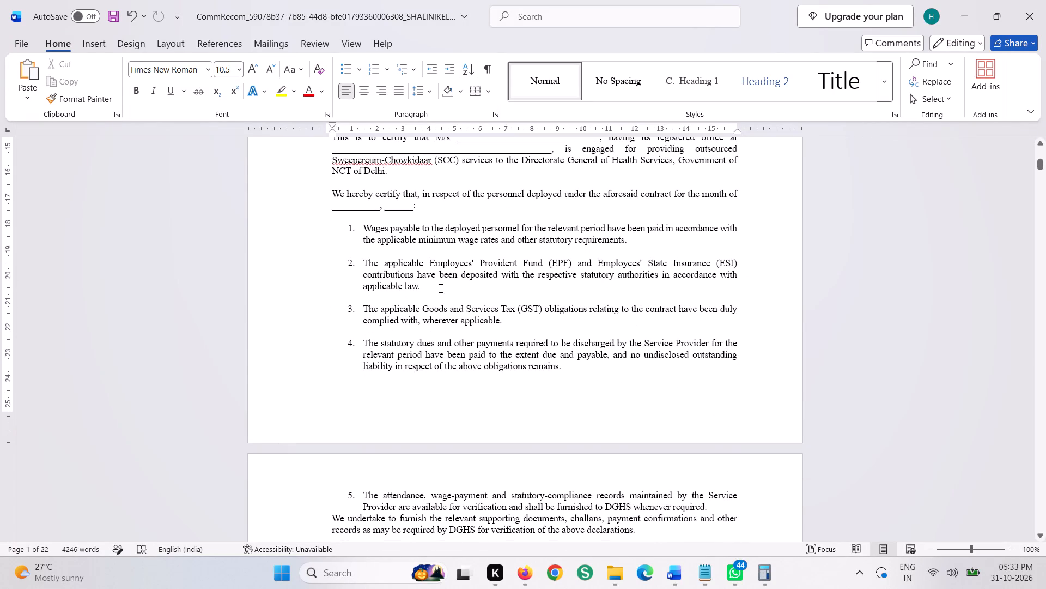
scroll(432, 290, up, 3)
drag(325, 208, 661, 588)
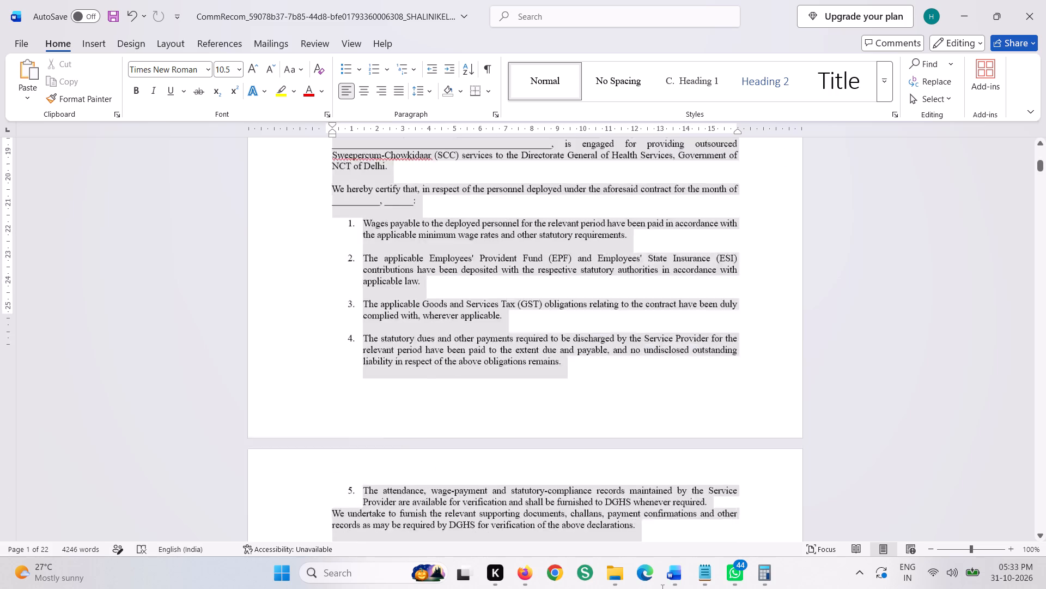
drag(661, 588, 679, 550)
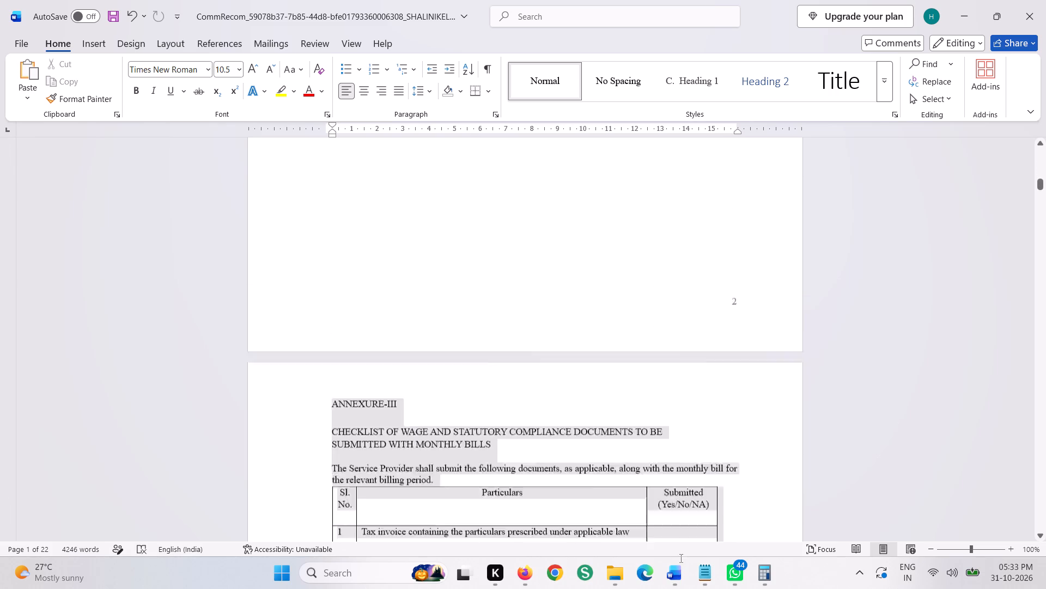
drag(679, 550, 441, 333)
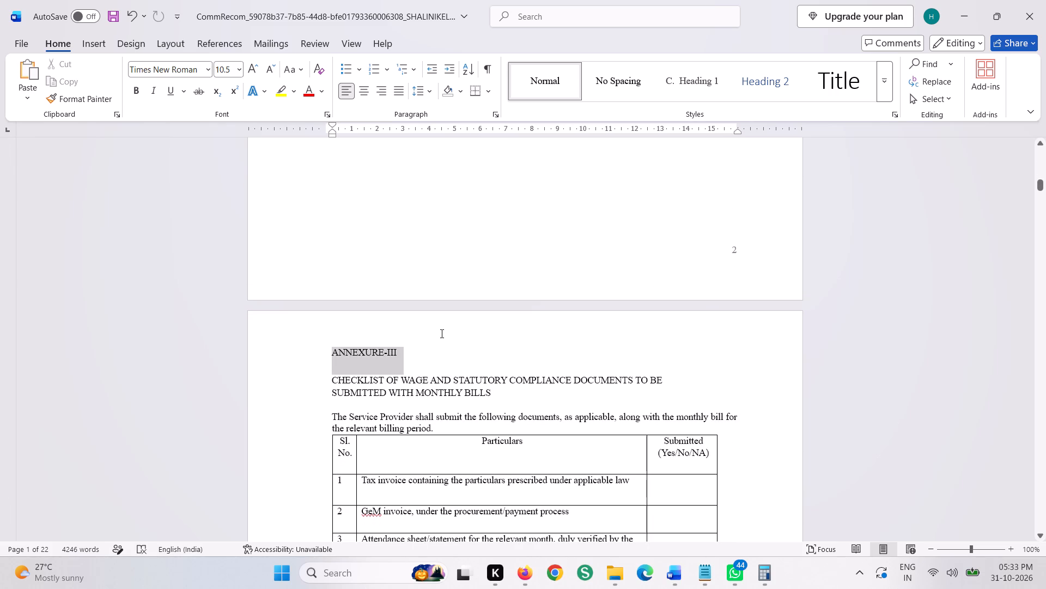
drag(441, 333, 563, 231)
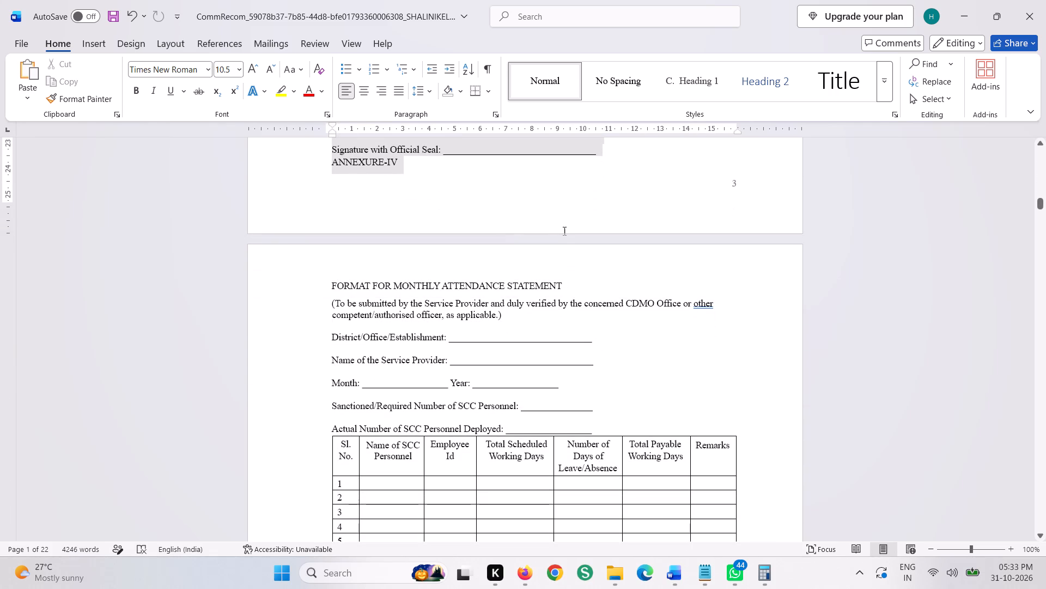
drag(563, 231, 564, 230)
drag(564, 230, 549, 343)
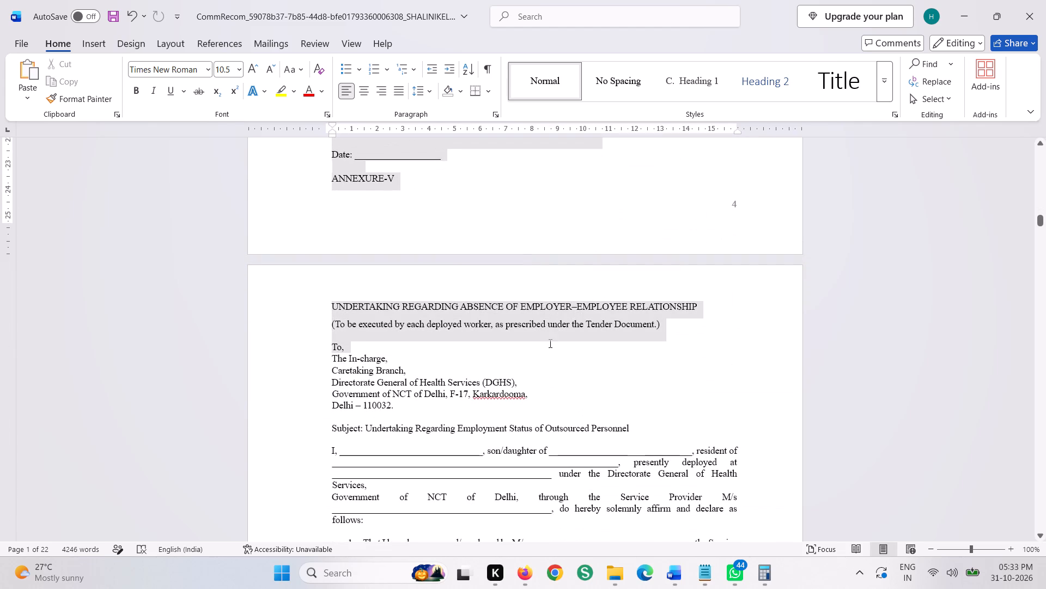
drag(549, 343, 537, 293)
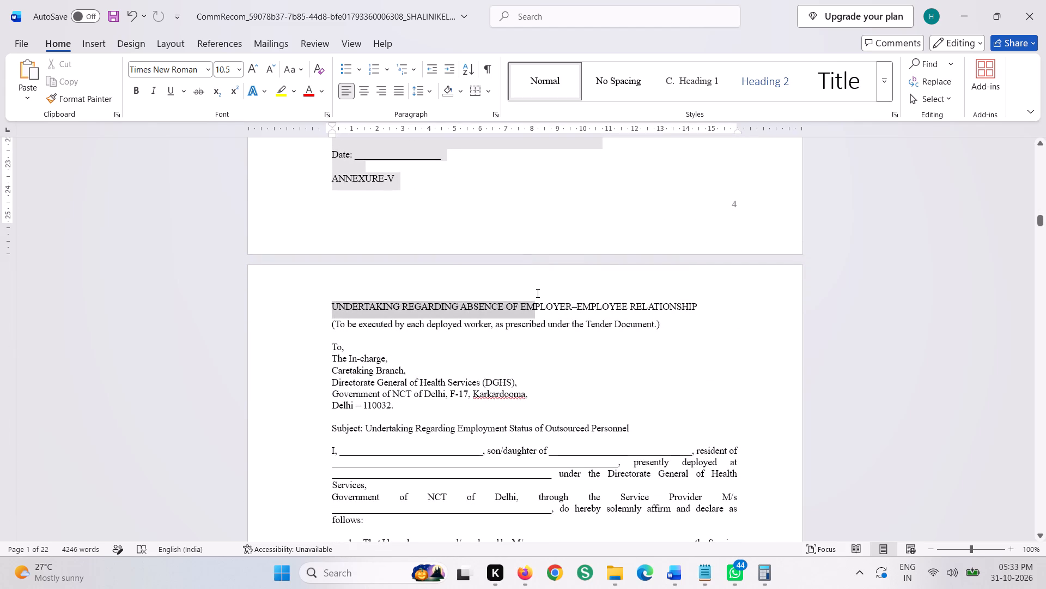
drag(537, 293, 542, 304)
drag(542, 304, 635, 317)
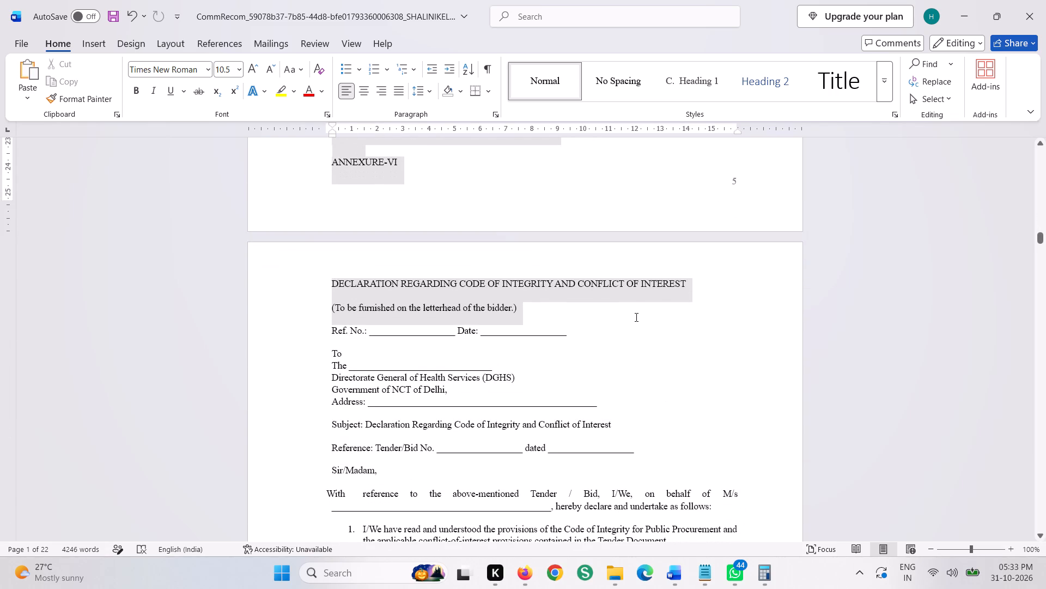
drag(635, 317, 330, 255)
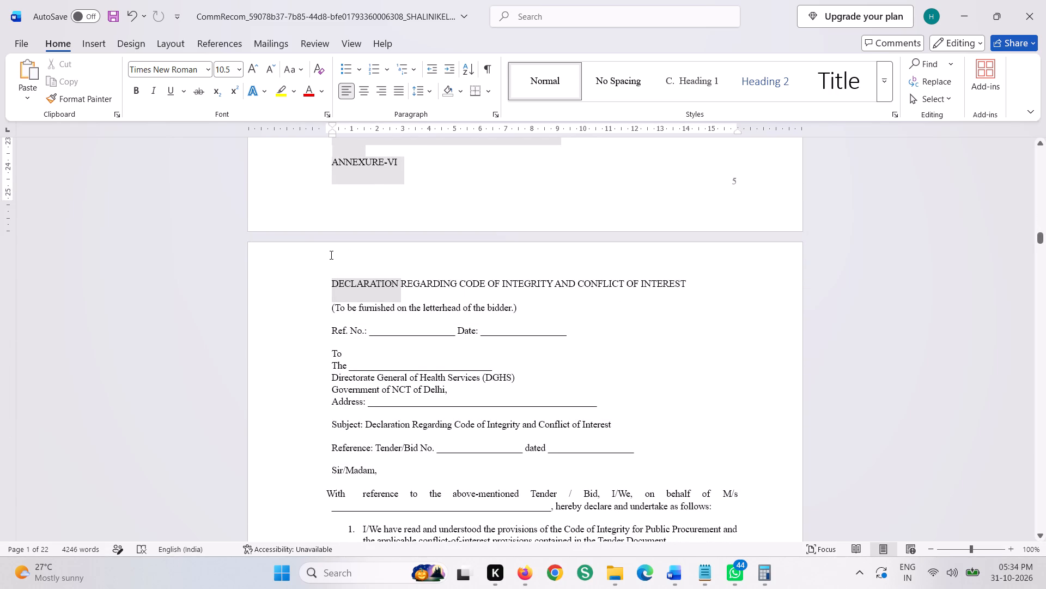
drag(330, 255, 336, 153)
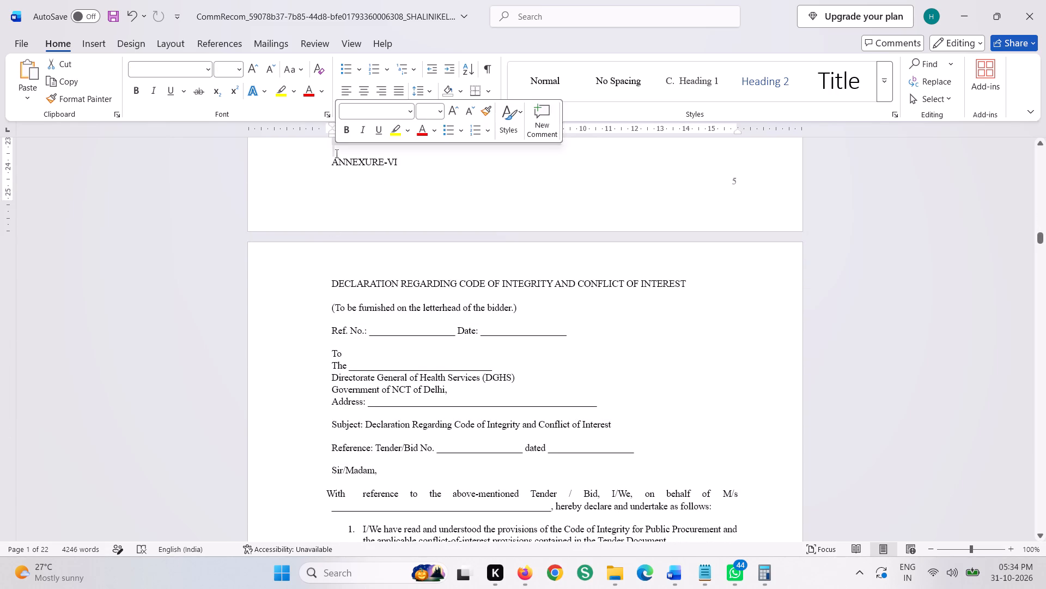
key(BackSpace)
Insert five blank lines before the ANNEXURE-VIII heading, after the Bid Security Declaration's date and place line, to start it on a new page.
scroll(449, 256, down, 2)
scroll(493, 246, up, 2)
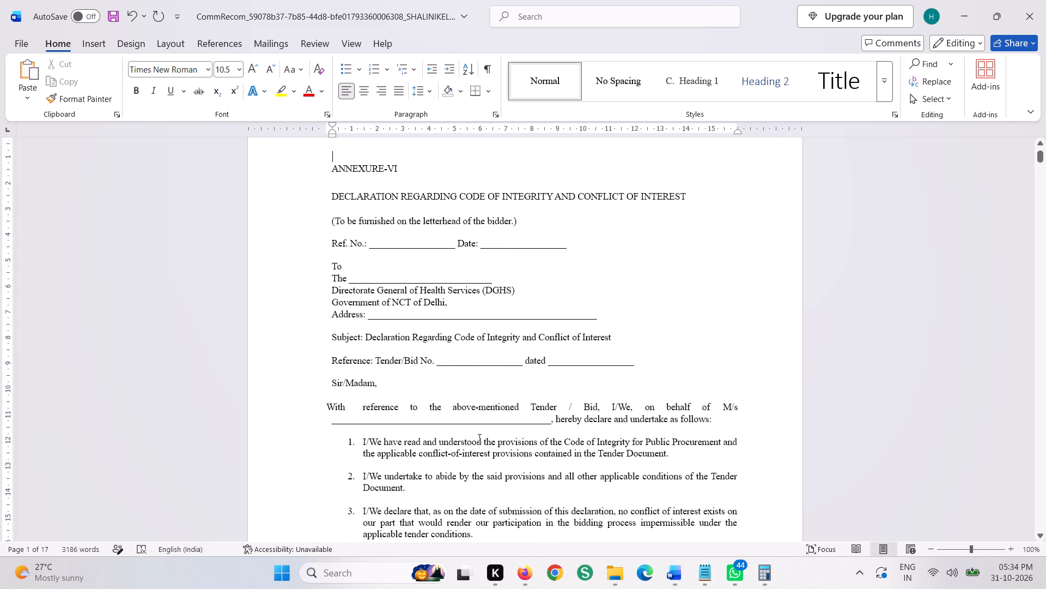
scroll(478, 438, down, 2)
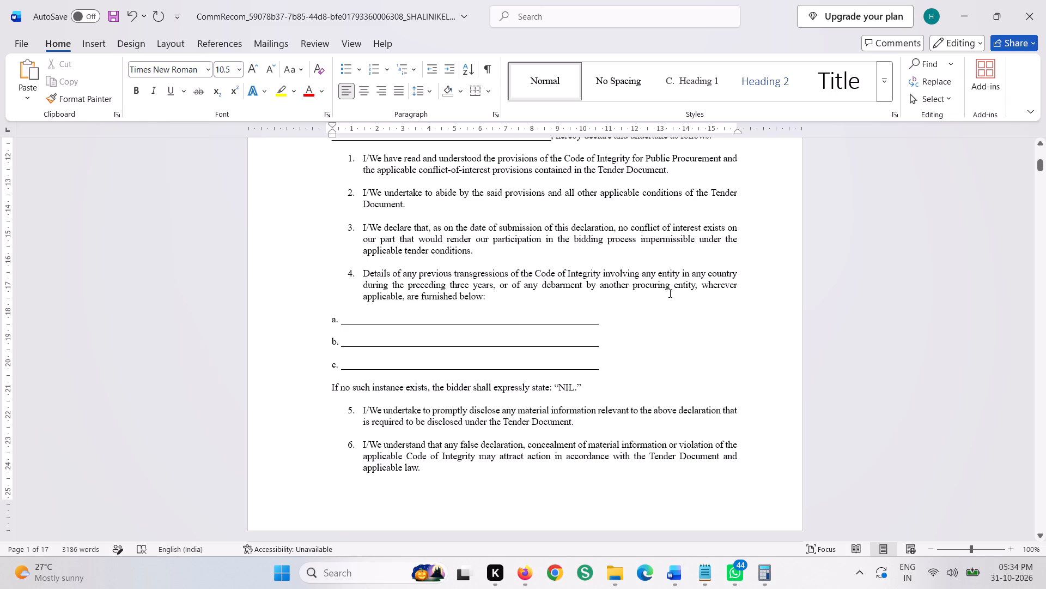
scroll(512, 393, down, 7)
click(448, 367)
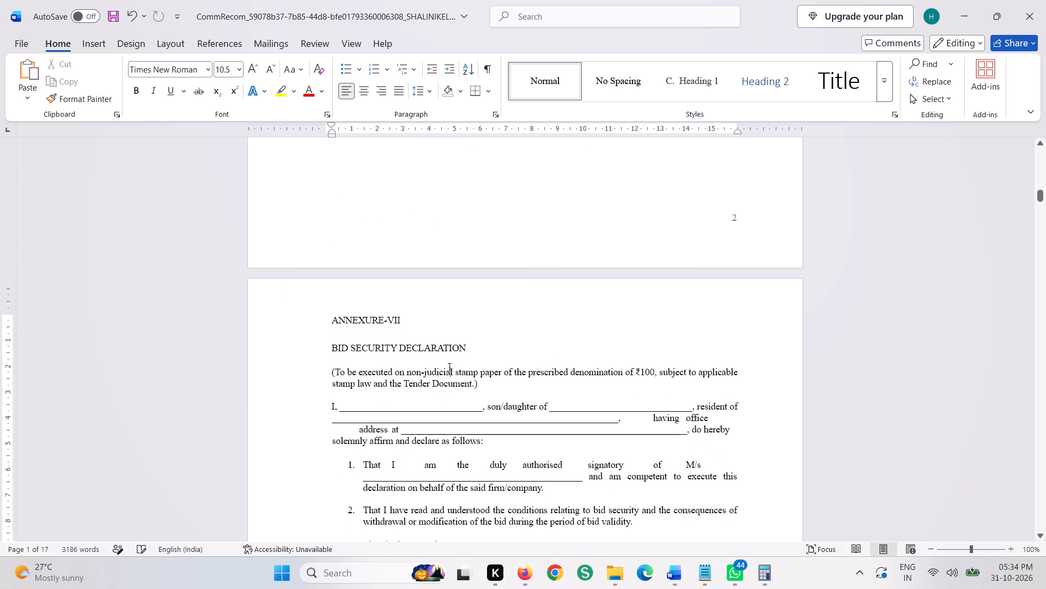
scroll(344, 359, down, 5)
scroll(502, 338, down, 1)
scroll(496, 336, up, 2)
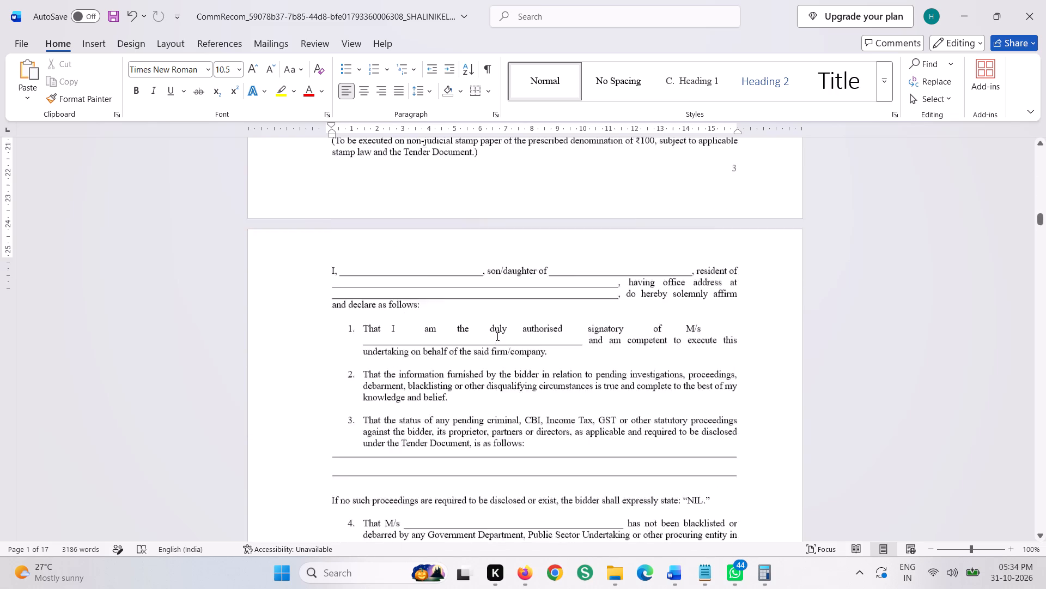
click(332, 274)
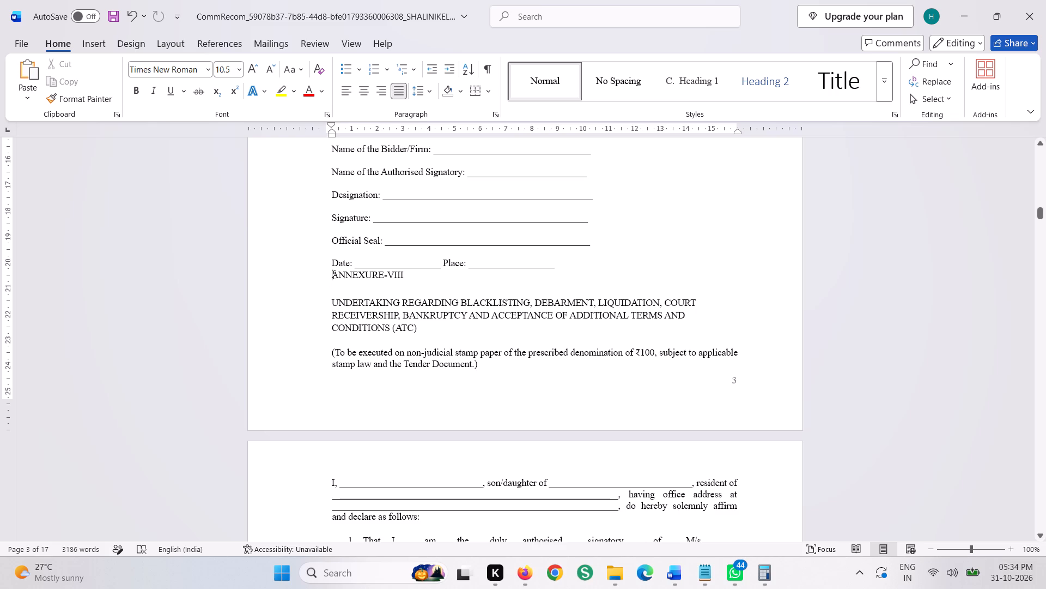
key(Return)
key(Return)
key(Return)
key(Return)
key(Return)
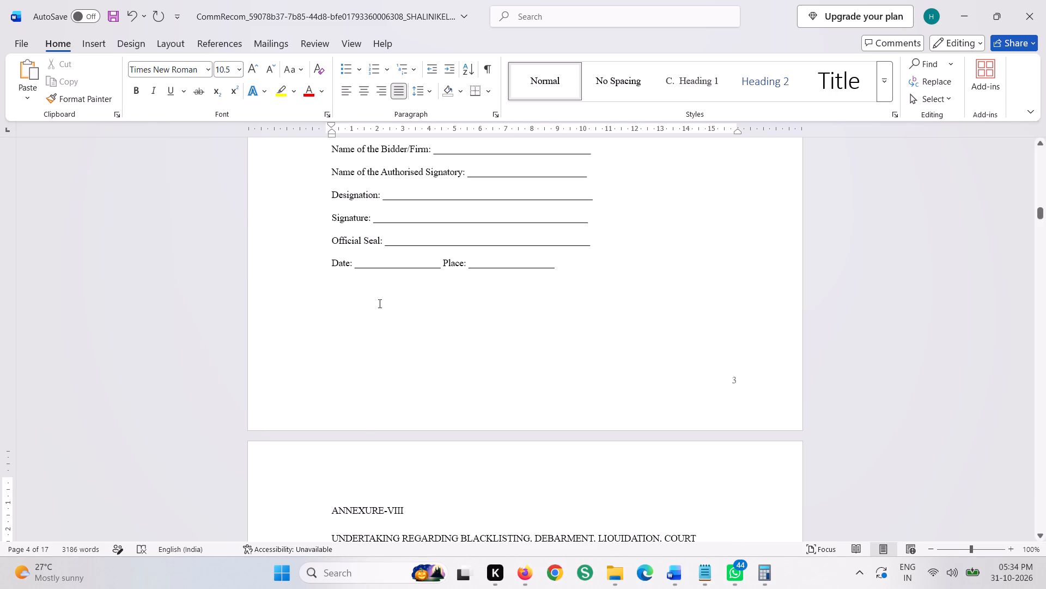
Delete Annexure-IX, the certificate of turnover from similar services, from its heading up to the ANNEXURE-X heading.
scroll(567, 262, down, 2)
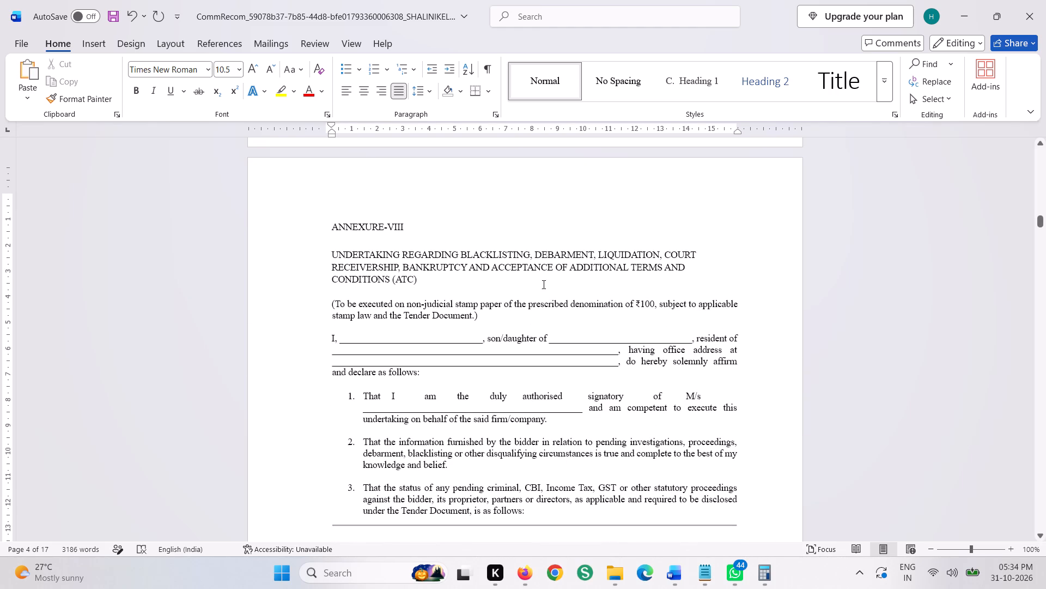
scroll(543, 284, down, 4)
scroll(433, 320, down, 4)
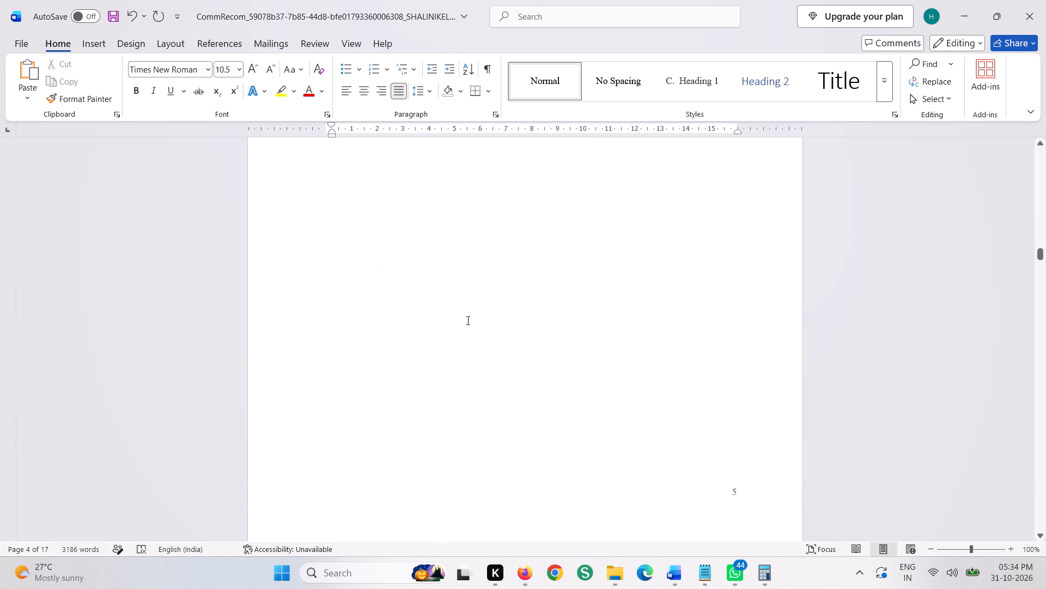
scroll(484, 319, down, 2)
click(458, 269)
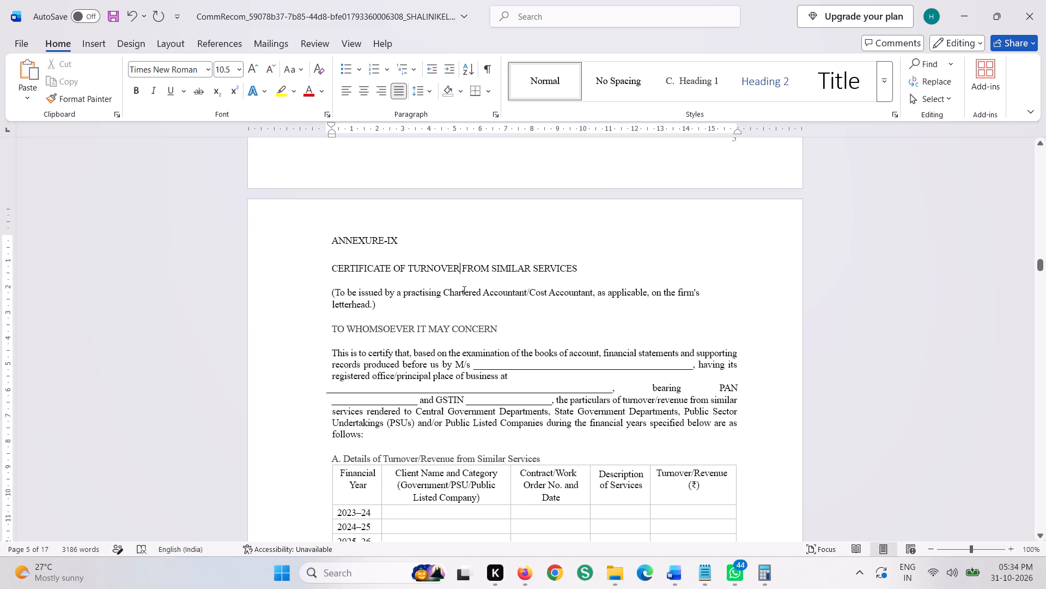
drag(327, 241, 356, 254)
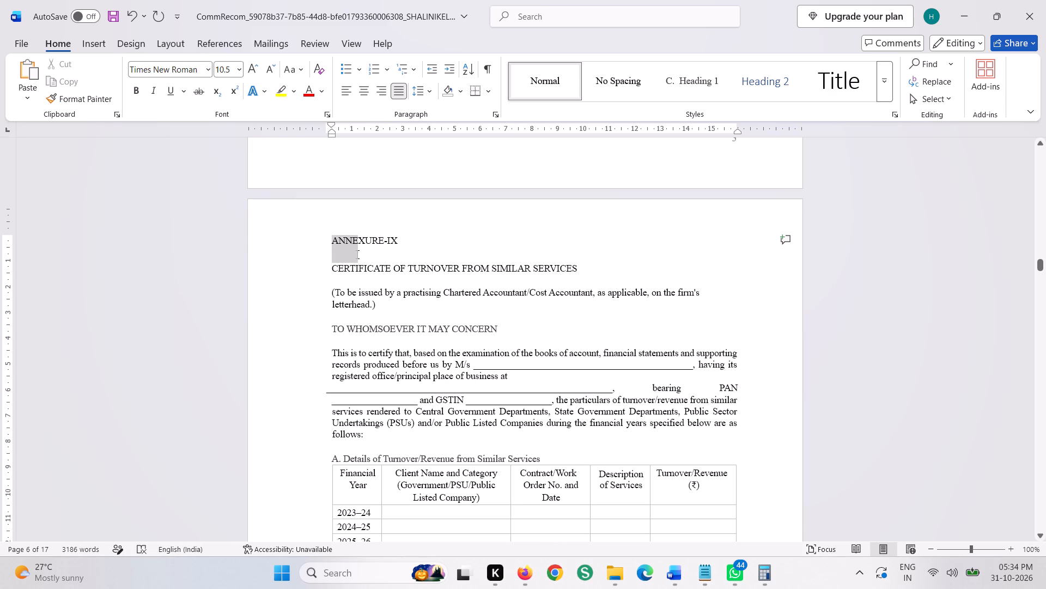
drag(356, 254, 561, 588)
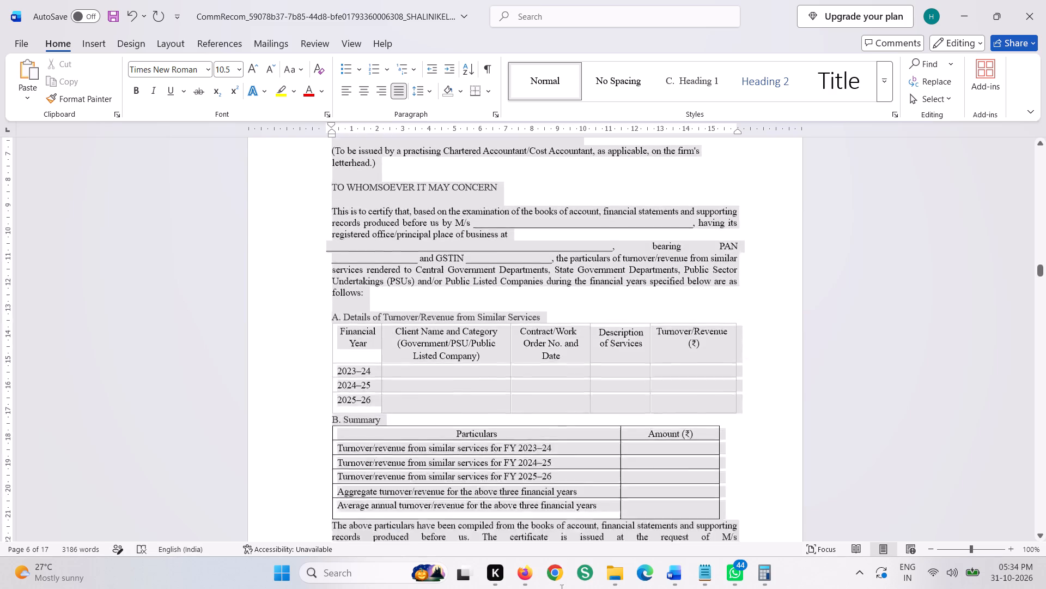
drag(561, 588, 421, 320)
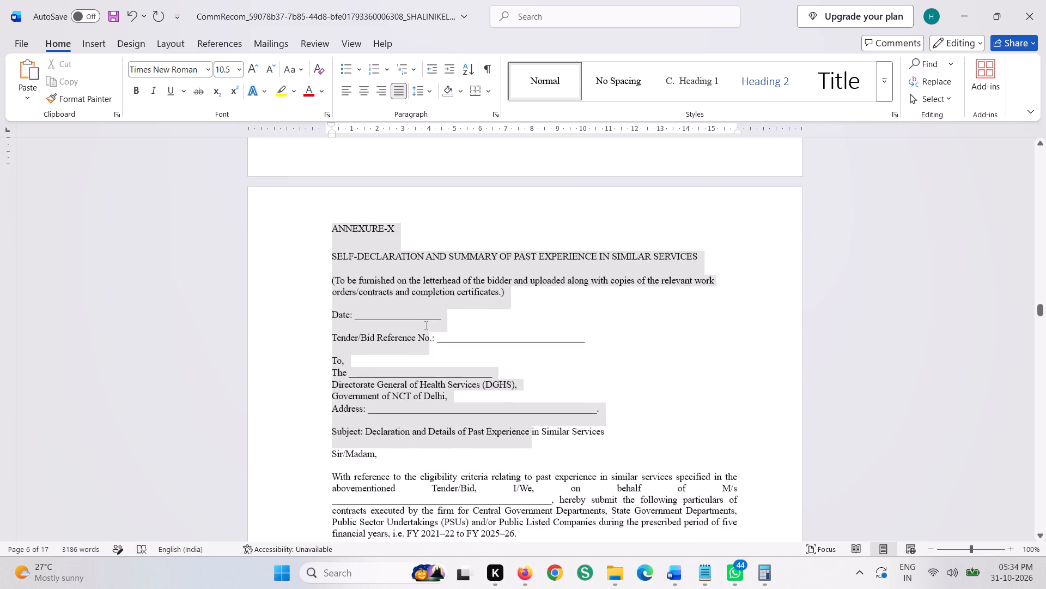
drag(421, 320, 331, 209)
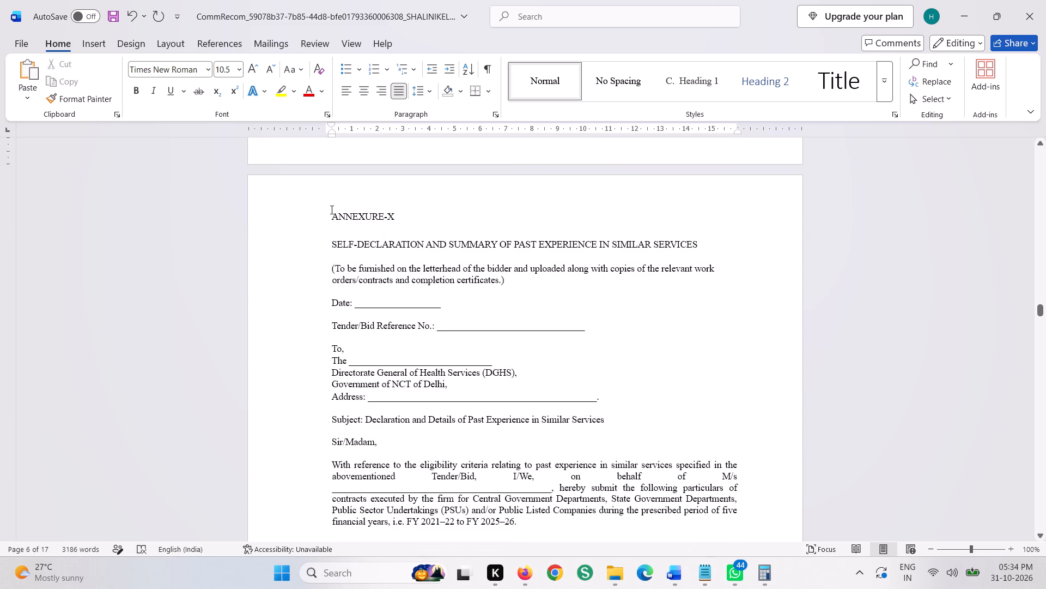
drag(331, 209, 329, 210)
key(BackSpace)
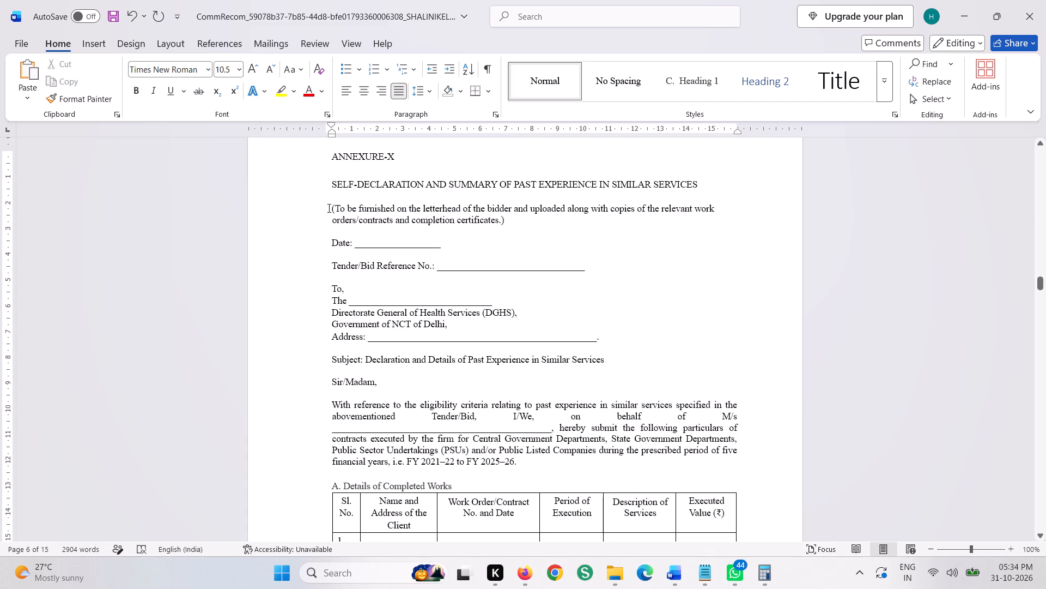
Examine the Annexure-X past experience self-declaration, from its letterhead note through the work tables to the list of enclosures.
drag(328, 208, 465, 209)
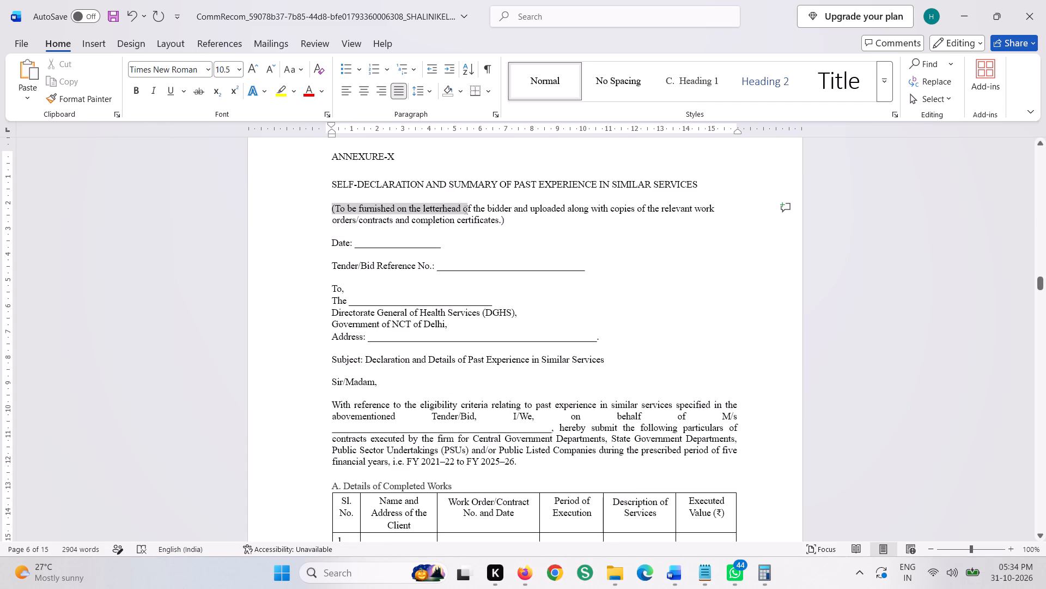
drag(465, 209, 463, 209)
click(525, 189)
click(522, 248)
scroll(484, 293, down, 2)
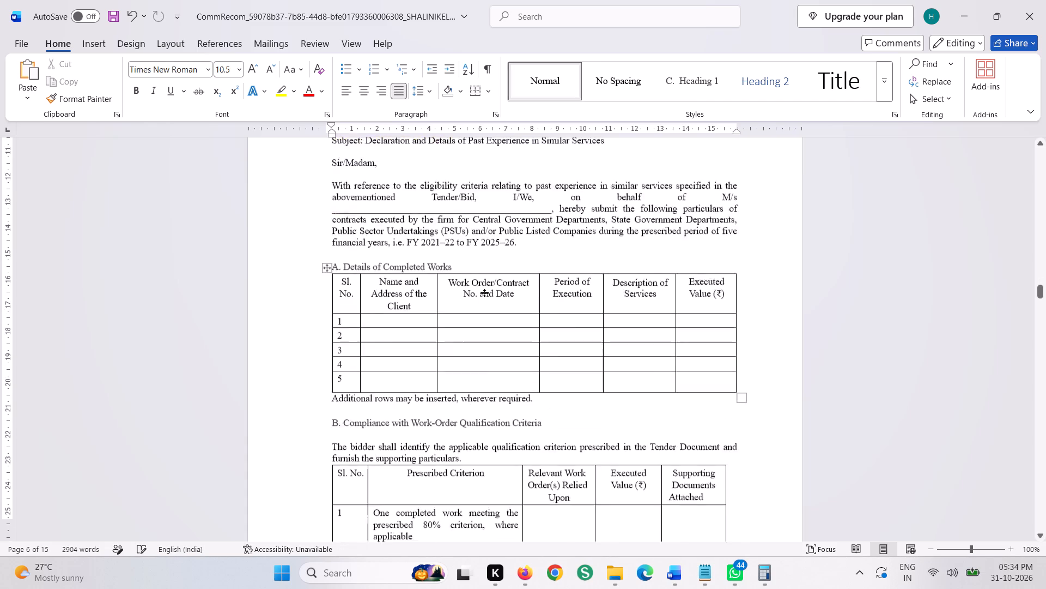
scroll(483, 282, down, 3)
scroll(530, 277, down, 4)
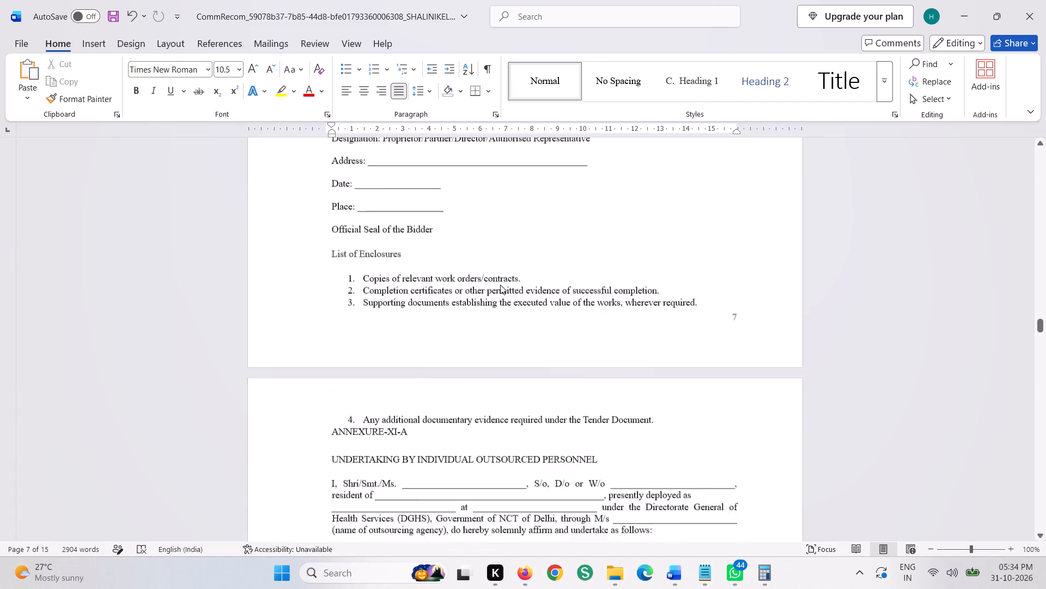
Delete Annexures XI-A to XIII, from the ANNEXURE-XI-A heading up to just before the ANNEXURE-XIV heading.
scroll(496, 285, down, 1)
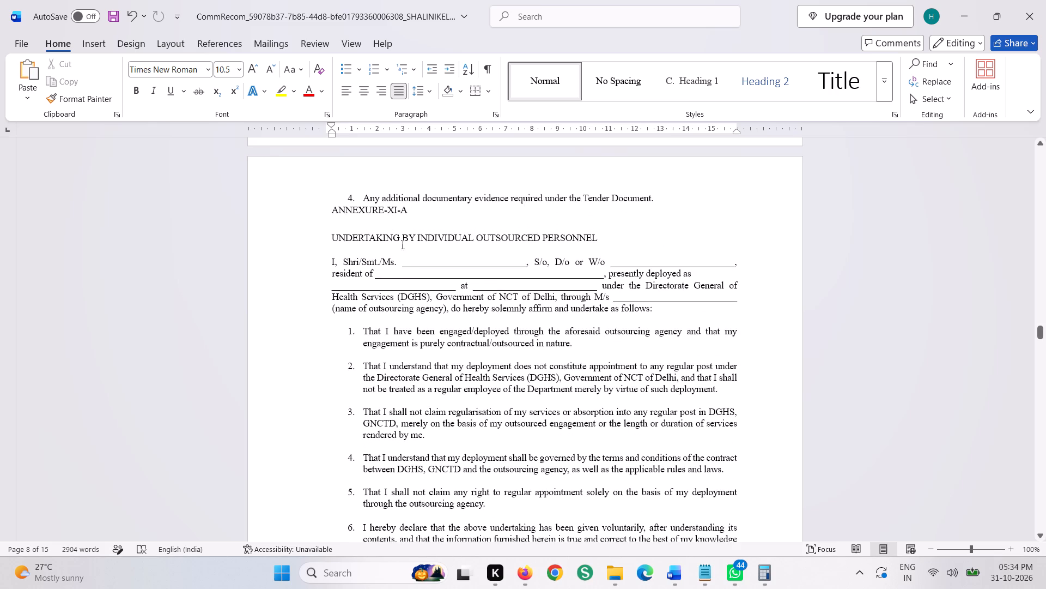
drag(330, 237, 403, 290)
drag(332, 213, 672, 588)
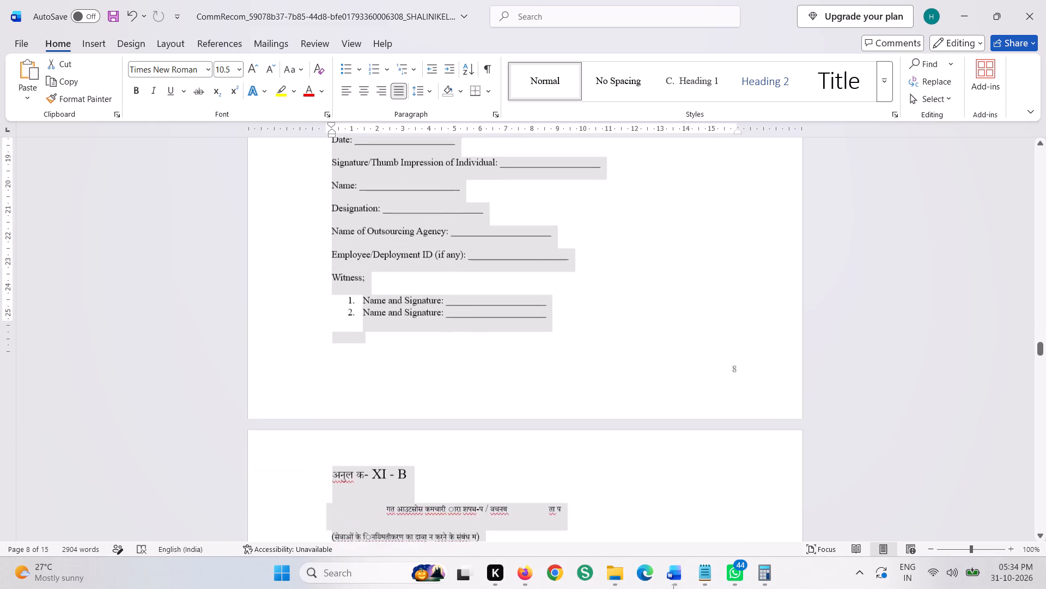
drag(672, 588, 727, 250)
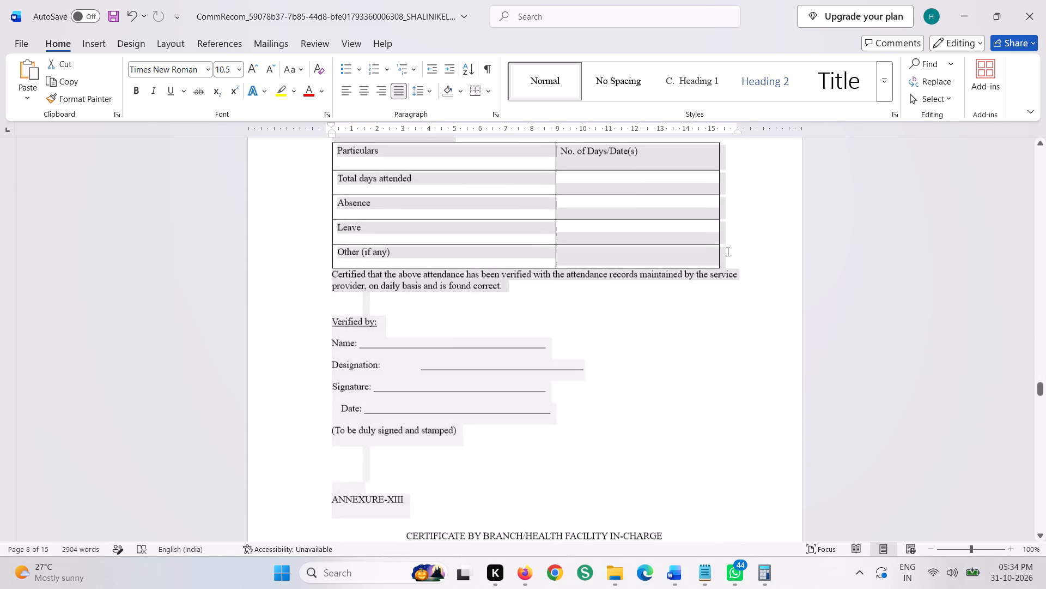
drag(727, 250, 606, 368)
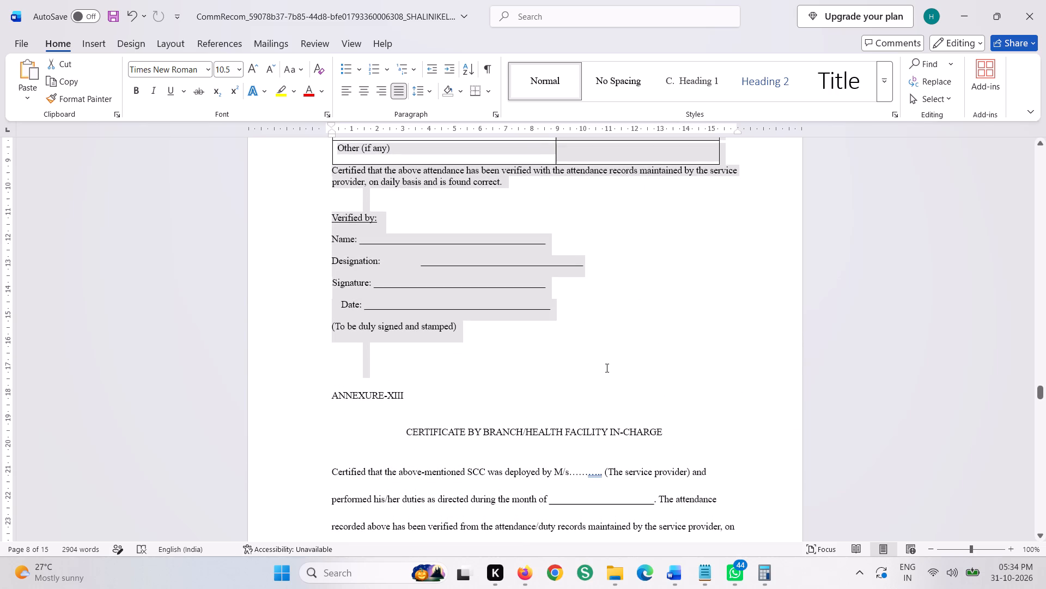
drag(606, 368, 696, 586)
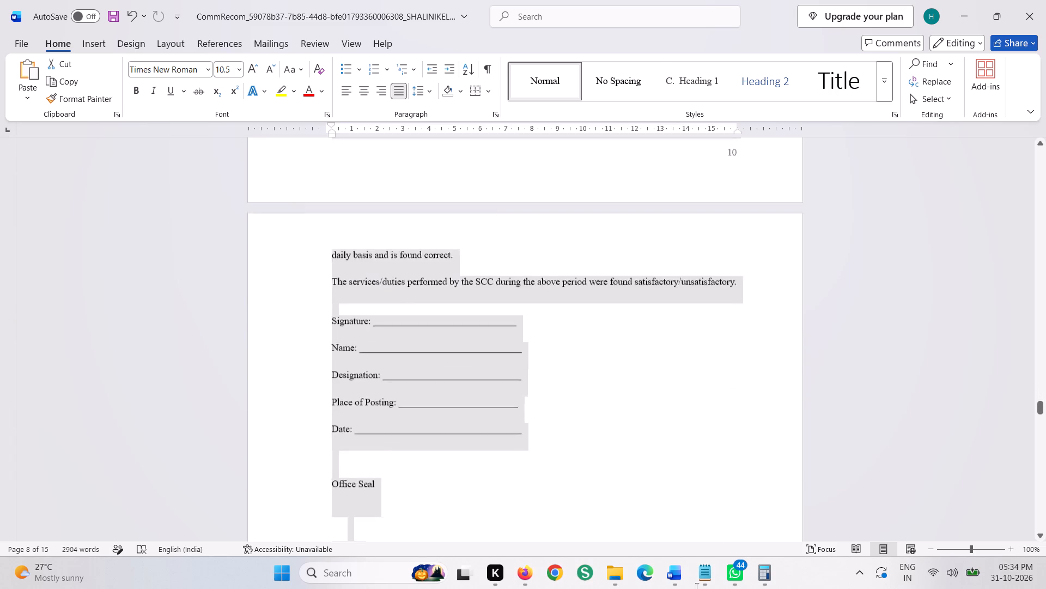
drag(696, 586, 549, 230)
key(BackSpace)
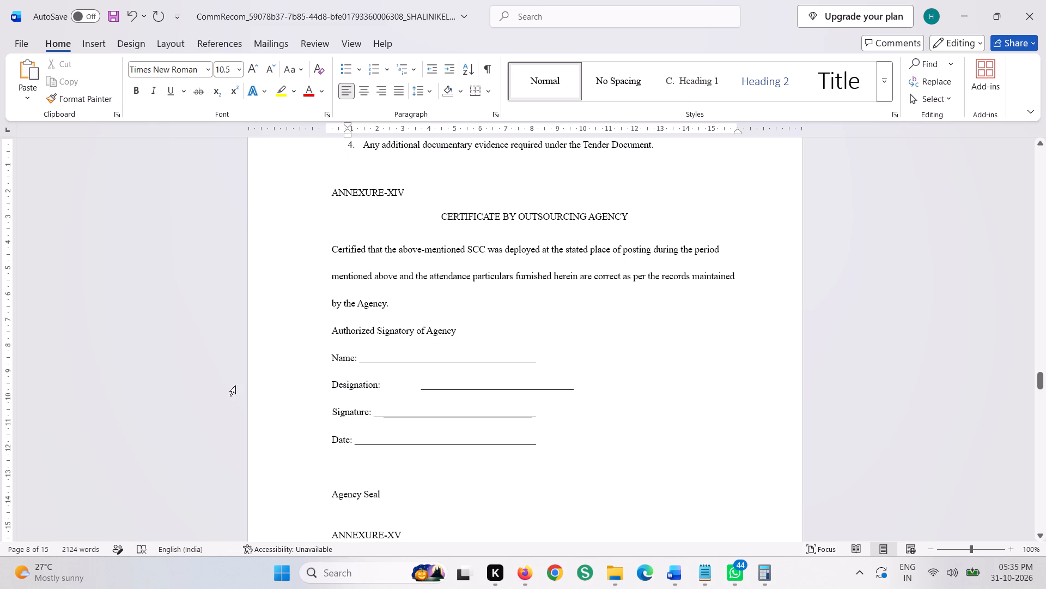
Delete Annexure-XIV, the certificate by outsourcing agency, from its heading through the Agency Seal line.
scroll(478, 415, down, 1)
scroll(479, 411, up, 1)
drag(329, 192, 442, 491)
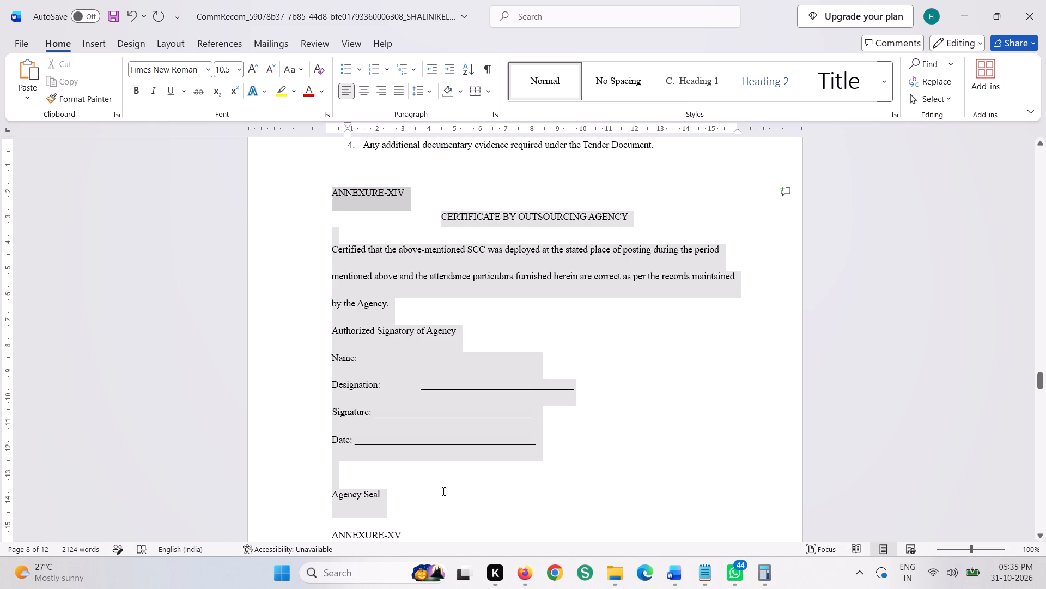
drag(442, 491, 441, 502)
key(BackSpace)
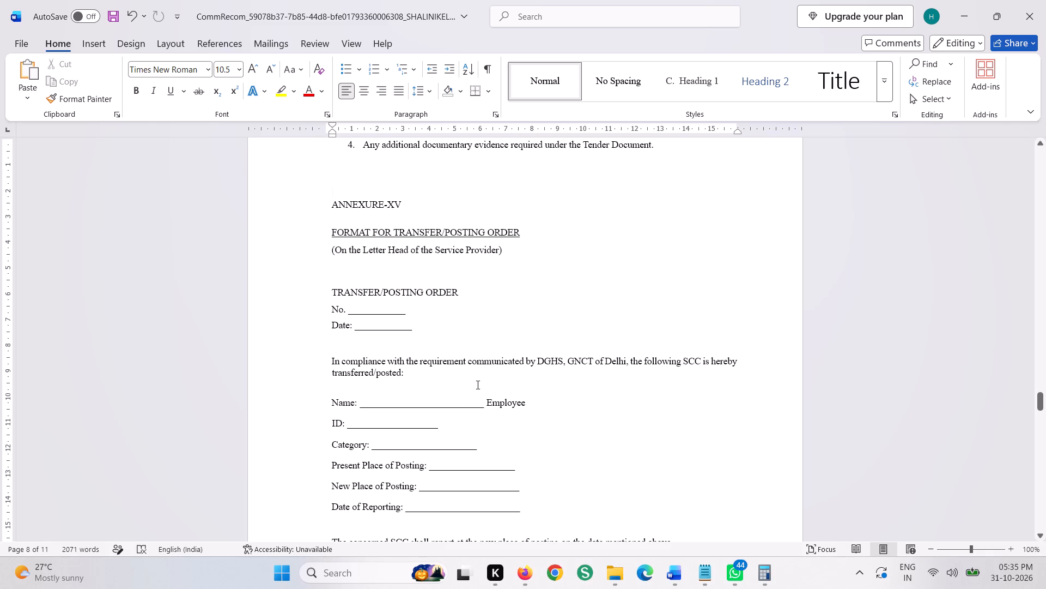
Insert three line breaks before the ANNEXURE-XVI heading to separate it from the Service Provider signatory line.
scroll(370, 441, down, 1)
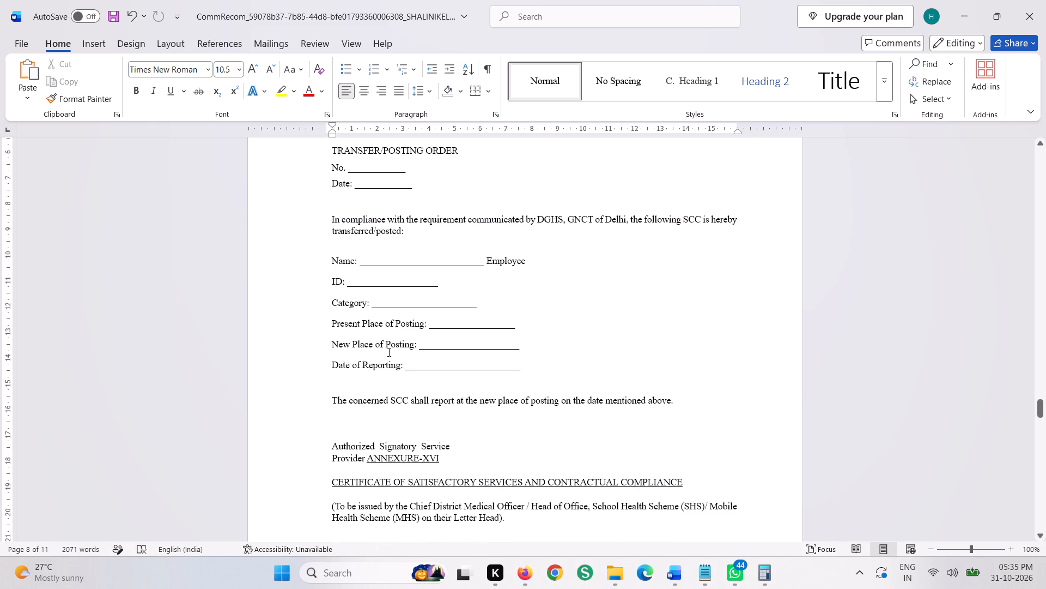
scroll(388, 352, up, 1)
scroll(388, 352, down, 1)
click(457, 448)
click(367, 458)
key(Return)
key(Return)
key(Return)
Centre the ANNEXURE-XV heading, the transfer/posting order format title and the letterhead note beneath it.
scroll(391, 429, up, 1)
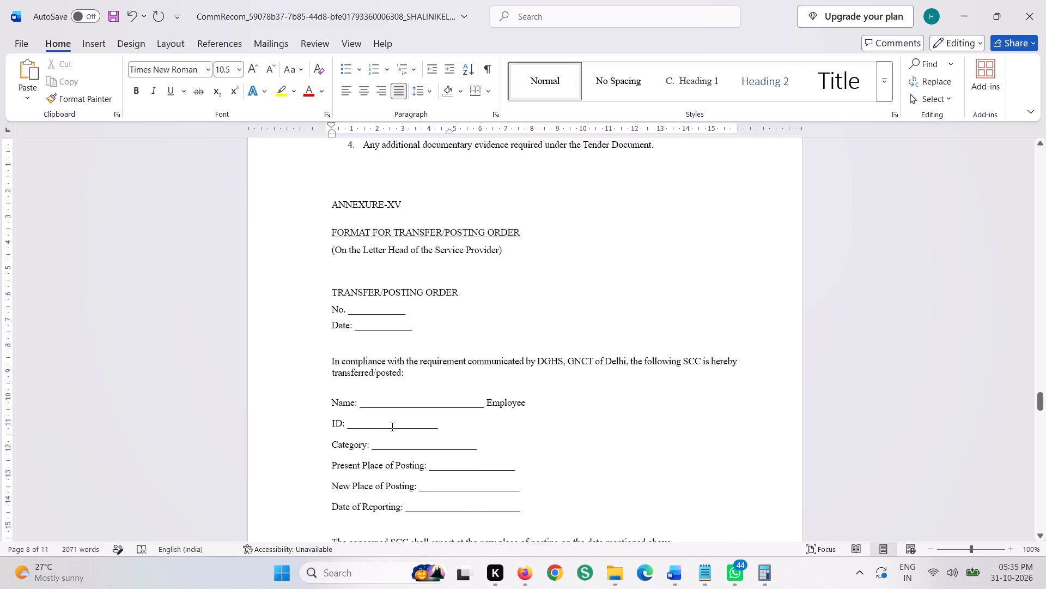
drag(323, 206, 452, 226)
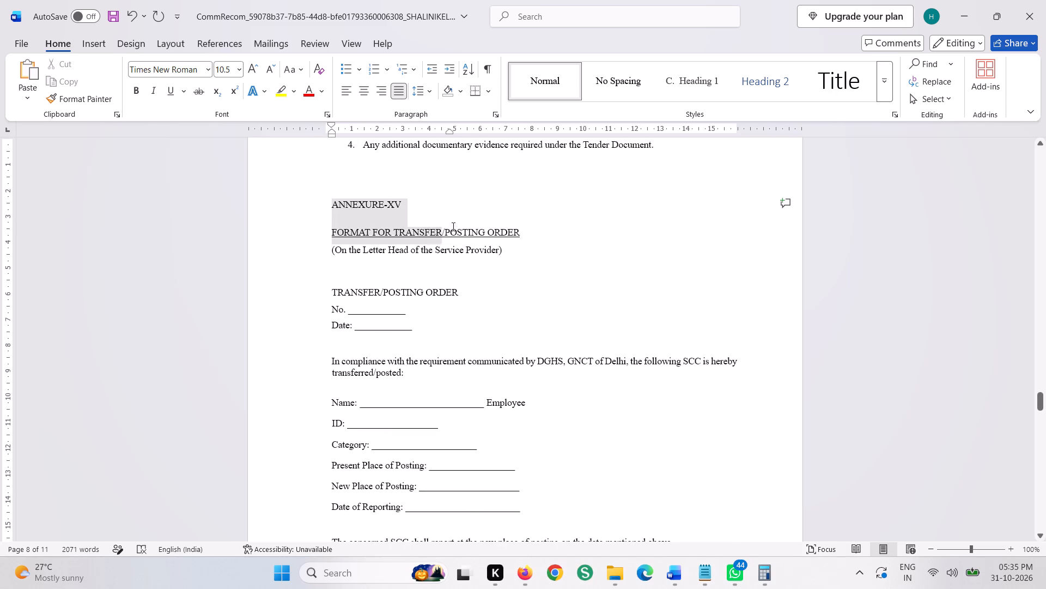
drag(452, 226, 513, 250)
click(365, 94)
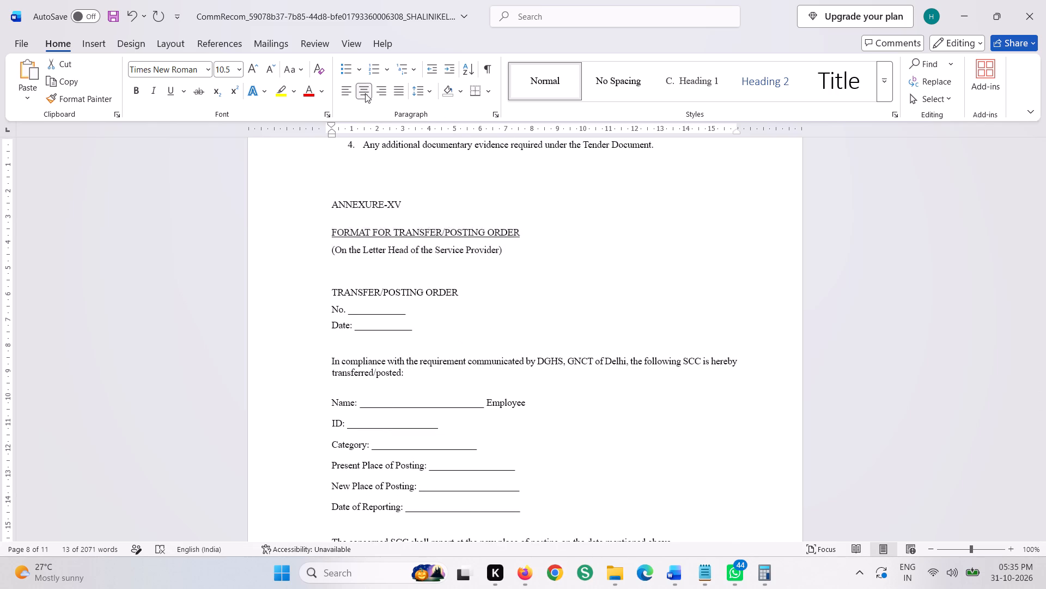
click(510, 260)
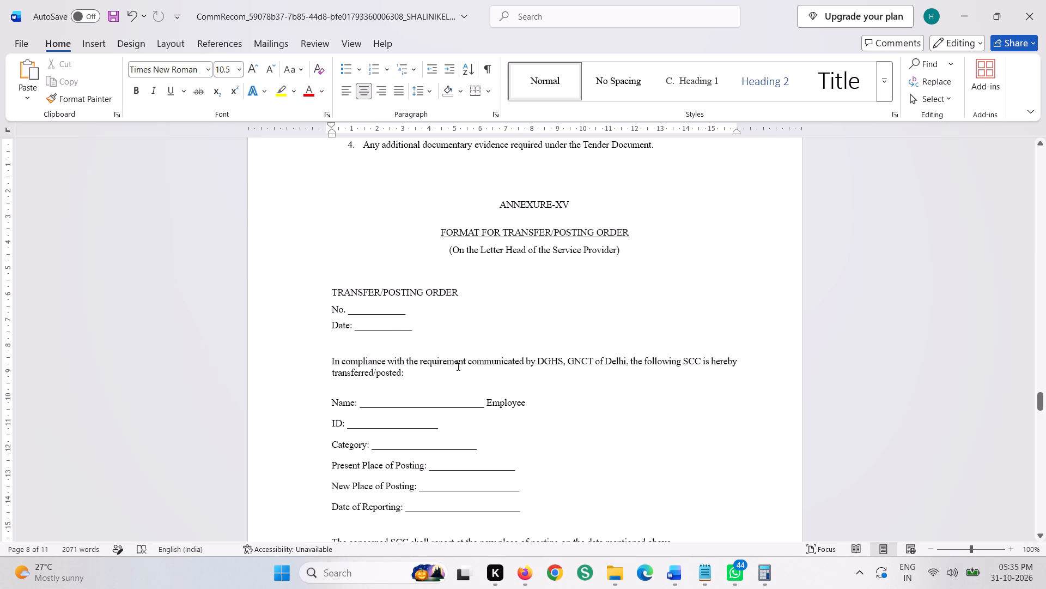
Delete Annexure-XV, the transfer/posting order format, from its heading through the authorized signatory's Provider line.
drag(502, 204, 548, 372)
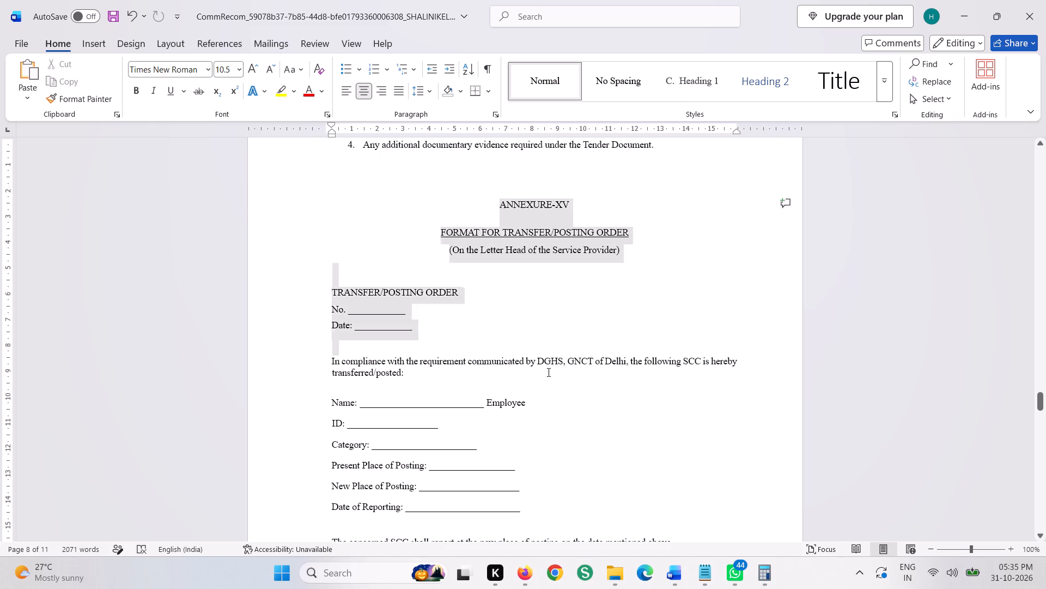
drag(548, 372, 442, 155)
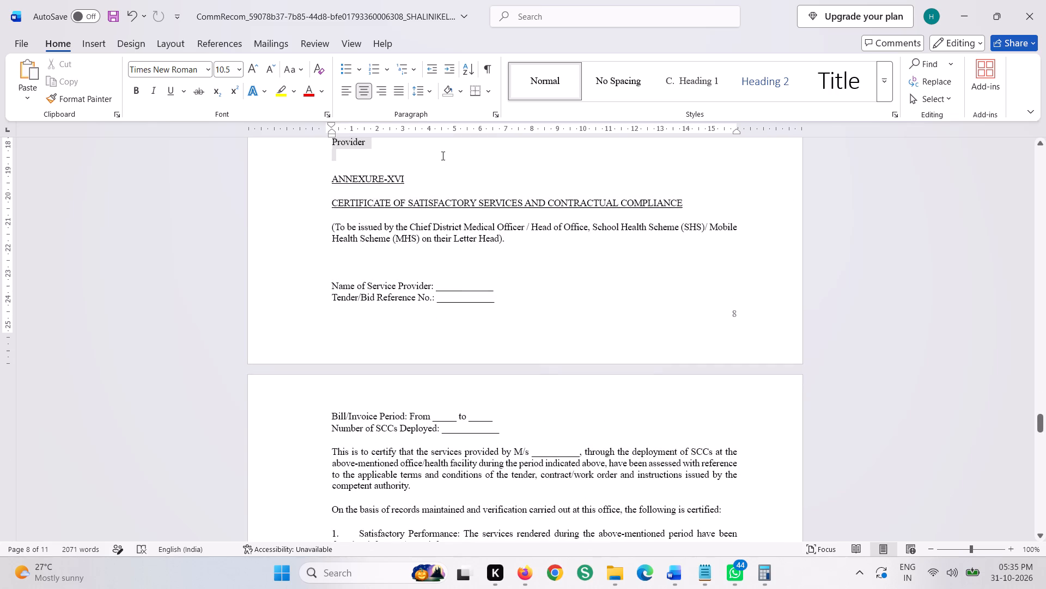
drag(442, 155, 442, 151)
key(BackSpace)
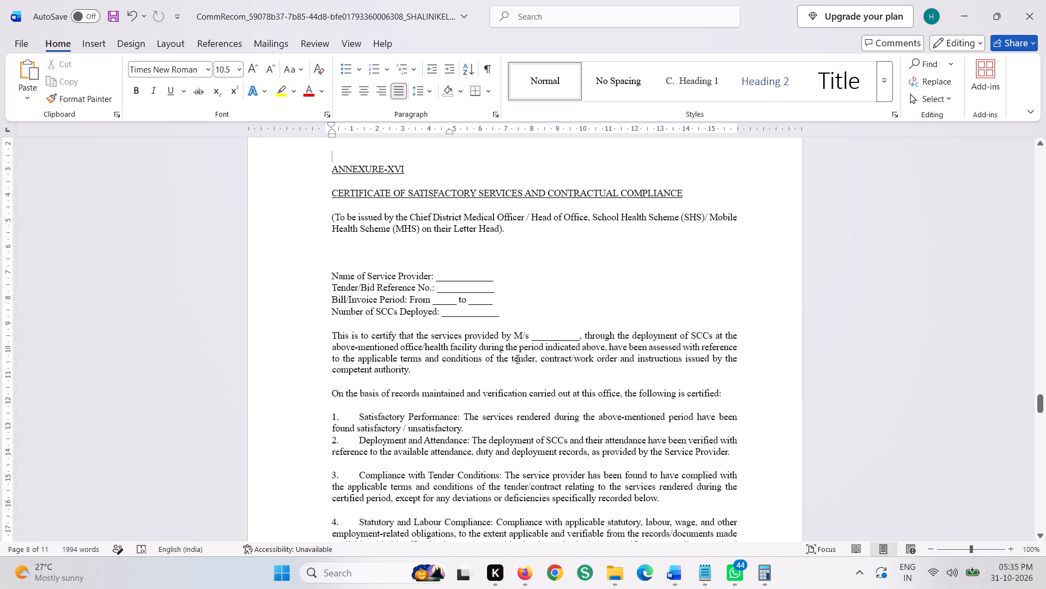
Examine the Annexure-XVI certificate of satisfactory services and contractual compliance, from its issuing-authority note to its signature block and enclosures.
scroll(509, 363, down, 1)
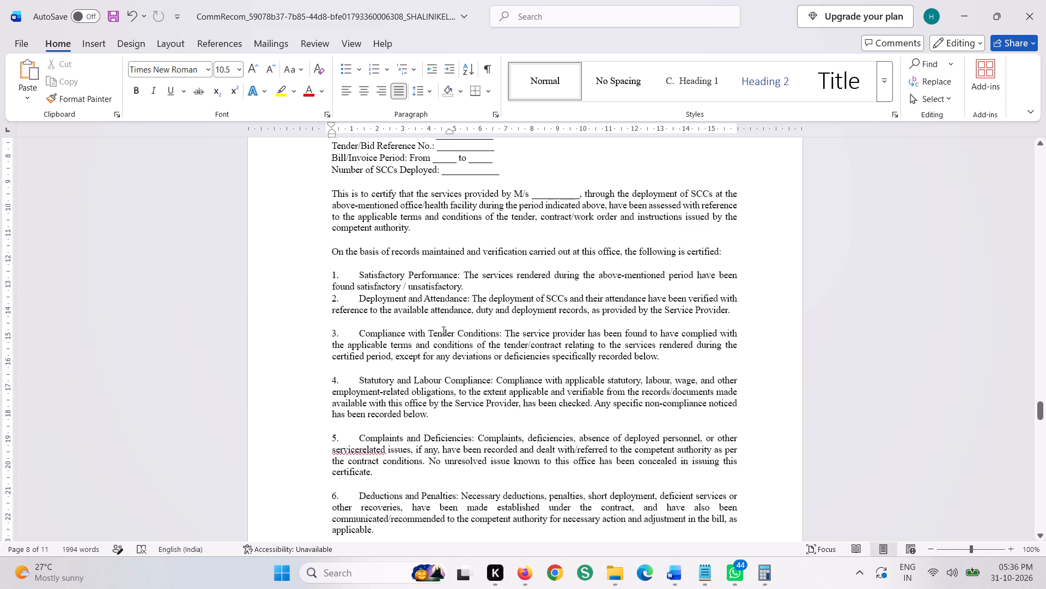
scroll(459, 412, down, 3)
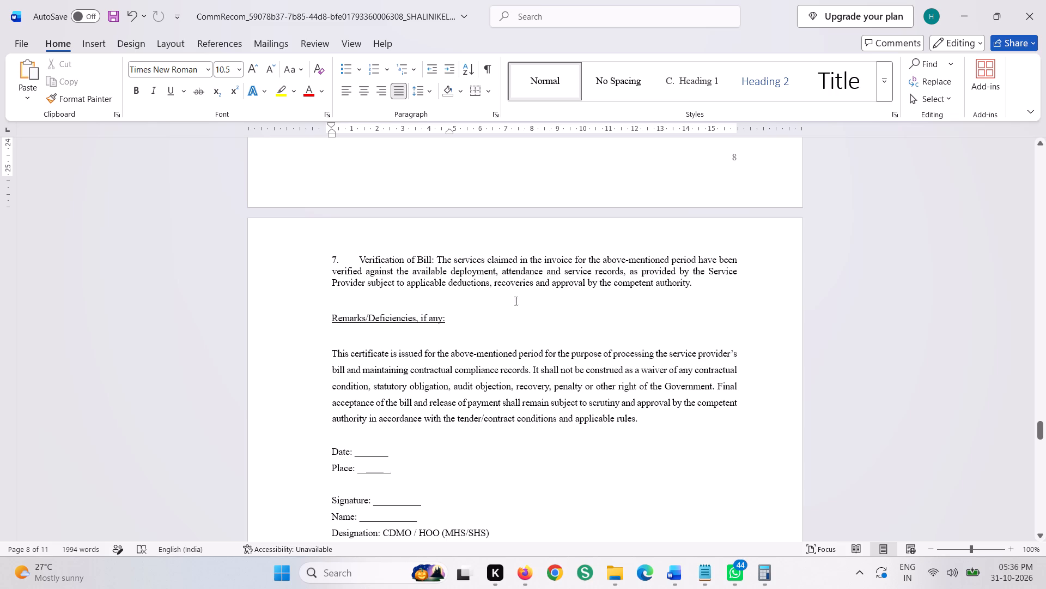
scroll(484, 422, down, 2)
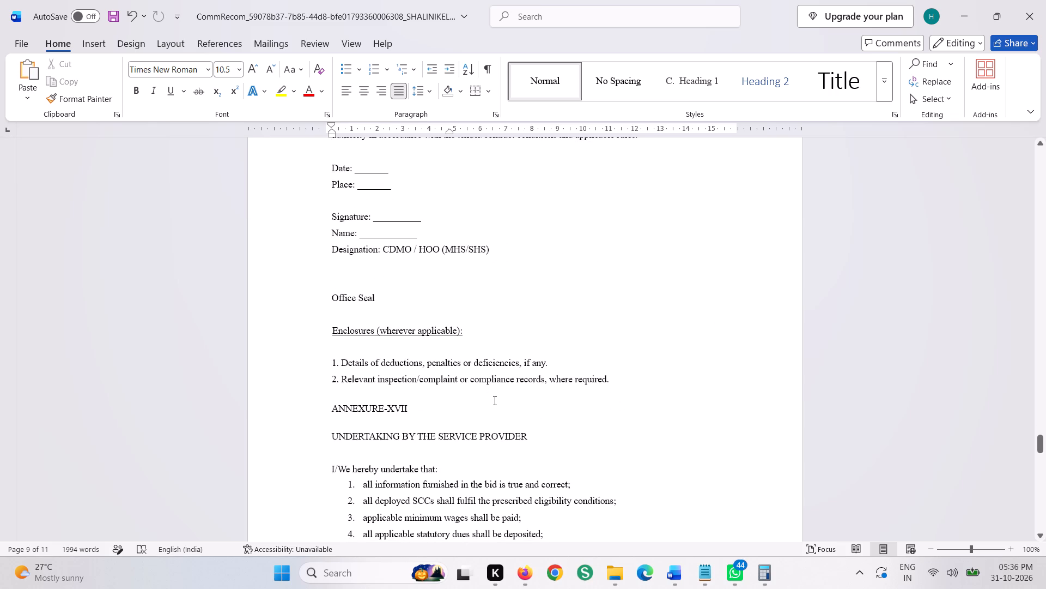
scroll(494, 400, up, 5)
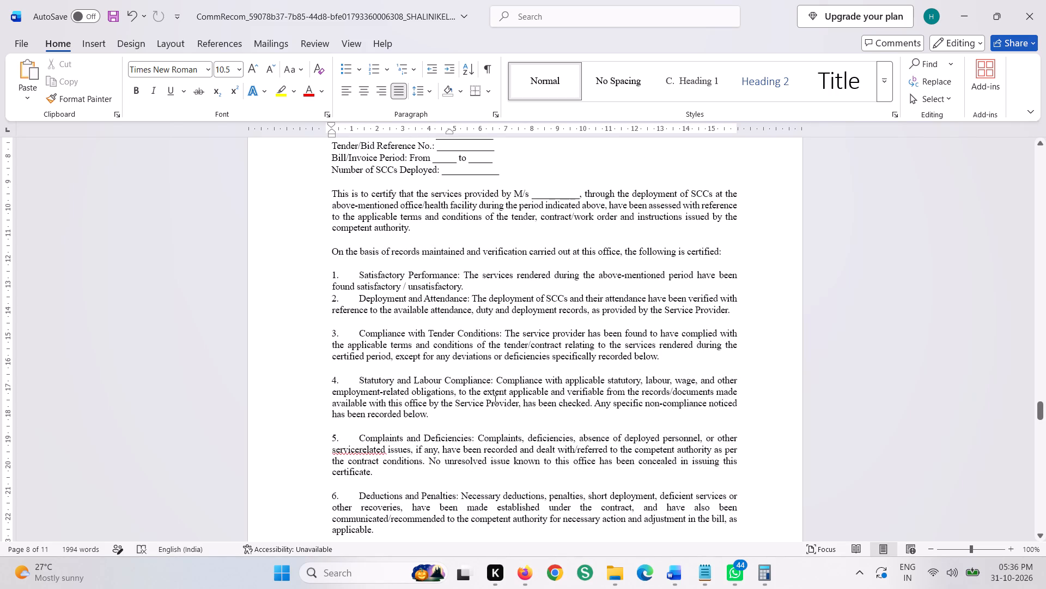
scroll(494, 399, up, 1)
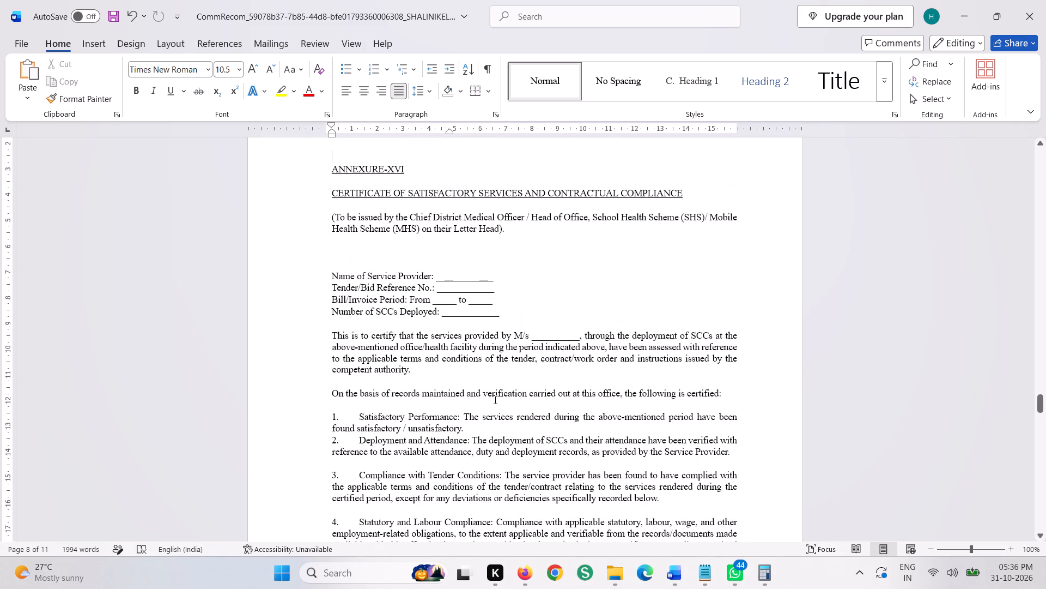
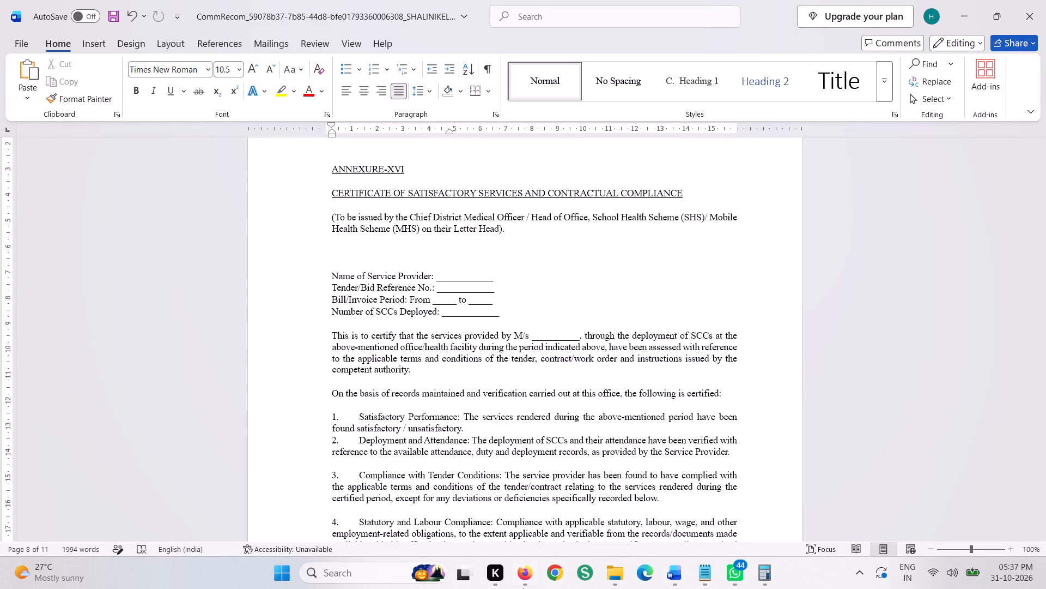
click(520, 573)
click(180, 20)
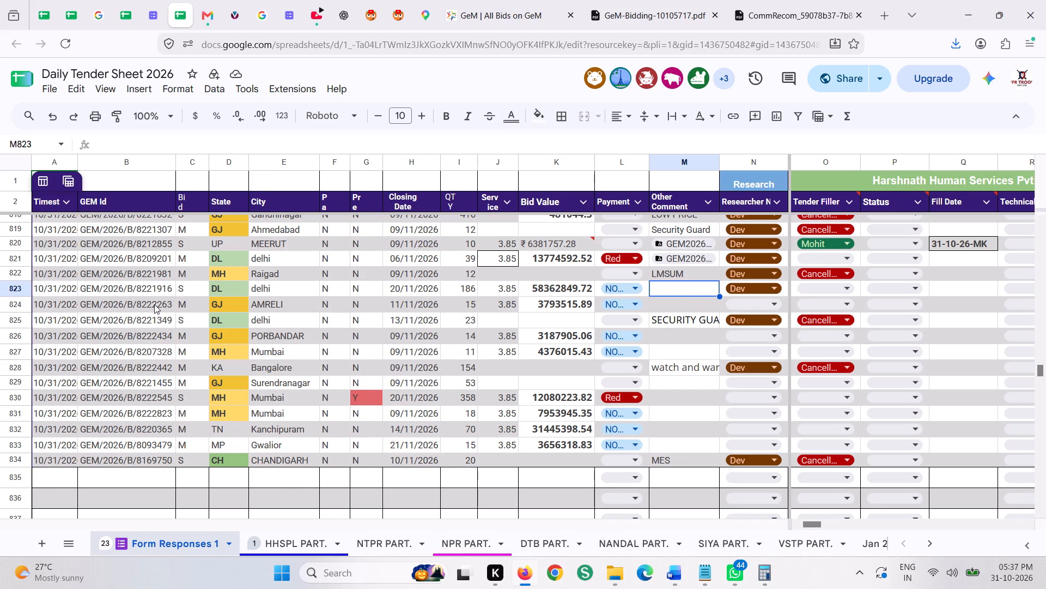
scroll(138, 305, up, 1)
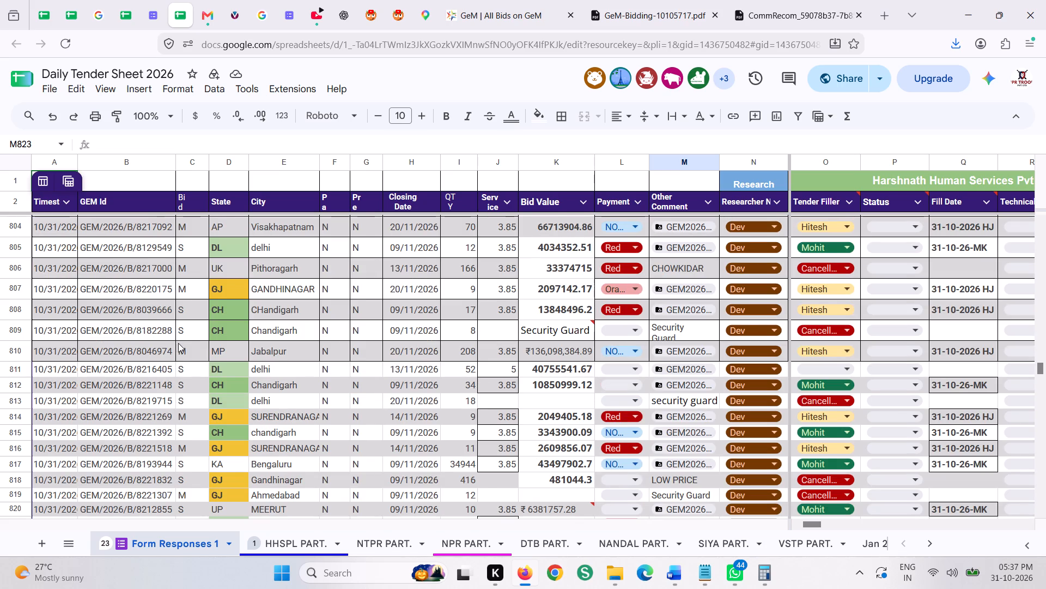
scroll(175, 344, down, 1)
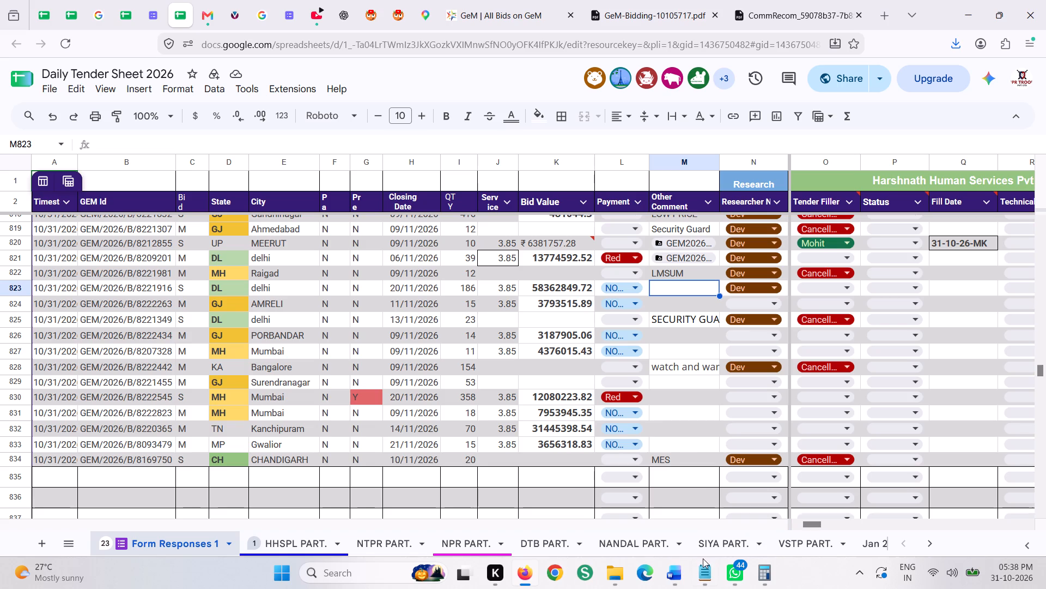
Delete everything from the ANNEXURE-XVI heading onward, including the satisfactory-services certificate and the Annexure-XVII Service Provider undertaking text.
click(674, 568)
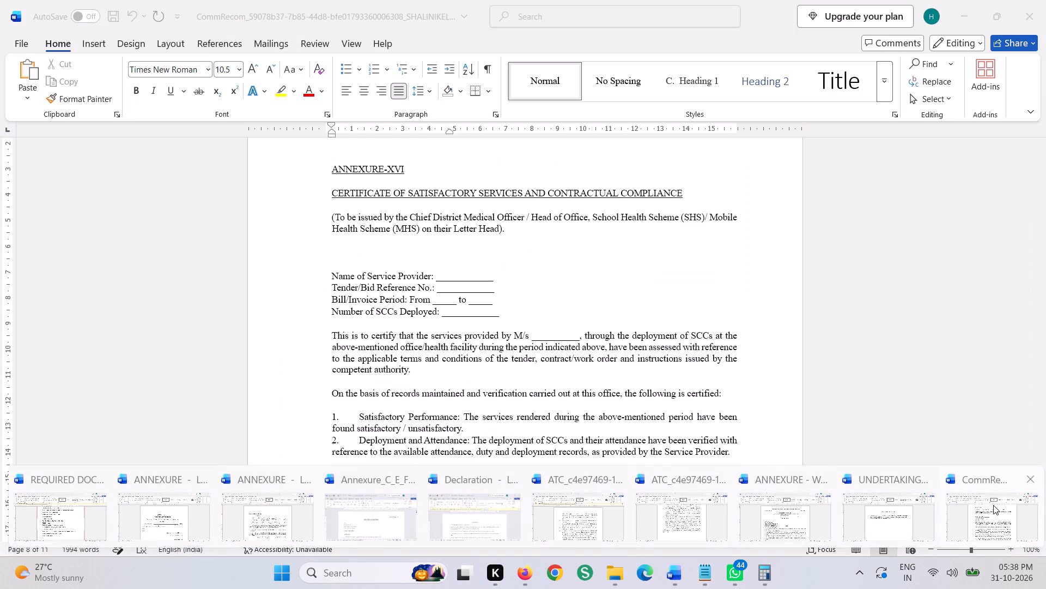
click(993, 505)
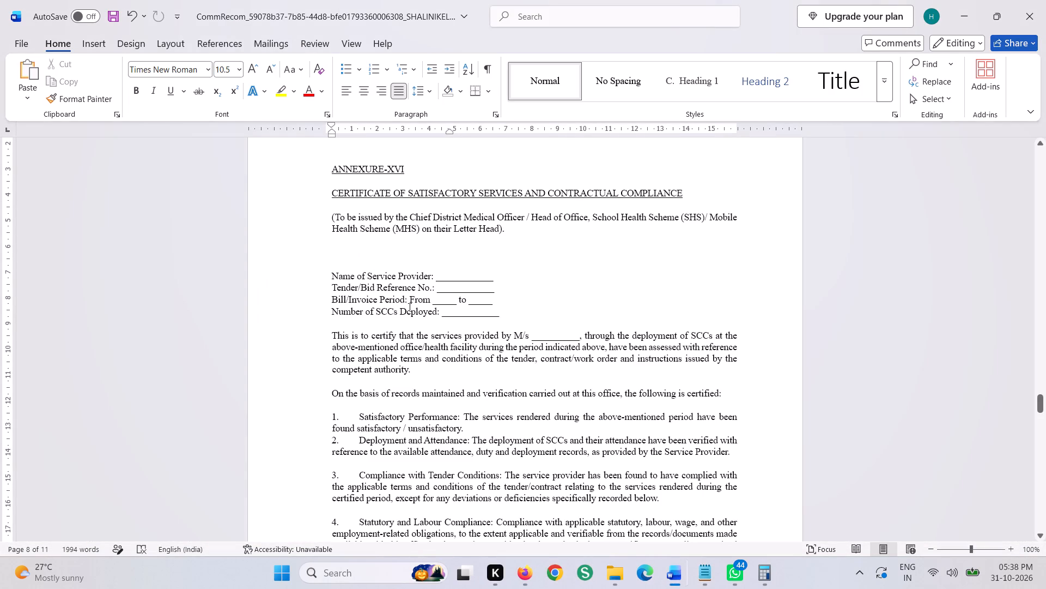
scroll(383, 276, up, 1)
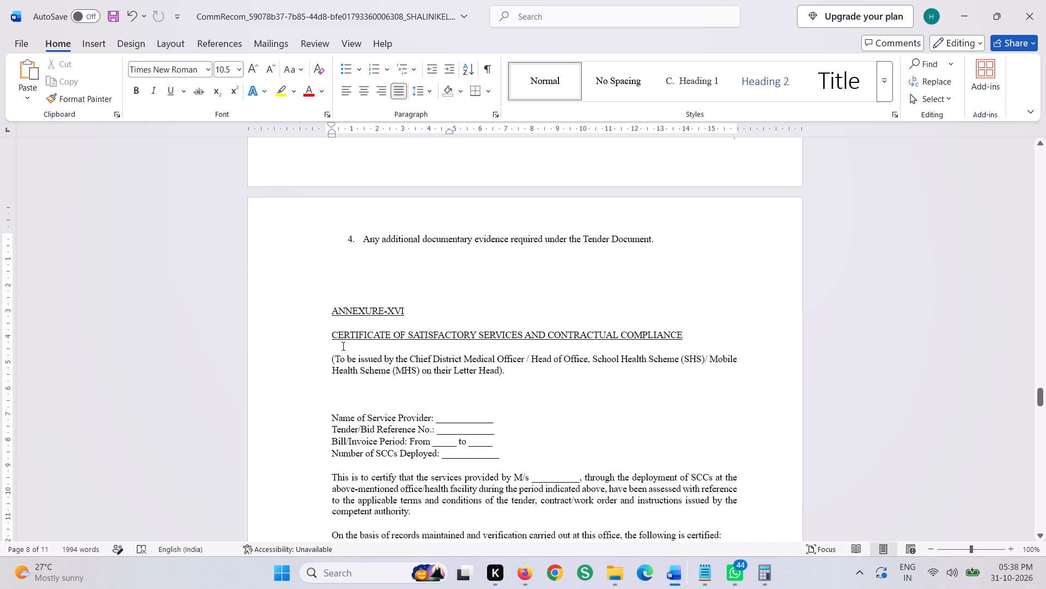
drag(329, 314, 441, 449)
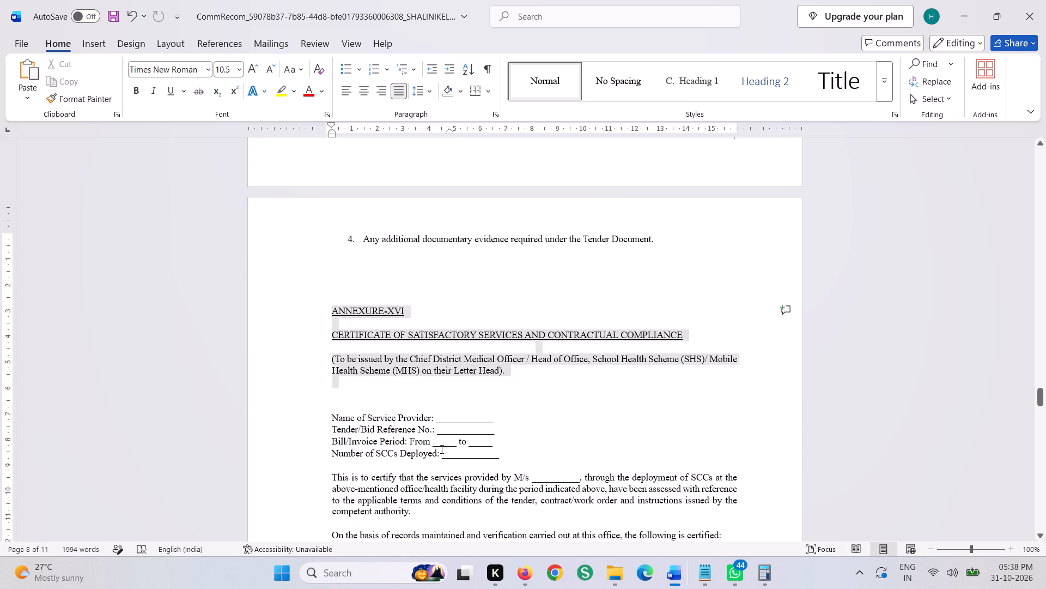
drag(441, 449, 609, 588)
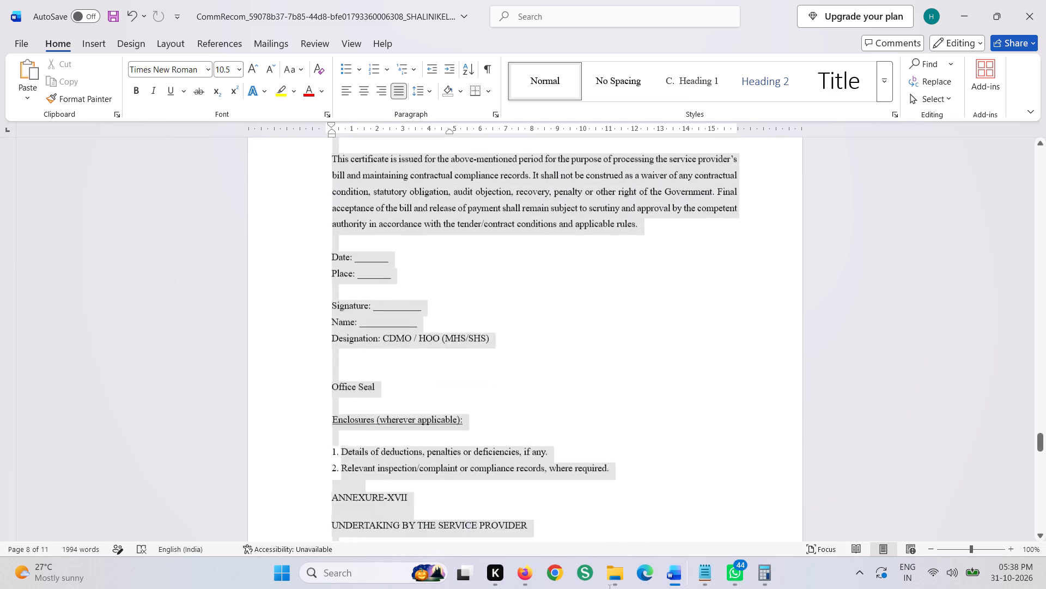
drag(609, 588, 524, 232)
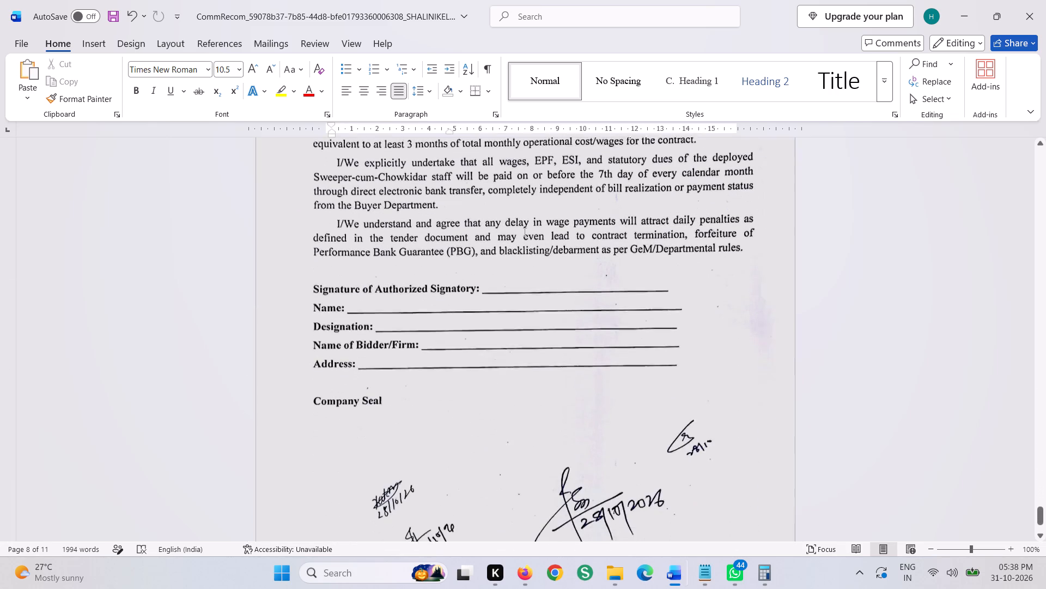
drag(524, 232, 690, 588)
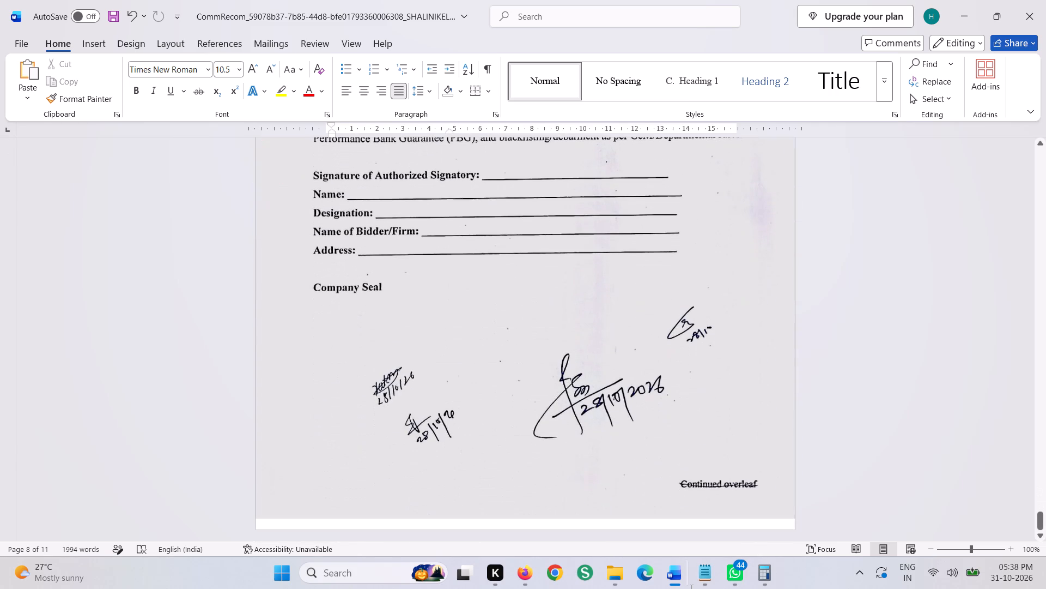
drag(690, 588, 691, 588)
key(BackSpace)
Delete the scanned page holding the undertaking on Working Capital Reserve and Compliance with Wage Payment Timelines.
scroll(647, 454, up, 2)
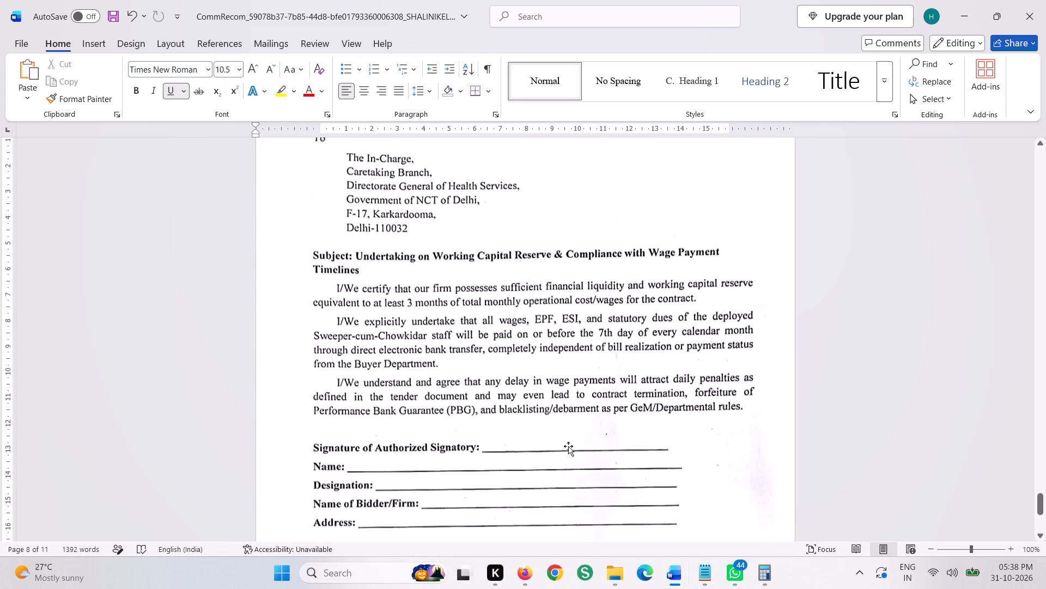
click(491, 420)
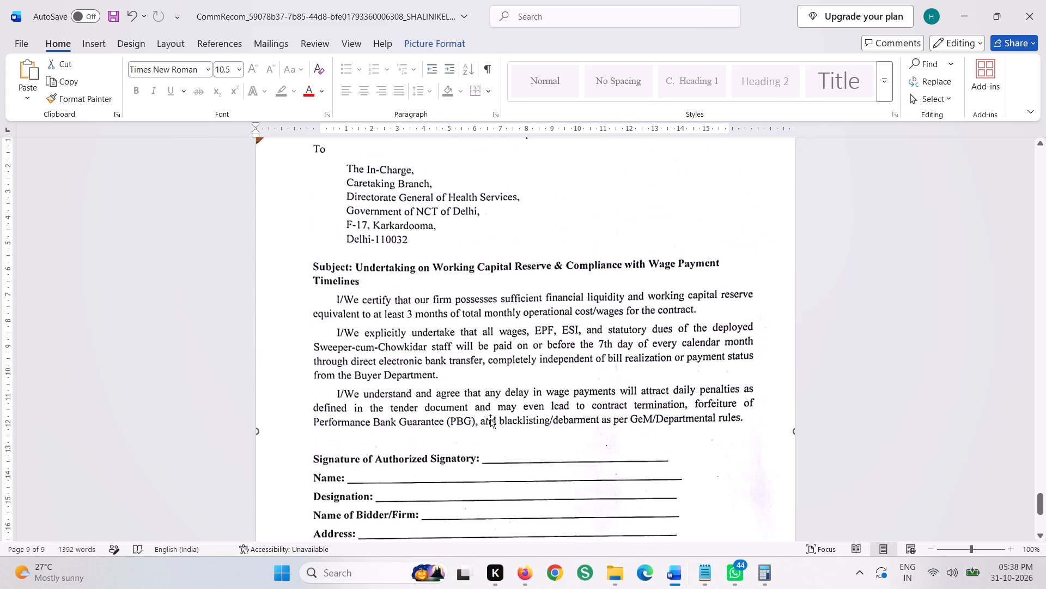
key(Delete)
Delete the List of Enclosures heading, its four numbered items and the blank lines after them at the end of Annexure-X.
scroll(474, 395, up, 8)
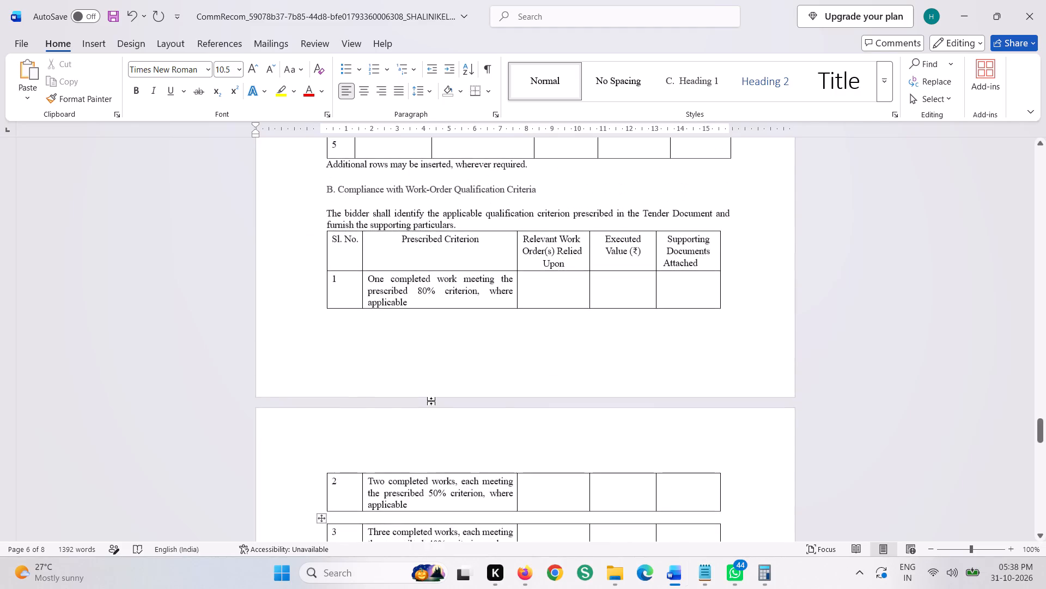
scroll(434, 402, down, 7)
scroll(427, 390, up, 2)
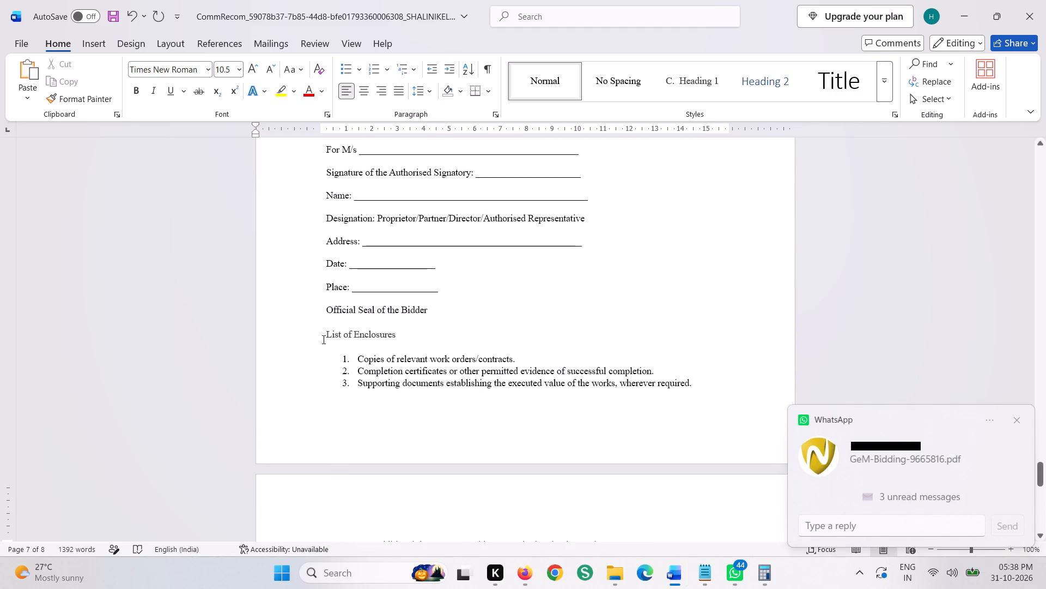
drag(320, 334, 654, 313)
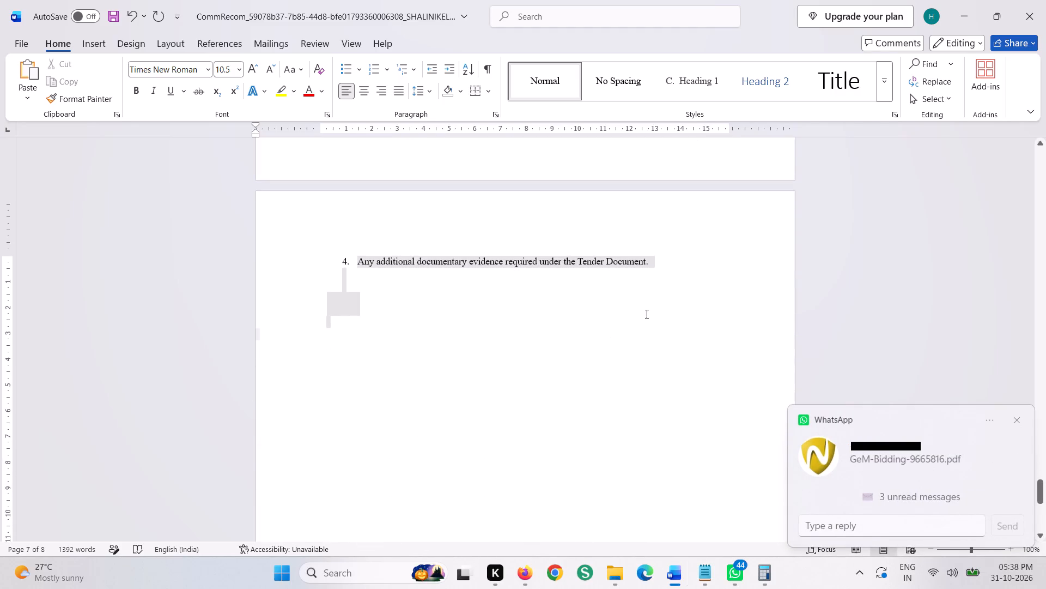
drag(654, 313, 692, 318)
key(BackSpace)
Save the trimmed document as a Word file named ANNEXURES in the GEM2026B8221916 folder under DEV1.
scroll(492, 310, up, 6)
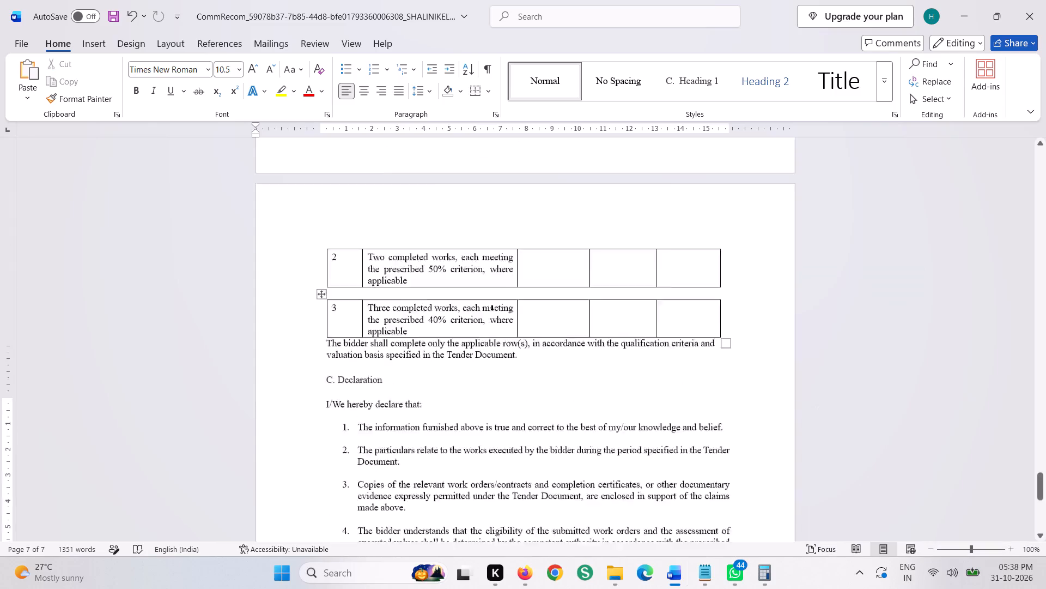
scroll(492, 310, up, 3)
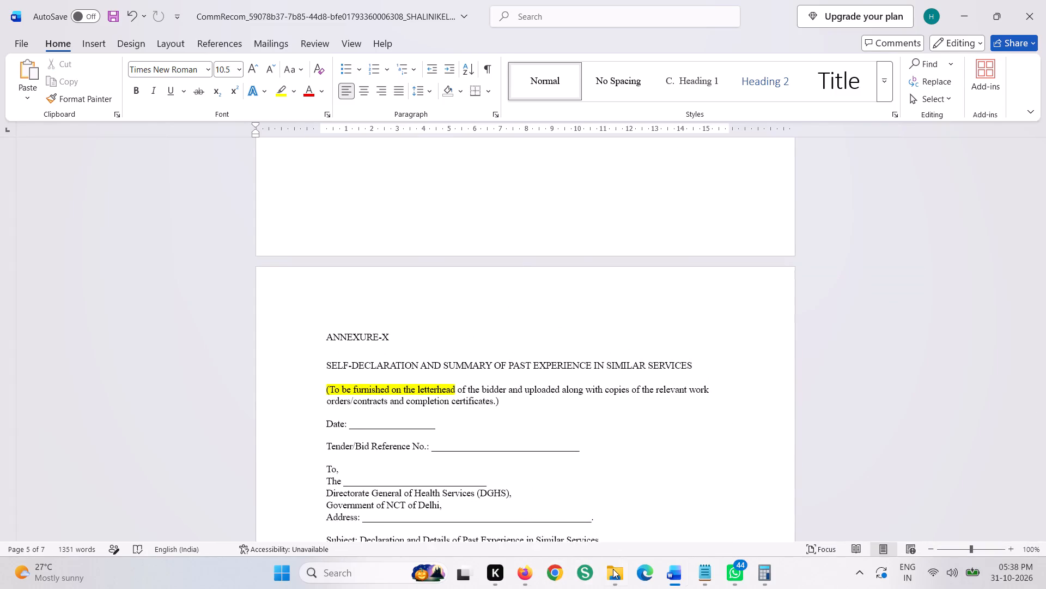
click(613, 569)
click(613, 569)
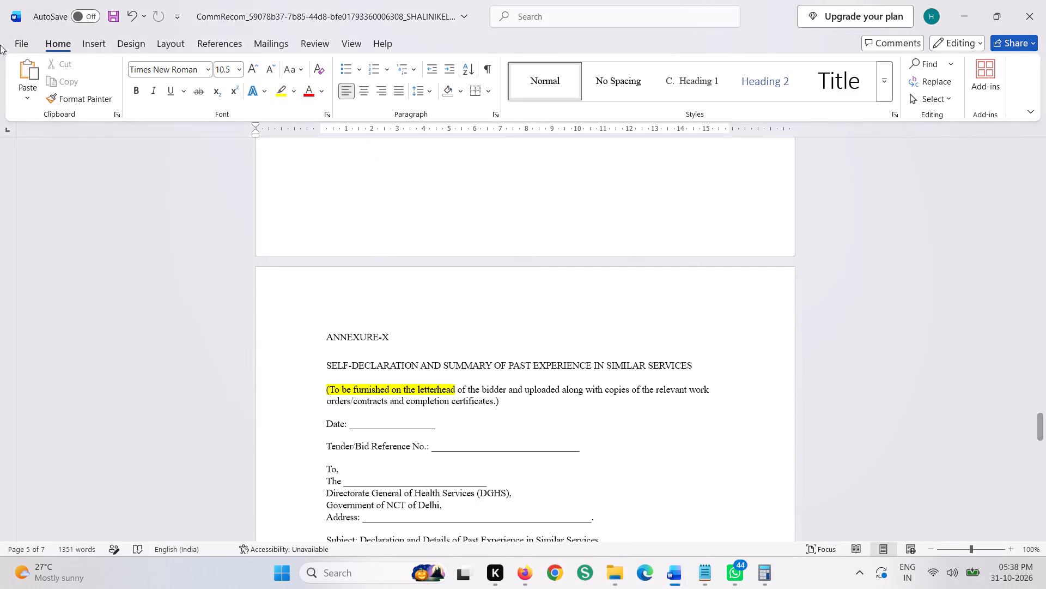
click(16, 36)
click(52, 256)
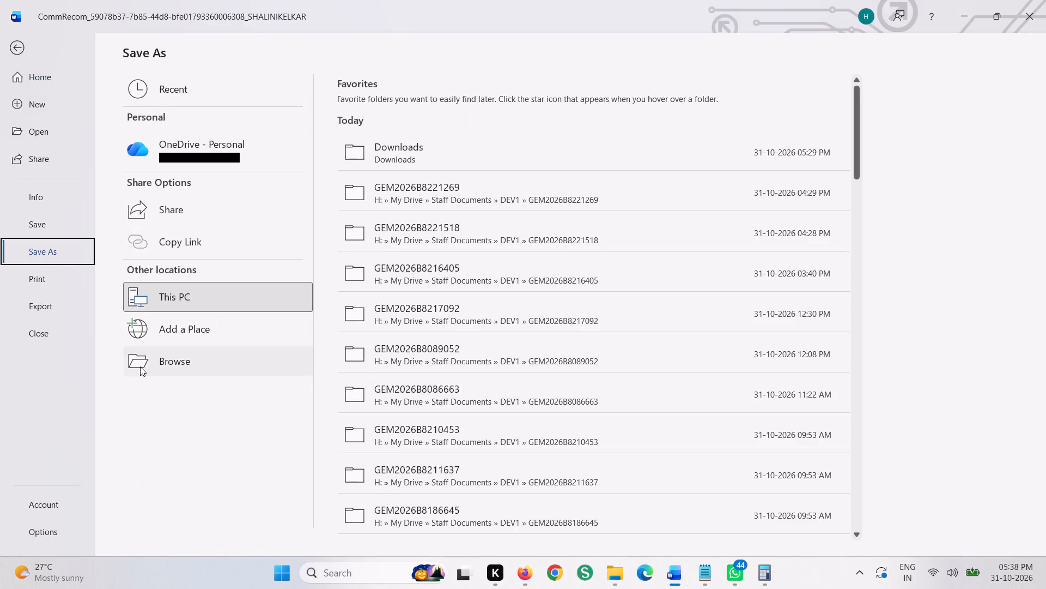
click(144, 363)
scroll(225, 260, down, 1)
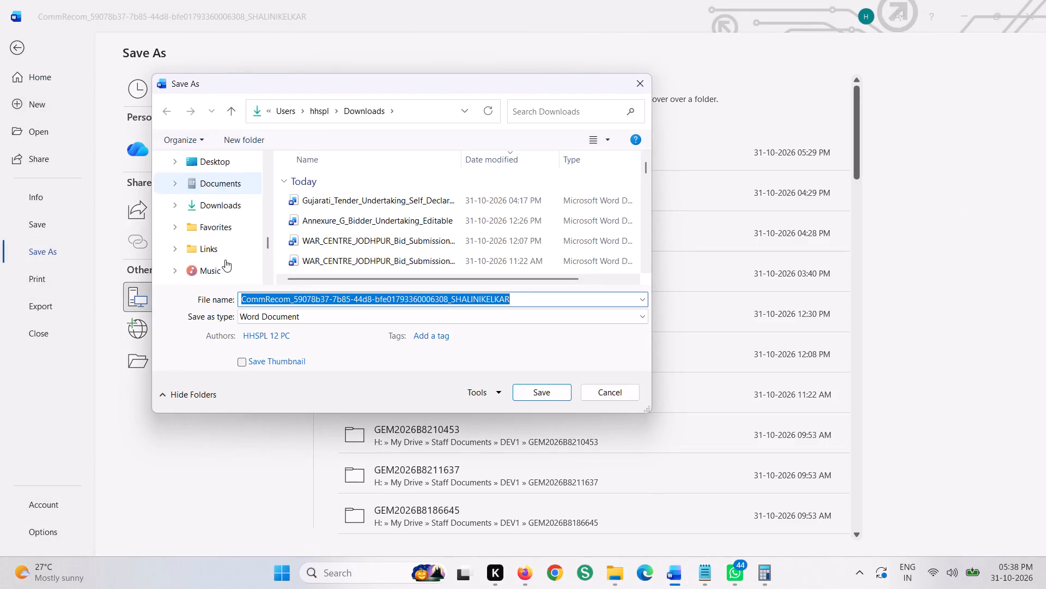
scroll(225, 260, down, 1)
scroll(226, 219, up, 11)
click(214, 203)
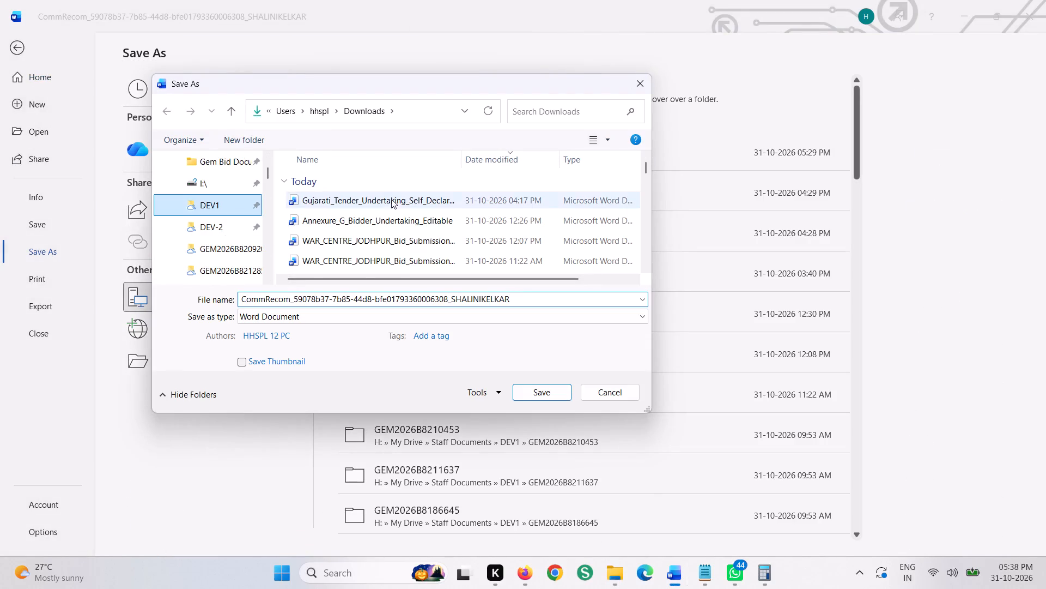
scroll(318, 220, up, 9)
double_click(358, 206)
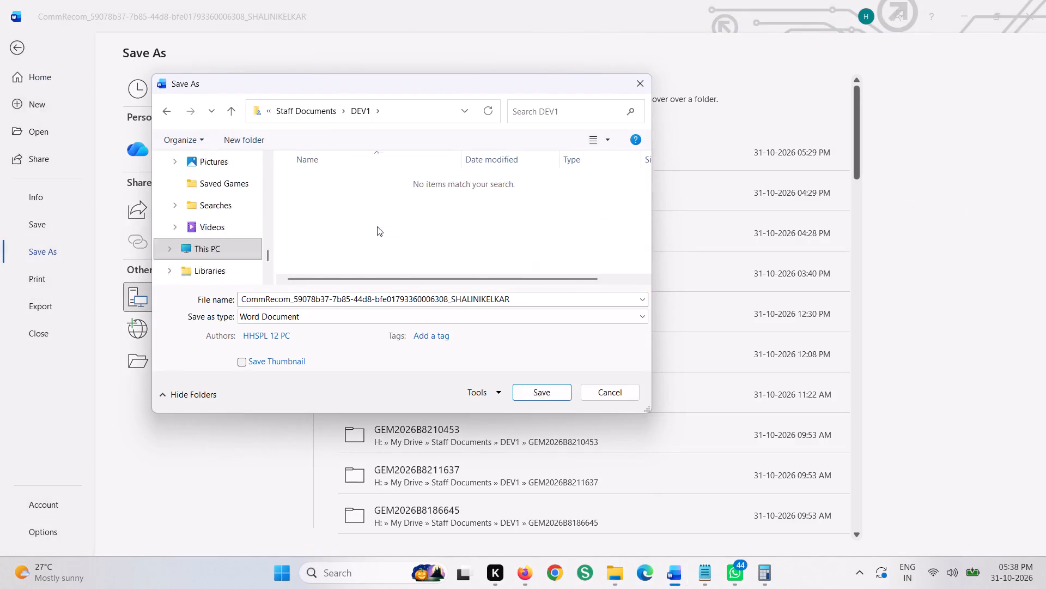
click(382, 300)
text(ANNEXURES)
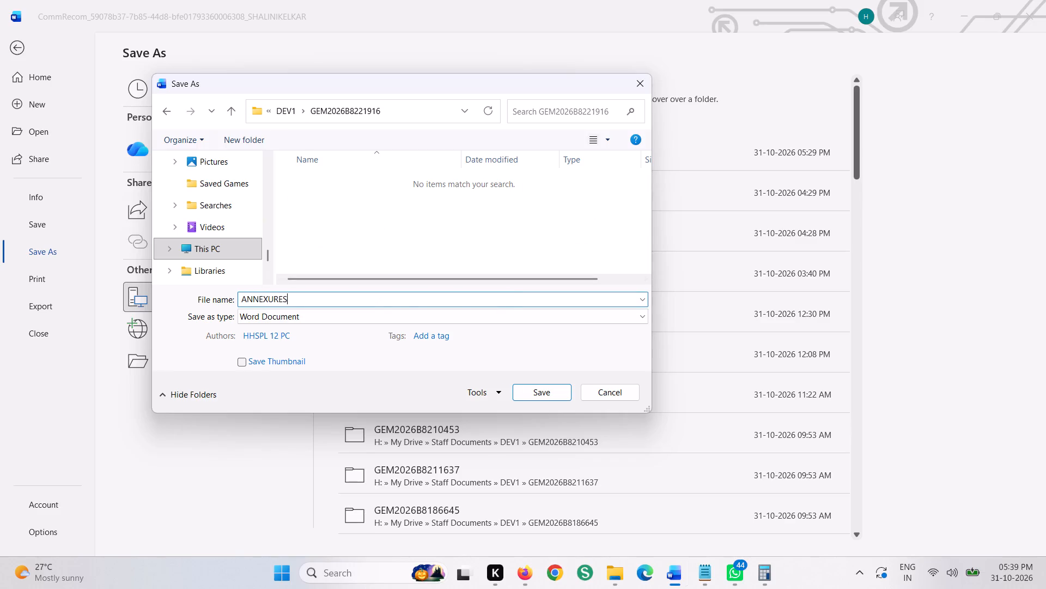
key(Return)
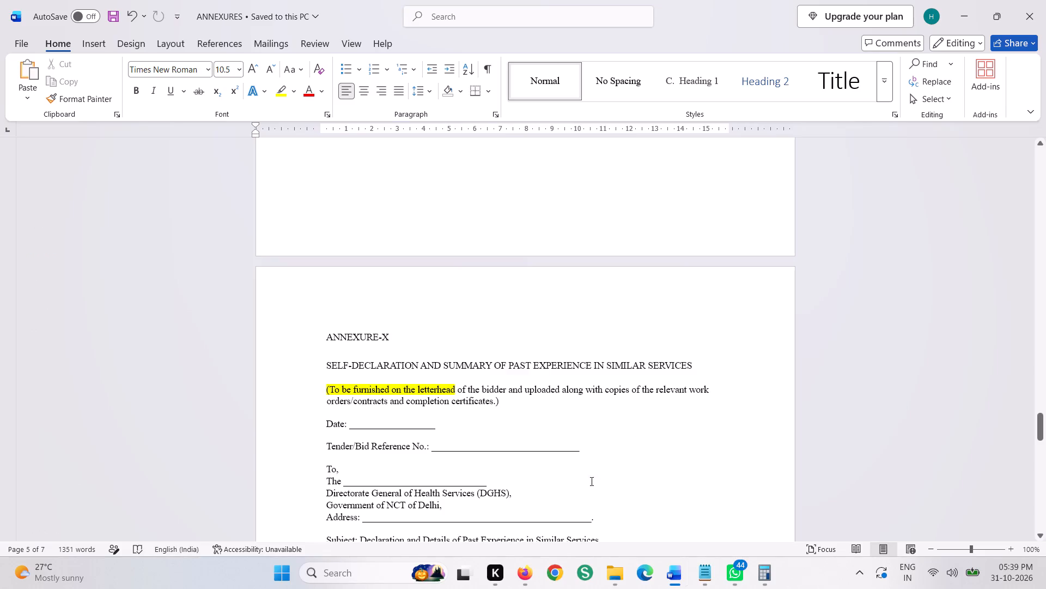
click(609, 579)
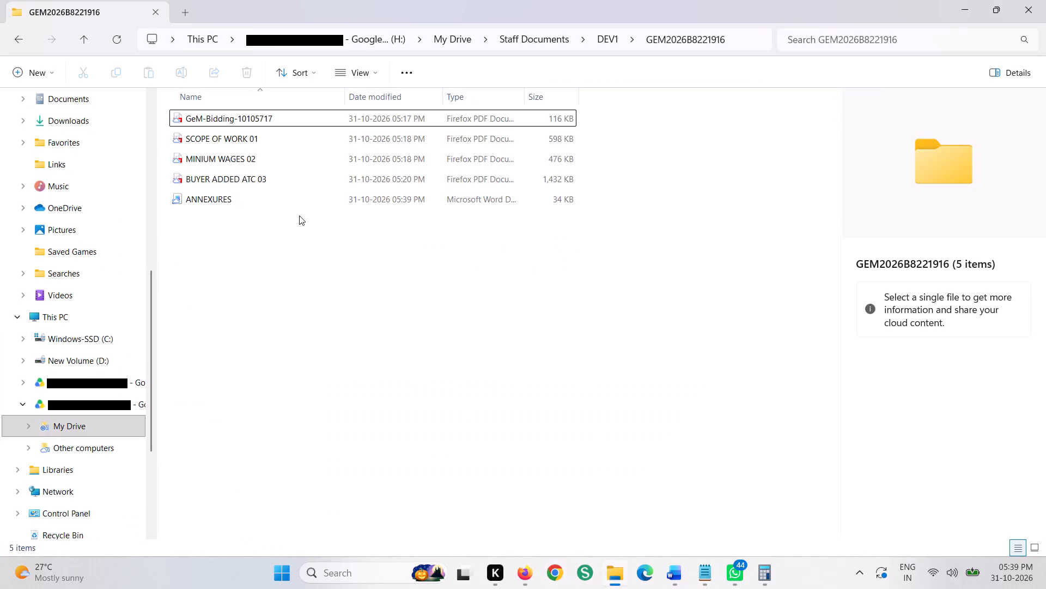
click(274, 251)
Switch to the REQUIRED DOCUMENTS file and remove the empty item number 17 at the end of the list.
click(677, 577)
click(69, 512)
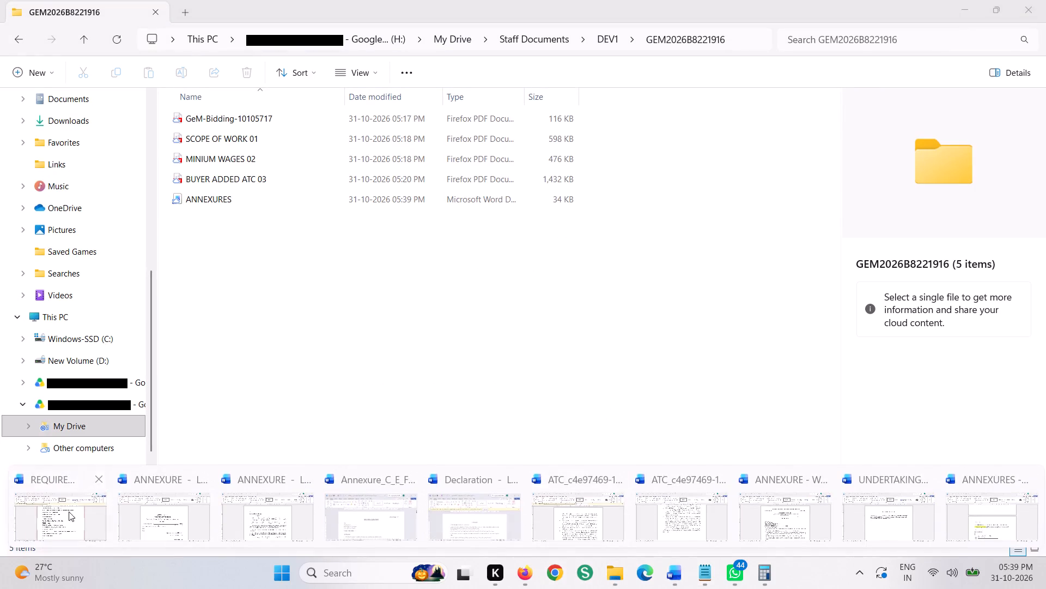
scroll(417, 434, down, 1)
click(355, 367)
key(BackSpace)
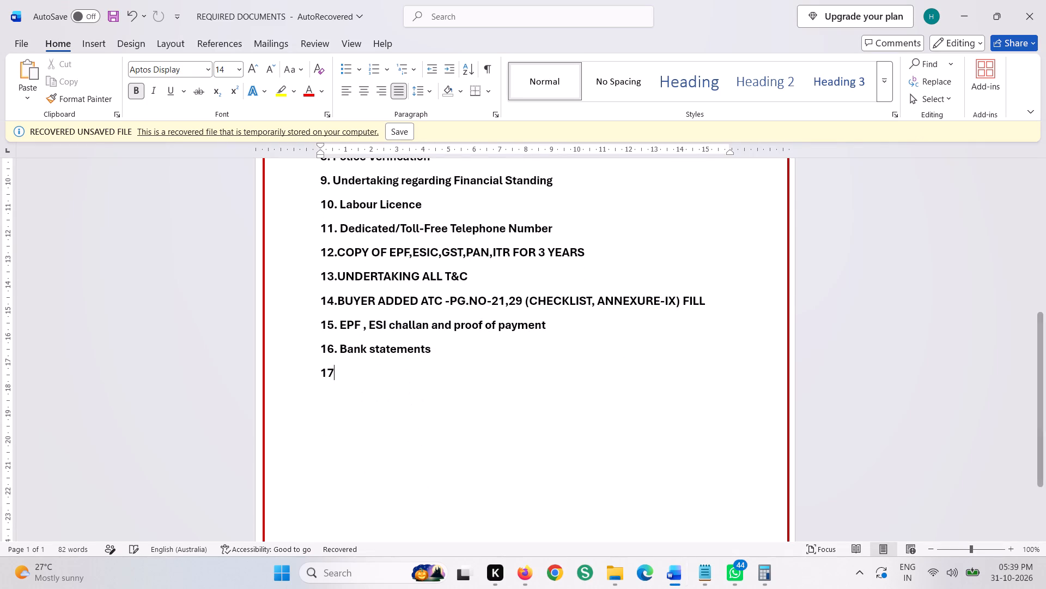
key(BackSpace)
key(BackSpace)
Highlight PSARA LICENCE in item 2 of the required documents list in yellow.
scroll(448, 376, up, 3)
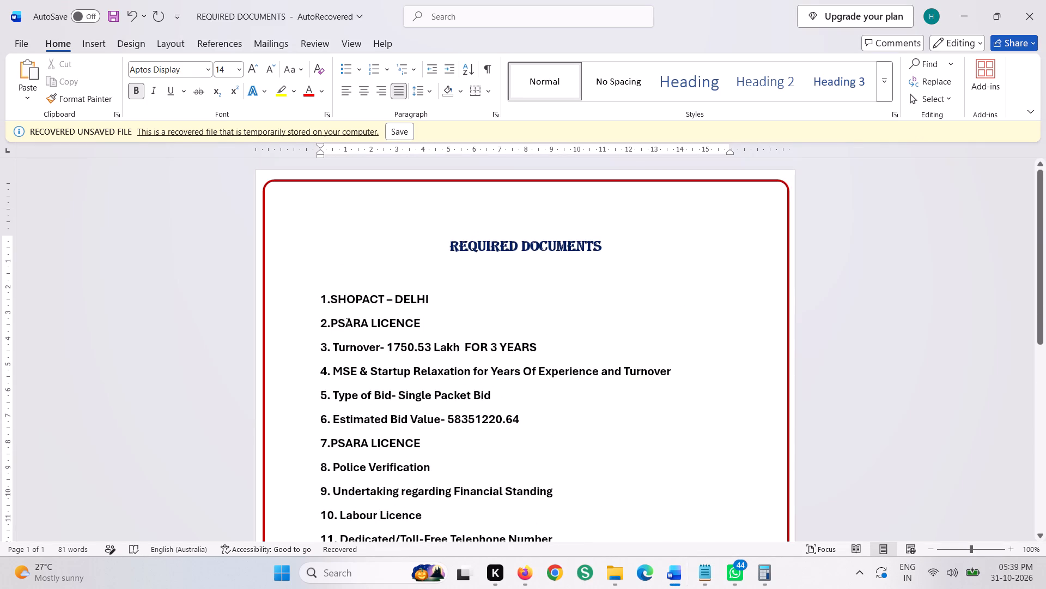
drag(337, 322, 406, 327)
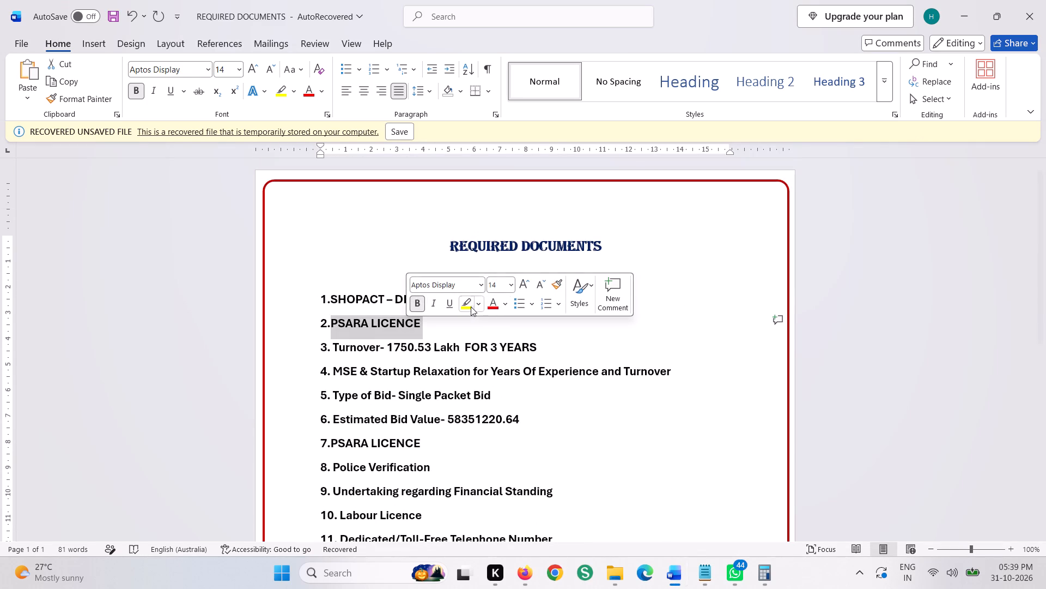
click(471, 306)
click(515, 439)
Switch to Firefox and skim the GeM-Bidding-10105717 PDF and its linked scope of work document, ending back in the bid PDF.
click(525, 576)
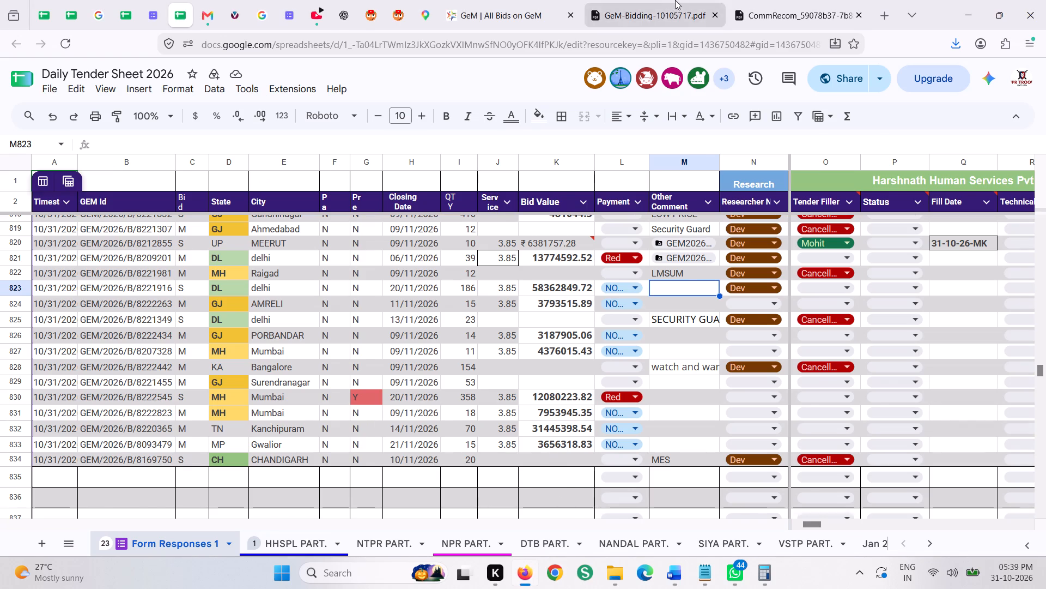
click(675, 0)
scroll(606, 285, up, 17)
scroll(542, 287, down, 1)
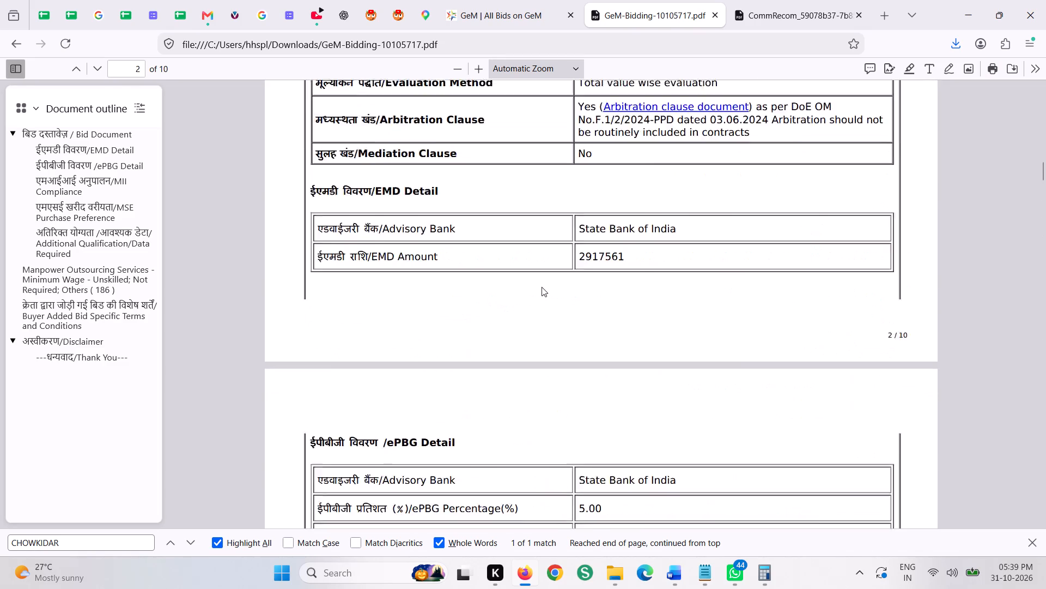
scroll(542, 287, down, 4)
scroll(617, 286, down, 1)
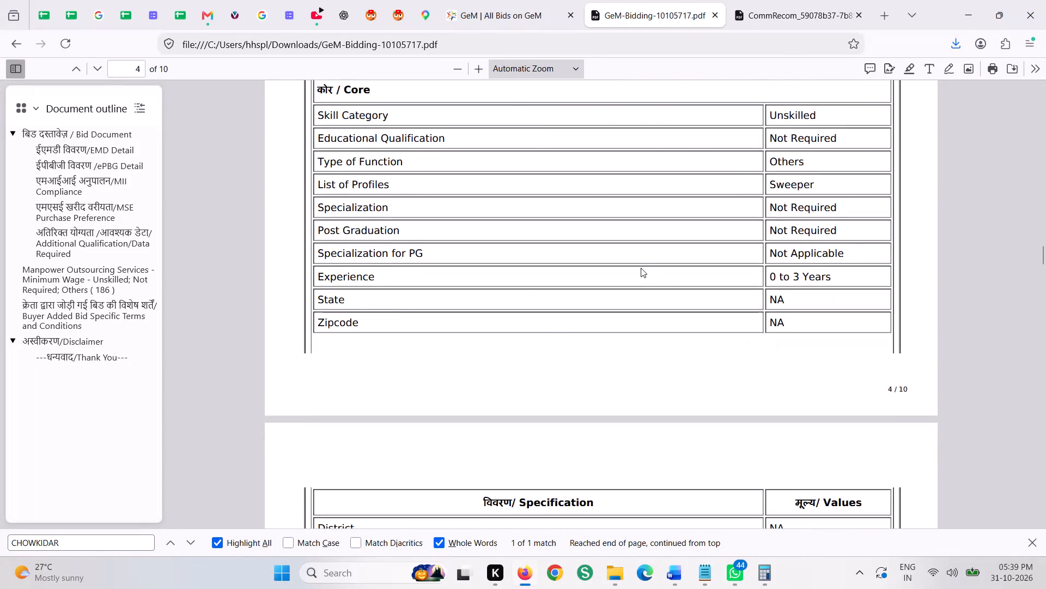
scroll(641, 268, up, 1)
click(519, 235)
click(478, 297)
scroll(519, 306, down, 1)
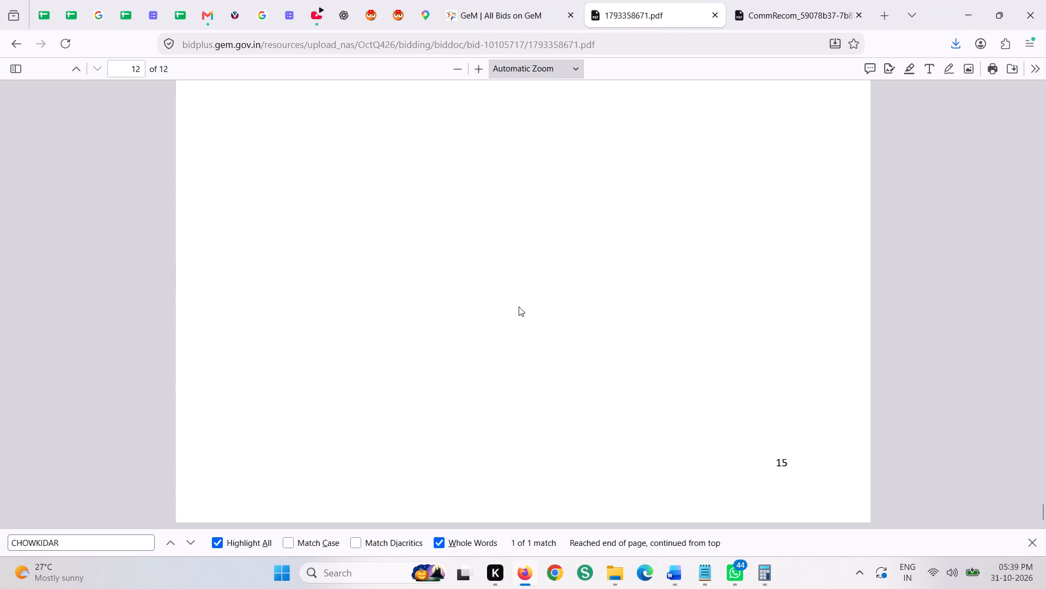
scroll(519, 306, down, 1)
scroll(551, 310, up, 6)
scroll(618, 378, up, 7)
scroll(543, 367, up, 2)
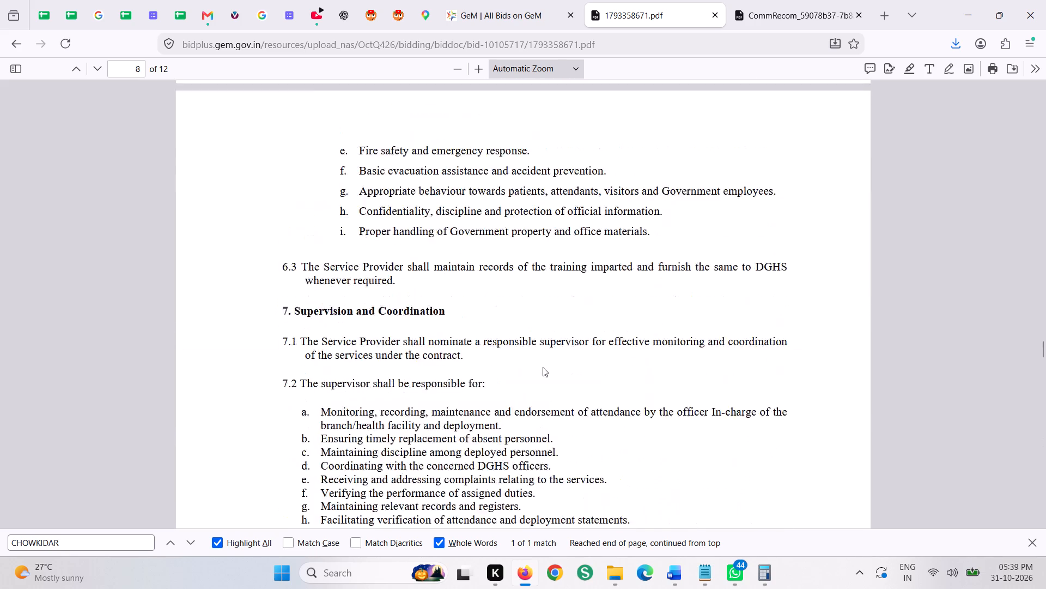
scroll(543, 367, up, 3)
click(11, 46)
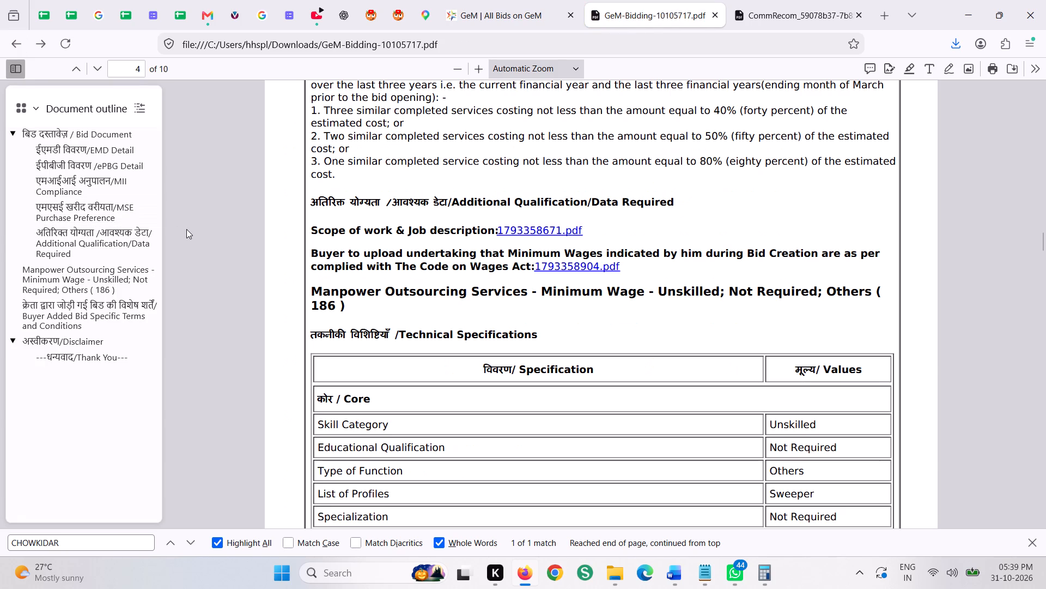
Search the GeM bid PDF for SECURITY, step through the matches, and clear the search term.
key(ctrl+f)
text(SECURI)
key(Return)
key(BackSpace)
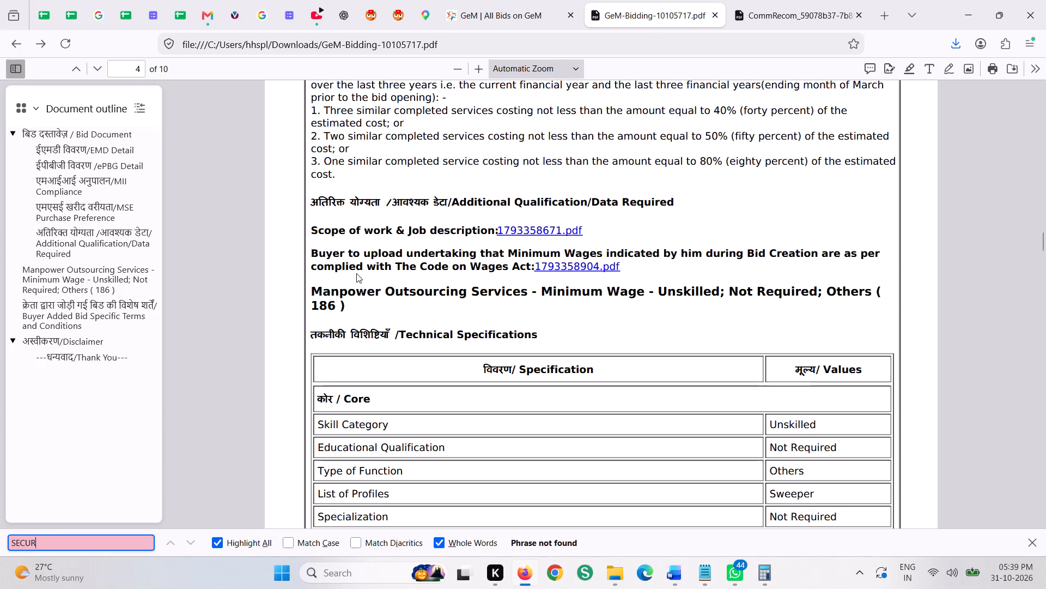
key(BackSpace)
key(BackSpace)
key(BackSpace)
key(BackSpace)
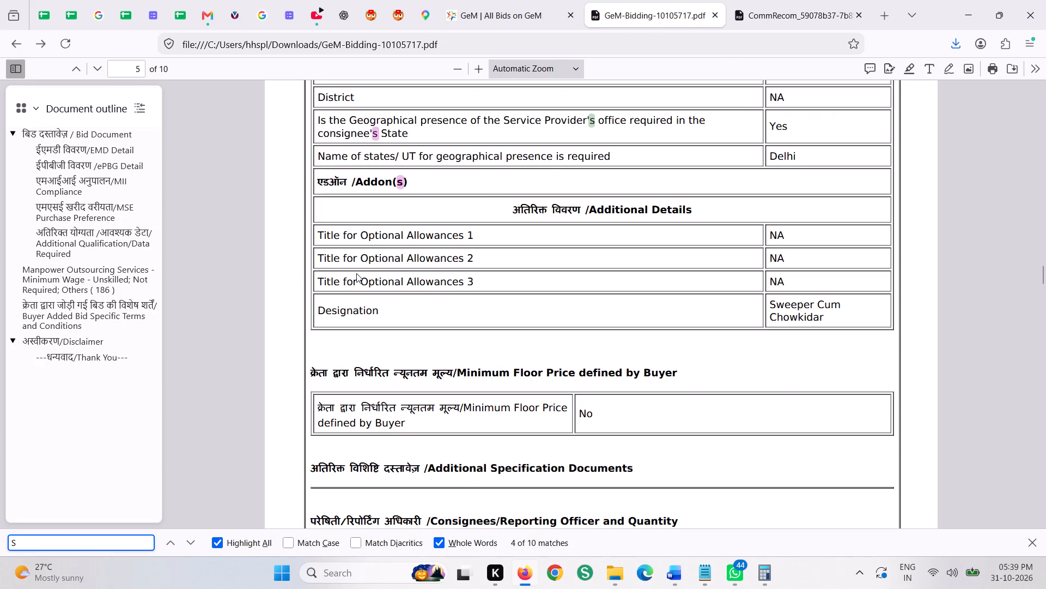
text(ECURITY)
key(Return)
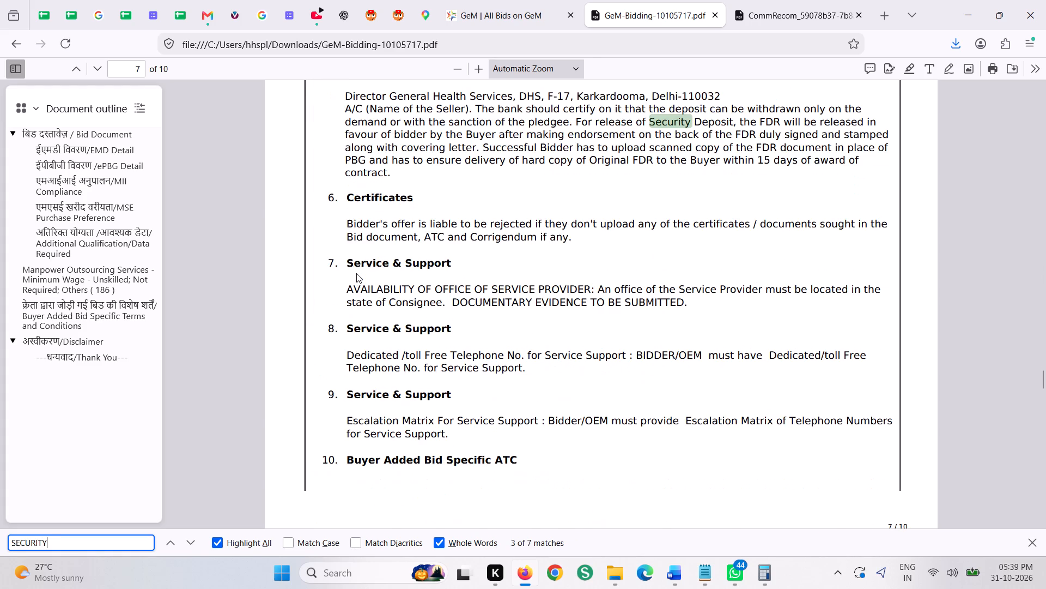
key(Return)
key(Return)
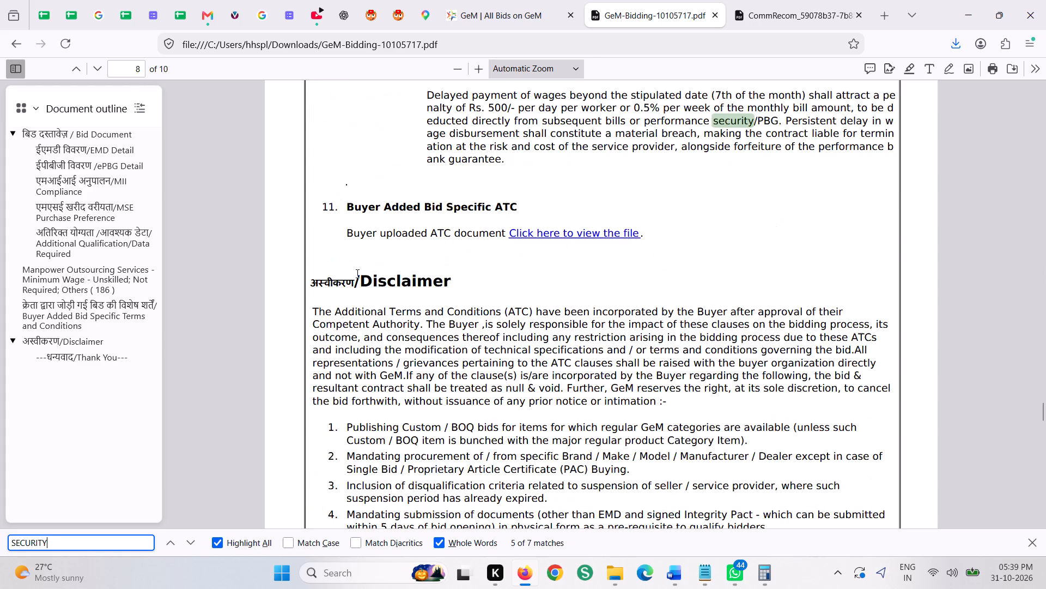
key(Return)
key(Return)
key(Return)
key(BackSpace)
key(BackSpace)
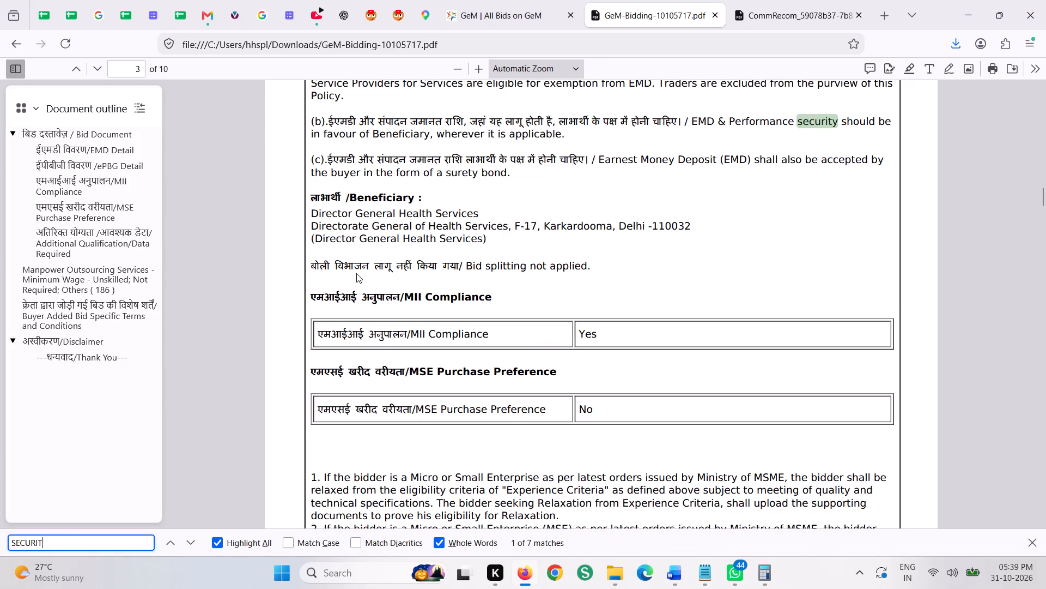
key(BackSpace)
key(BackSpace)
key(BackSpace)
key(BackSpace)
key(BackSpace)
key(BackSpace)
key(BackSpace)
Reopen the linked scope of work PDF, search it for SECURITY, and return to the bid document.
scroll(366, 268, down, 2)
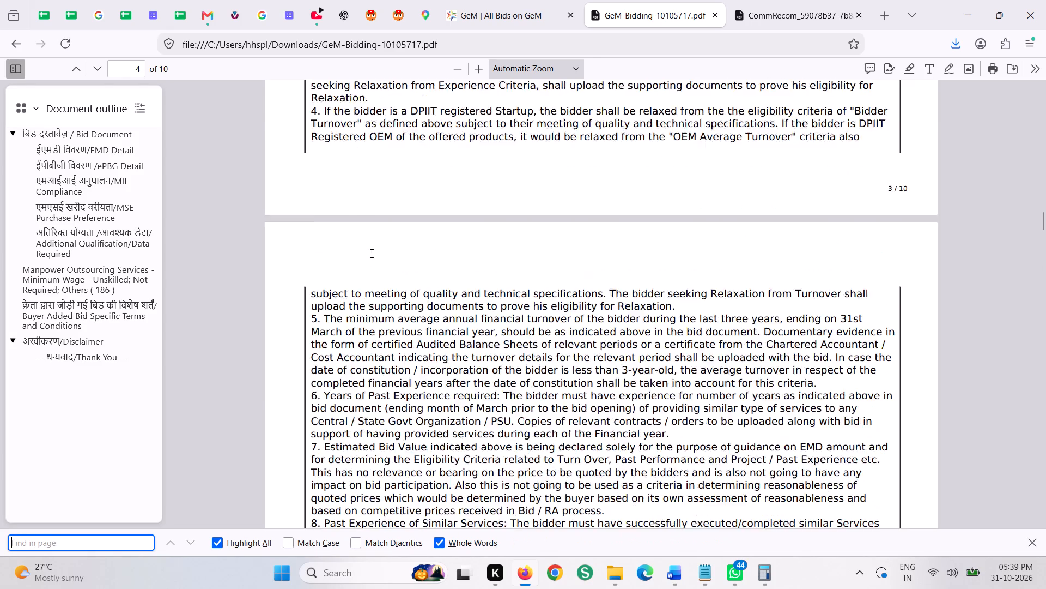
scroll(451, 216, down, 1)
click(546, 274)
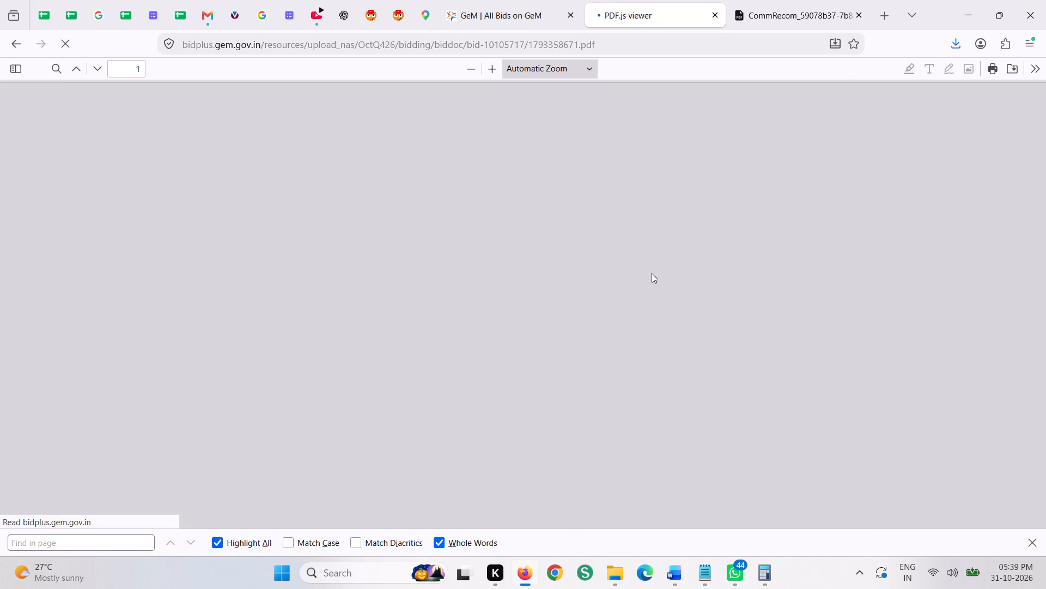
scroll(547, 266, down, 1)
scroll(547, 266, up, 7)
scroll(501, 256, up, 10)
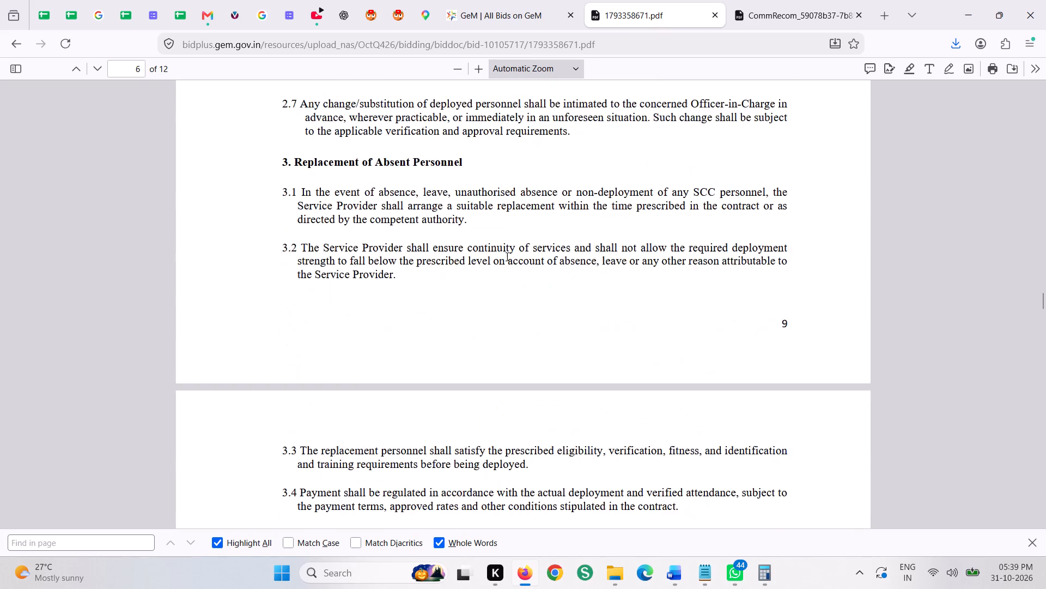
scroll(506, 256, up, 20)
scroll(506, 256, up, 2)
key(ctrl+f)
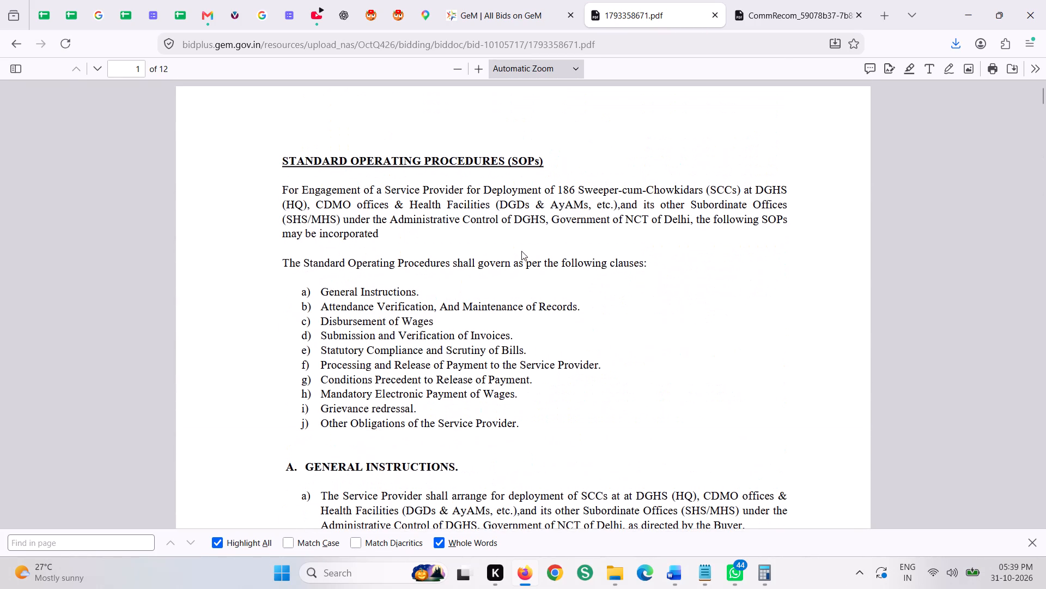
text(SECURITY)
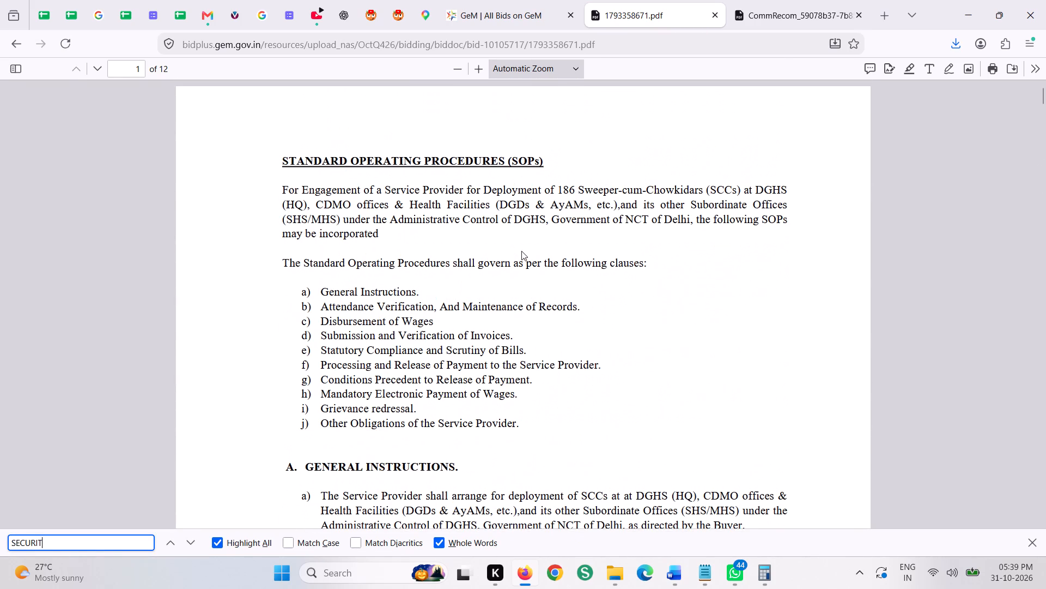
key(Return)
key(Return)
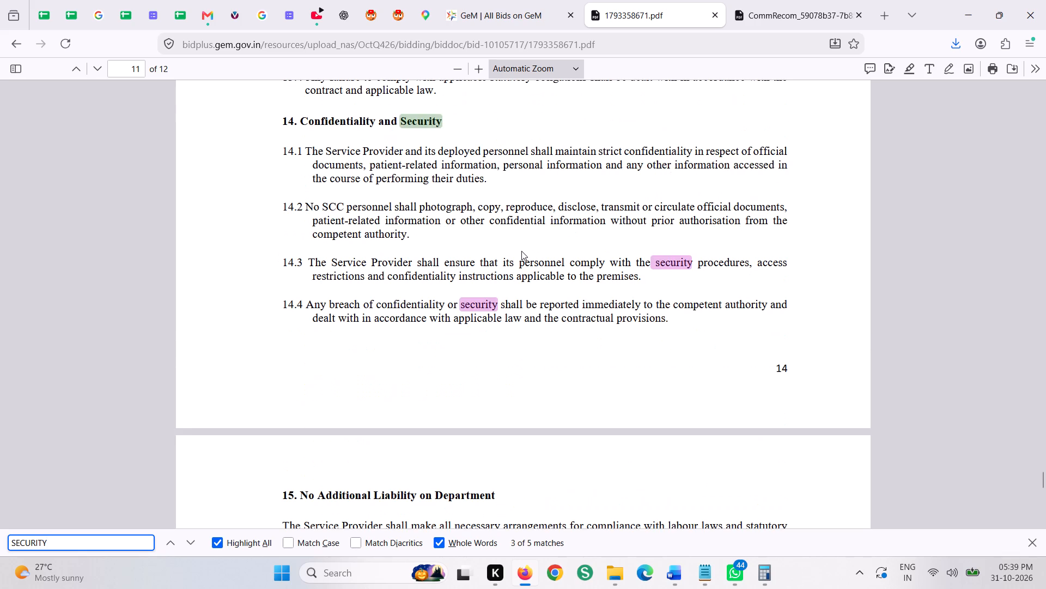
key(Return)
key(Return)
key(Return)
key(Return)
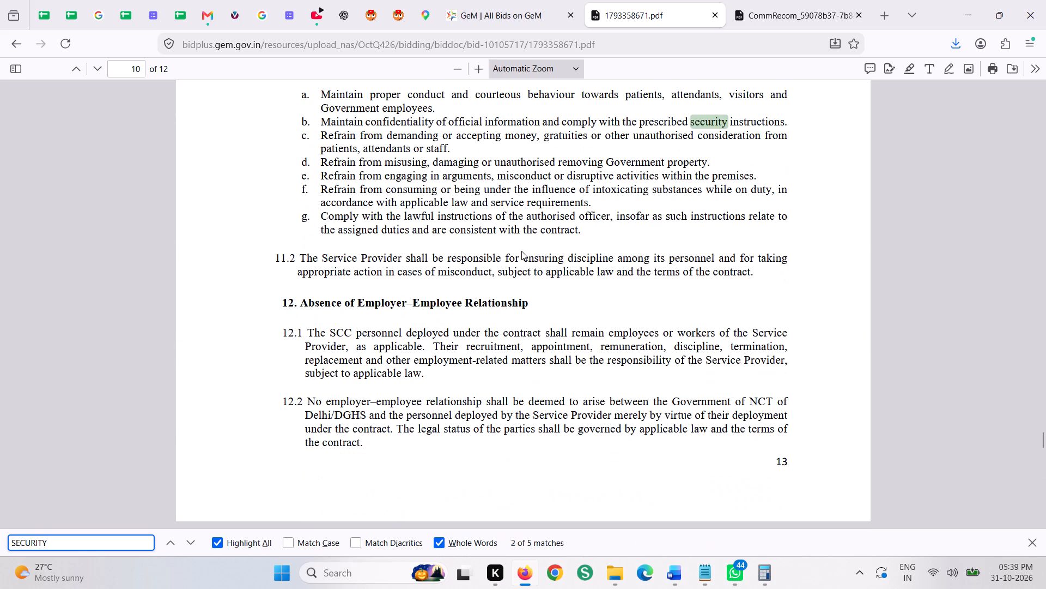
click(15, 54)
Switch to the CommRecom PDF and search it for SECURITY, stepping through the matches.
scroll(510, 219, down, 2)
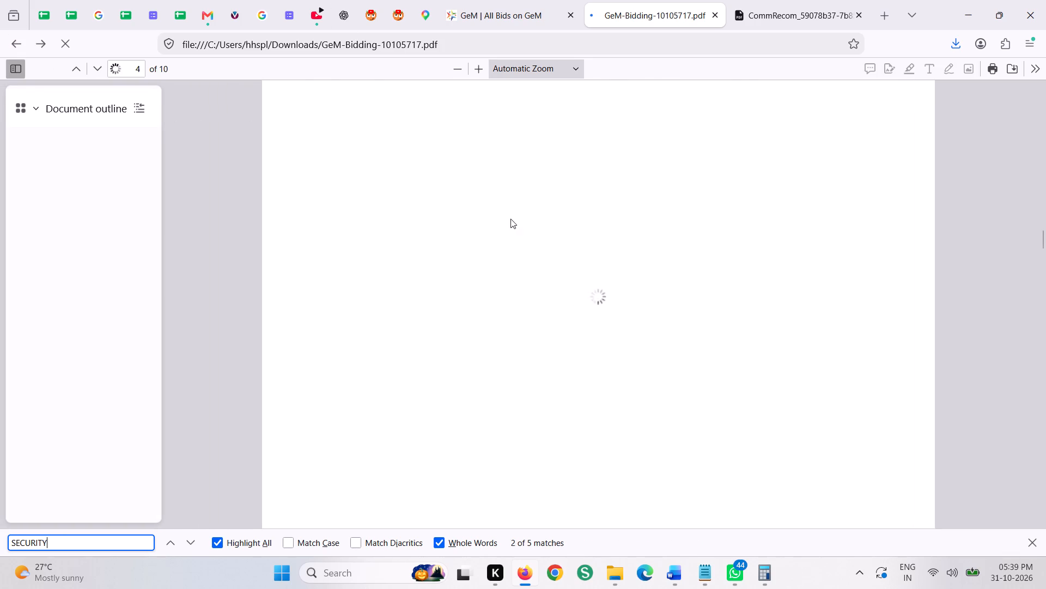
scroll(510, 219, down, 8)
click(831, 0)
scroll(589, 225, up, 6)
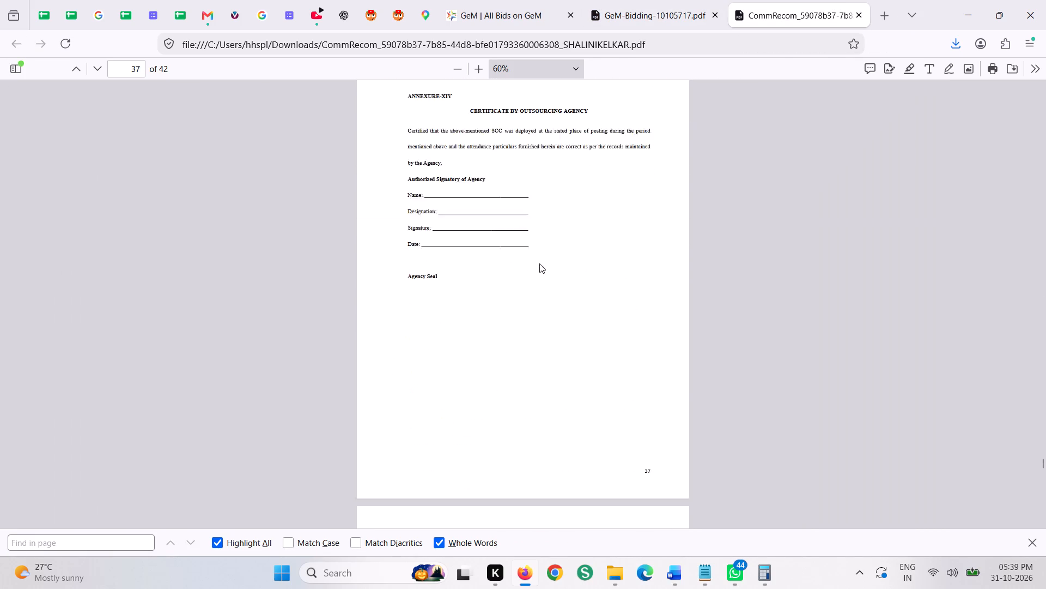
scroll(539, 263, up, 15)
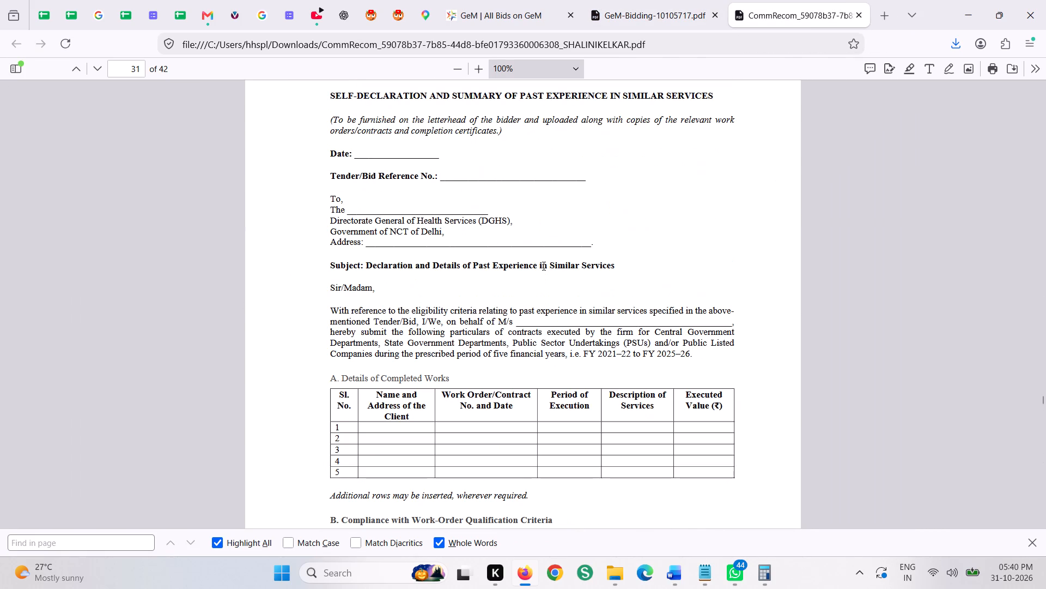
key(ctrl+f)
text(SECURITY)
key(Return)
key(Return)
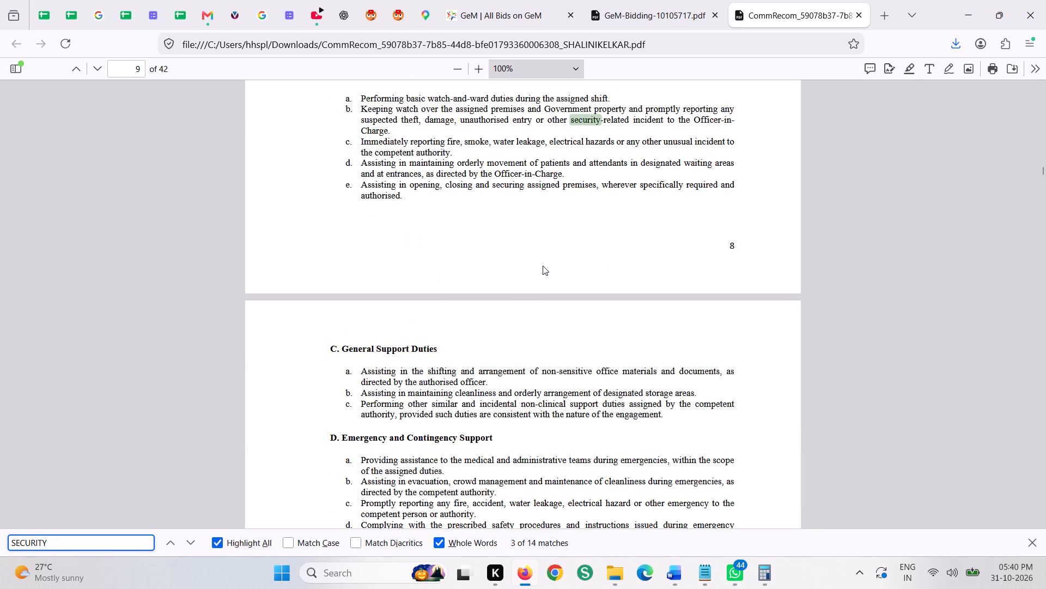
key(Return)
key(Return)
Replace the search term in the CommRecom PDF with WATCH to check for watch-and-ward duties, and close the PDF.
key(BackSpace)
key(BackSpace)
key(BackSpace)
key(BackSpace)
key(BackSpace)
key(BackSpace)
key(BackSpace)
key(BackSpace)
key(BackSpace)
key(BackSpace)
key(BackSpace)
key(BackSpace)
key(BackSpace)
key(BackSpace)
key(BackSpace)
key(BackSpace)
key(BackSpace)
key(BackSpace)
key(BackSpace)
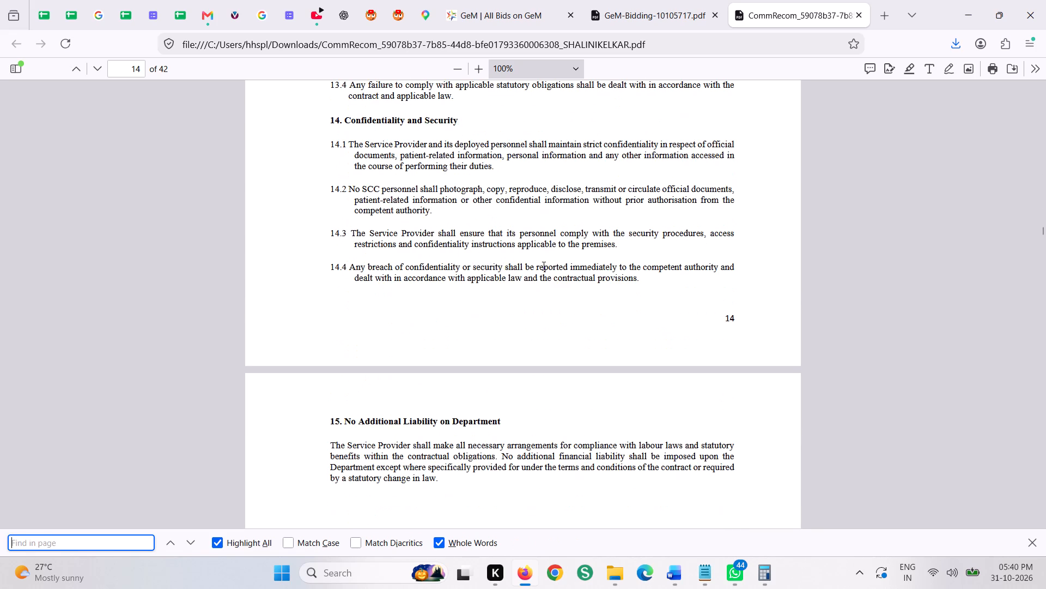
text(WATCH)
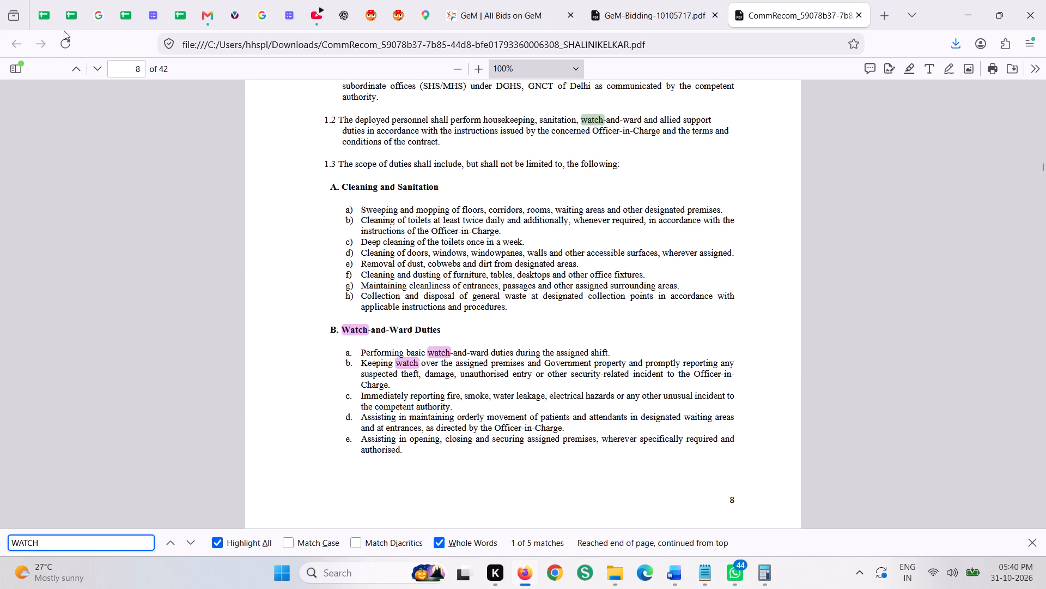
click(805, 0)
click(862, 14)
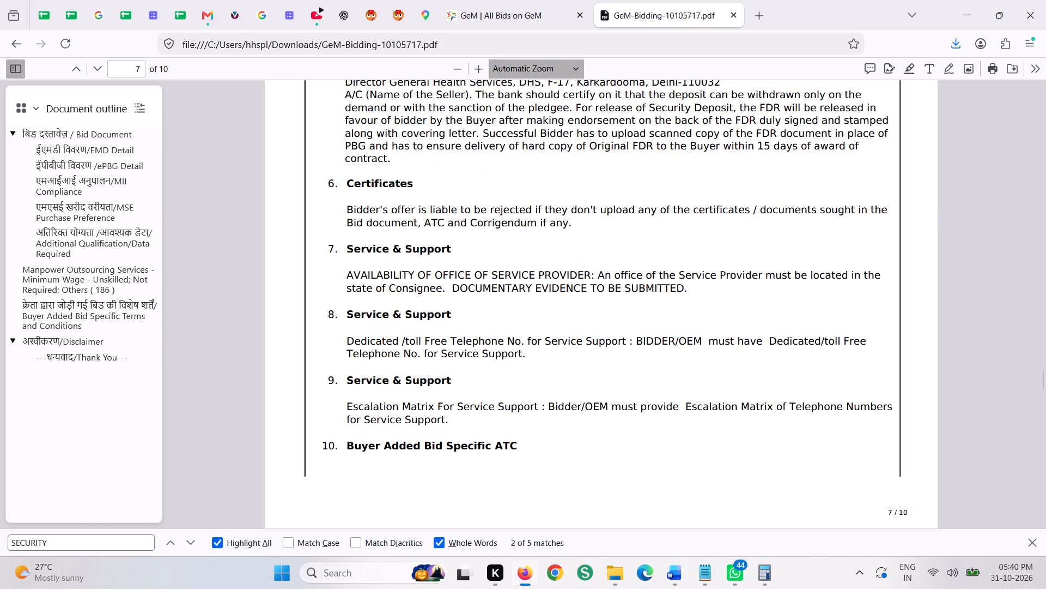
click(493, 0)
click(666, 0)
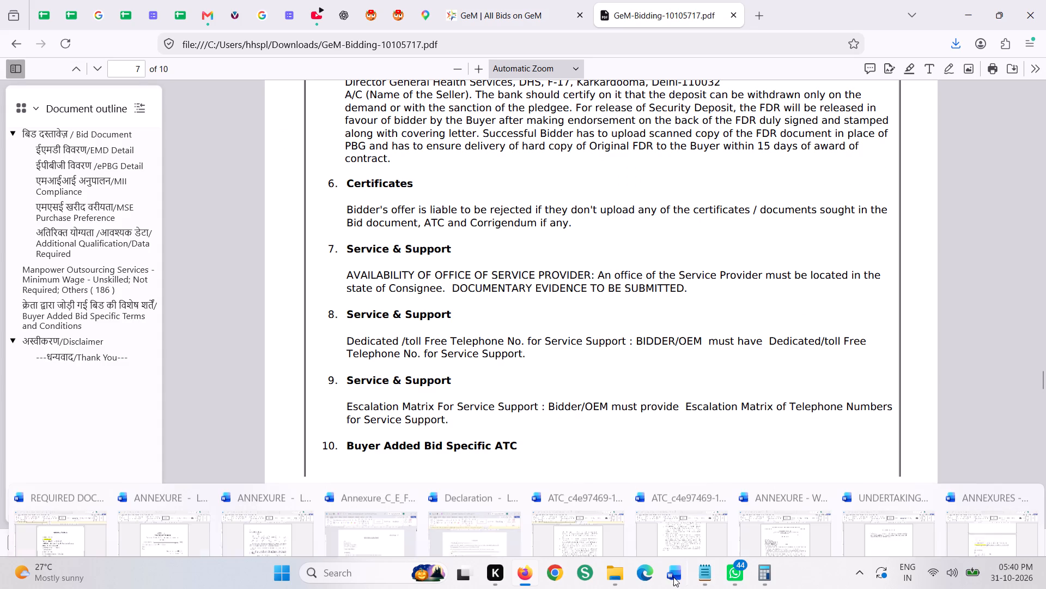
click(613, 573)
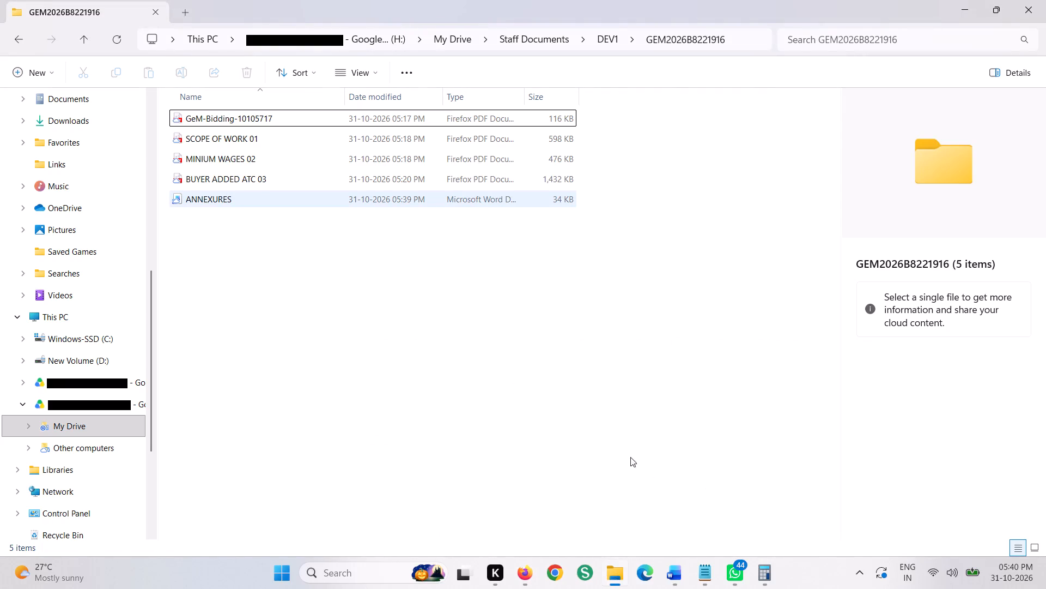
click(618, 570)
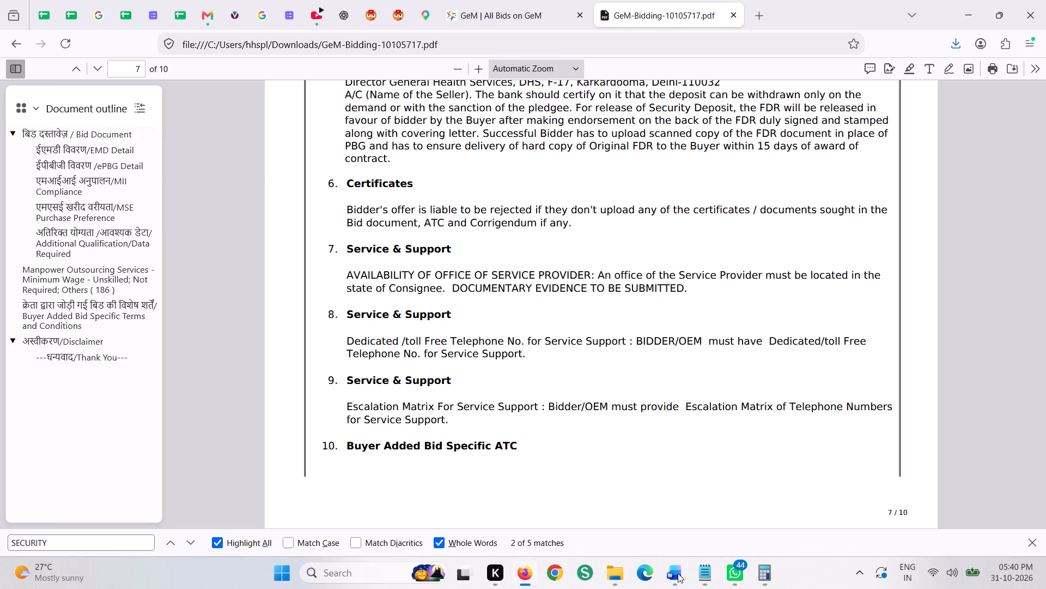
Switch to the required documents list in Word, publish it as a PDF named REQUIRED DOCUMENTS in the GEM2026B8221916 folder, and close the opened PDF.
click(678, 573)
click(48, 528)
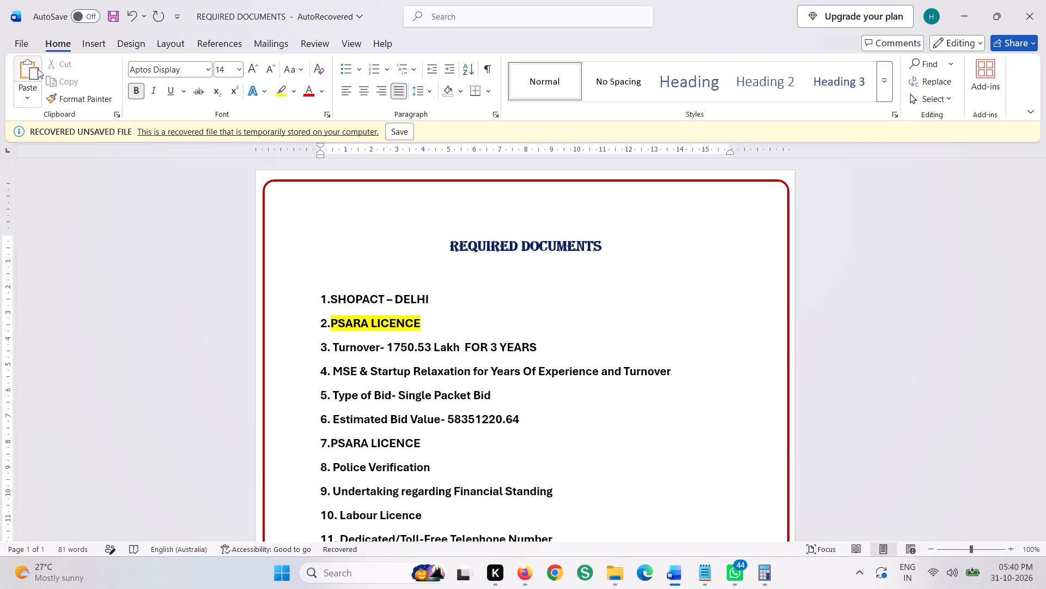
click(22, 39)
click(41, 305)
click(397, 184)
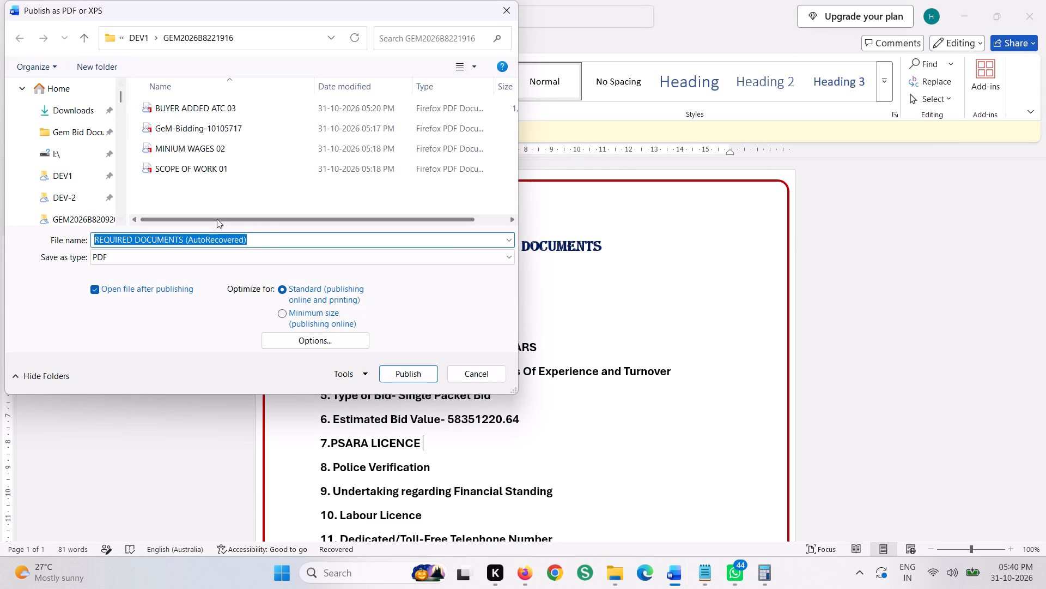
double_click(268, 238)
key(BackSpace)
key(Return)
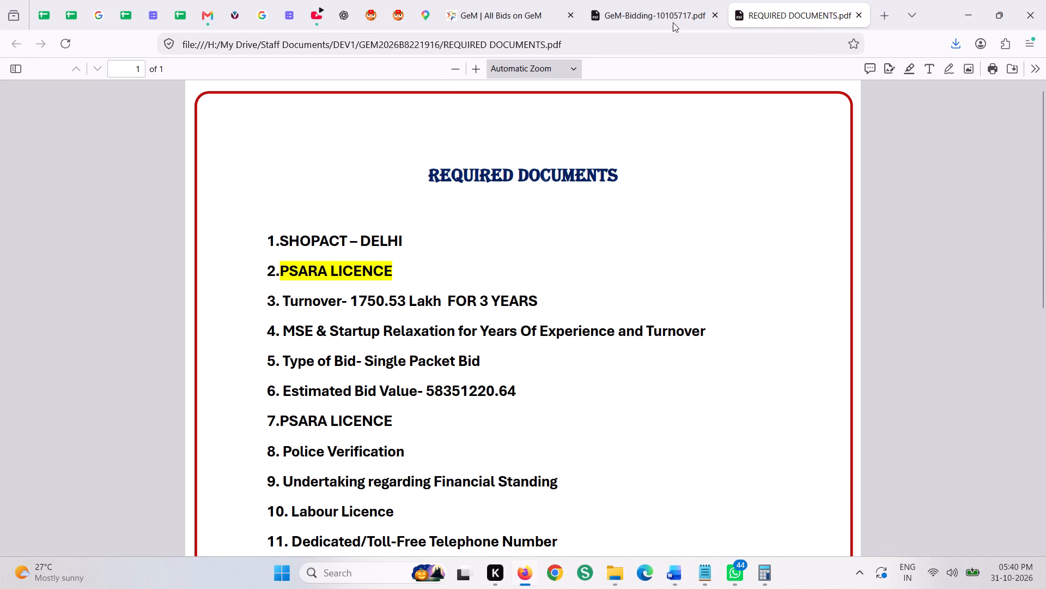
click(813, 7)
click(855, 14)
Switch to File Explorer and check the files saved in the GEM2026B8221916 folder.
click(610, 570)
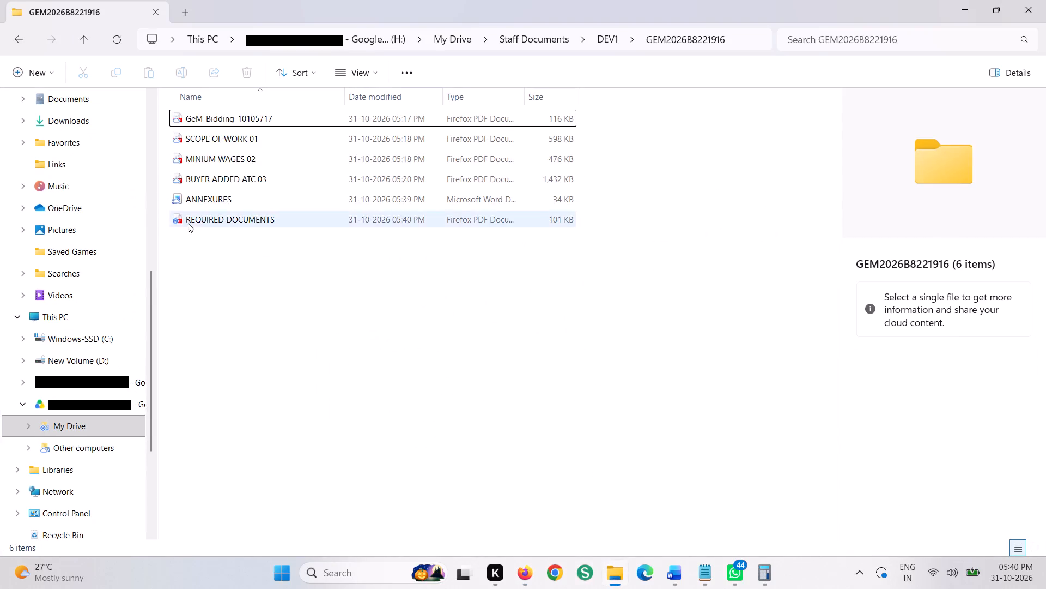
click(192, 220)
click(194, 200)
click(199, 183)
click(203, 159)
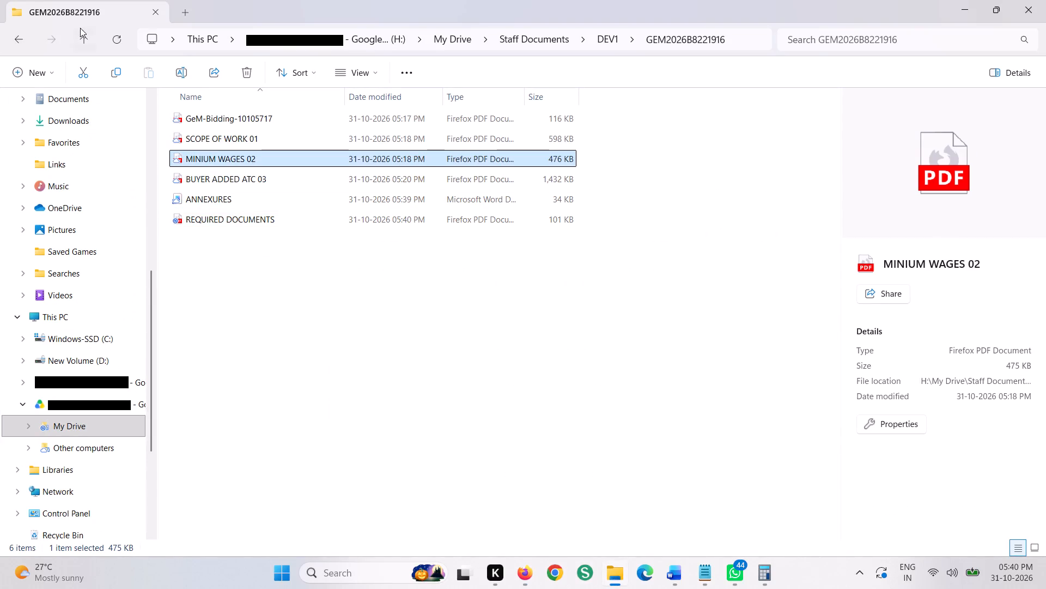
Go up from the GEM2026B8221916 folder to its parent folder DEV1.
click(84, 38)
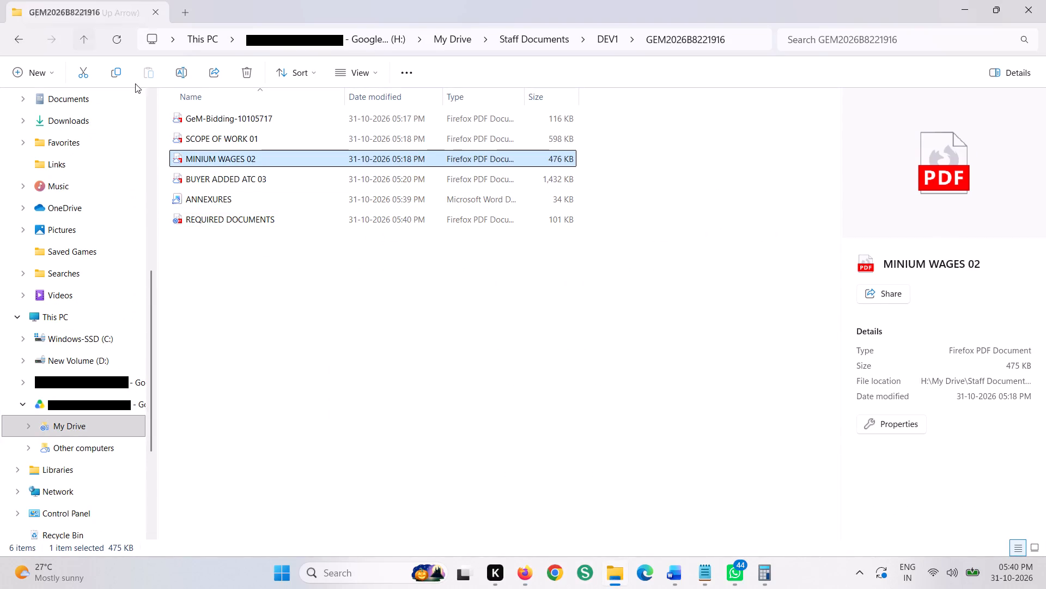
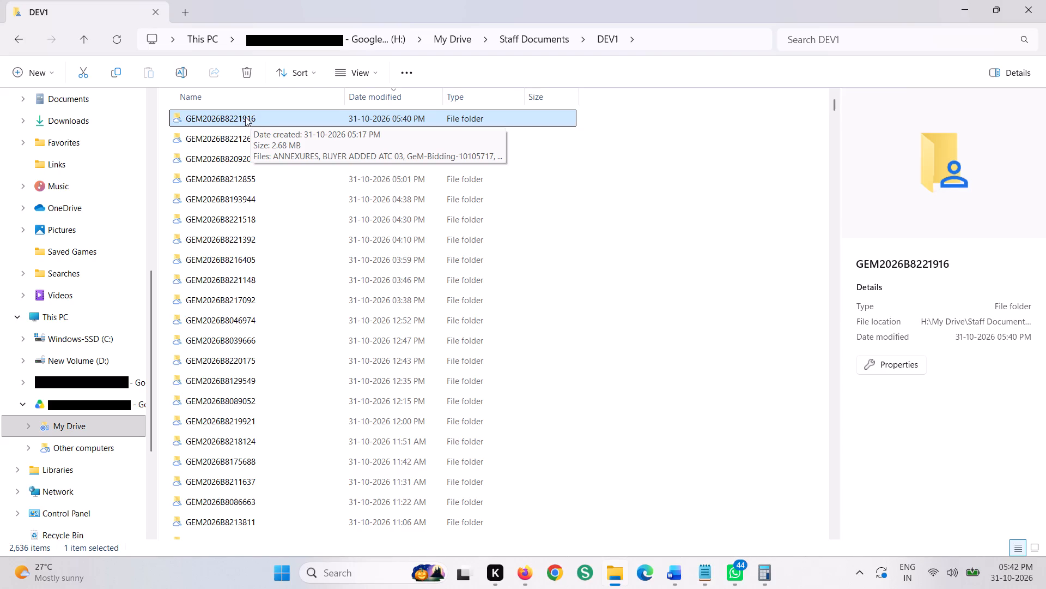
Copy the Drive link of the GEM2026B8221916 folder and paste it into that bid's Other Comment cell in the Daily Tender Sheet.
right_click(245, 117)
click(285, 375)
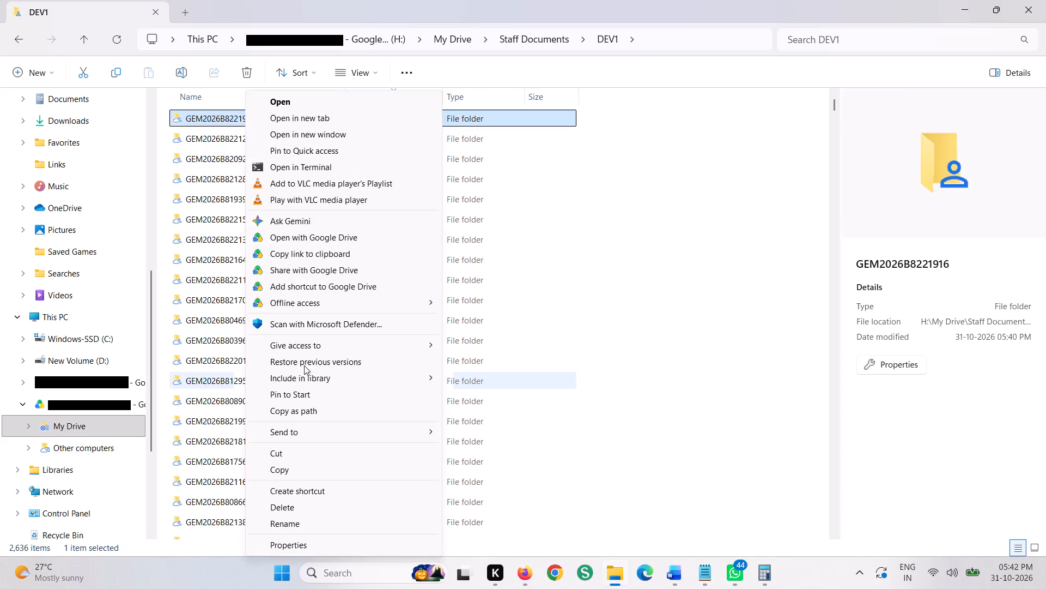
click(287, 249)
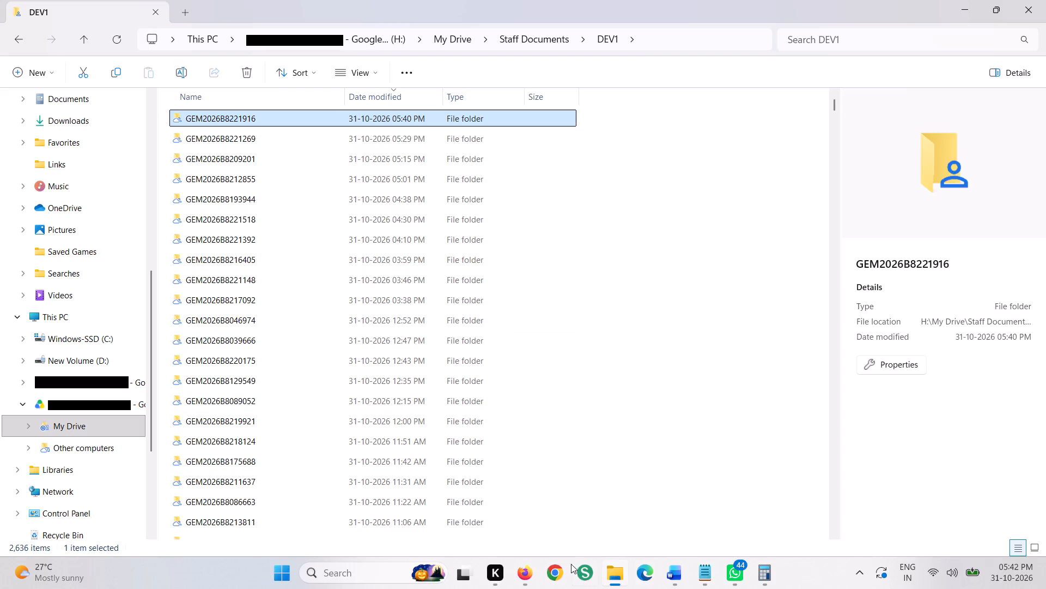
click(532, 571)
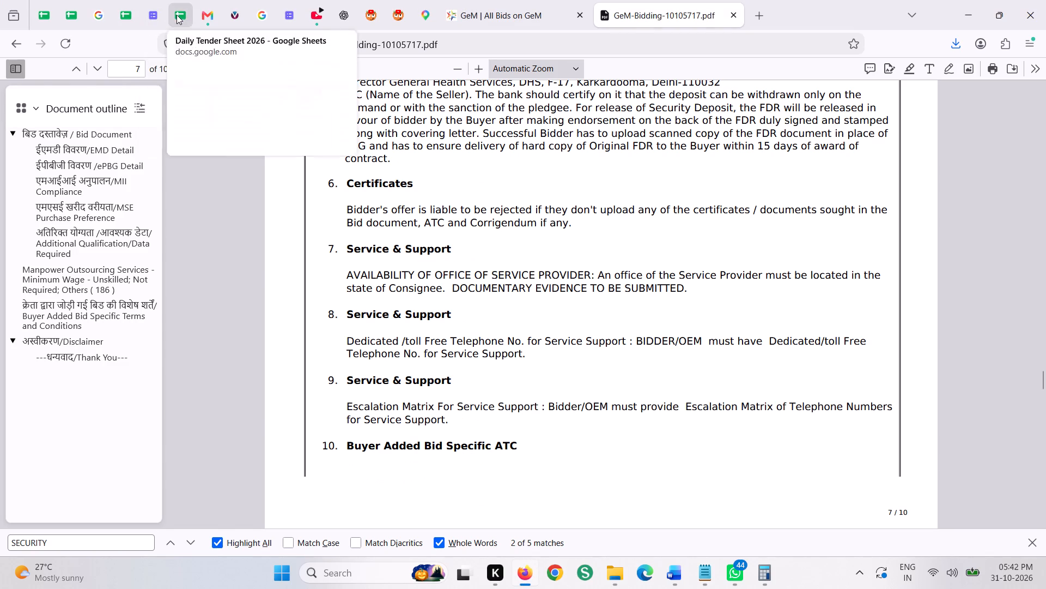
click(177, 15)
double_click(672, 289)
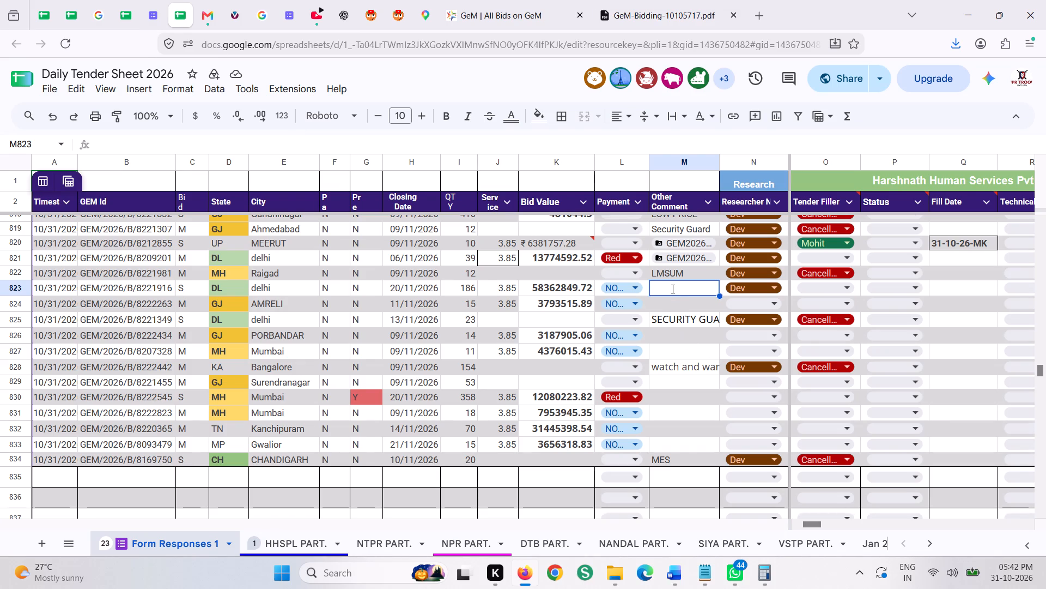
key(ctrl+v)
key(Tab)
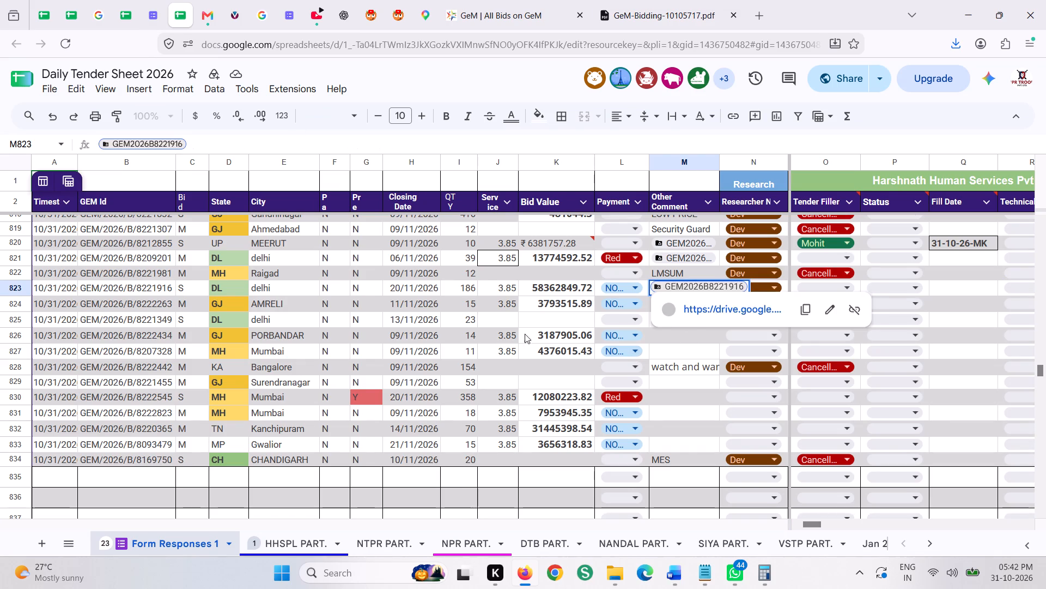
click(502, 317)
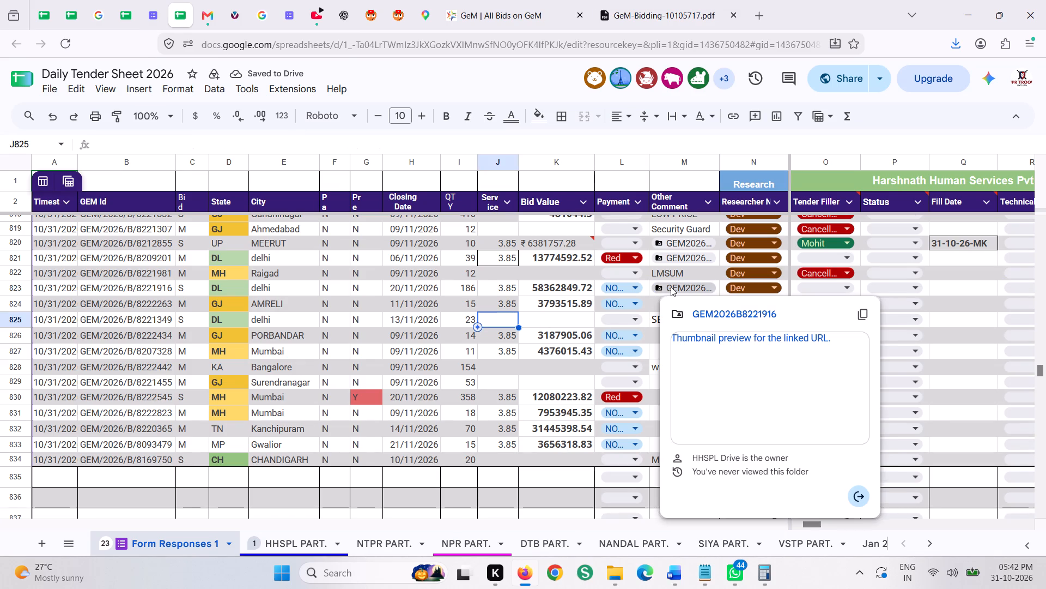
Set the researcher name to Dev for bid GEM/2026/B/8222263 in row 824.
click(555, 315)
click(736, 303)
click(739, 321)
click(688, 300)
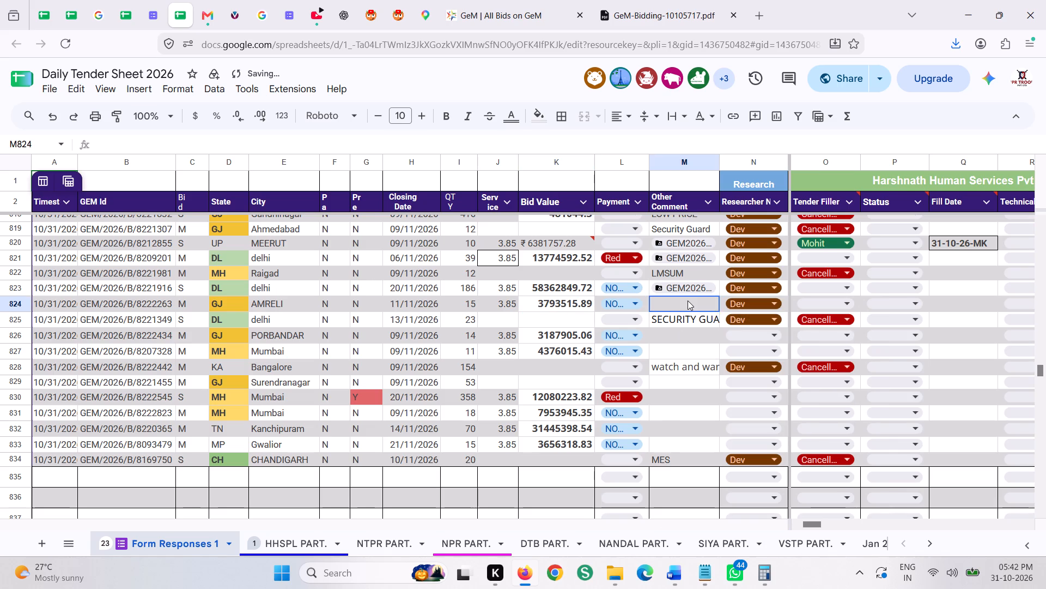
Copy the GEM Id GEM/2026/B/8222263 from row 824 and return to that row's Other Comment cell.
key(Left)
key(Left)
key(Left)
key(Left)
key(Left)
key(Left)
key(Left)
key(Left)
key(Left)
key(Left)
key(Left)
key(Left)
key(Left)
key(Left)
key(Left)
key(Left)
key(Left)
key(Left)
key(Right)
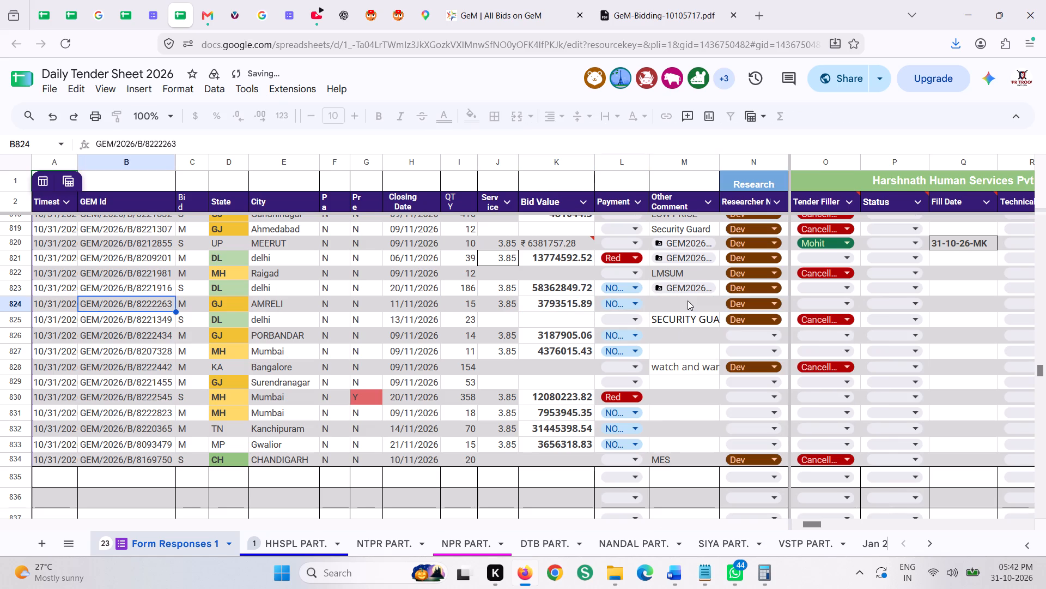
key(ctrl+c)
key(Right)
key(Right)
key(Right)
key(Right)
key(Right)
key(Right)
key(Right)
key(Right)
key(Right)
key(Right)
key(Right)
key(Right)
key(Left)
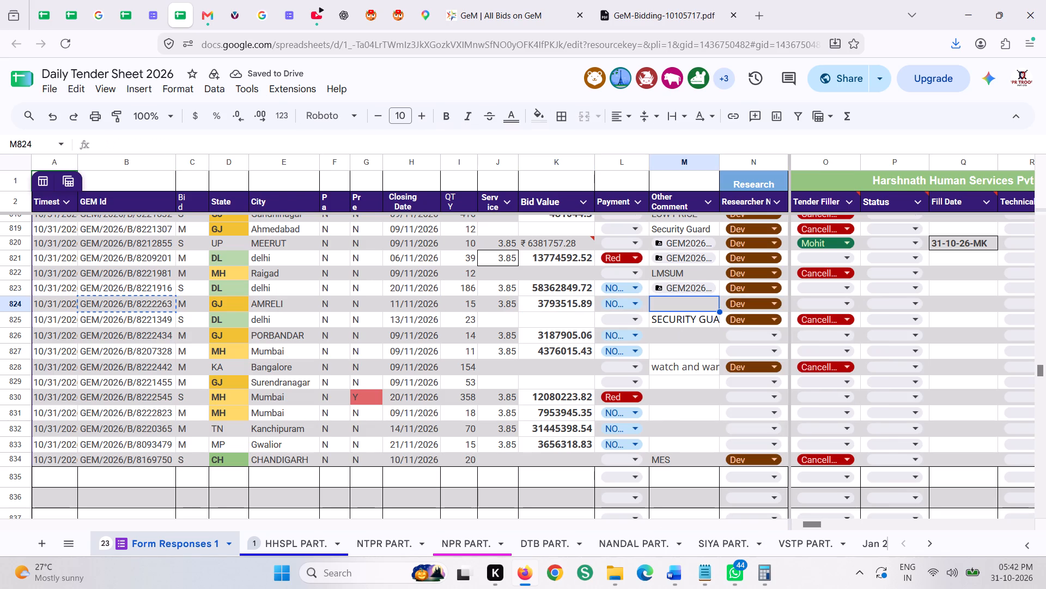
Close the GeM-Bidding-10105717 PDF and search the GeM bid listing for GEM/2026/B/8222263, reloading the page and searching again.
click(686, 0)
click(733, 17)
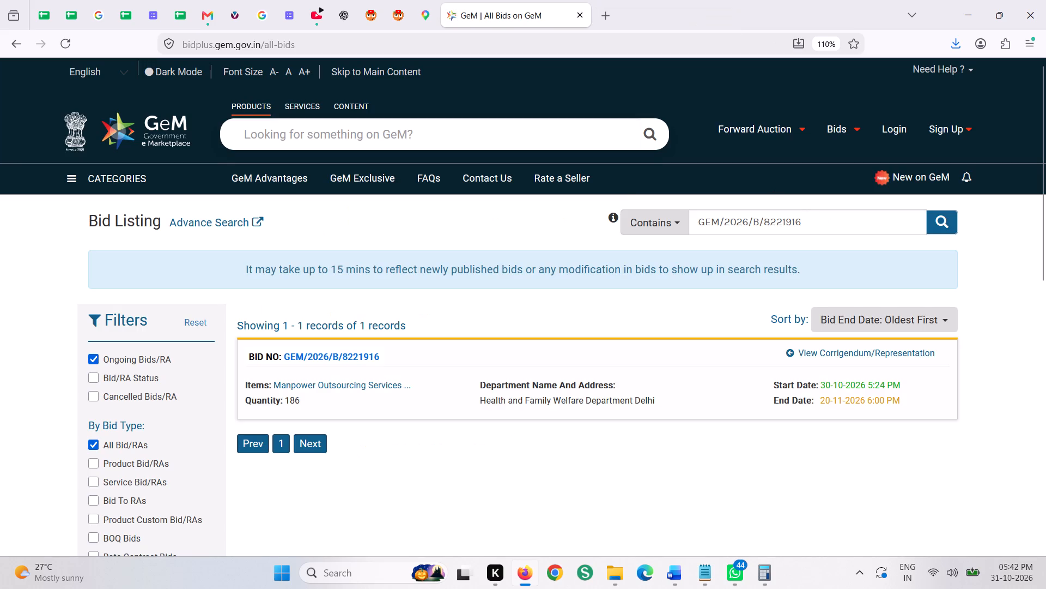
drag(818, 224, 606, 200)
key(ctrl+v)
key(Return)
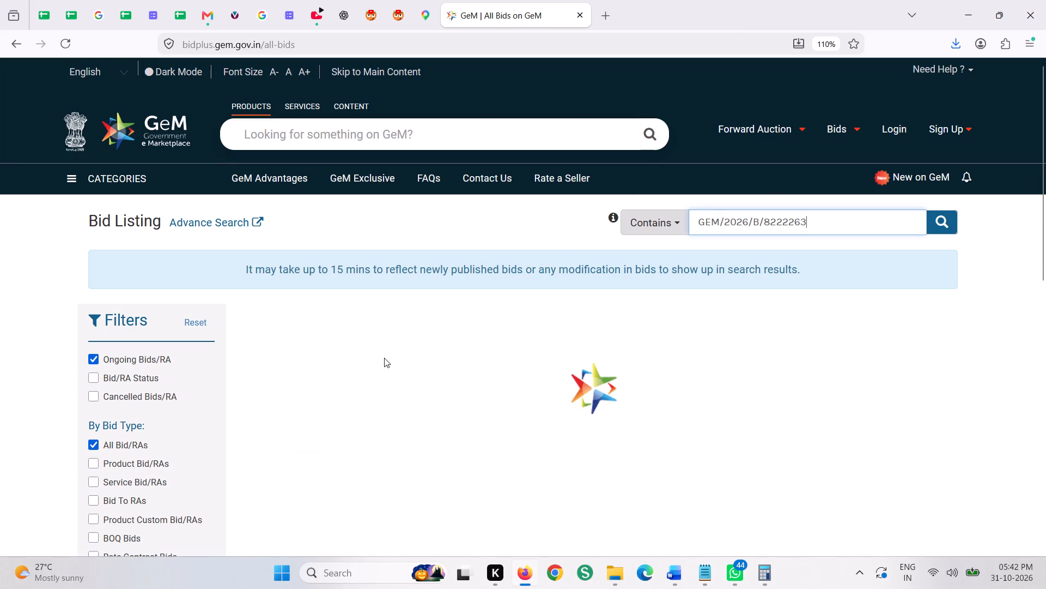
click(68, 39)
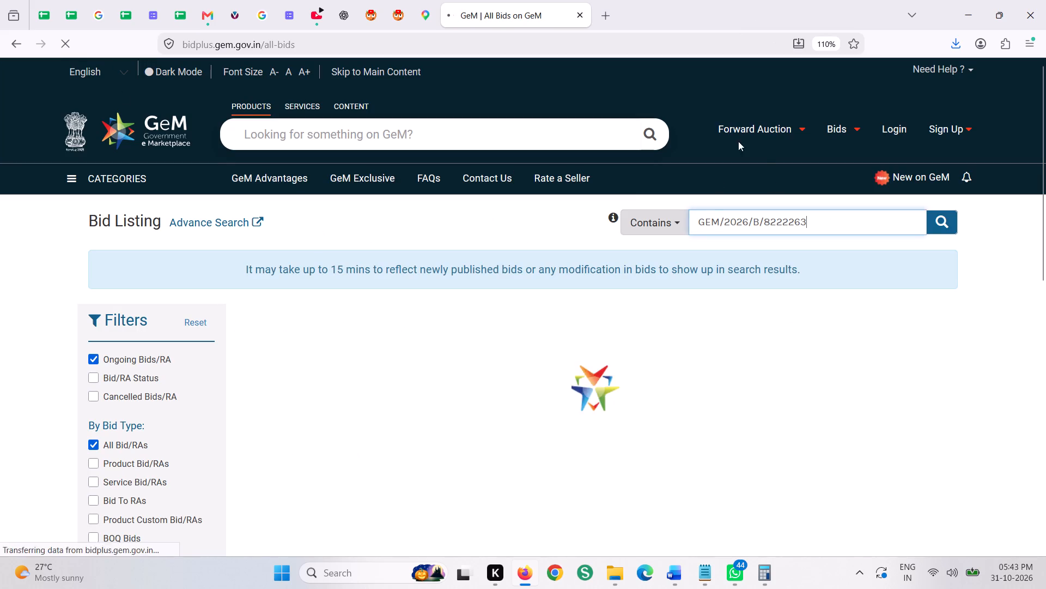
click(782, 231)
key(ctrl+v)
key(Return)
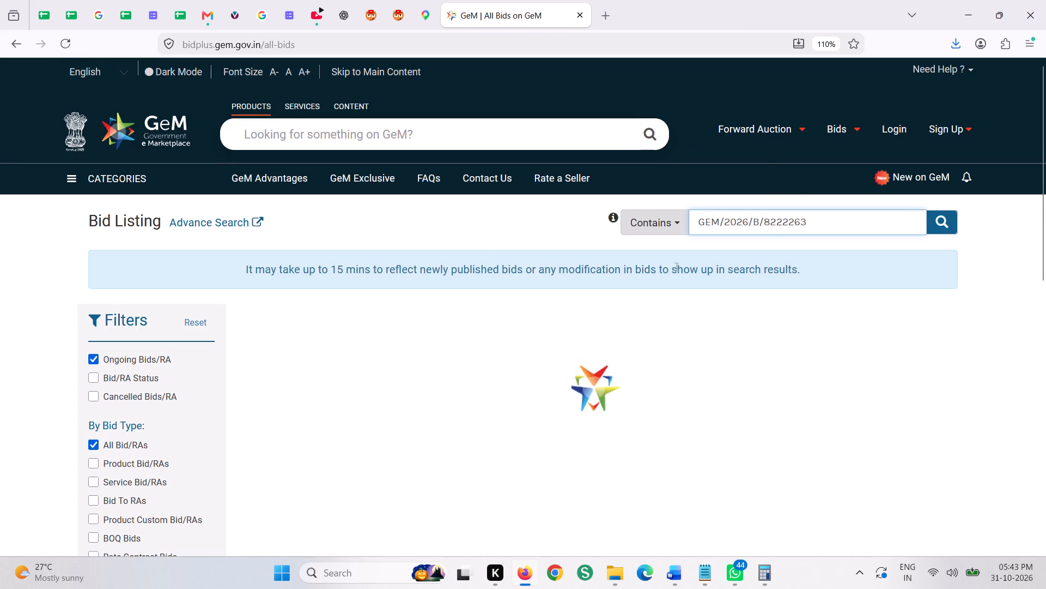
Open the bid document of GEM/2026/B/8222263 and view its main bid details.
click(374, 356)
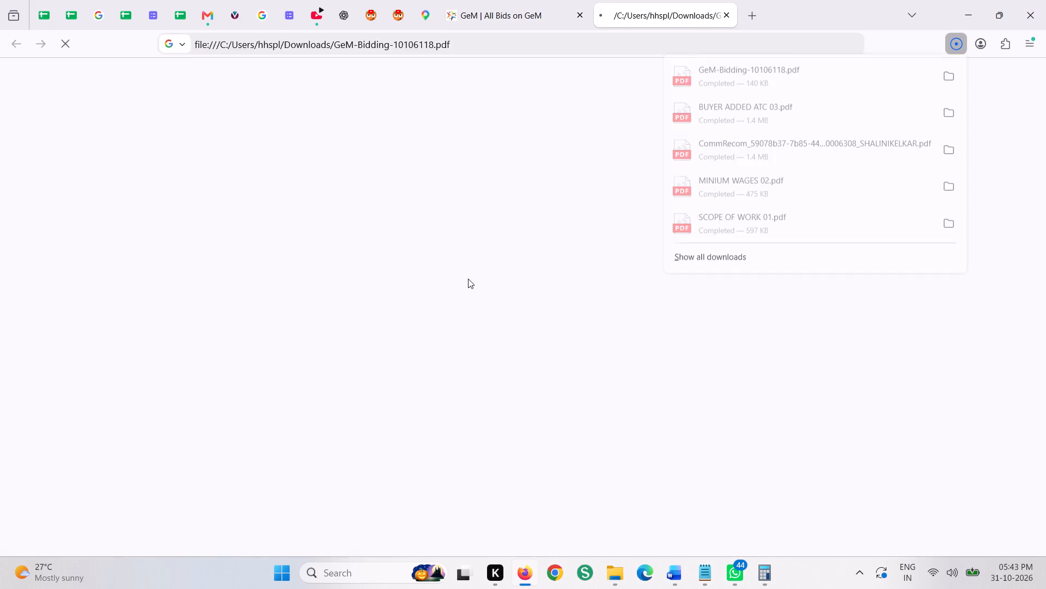
click(349, 269)
scroll(556, 306, down, 1)
click(688, 315)
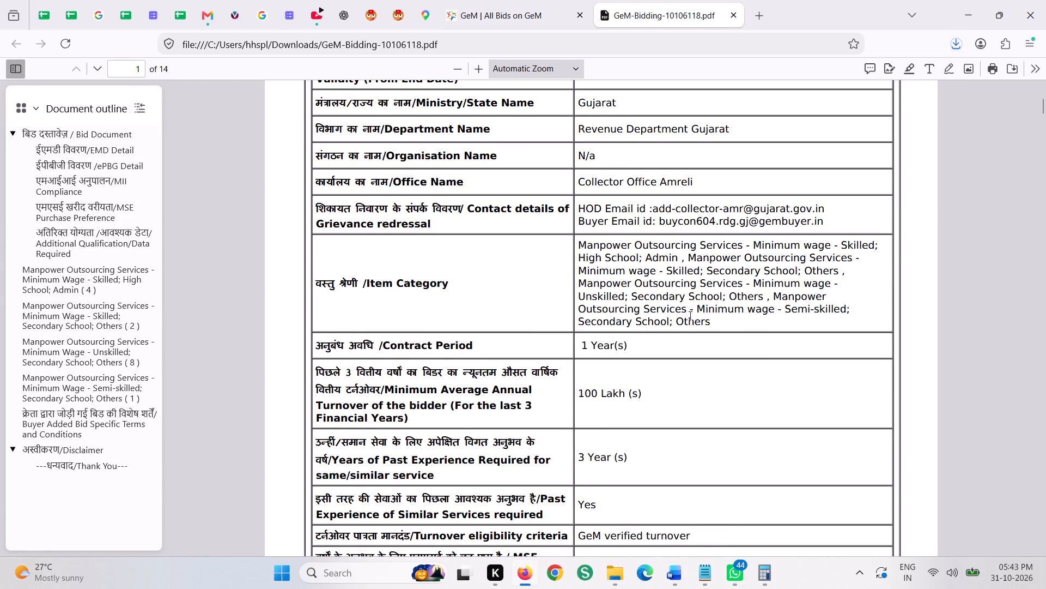
Search the bid document for SECURITY and go through the matches to check for security duties.
key(ctrl+f)
text(SE)
text(CURITY)
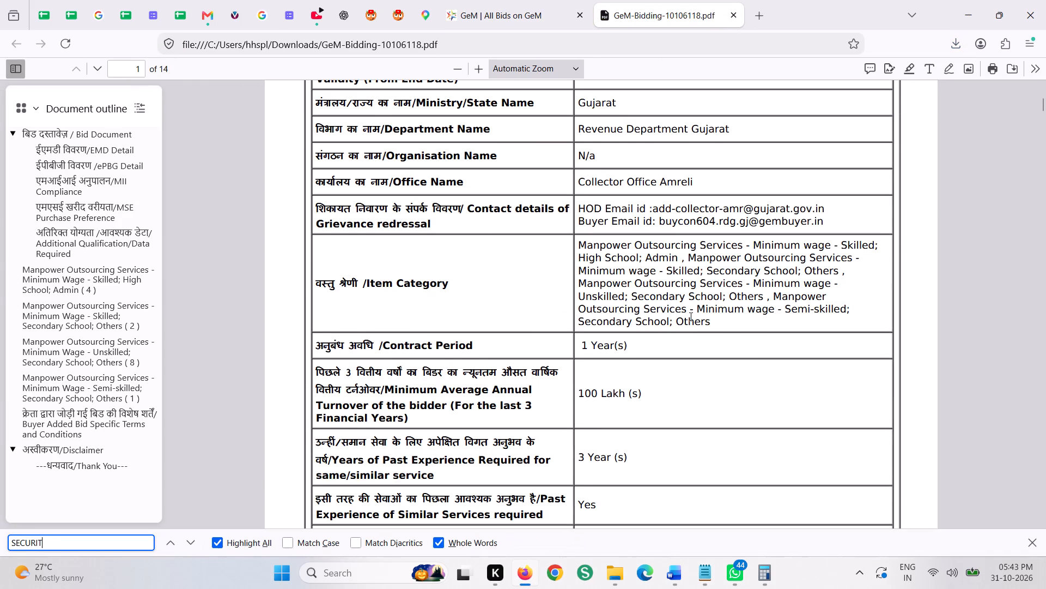
key(Return)
key(Return)
key(Return)
key(Return)
Replace the search term in the bid document with WATCH to check for watch-and-ward duties.
key(BackSpace)
key(BackSpace)
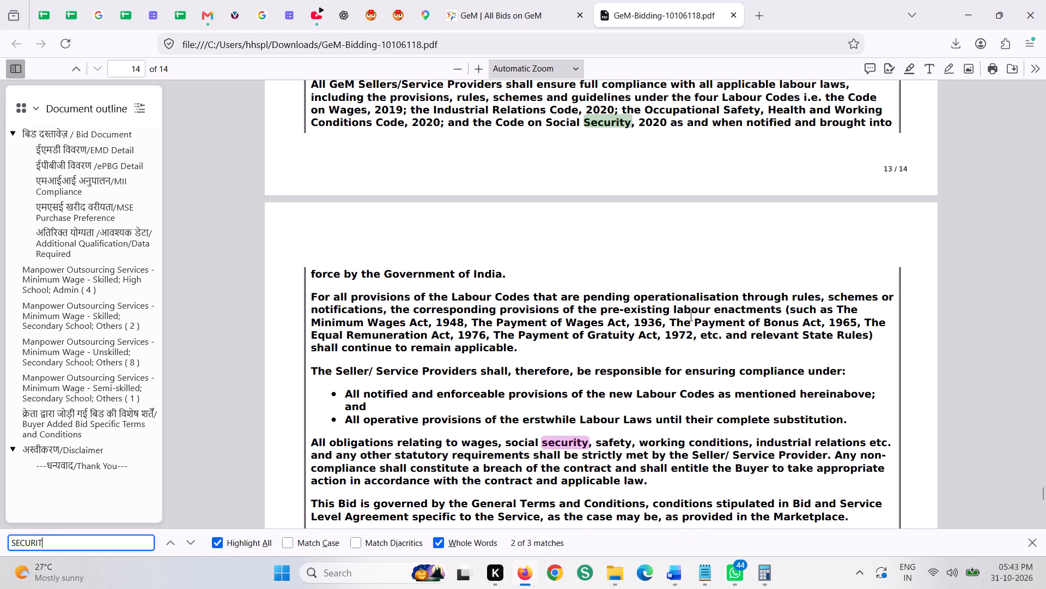
key(BackSpace)
key(BackSpace)
key(BackSpace)
key(BackSpace)
key(BackSpace)
key(BackSpace)
key(BackSpace)
key(BackSpace)
key(BackSpace)
text(WATCH)
Replace the search term in the bid document with CHOWKIDAR to check for watchman posts, and clear the search.
key(BackSpace)
key(BackSpace)
key(BackSpace)
key(BackSpace)
key(BackSpace)
key(BackSpace)
key(BackSpace)
key(BackSpace)
key(BackSpace)
key(BackSpace)
key(BackSpace)
key(BackSpace)
key(BackSpace)
key(BackSpace)
key(BackSpace)
text(CHOWKIDAR)
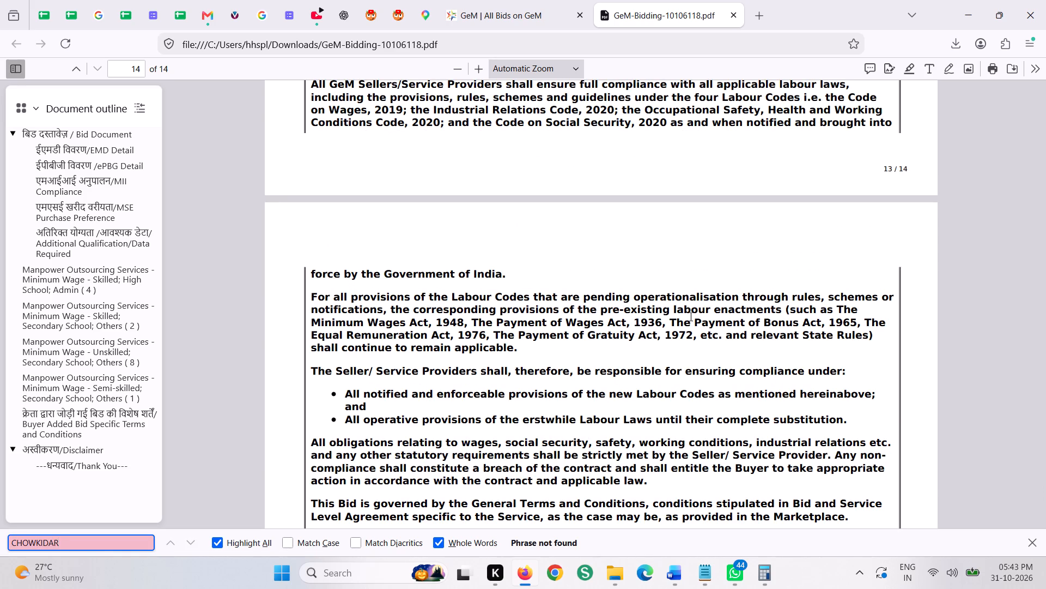
key(BackSpace)
key(BackSpace)
key(BackSpace)
key(BackSpace)
key(BackSpace)
key(BackSpace)
key(BackSpace)
key(BackSpace)
key(BackSpace)
key(BackSpace)
key(BackSpace)
key(BackSpace)
key(BackSpace)
key(BackSpace)
key(BackSpace)
Open the Scope of work & Job description file 1793361340.pdf, review its posts and terms, and return to the bid document.
scroll(690, 316, up, 1)
scroll(648, 237, up, 3)
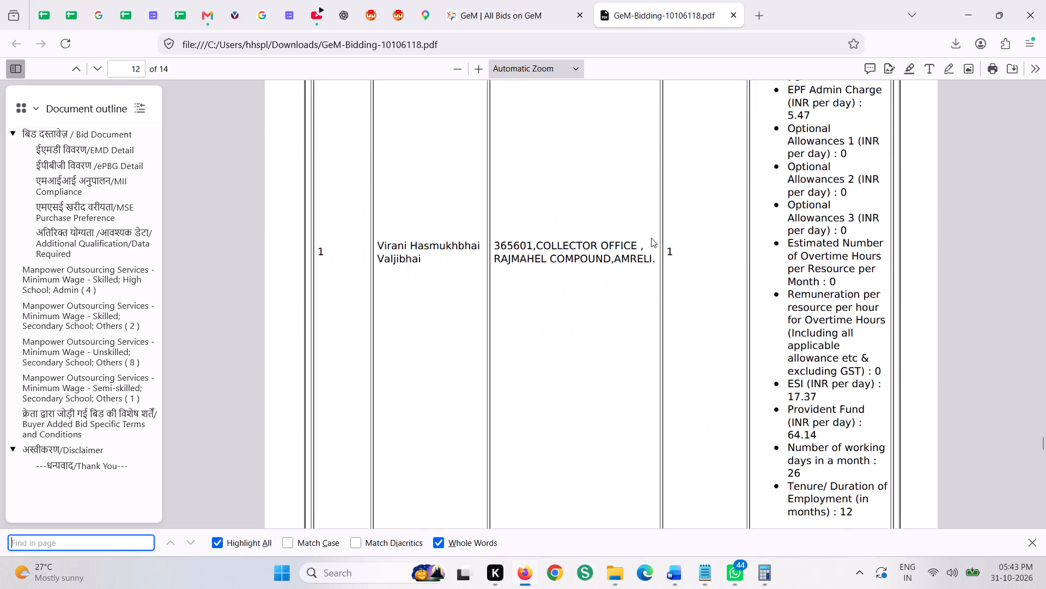
scroll(651, 238, up, 9)
scroll(498, 233, up, 5)
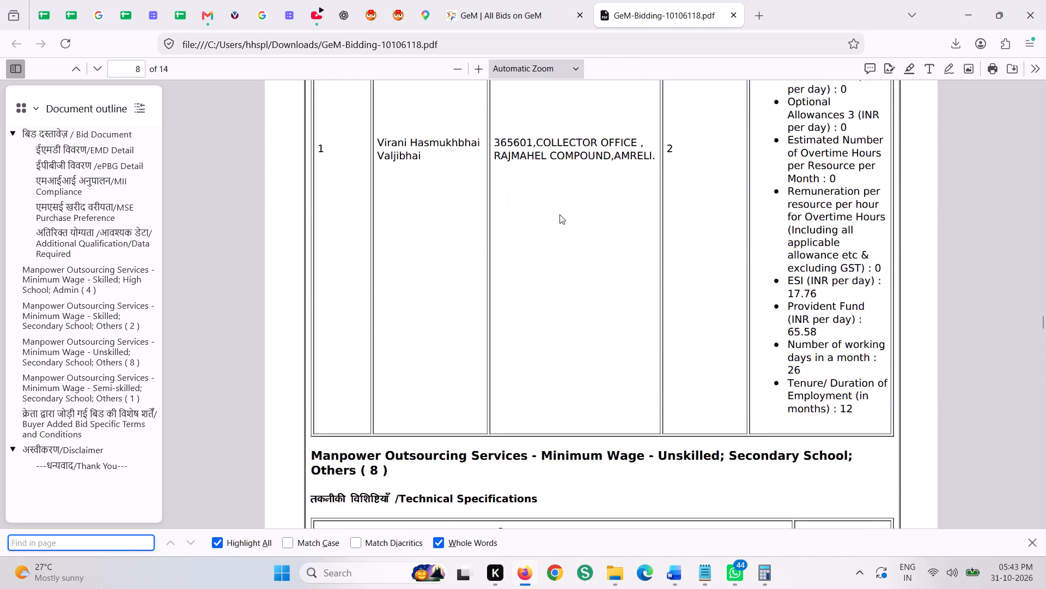
scroll(560, 214, up, 12)
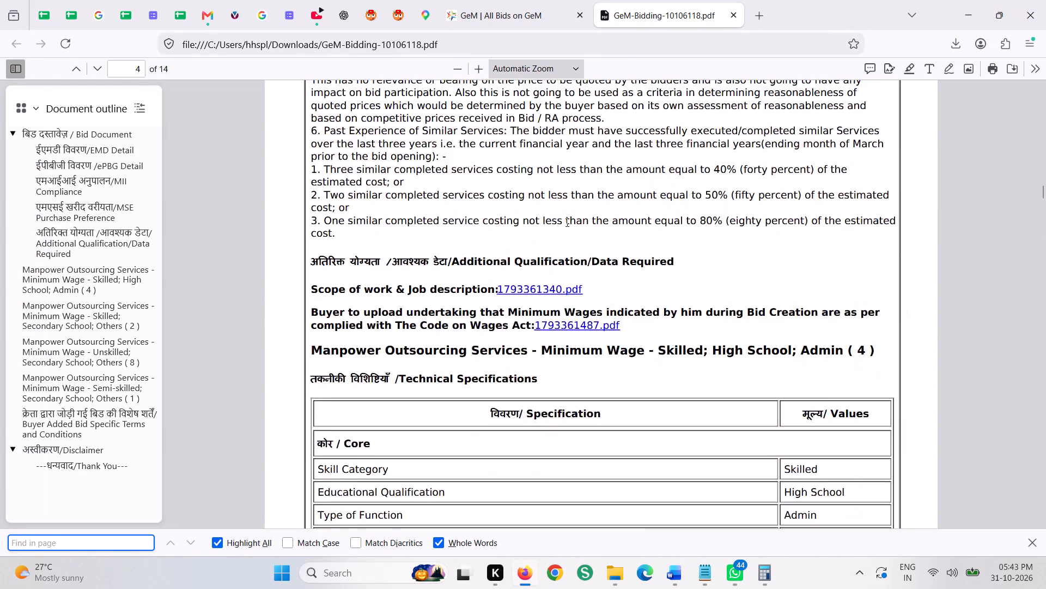
scroll(567, 221, up, 1)
scroll(567, 220, down, 1)
click(539, 287)
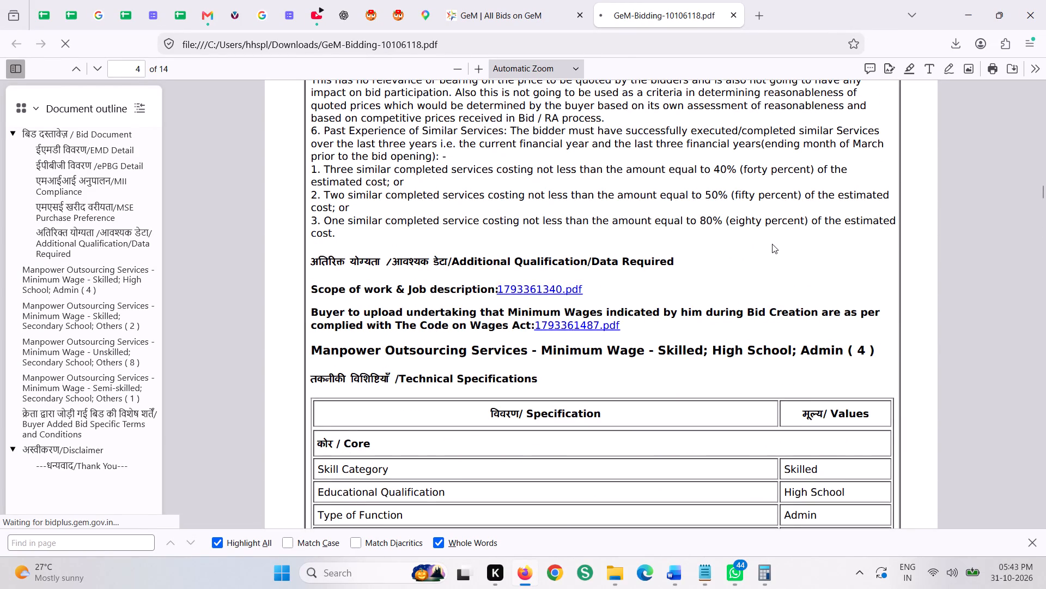
click(516, 202)
scroll(514, 216, down, 9)
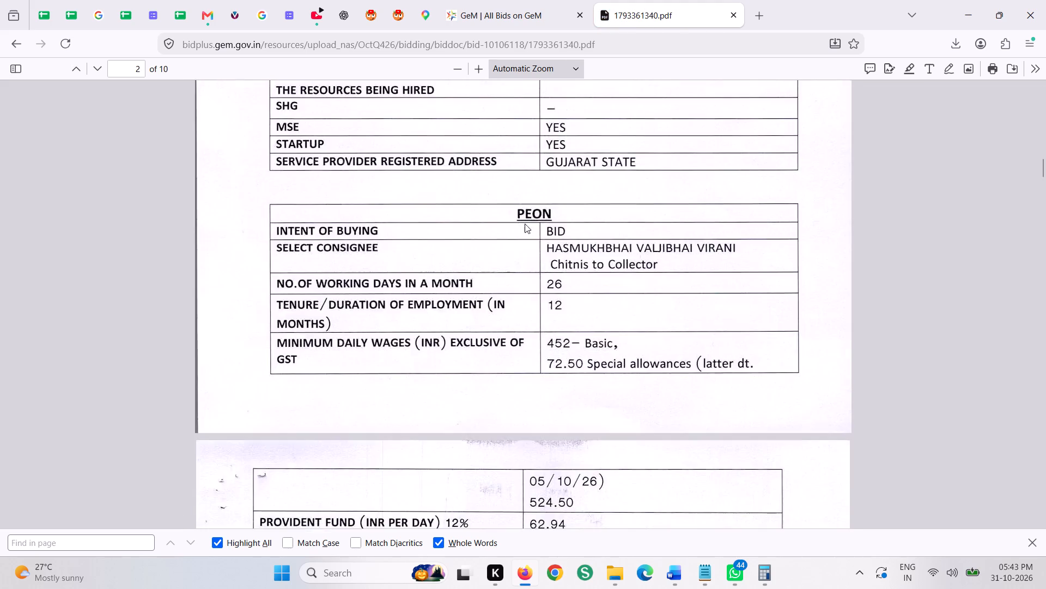
scroll(525, 224, down, 20)
scroll(525, 224, down, 15)
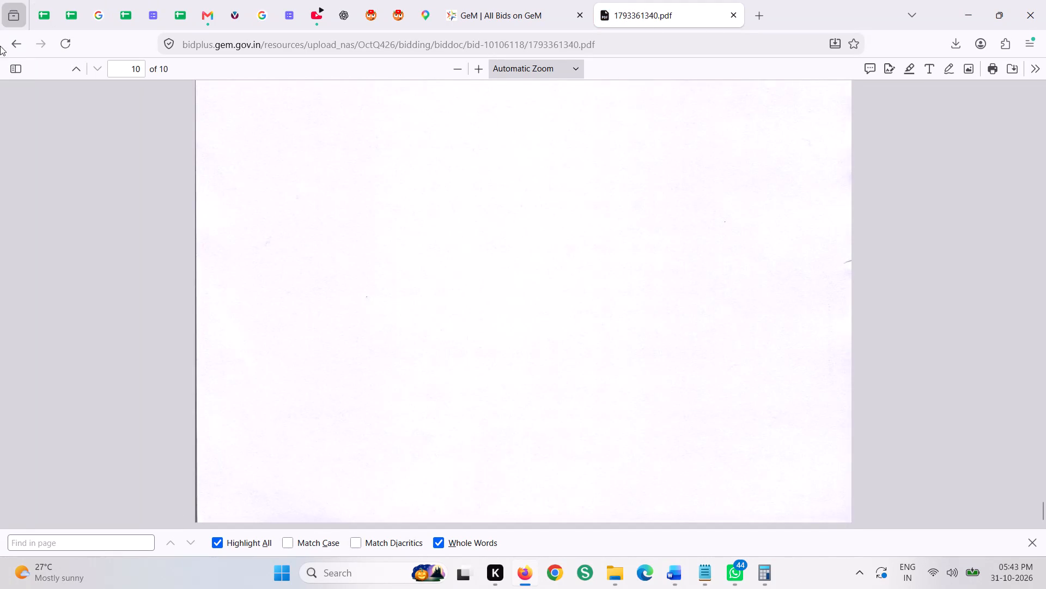
click(10, 45)
click(536, 0)
click(655, 0)
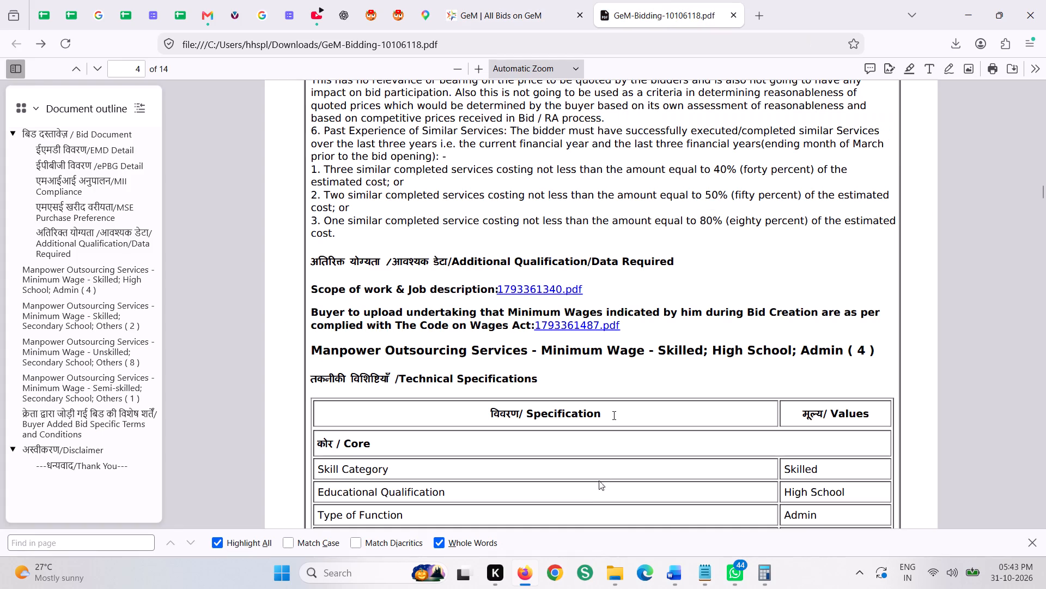
Switch to File Explorer, create a folder named GEM2026B8222263 in DEV1, and open it.
click(608, 573)
right_click(568, 212)
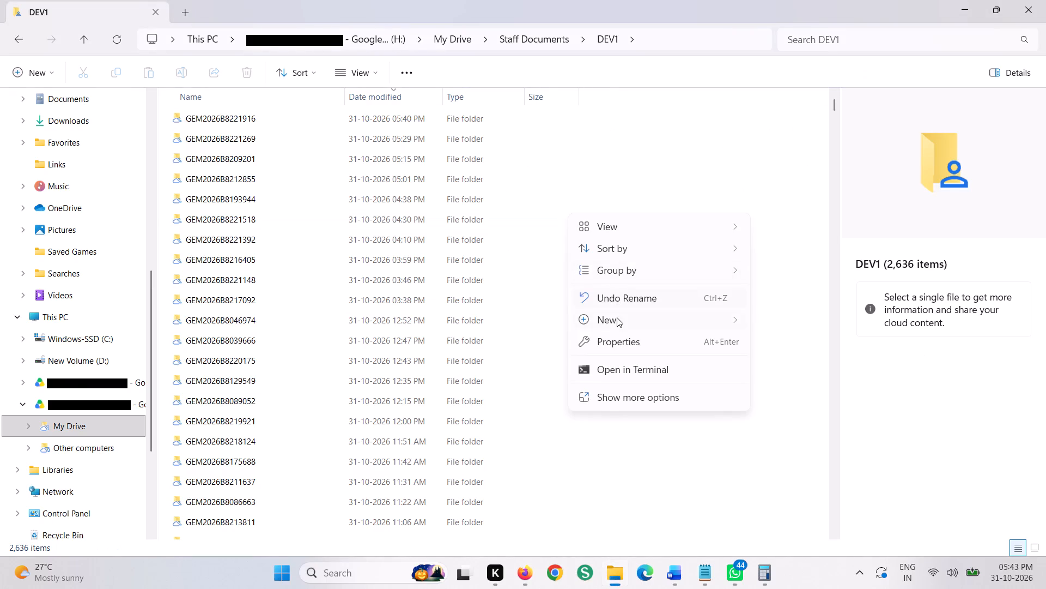
click(617, 318)
click(797, 324)
key(ctrl+v)
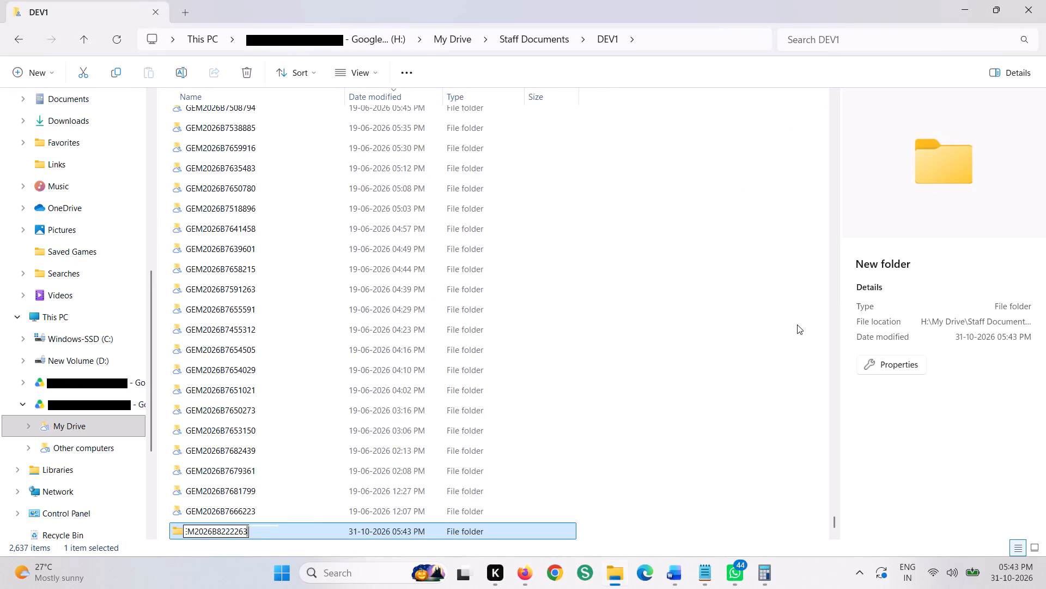
key(Return)
double_click(237, 531)
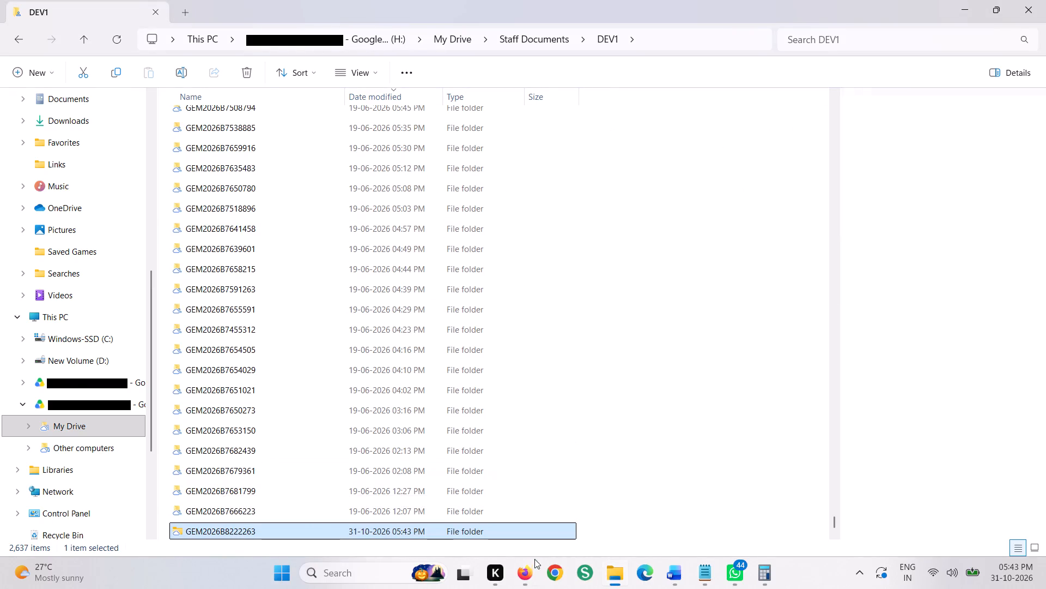
Switch to Firefox and save the bid document as GeM-Bidding-10106118 in the GEM2026B8222263 folder.
click(528, 571)
scroll(768, 362, up, 1)
click(1008, 68)
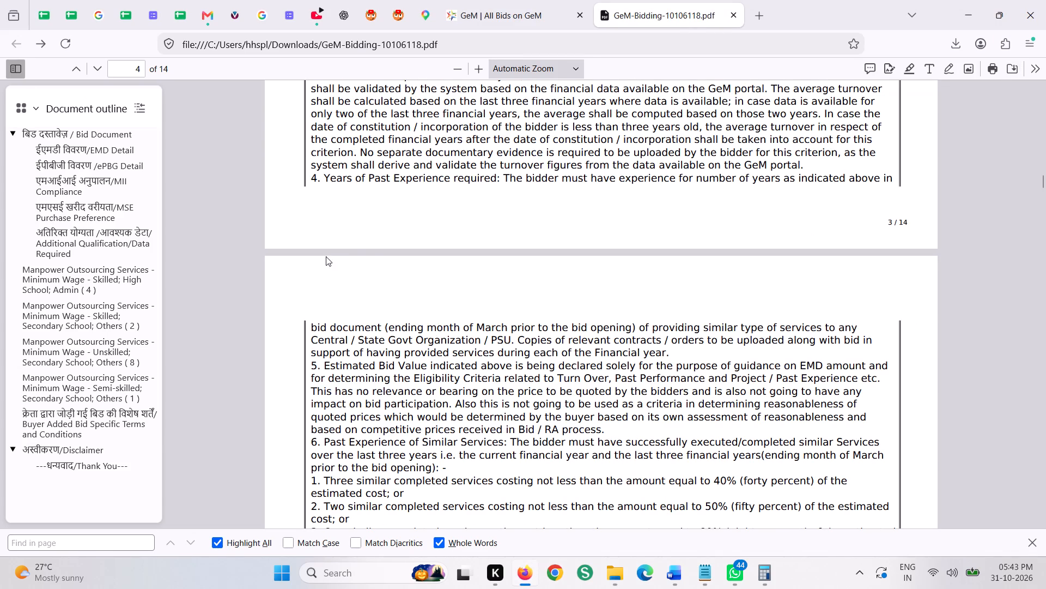
scroll(238, 208, up, 6)
click(235, 81)
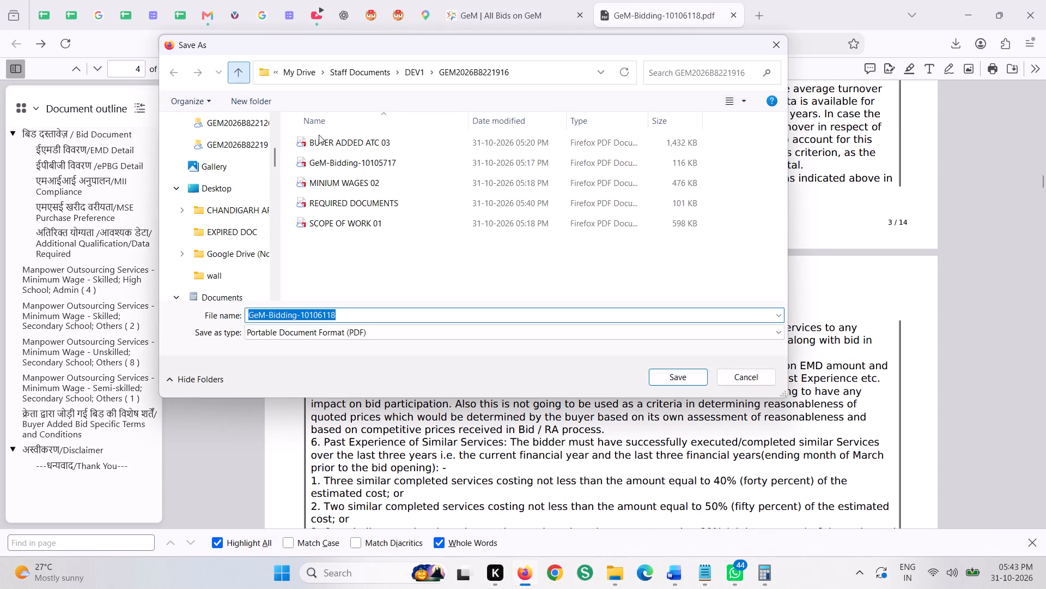
scroll(318, 151, up, 3)
double_click(352, 137)
click(369, 310)
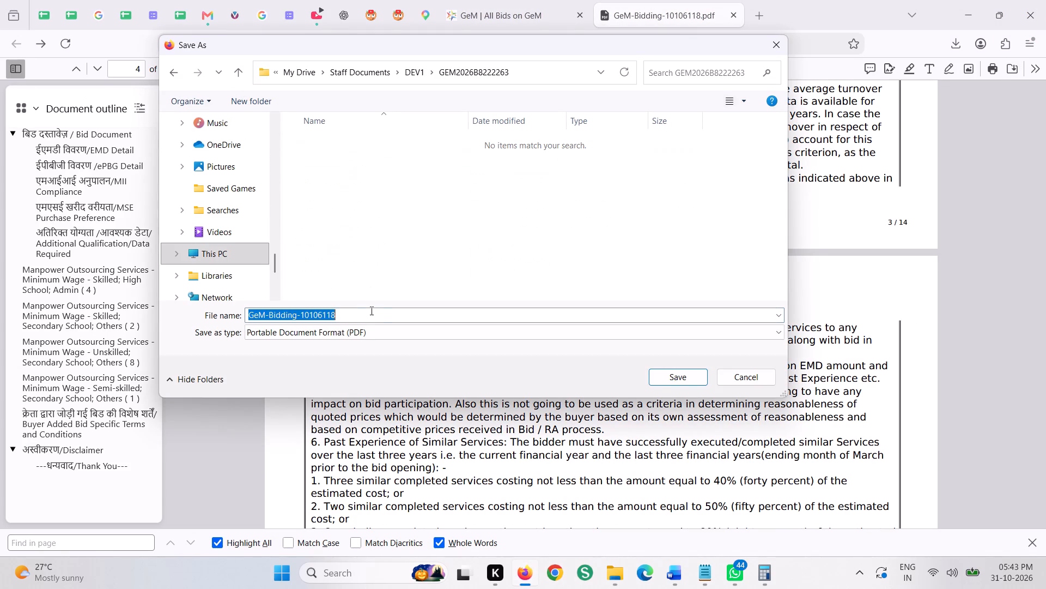
click(684, 371)
Reopen the scope of work file 1793361340.pdf to check its Gujarati terms, and return to the bid document.
scroll(606, 318, down, 2)
scroll(569, 214, up, 1)
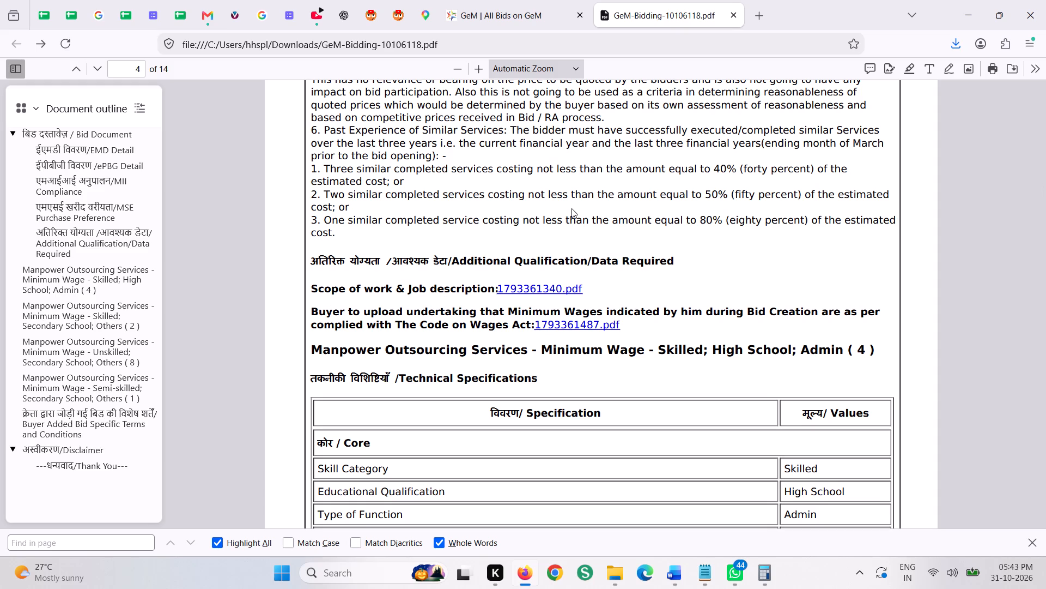
click(534, 286)
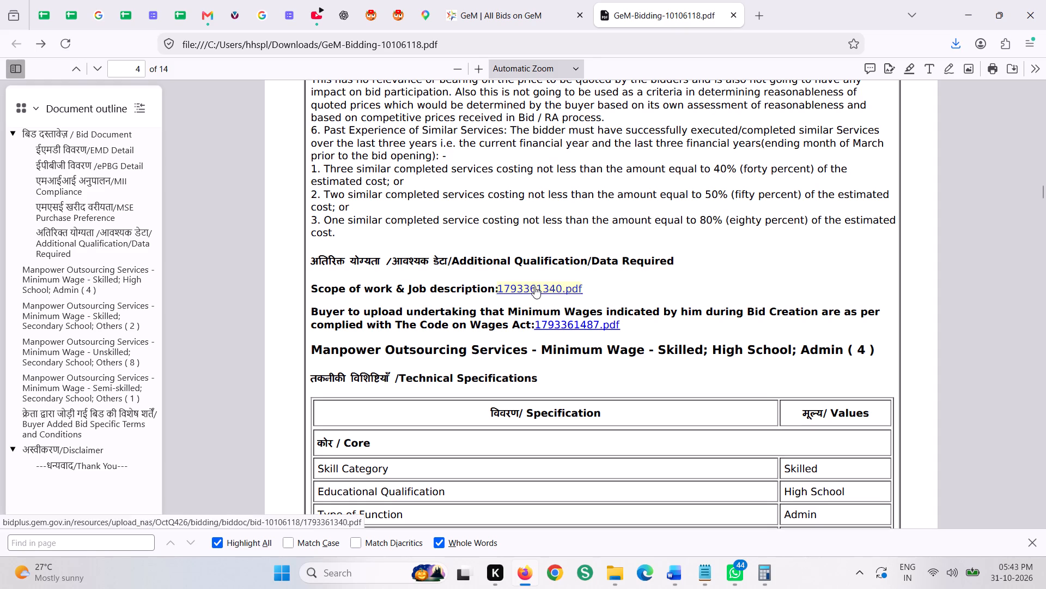
scroll(646, 297, up, 2)
scroll(564, 285, up, 6)
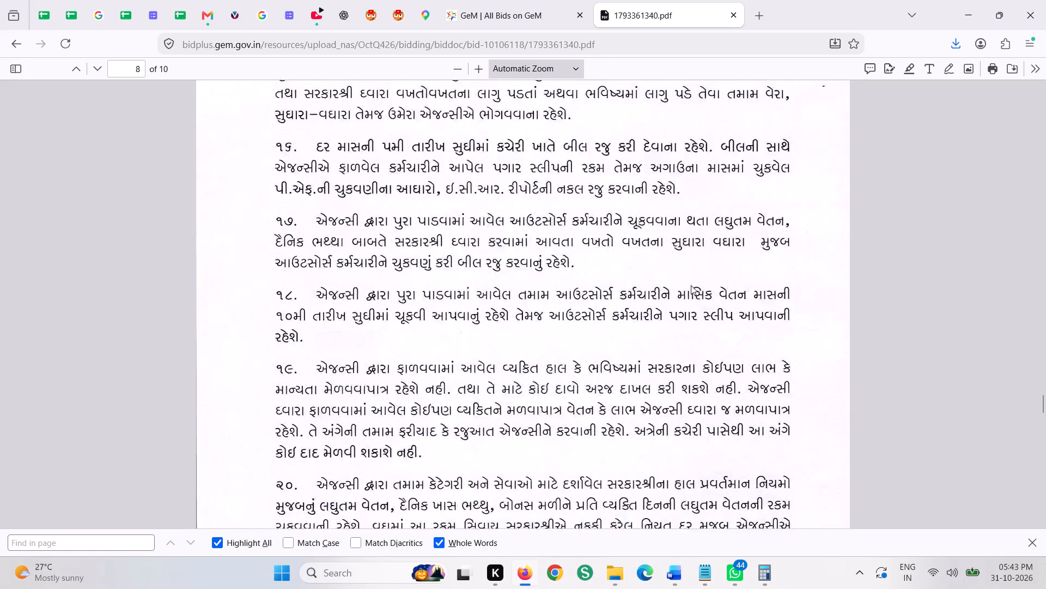
click(2, 39)
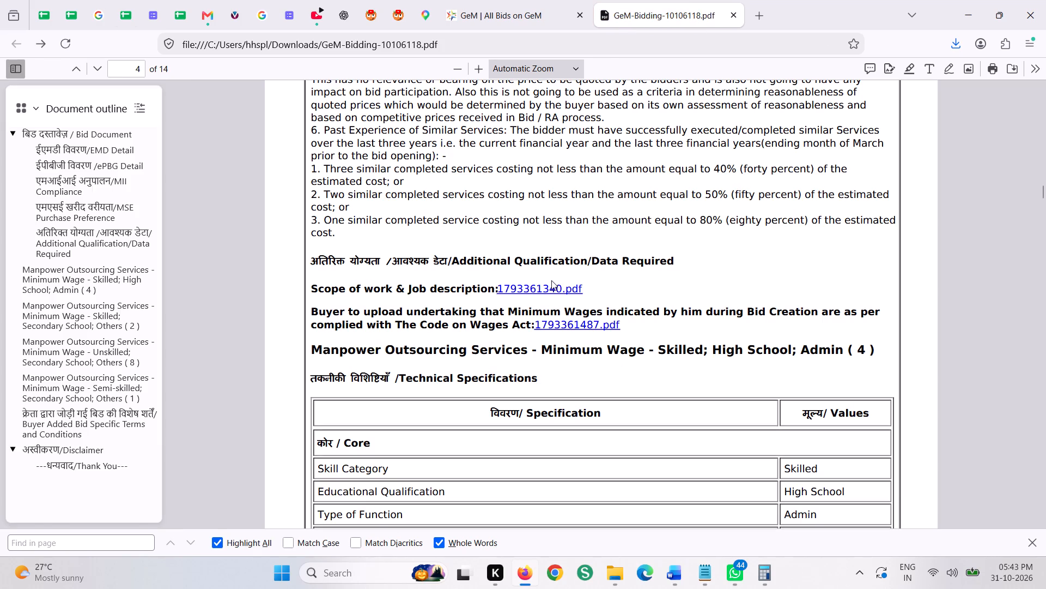
Open the Scope of work & Job description file from the bid and save it as SCOPE OF WORK 01 in the GEM2026B8222263 folder.
click(551, 283)
scroll(580, 225, up, 1)
click(540, 0)
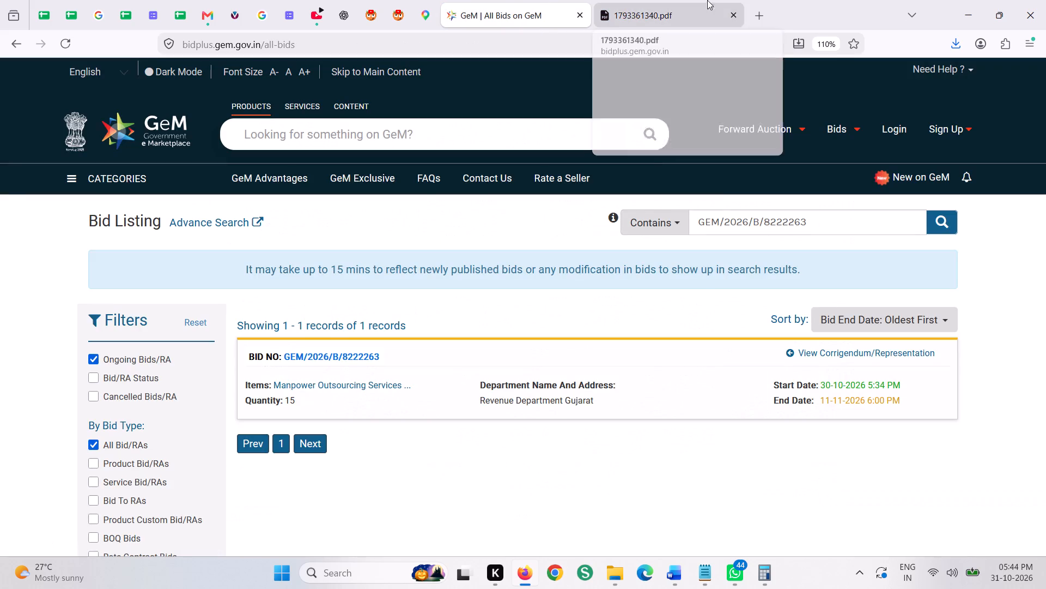
click(708, 0)
click(608, 571)
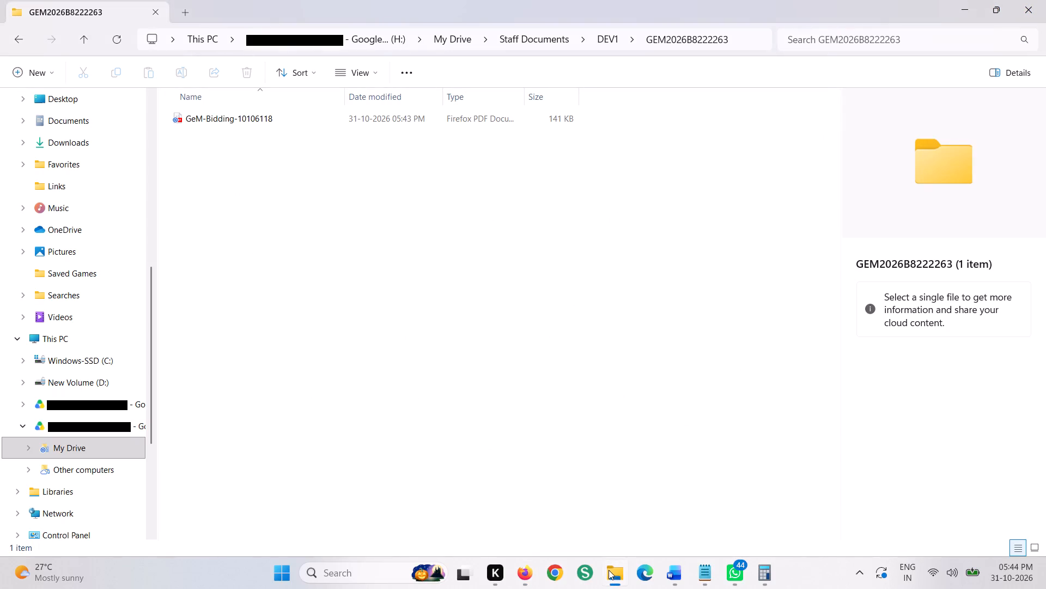
click(609, 570)
click(1007, 62)
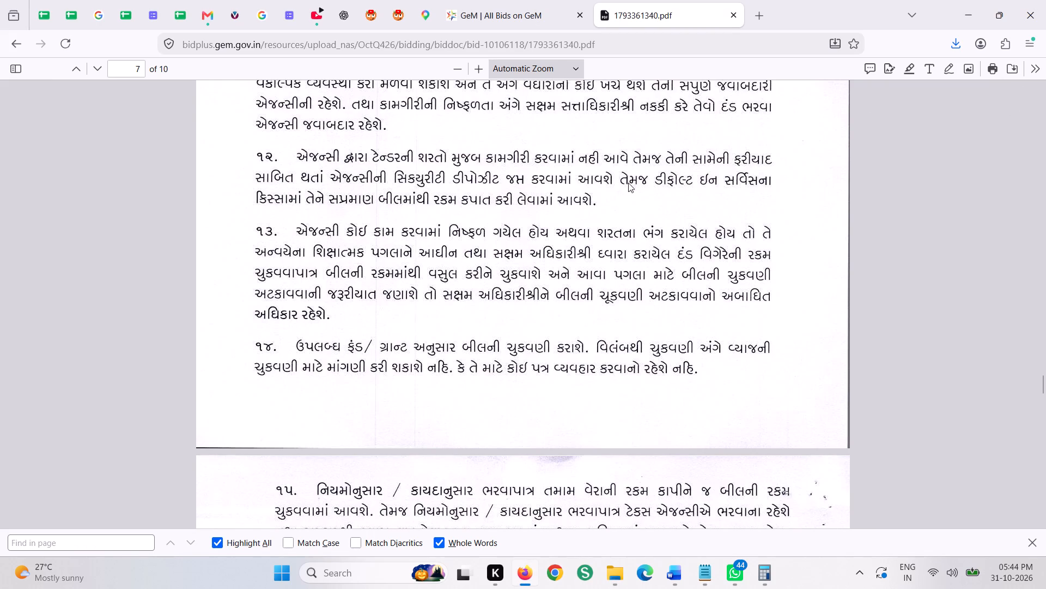
click(238, 68)
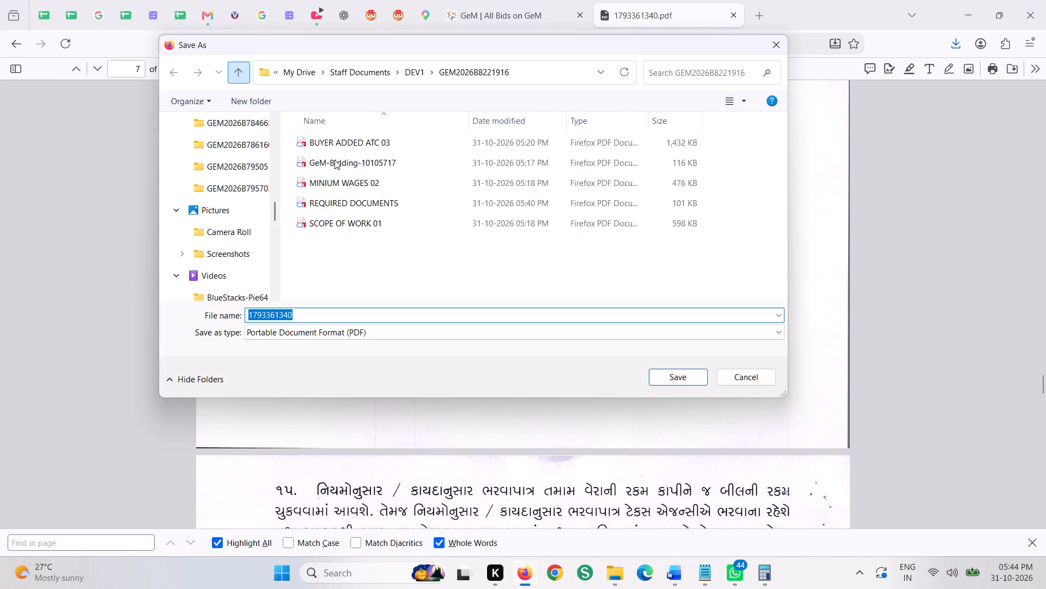
scroll(349, 166, up, 6)
double_click(356, 149)
click(342, 310)
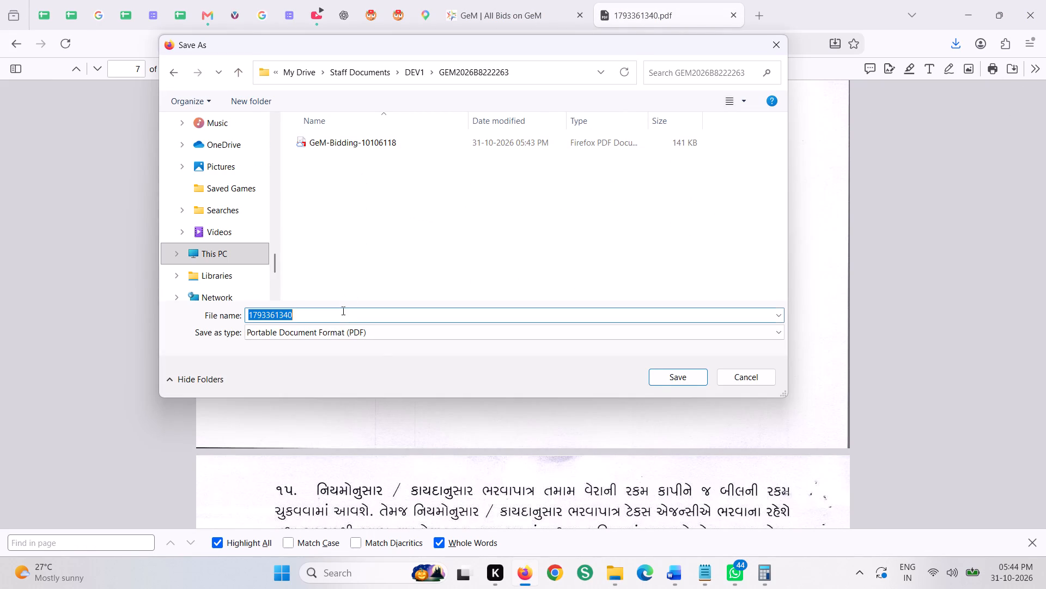
text(SCOPE OF WORK 01)
key(Return)
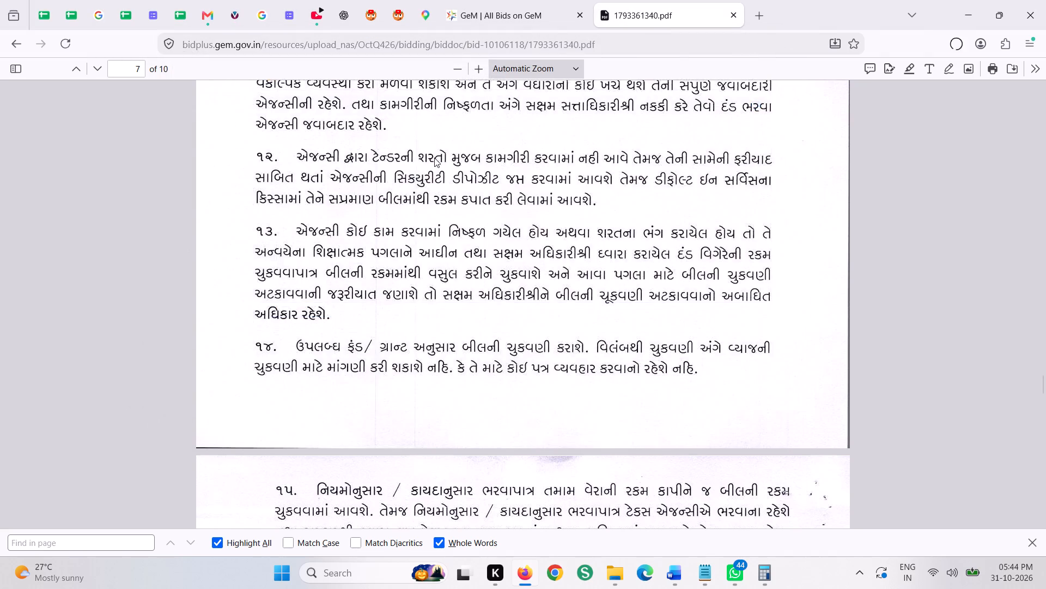
Examine the wage tables and the technical bid document requirements in the scope of work file, and return to the bid document.
scroll(466, 143, up, 2)
scroll(411, 137, up, 3)
scroll(399, 196, up, 4)
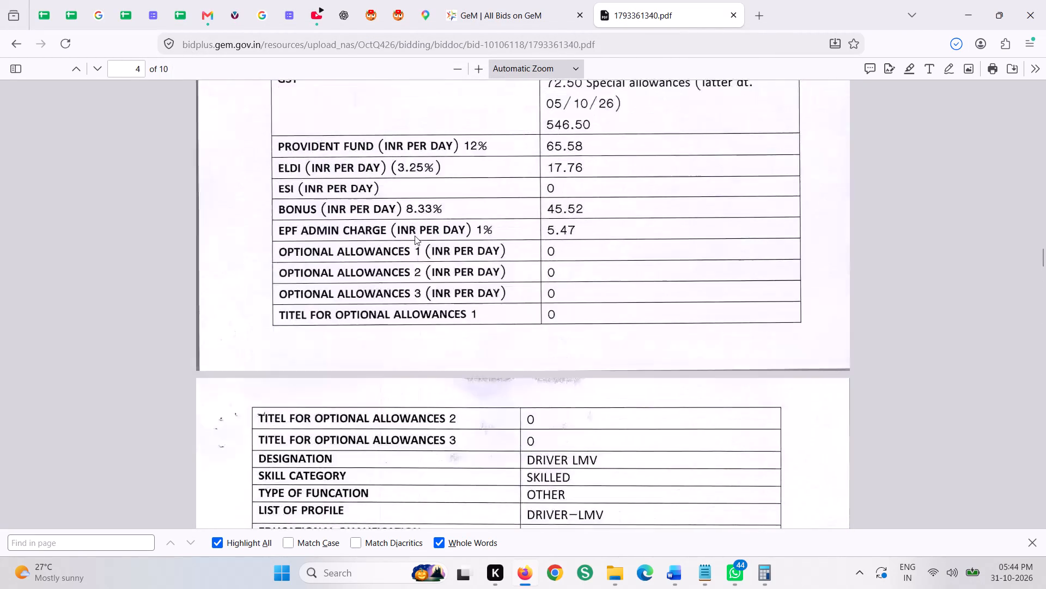
scroll(415, 235, up, 19)
scroll(525, 242, down, 5)
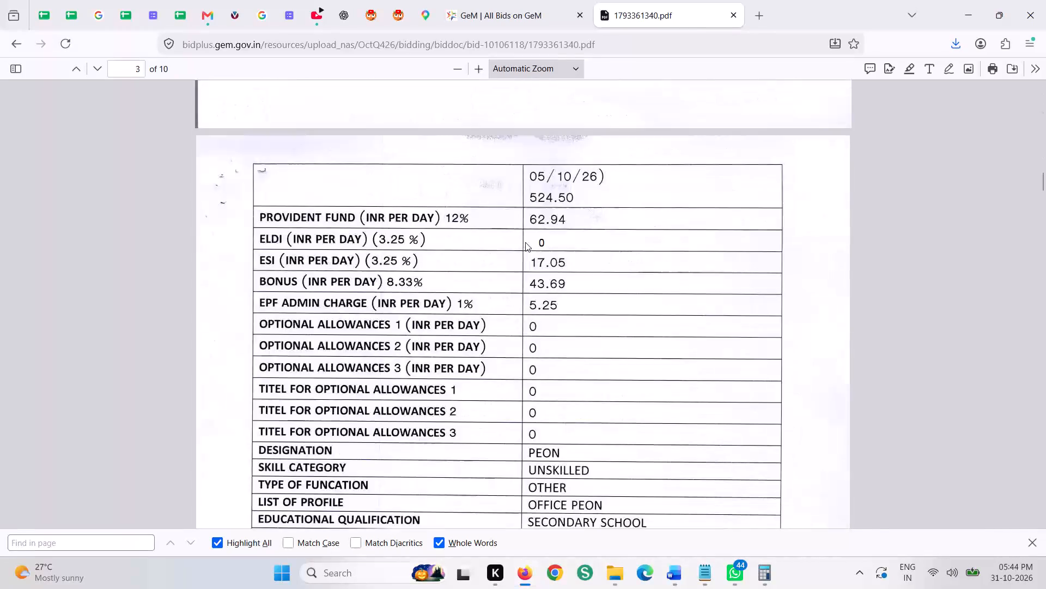
scroll(525, 242, down, 20)
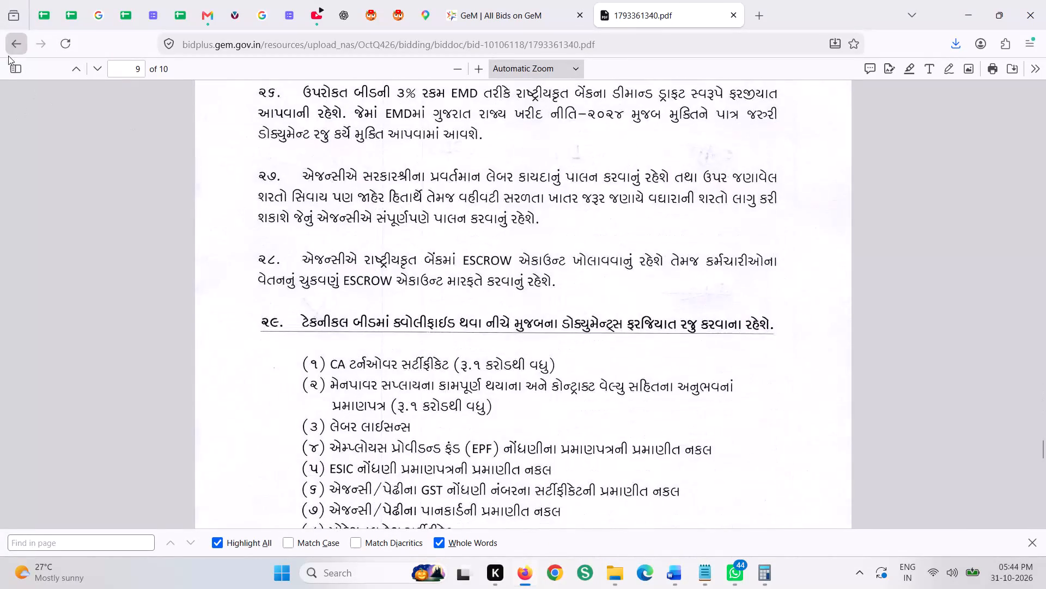
click(15, 51)
Open the Minimum Wages undertaking file 1793361487.pdf, check its contents, and return to the bid document.
click(572, 319)
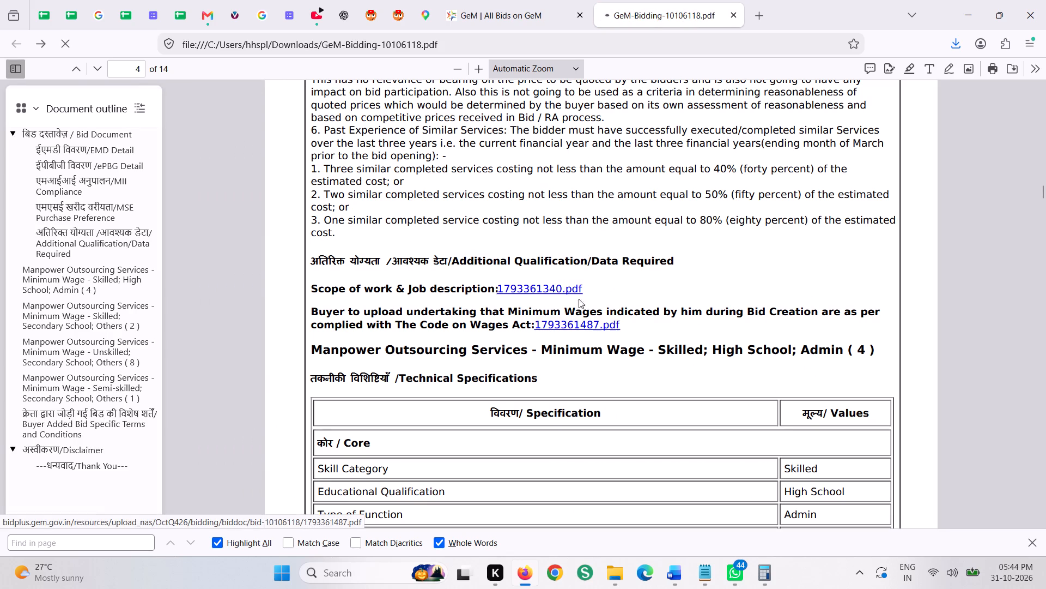
click(500, 290)
scroll(579, 289, up, 13)
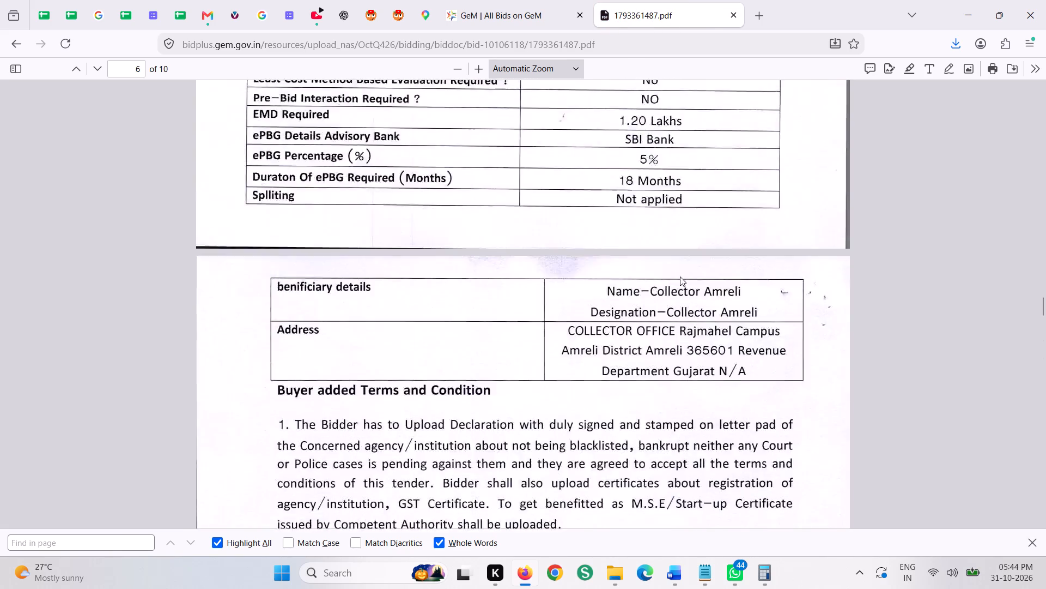
scroll(680, 277, up, 8)
click(25, 44)
Copy the place name AMRELI from the consignee address for the first manpower category in the bid document.
scroll(537, 272, down, 3)
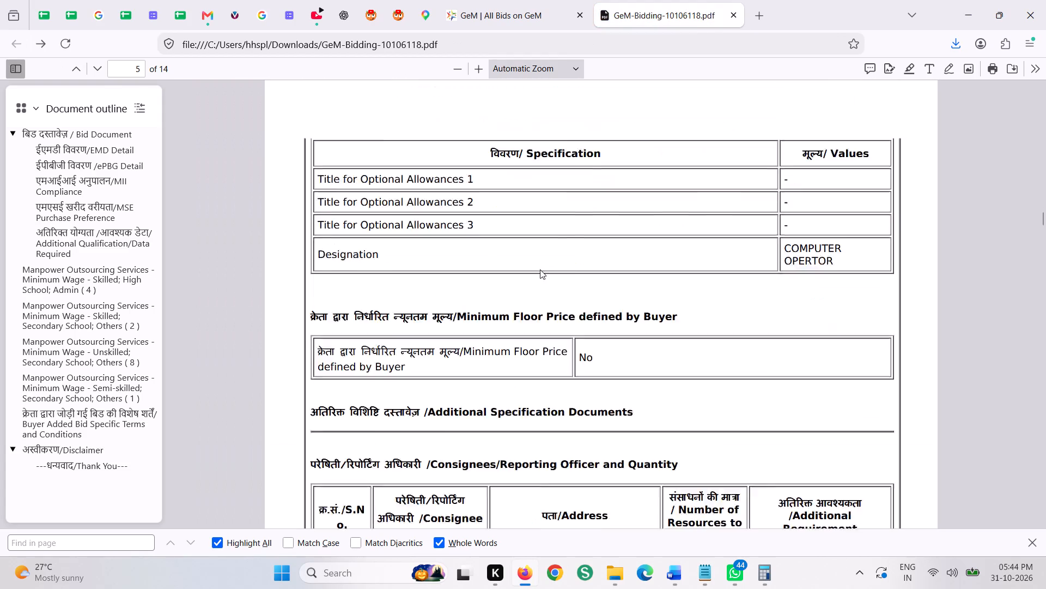
scroll(554, 266, down, 3)
scroll(600, 291, down, 1)
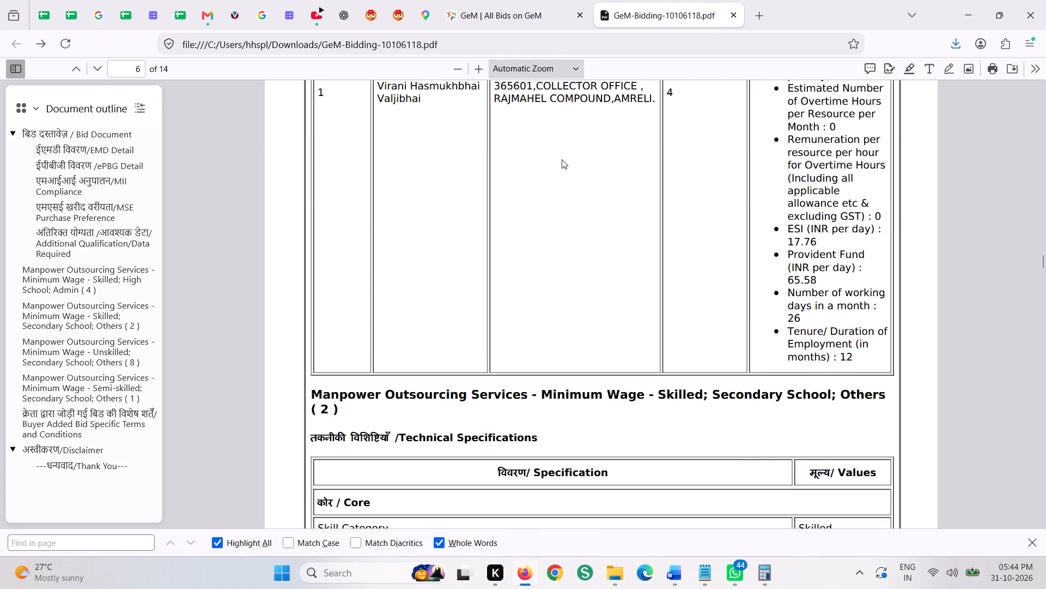
double_click(630, 94)
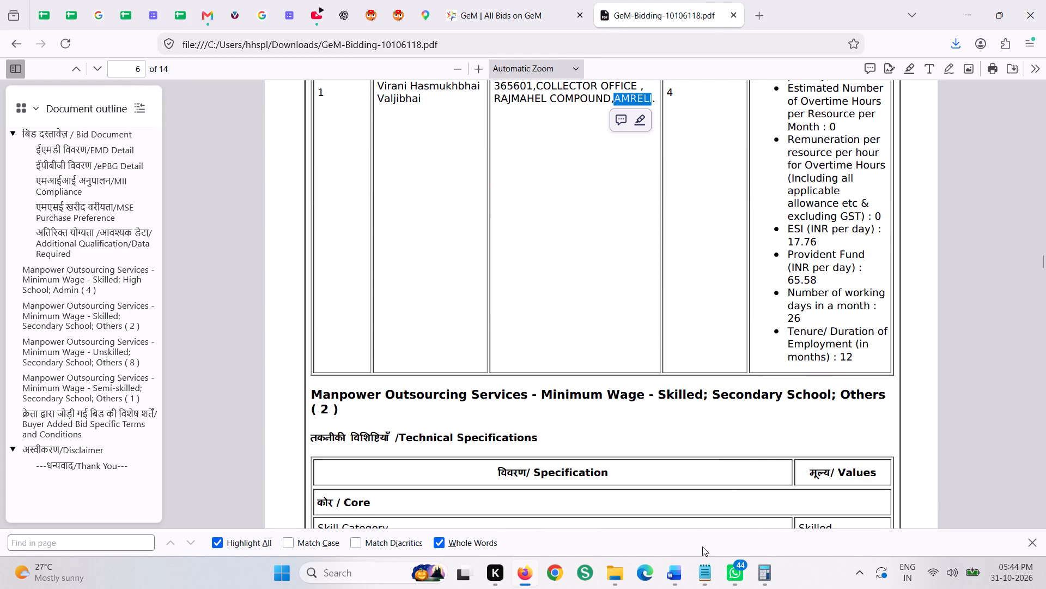
key(ctrl+c)
key(ctrl+c)
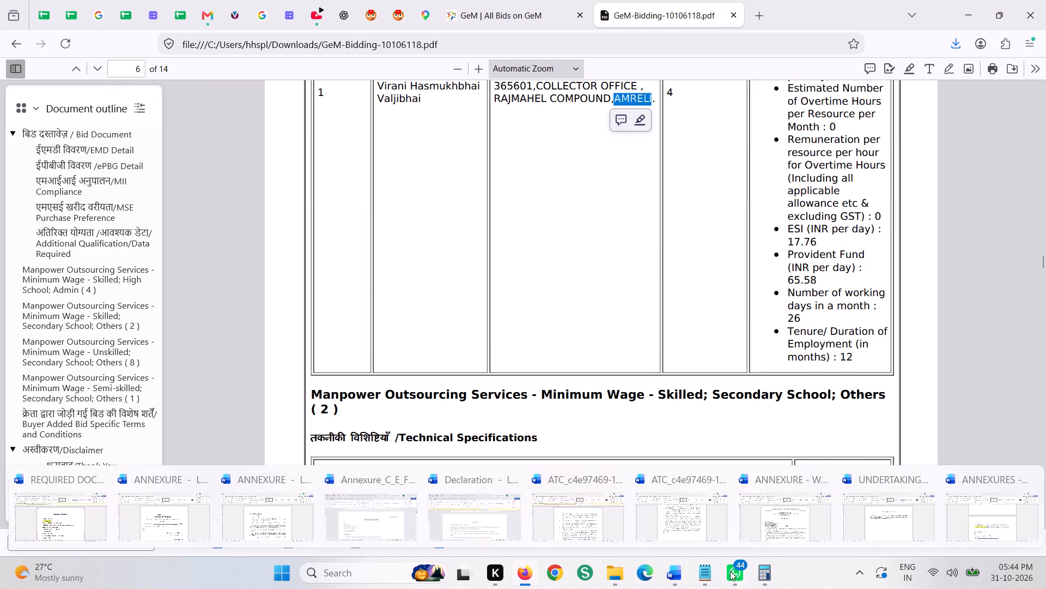
Switch to the REQUIRED DOCUMENTS file in Word and delete the previous bid's list, keeping only the "1.SHOPACT –" beginning.
click(674, 570)
click(80, 510)
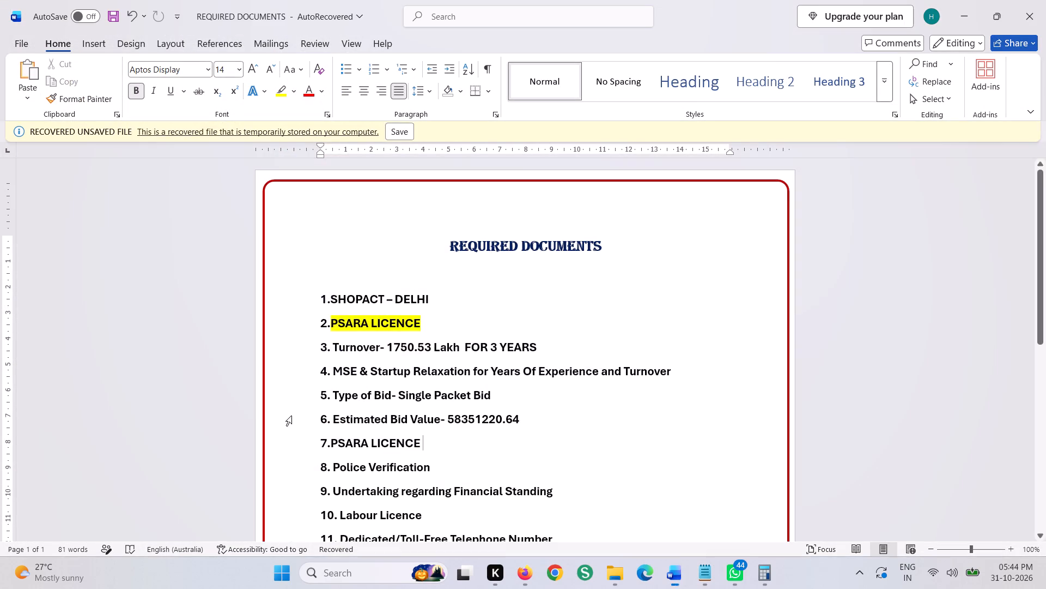
click(311, 374)
drag(401, 297, 635, 556)
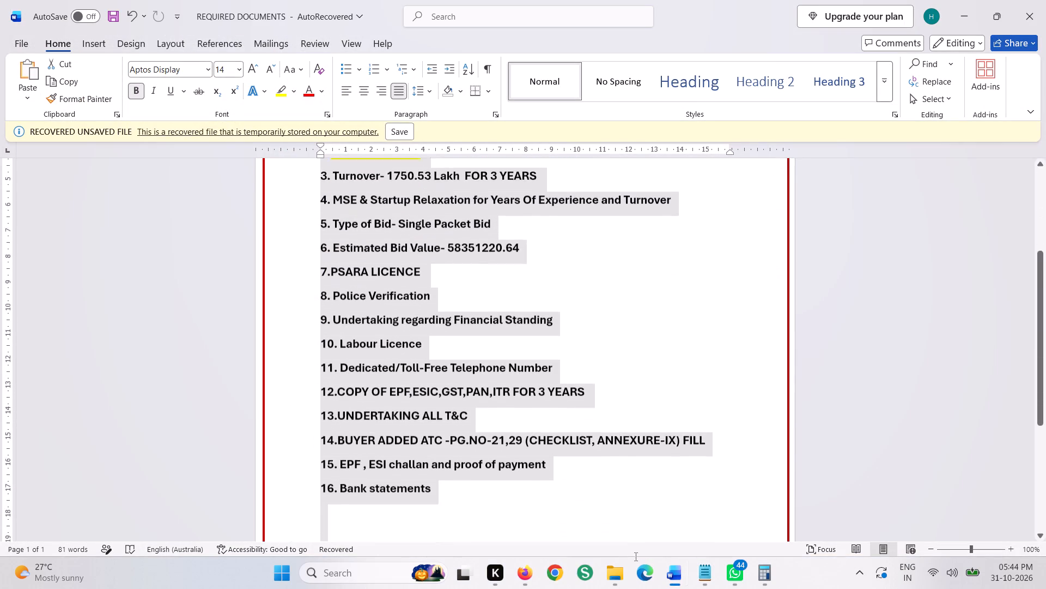
drag(635, 556, 654, 517)
key(BackSpace)
Complete the first list item as "1.SHOPACT – AMRELI,GJ" using the copied place name.
key(Return)
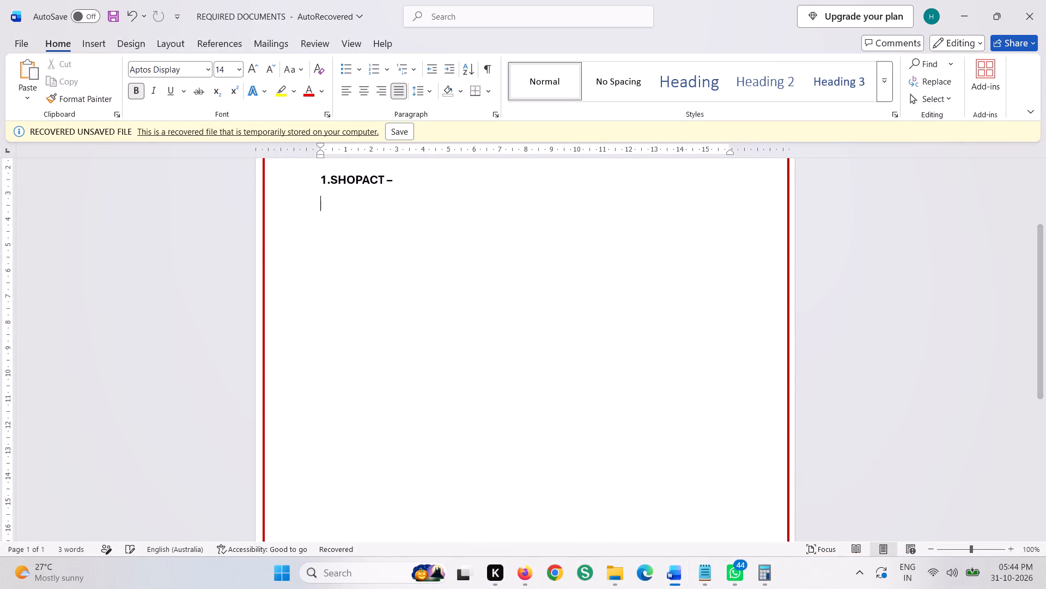
key(2)
key(BackSpace)
key(BackSpace)
key(BackSpace)
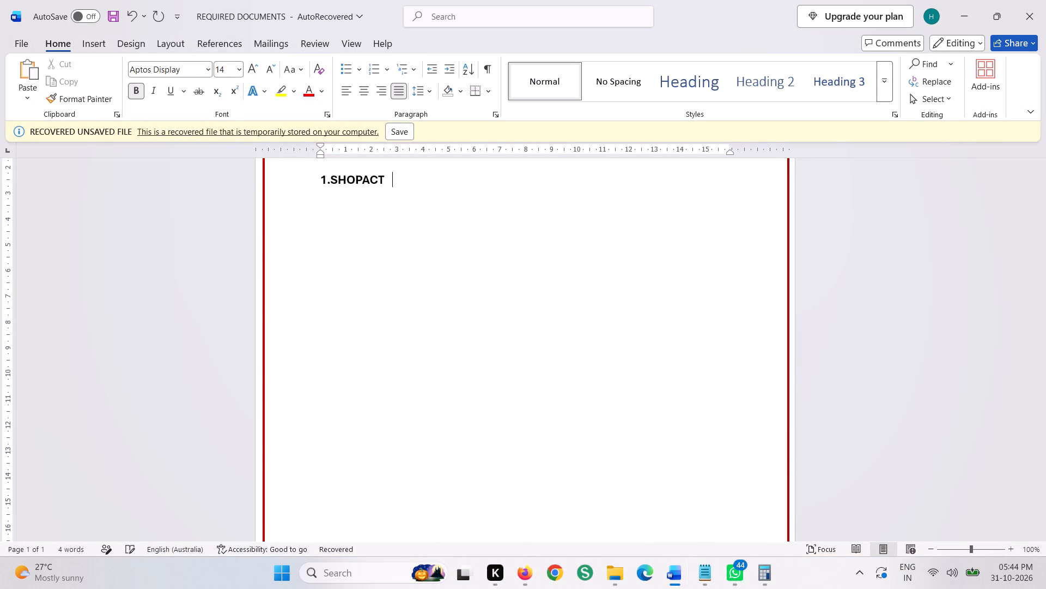
key(minus)
key(ctrl+v)
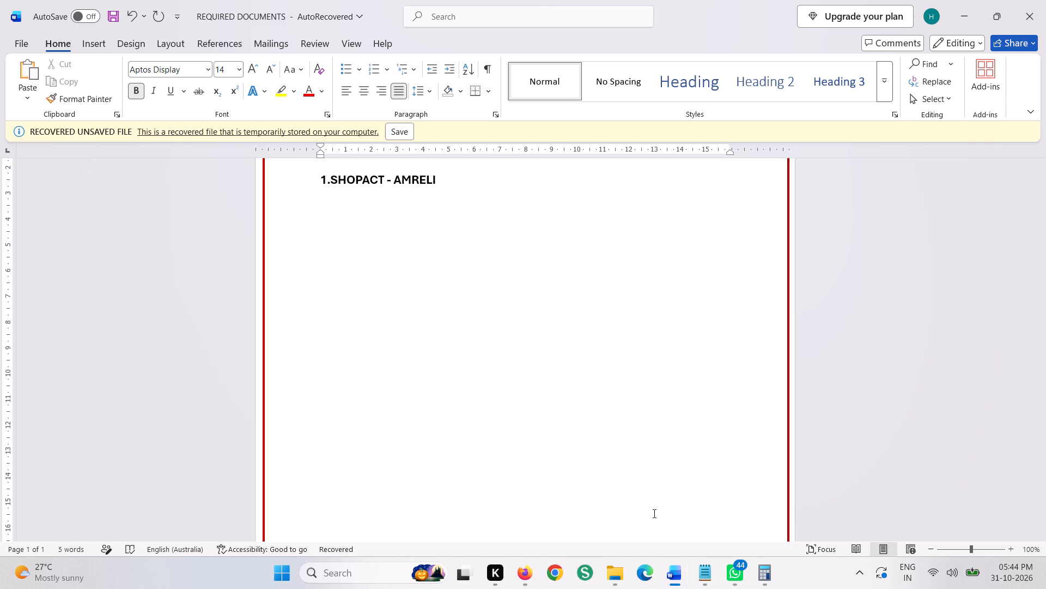
text(,GJ)
key(Return)
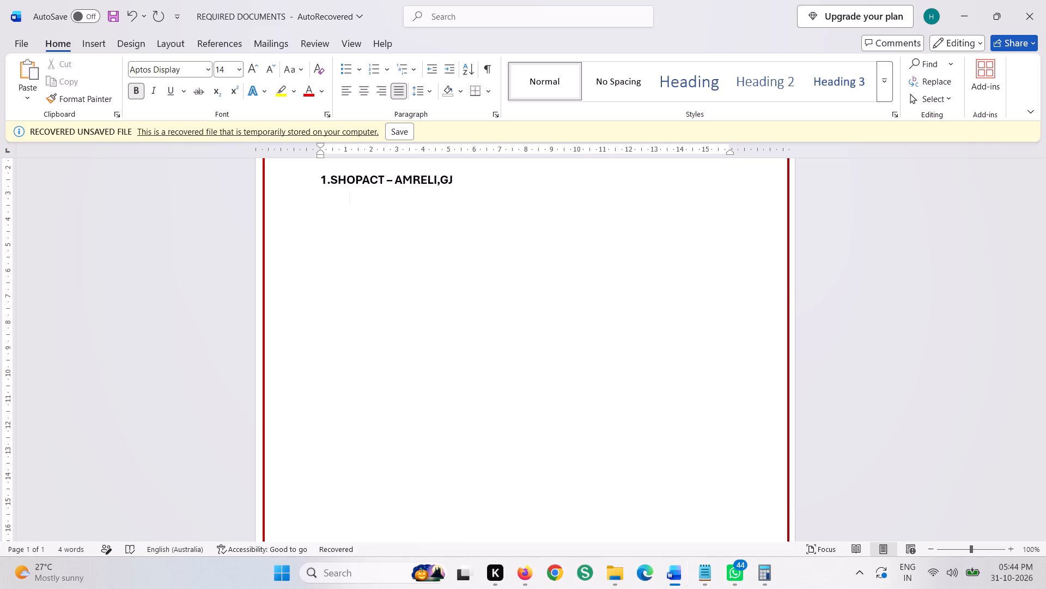
Start list item 2 with "Turnover-", copying the word Turnover from the bid details in Firefox into the Word list.
text(2.)
key(alt+Tab)
scroll(658, 454, up, 17)
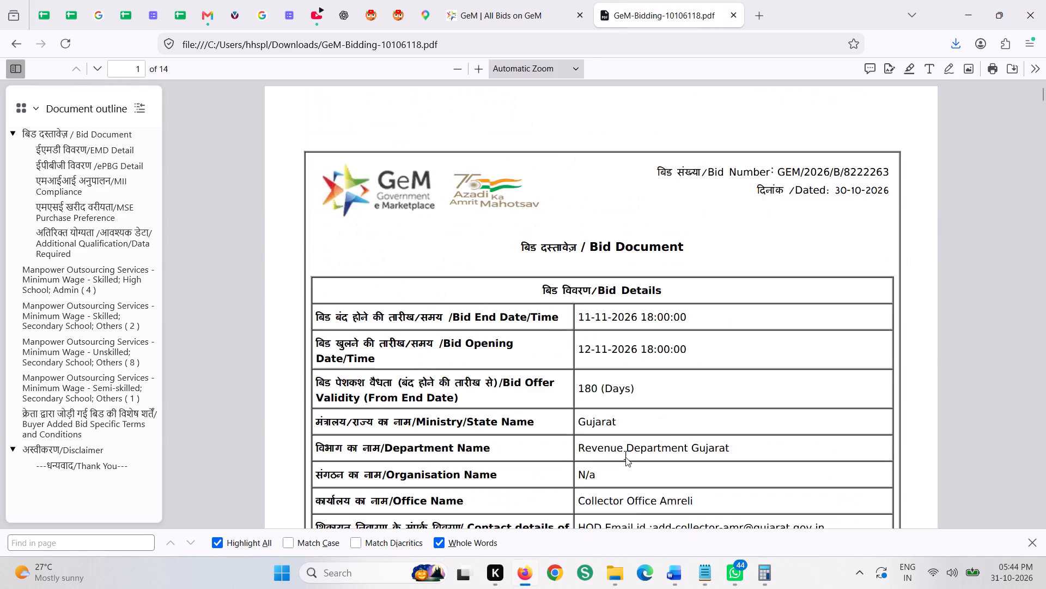
scroll(625, 460, down, 1)
double_click(349, 411)
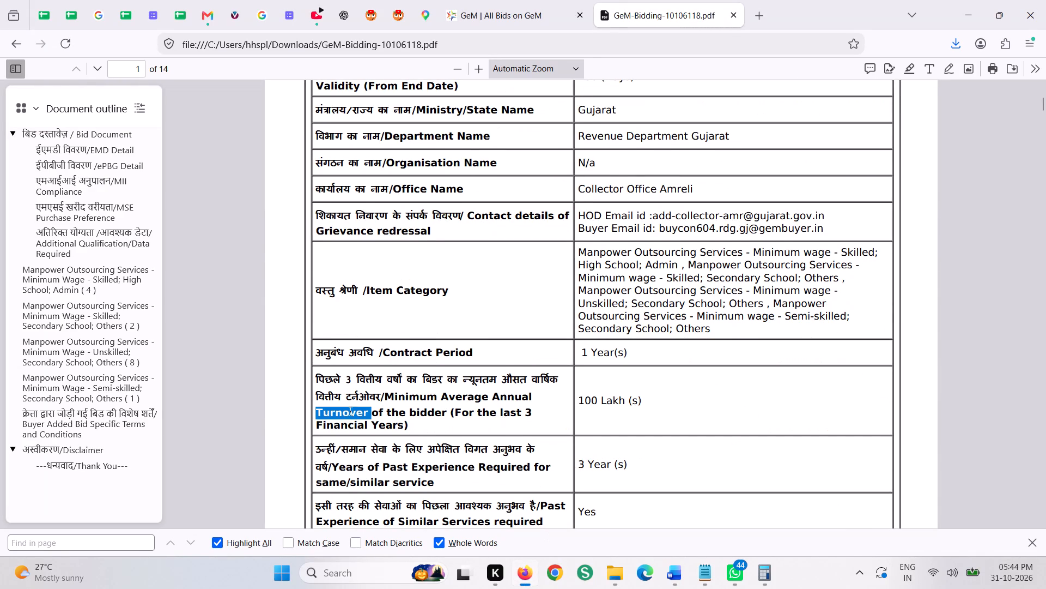
key(ctrl+c)
key(ctrl+c)
key(alt+Tab)
key(ctrl+v)
key(minus)
key(space)
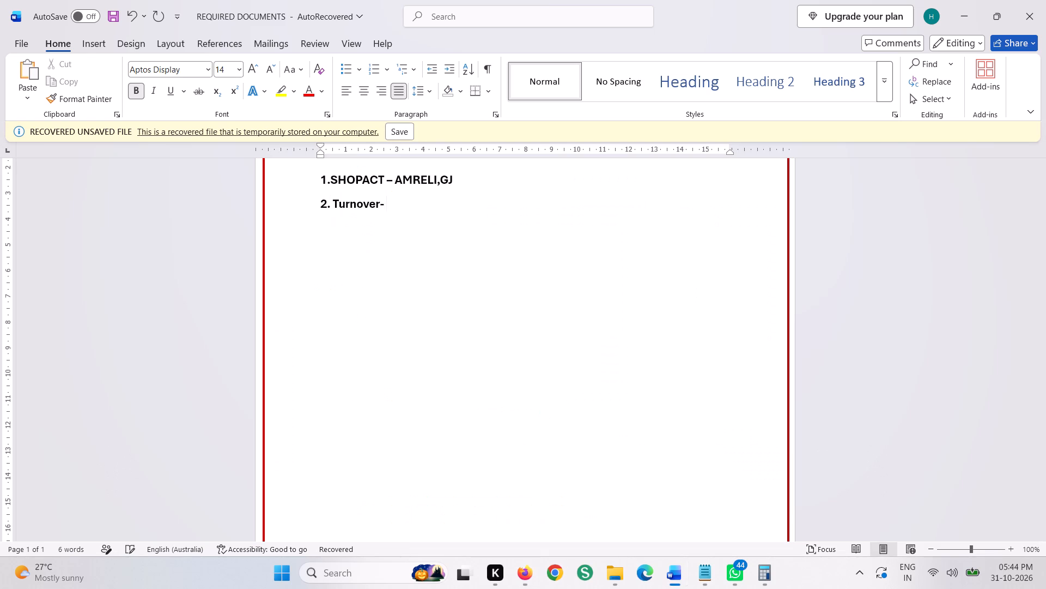
Complete the turnover item with the requirement "1CR FOR 3 YEARS".
text(1 C)
key(BackSpace)
key(BackSpace)
key(Tab)
key(alt+Tab)
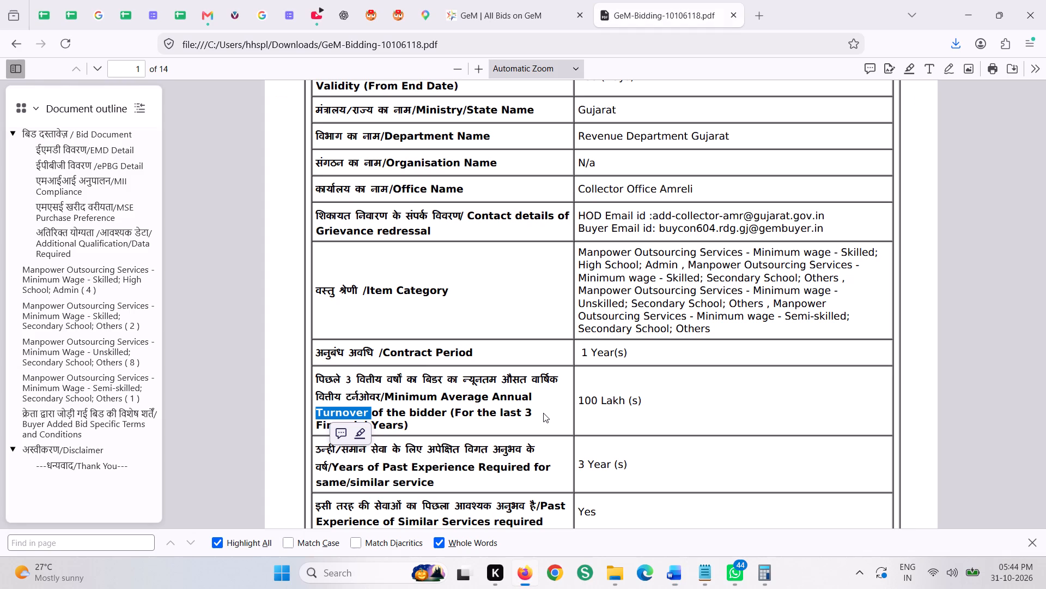
key(alt+Tab)
key(BackSpace)
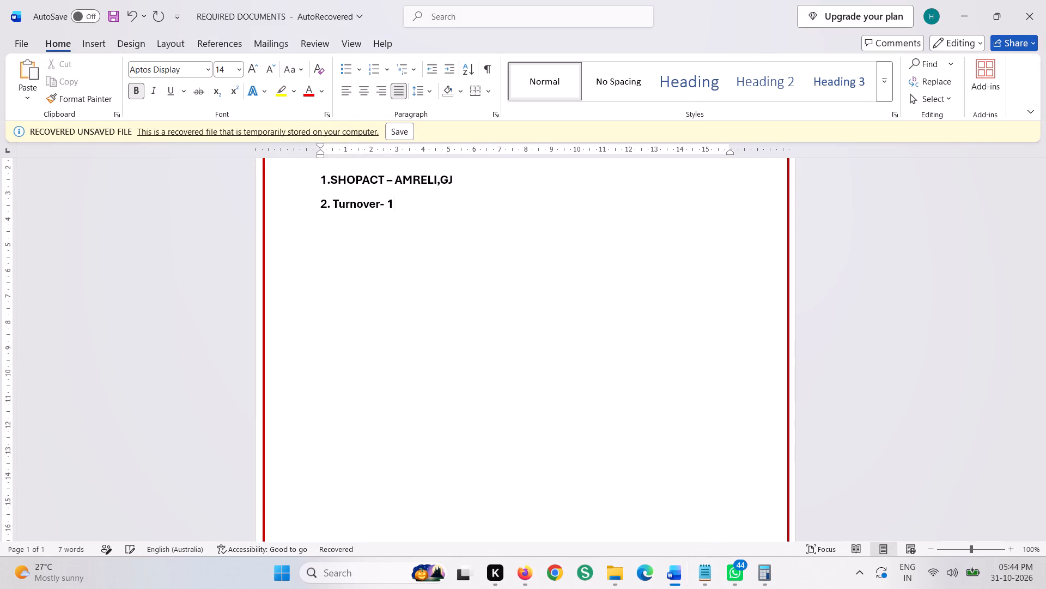
text(CR FOR 3 YEARS)
key(space)
key(Return)
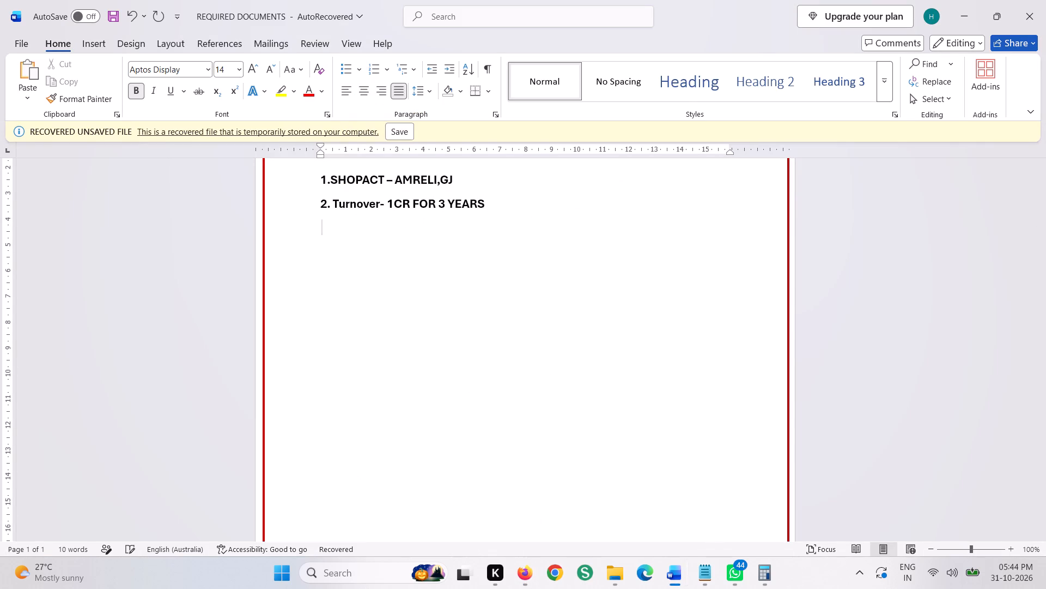
Add list item 3 by copying "MSE Relaxation for Years Of Experience" from the bid details in Firefox, joined onto one line in Word.
text(3.)
key(alt+Tab)
scroll(600, 263, down, 2)
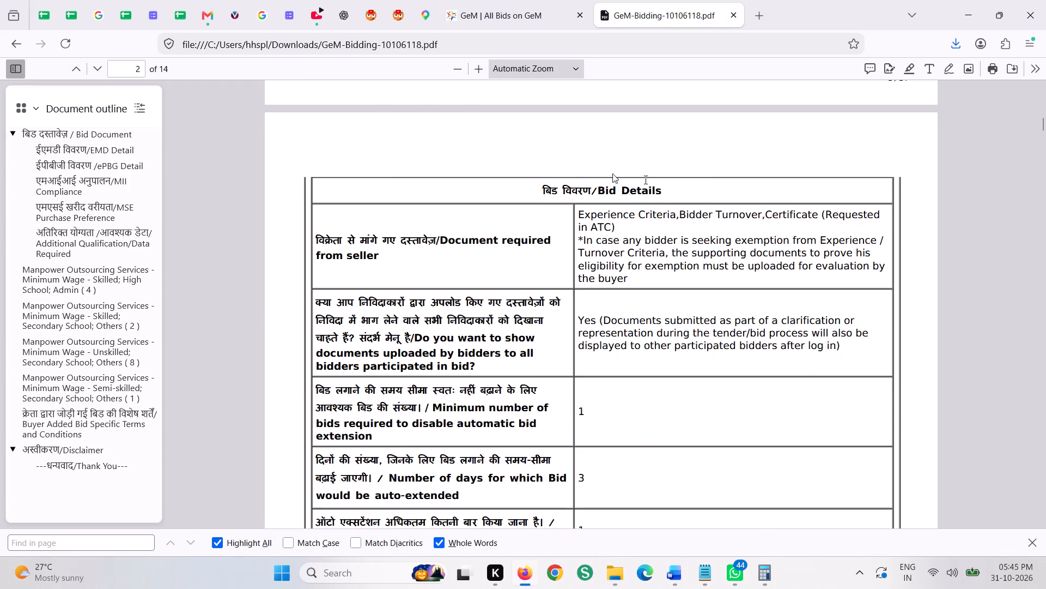
scroll(551, 234, up, 1)
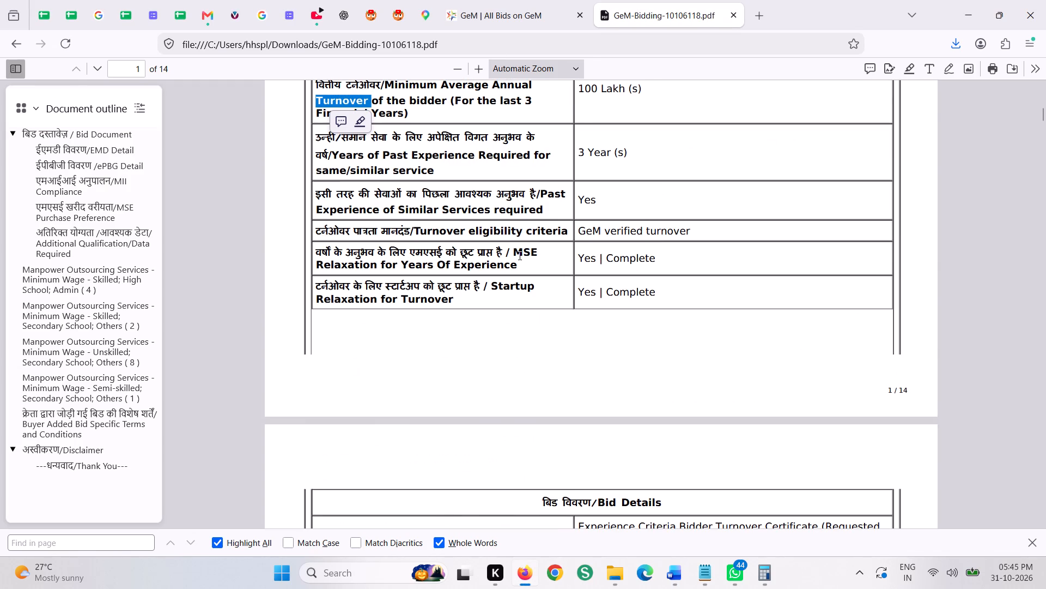
click(516, 255)
drag(516, 254, 512, 271)
key(ctrl+c)
key(alt+Tab)
key(ctrl+v)
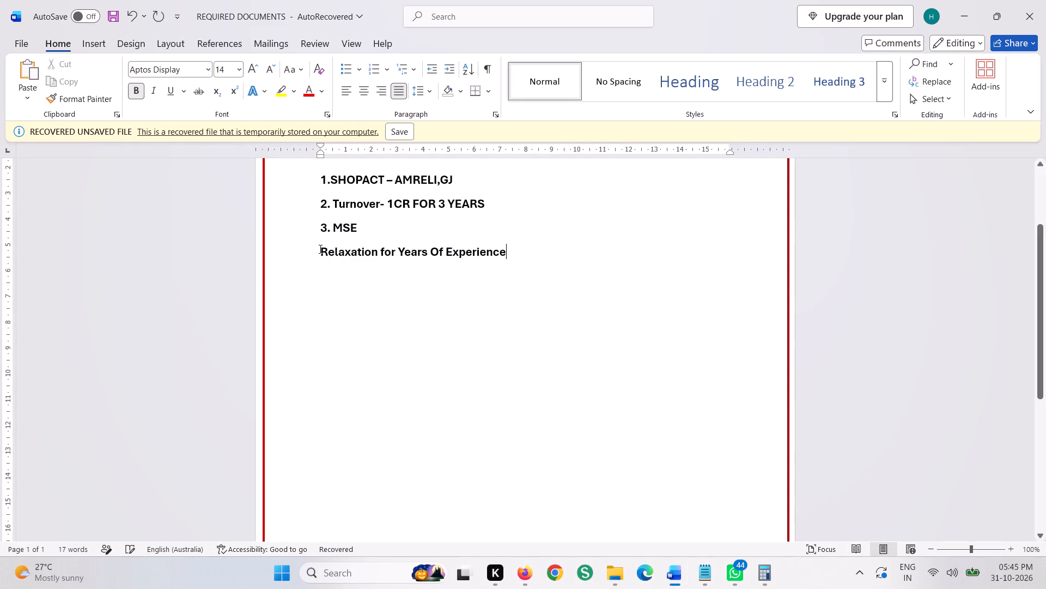
click(319, 249)
key(BackSpace)
key(space)
Copy Startup from the bid's turnover relaxation row and insert "& Startup" after MSE in list item 3, returning to the bid document.
key(alt+Tab)
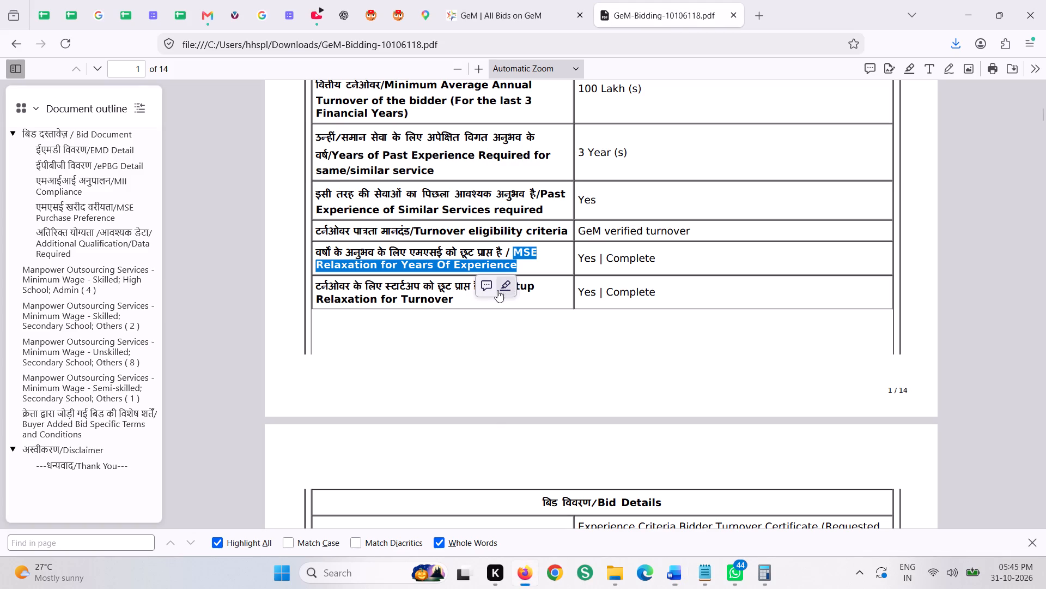
double_click(527, 288)
key(ctrl+c)
key(ctrl+c)
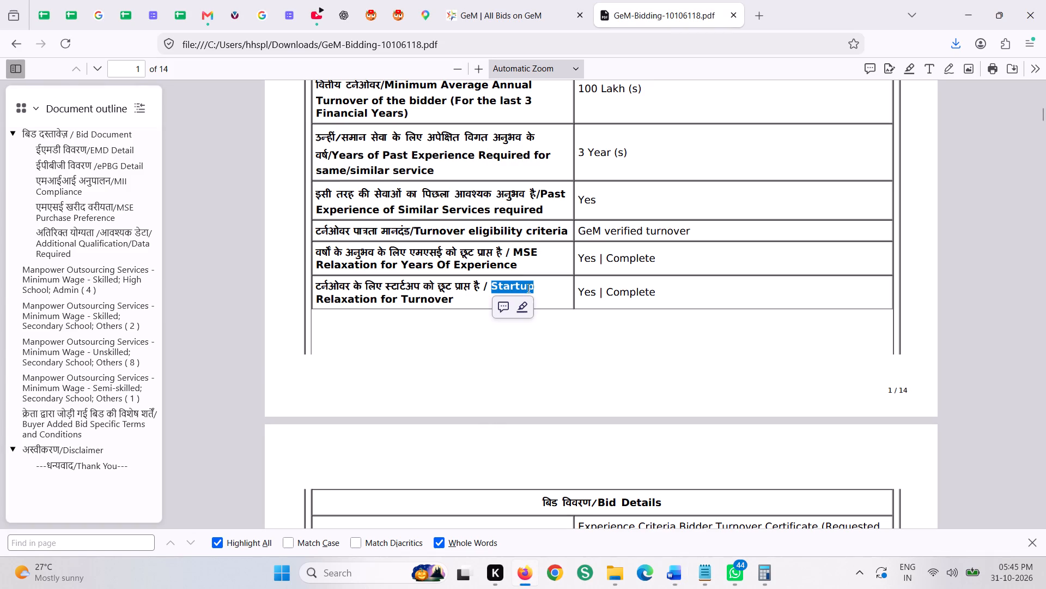
key(alt+Tab)
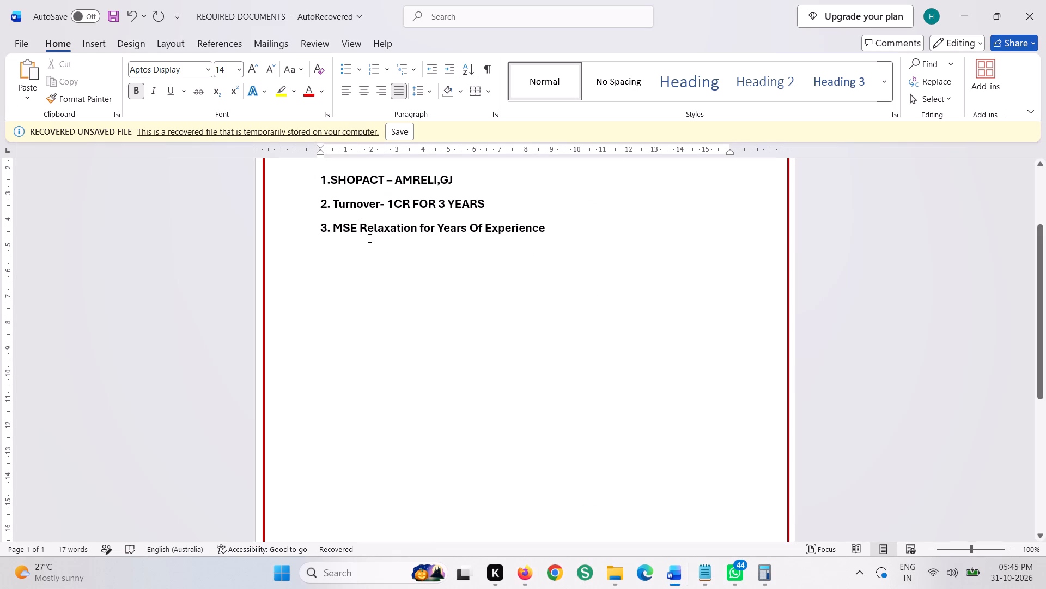
text(&)
key(space)
key(ctrl+v)
key(alt+Tab)
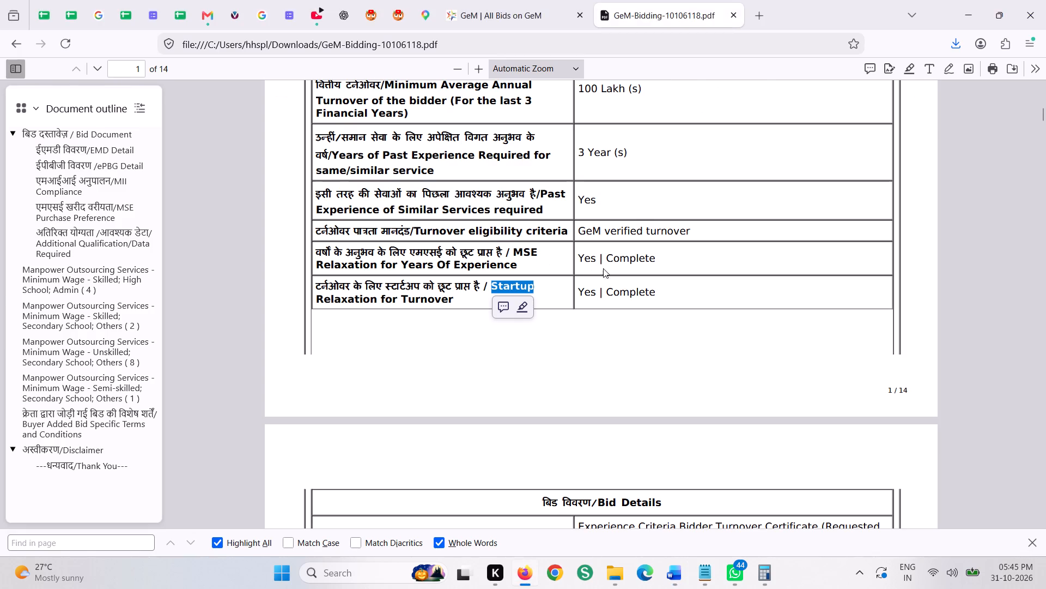
Complete list item 3 in the Word document with "- YES".
key(alt+Tab)
click(615, 238)
text(- YES)
key(space)
Add list item 4 in Word with the label "Type of Bid" copied from the bid details in Firefox, followed by a dash.
key(alt+Tab)
scroll(615, 238, down, 1)
scroll(557, 260, down, 1)
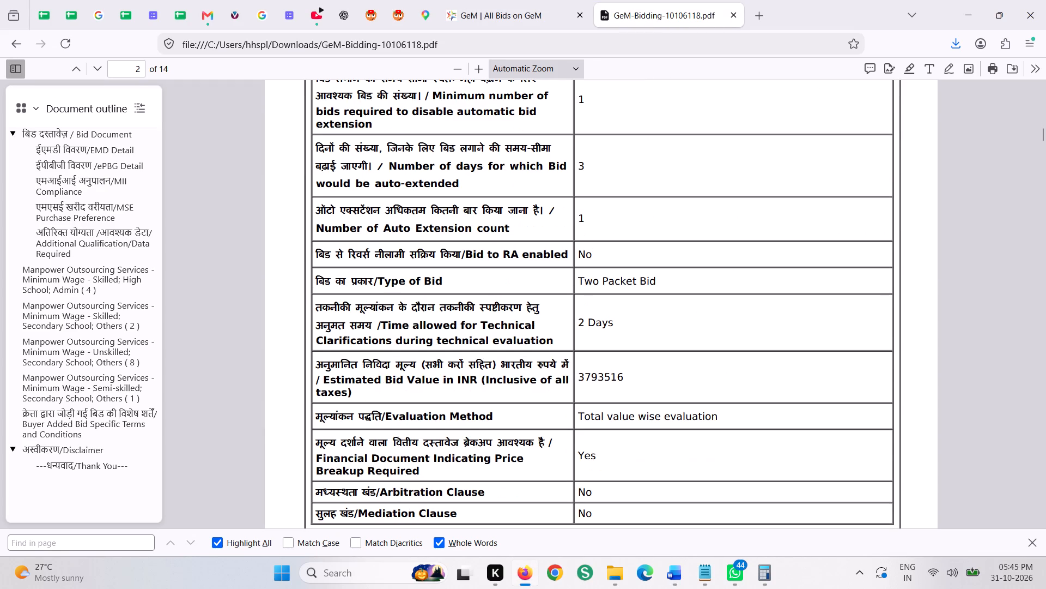
click(385, 279)
ctrl+drag(385, 279, 436, 283)
key(ctrl+c)
key(ctrl+c)
key(alt+Tab)
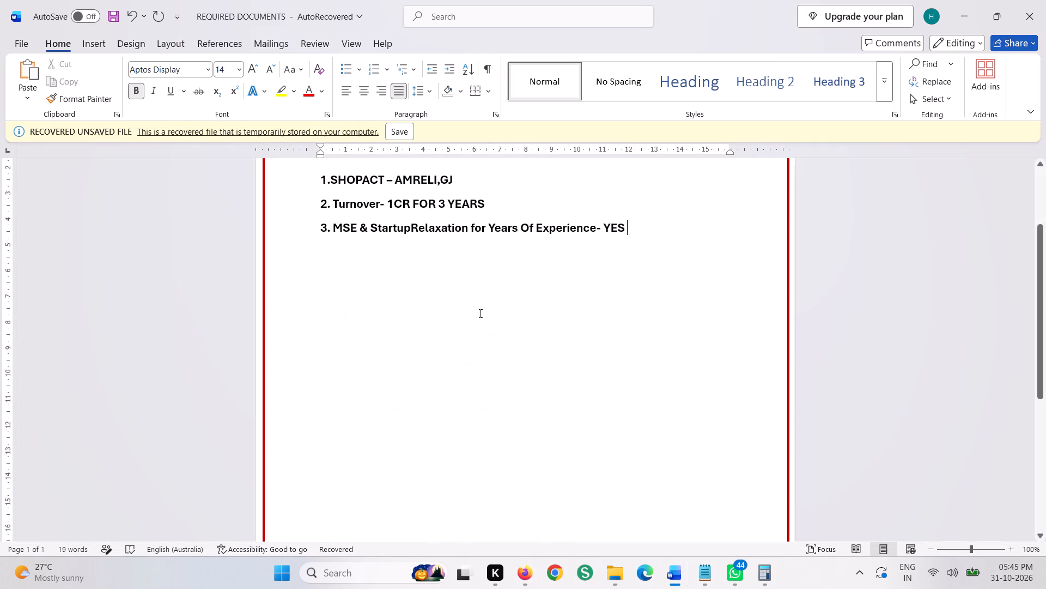
key(Return)
text(4.)
key(ctrl+v)
key(ctrl+minus)
Complete list item 4 in Word by copying the bid type value "Two Packet Bid" from the bid document in Firefox.
key(alt+Tab)
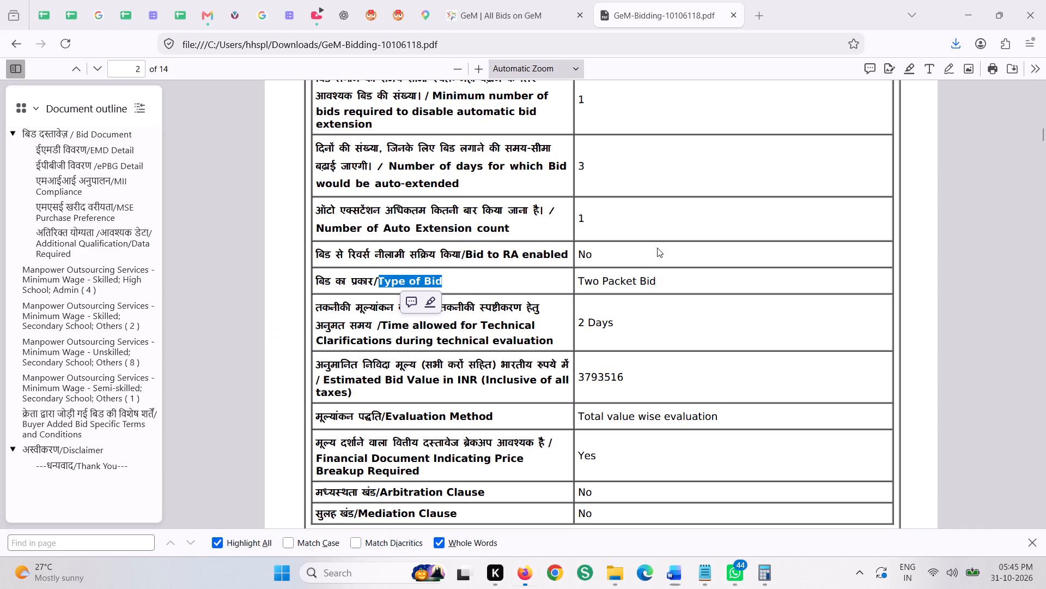
triple_click(627, 283)
key(ctrl+c)
key(ctrl+c)
key(alt+Tab)
key(ctrl+v)
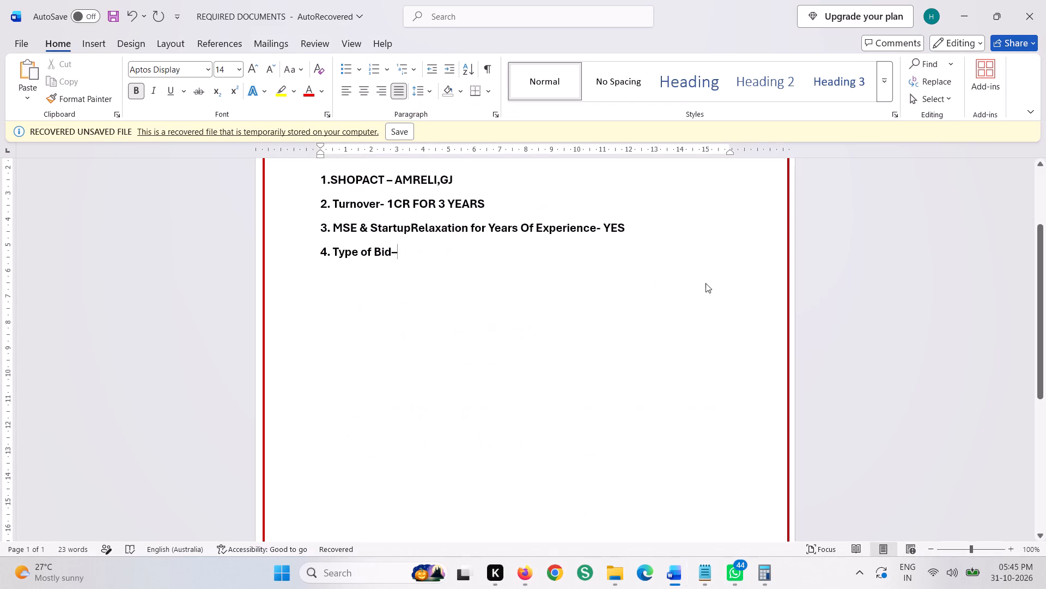
Add list item 5 in Word with the label "Estimated Bid Value in-" copied from the bid details in Firefox.
key(Return)
text(5.)
key(alt+Tab)
scroll(706, 283, down, 1)
scroll(553, 199, up, 1)
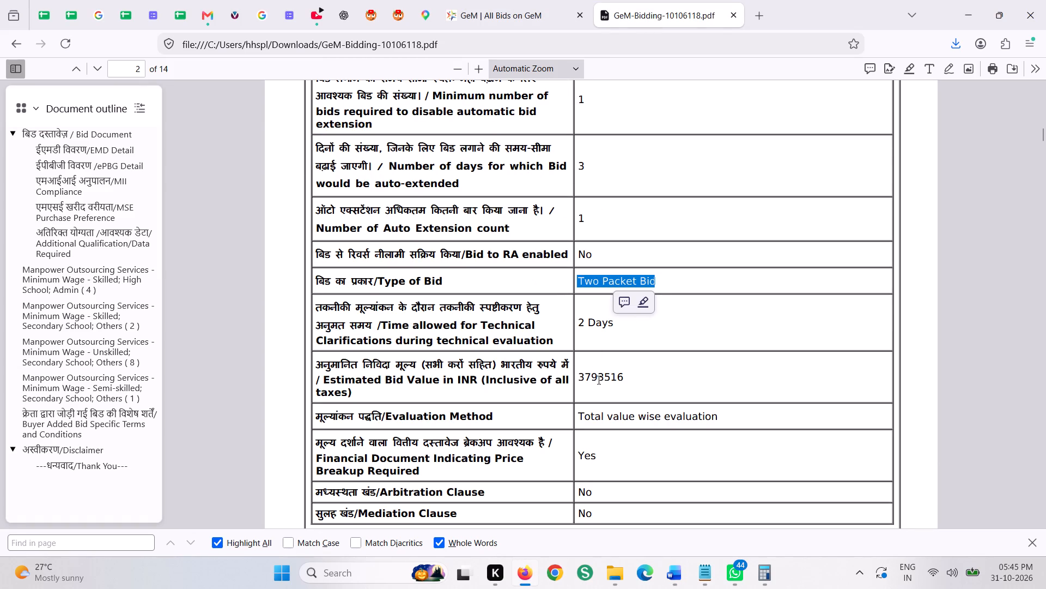
click(332, 379)
drag(332, 378, 442, 386)
key(ctrl+c)
key(ctrl+c)
key(ctrl+c)
key(ctrl+c)
key(alt+Tab)
key(ctrl+v)
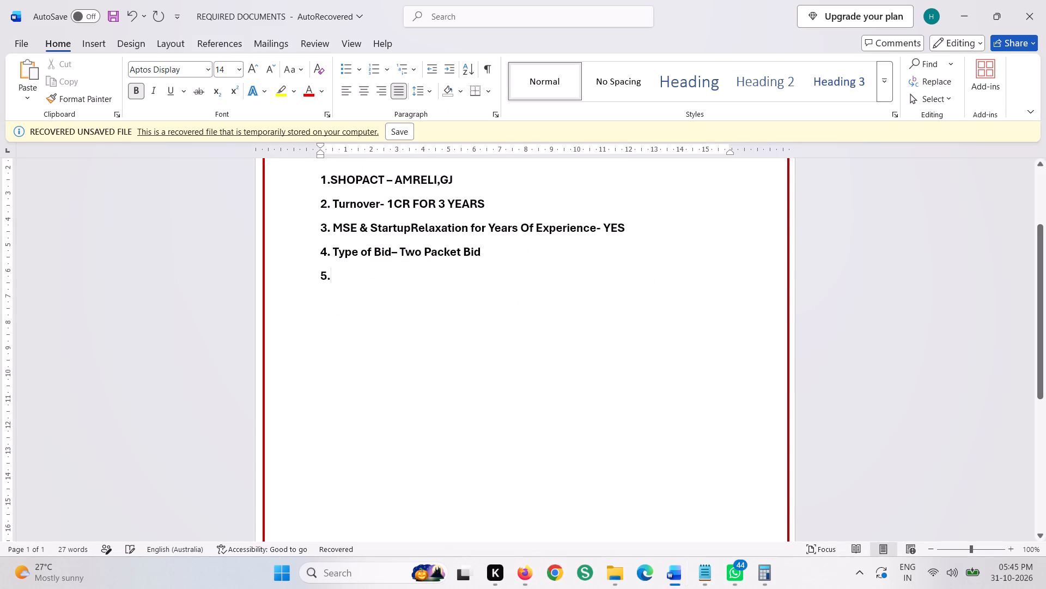
key(minus)
Complete list item 5 with the value 3793516 copied from the bid document in Firefox, and start item 6 in Word.
key(alt+Tab)
triple_click(593, 370)
key(ctrl+c)
key(ctrl+c)
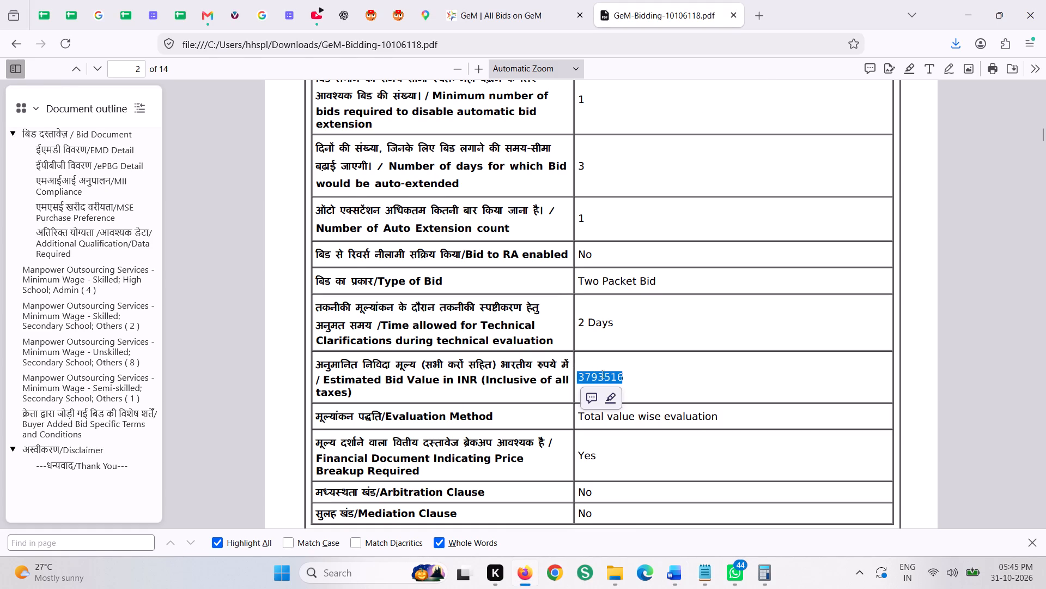
key(alt+Tab)
key(ctrl+v)
key(Return)
text(6.)
In Firefox, skim the bid's linked Scope of work & Job description file 1793361340.pdf, and return to the bid document.
key(alt+Tab)
scroll(590, 324, down, 2)
scroll(507, 286, down, 2)
scroll(531, 213, down, 2)
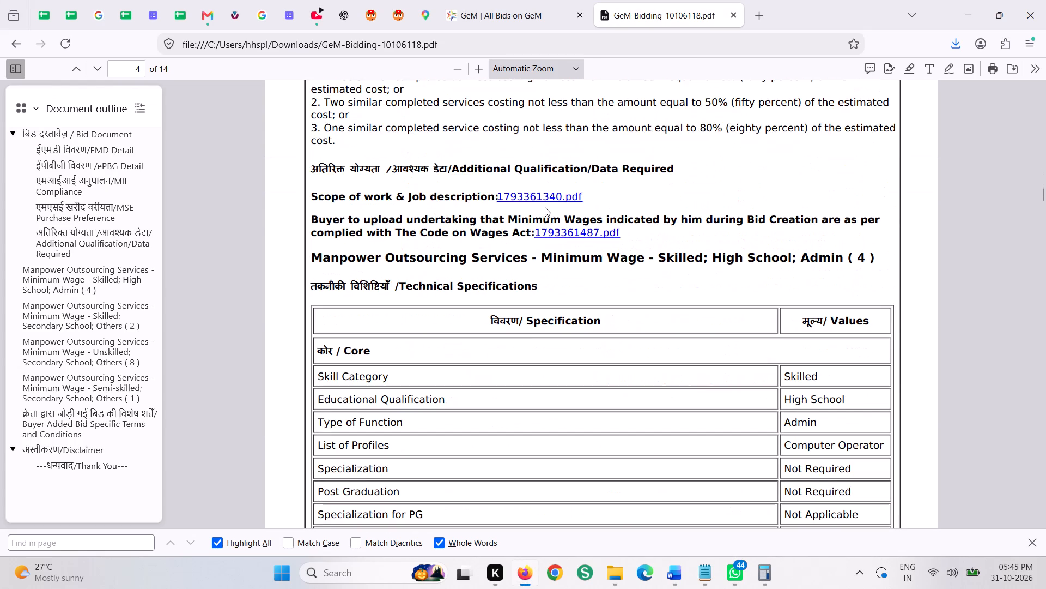
click(532, 196)
scroll(571, 248, up, 8)
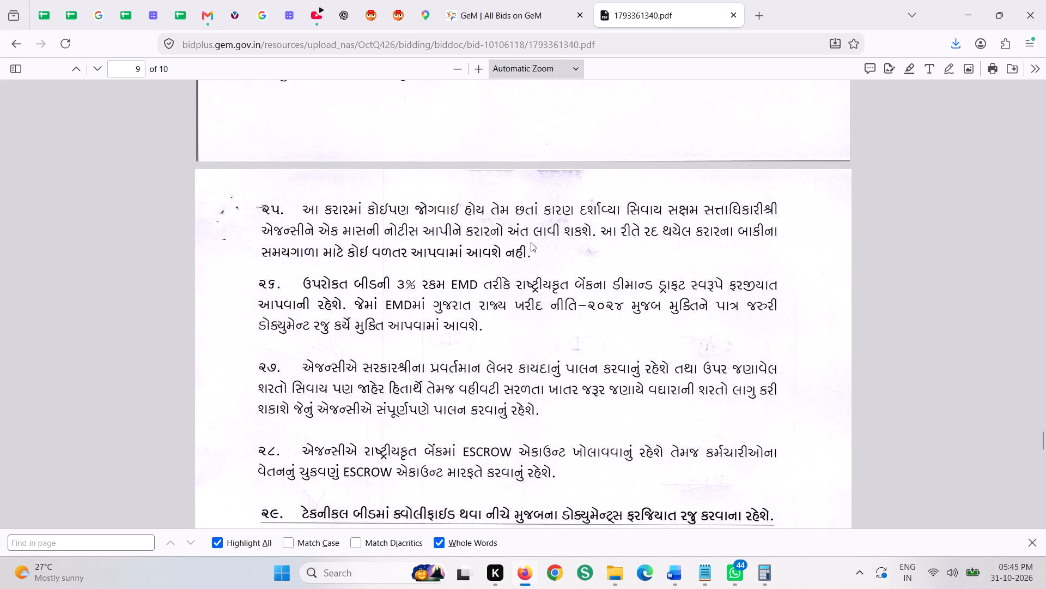
scroll(531, 242, up, 8)
scroll(543, 238, up, 14)
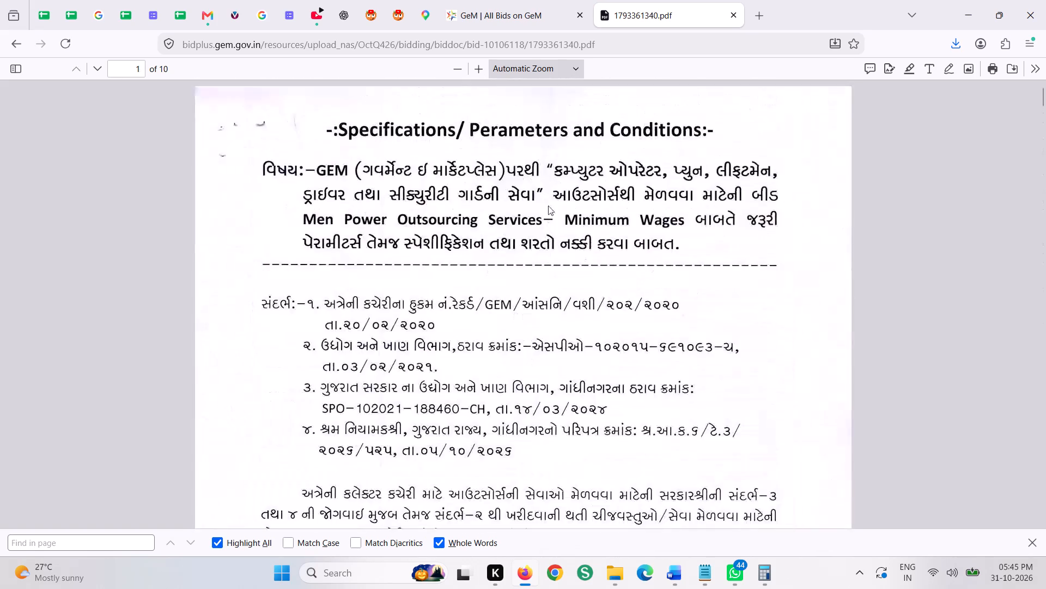
scroll(524, 186, up, 2)
scroll(540, 217, down, 17)
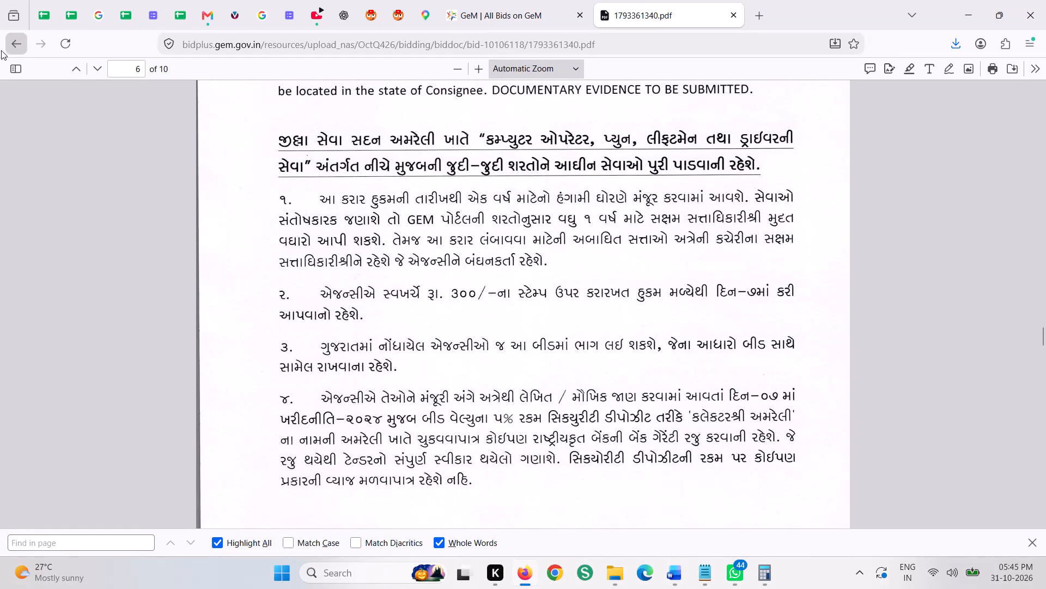
click(15, 47)
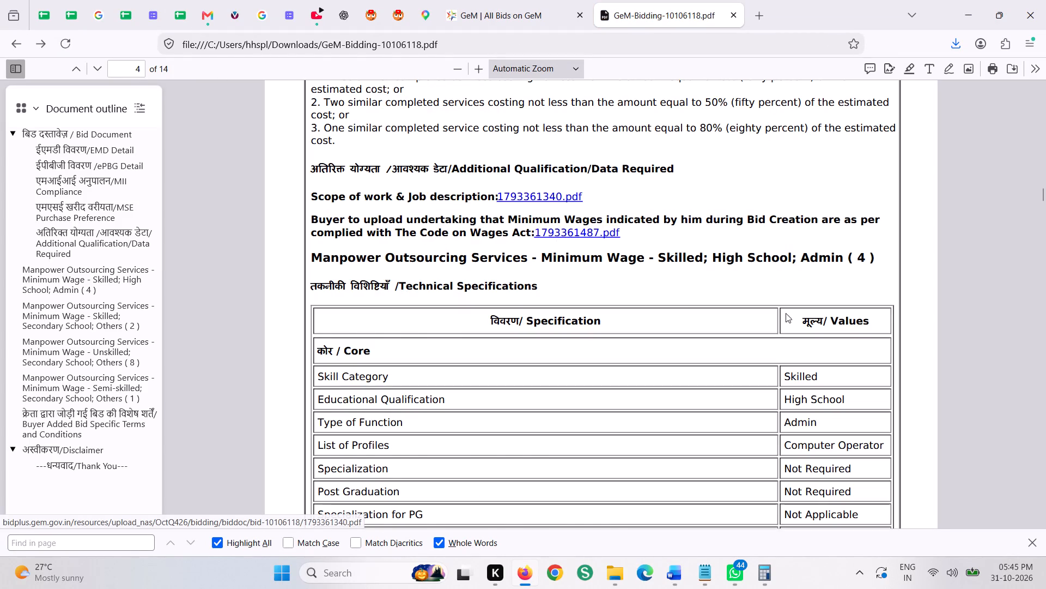
Open the buyer-uploaded ATC document linked under Buyer Added Bid Specific ATC in the bid document.
scroll(846, 335, down, 8)
scroll(627, 321, up, 3)
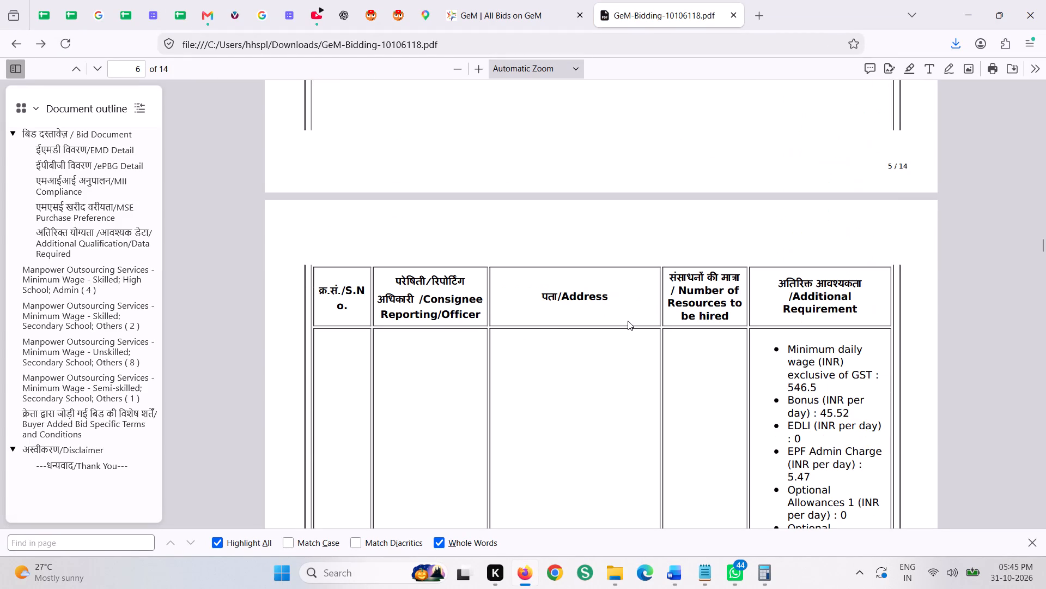
scroll(551, 318, up, 1)
scroll(565, 314, down, 11)
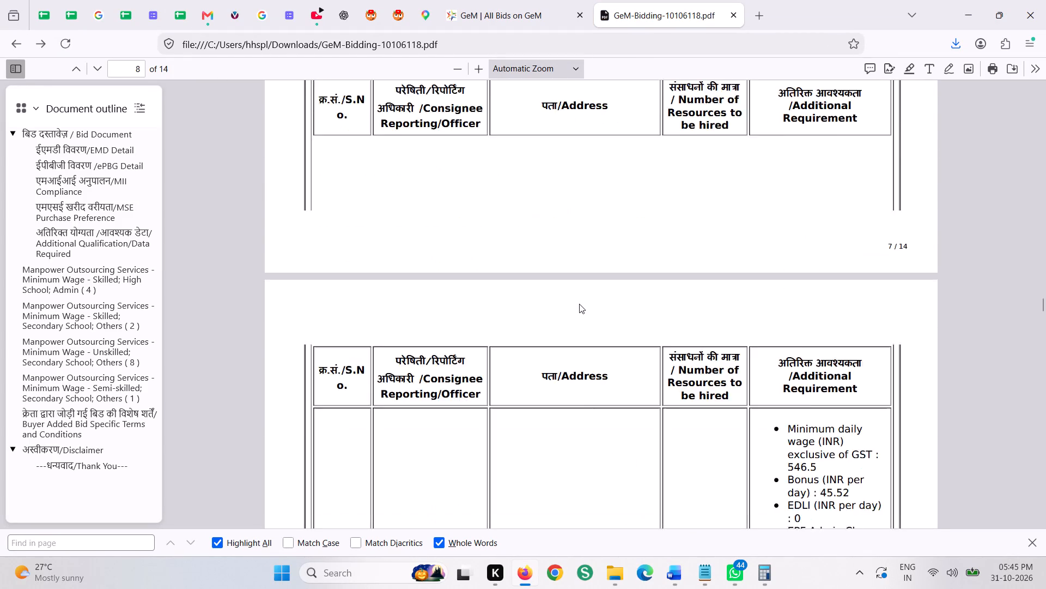
scroll(579, 304, down, 15)
scroll(559, 296, up, 5)
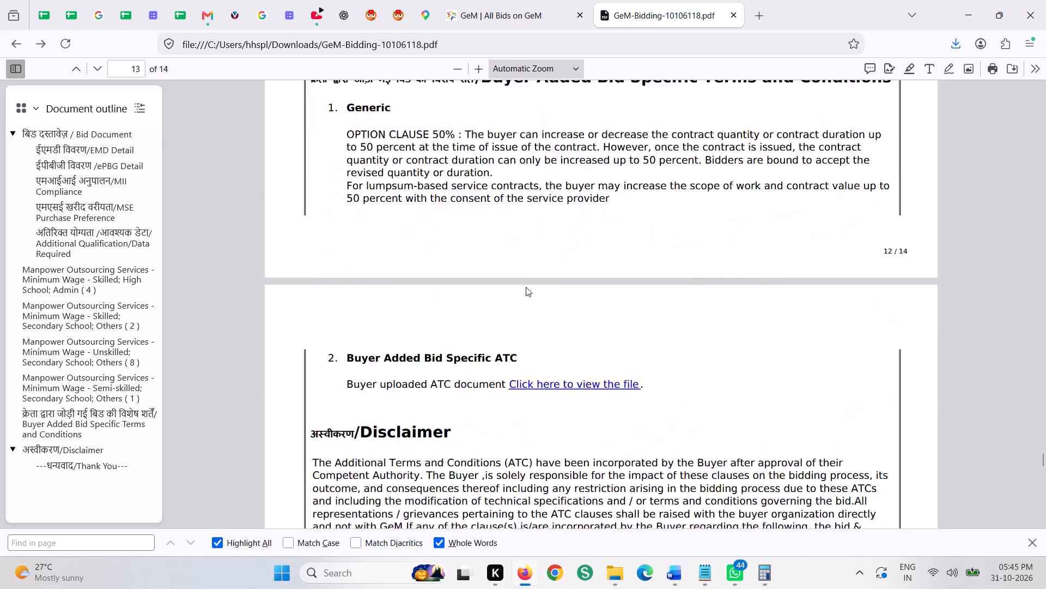
scroll(536, 286, down, 1)
scroll(542, 356, down, 1)
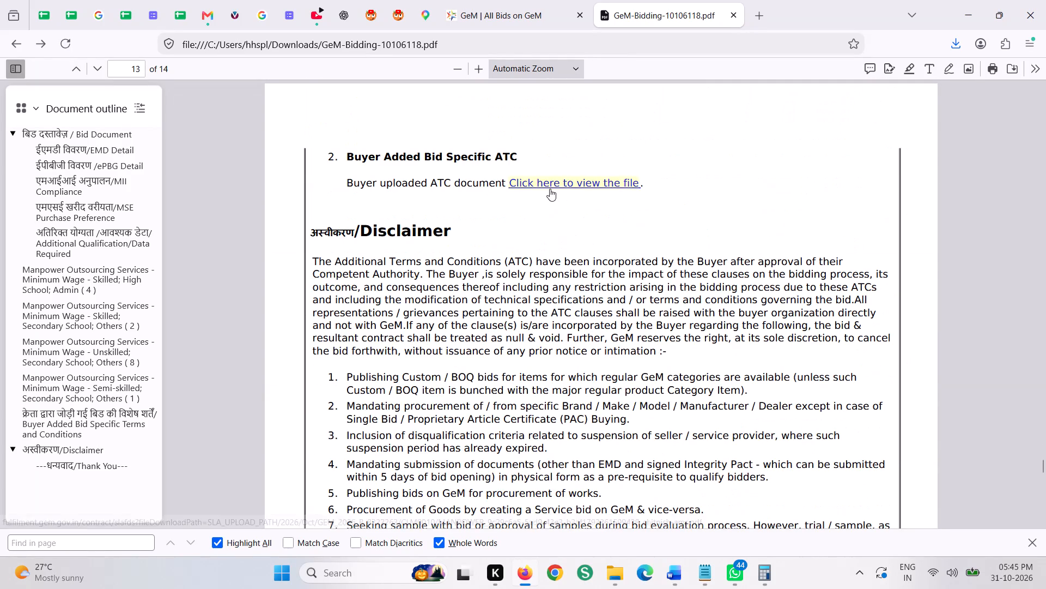
click(550, 188)
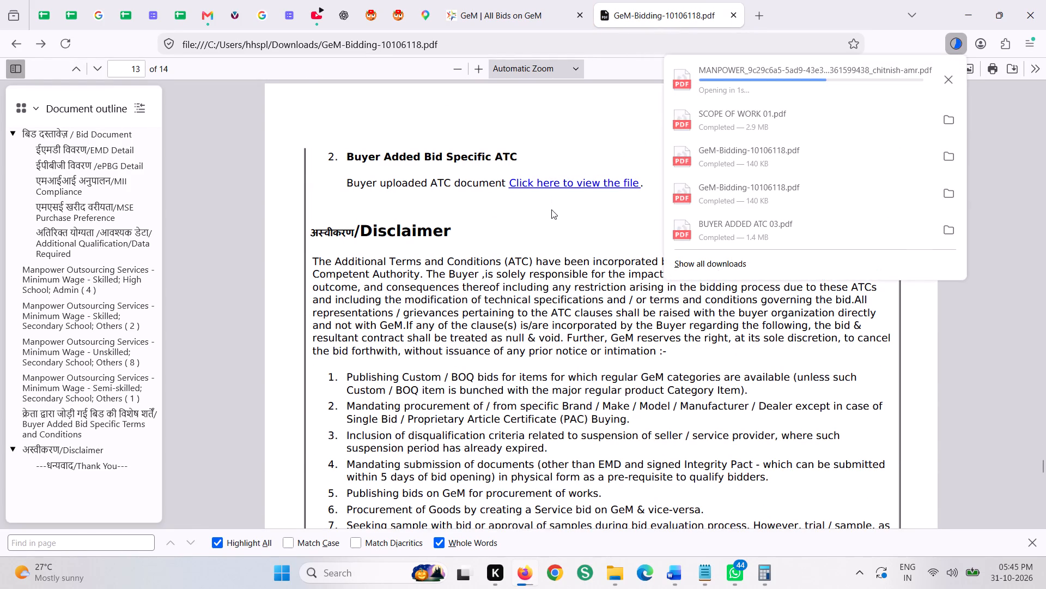
click(396, 178)
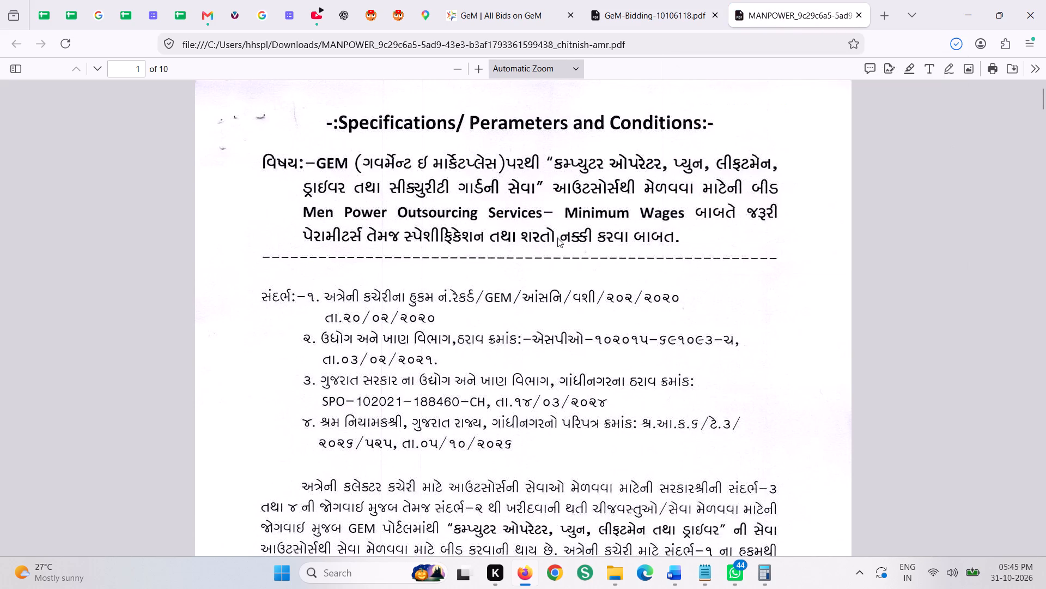
Read through the ATC document to the list of documents required for technical bid qualification on page 9.
scroll(587, 210, down, 9)
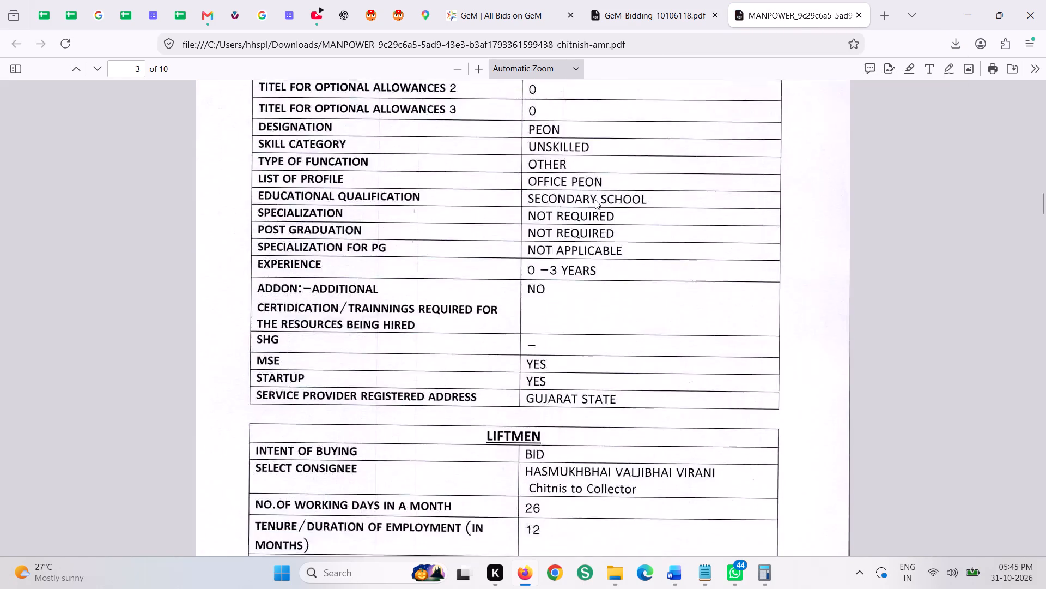
scroll(595, 200, down, 8)
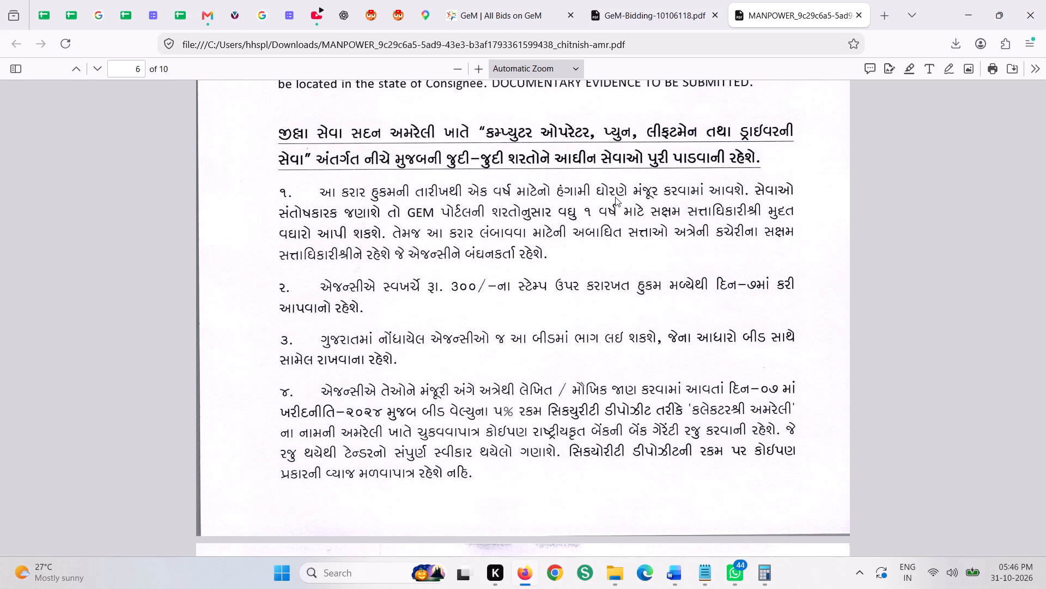
scroll(595, 165, down, 3)
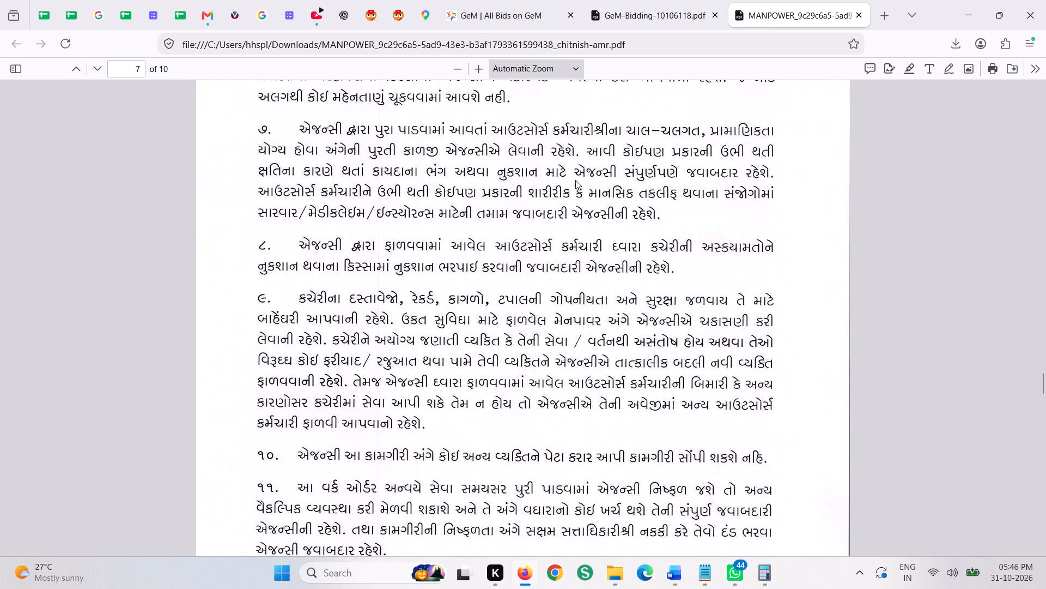
scroll(575, 180, down, 6)
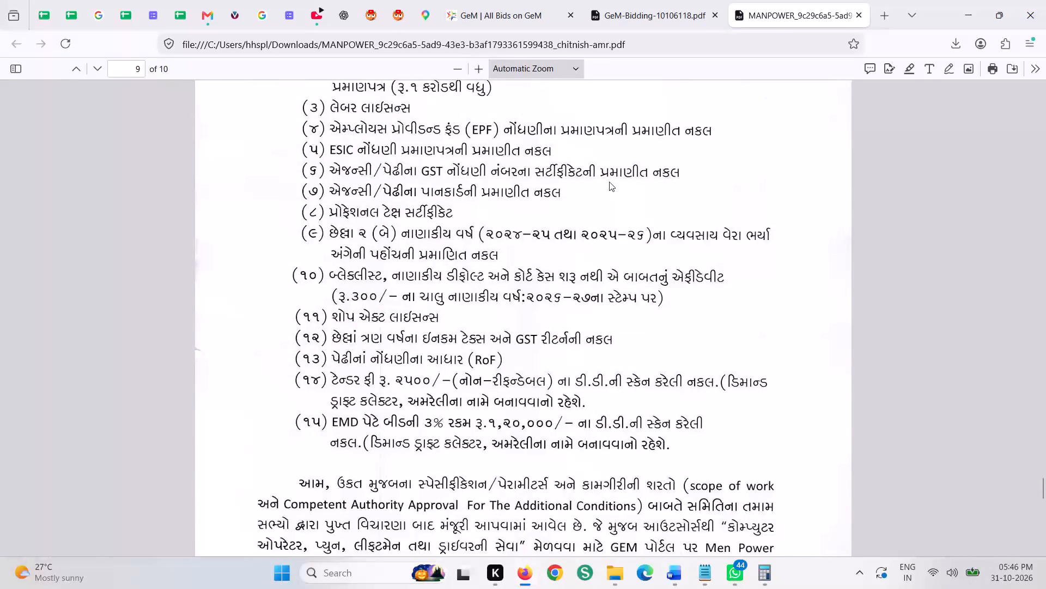
Copy a region screenshot of the full list of required documents, items 1 to 15, under clause 29 on page 9.
click(453, 69)
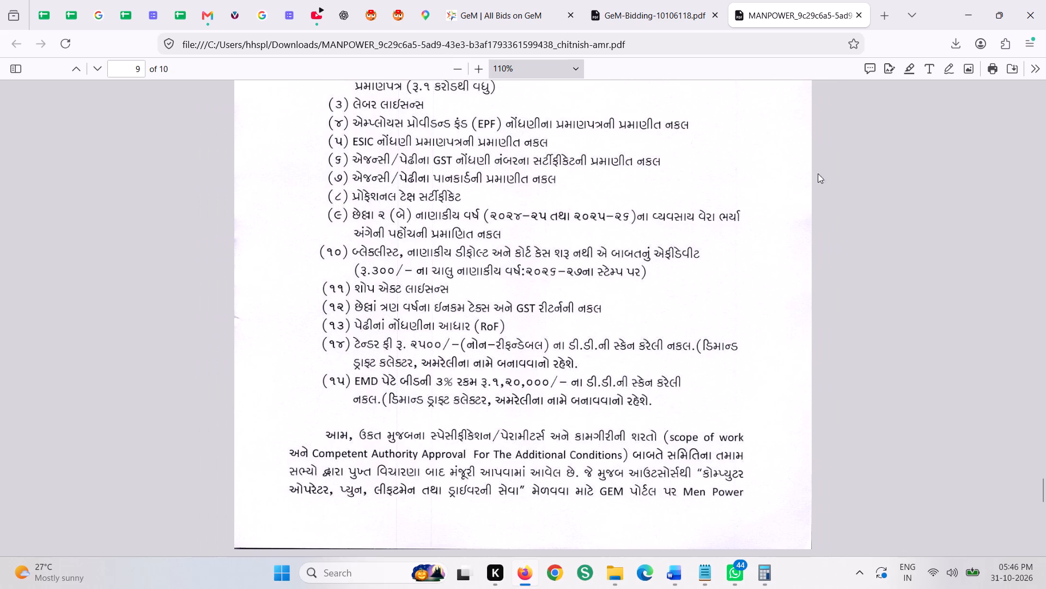
click(1042, 81)
click(1042, 81)
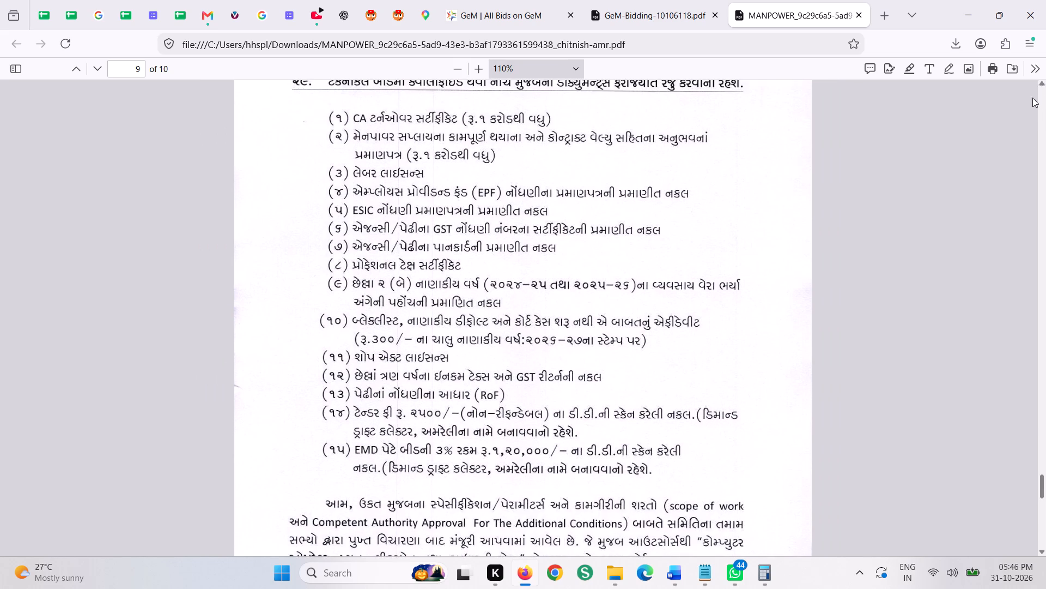
key(ctrl+shift+s)
drag(267, 102, 869, 206)
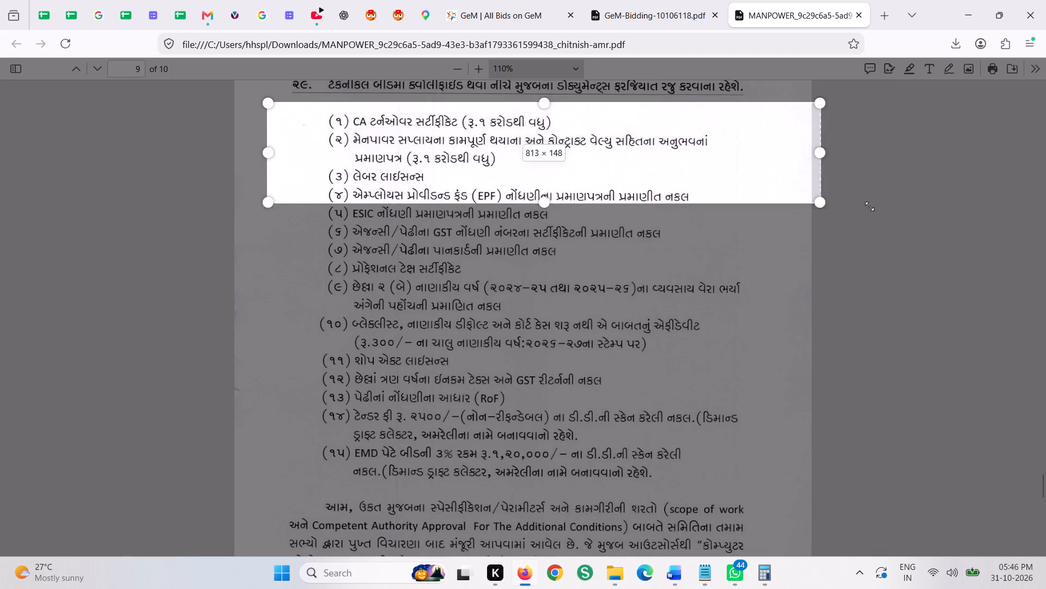
drag(869, 206, 835, 505)
click(718, 530)
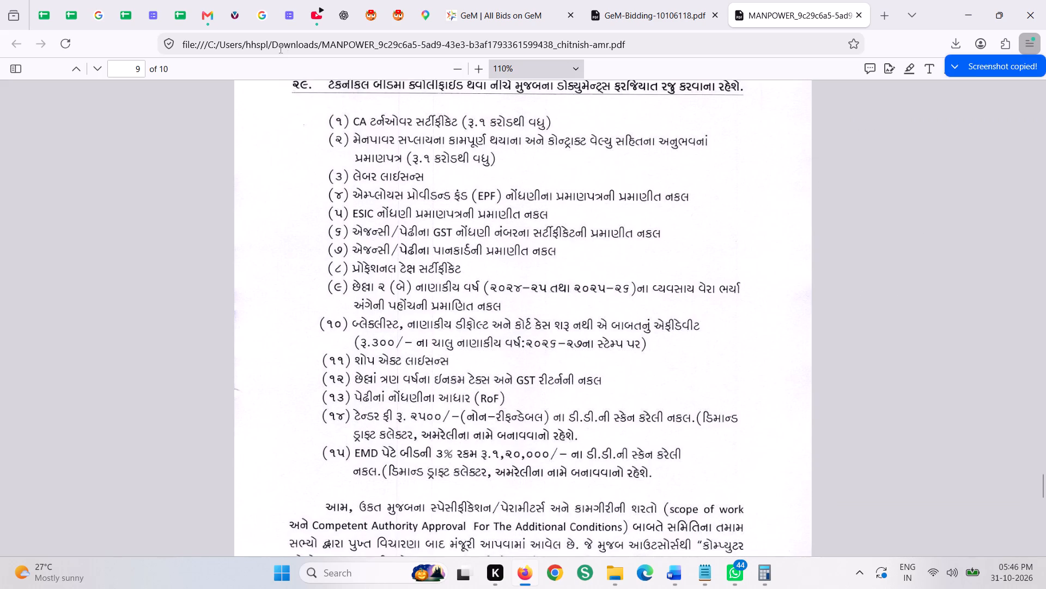
Search Google by image with the copied screenshot and translate its Gujarati text into English.
click(269, 3)
click(702, 95)
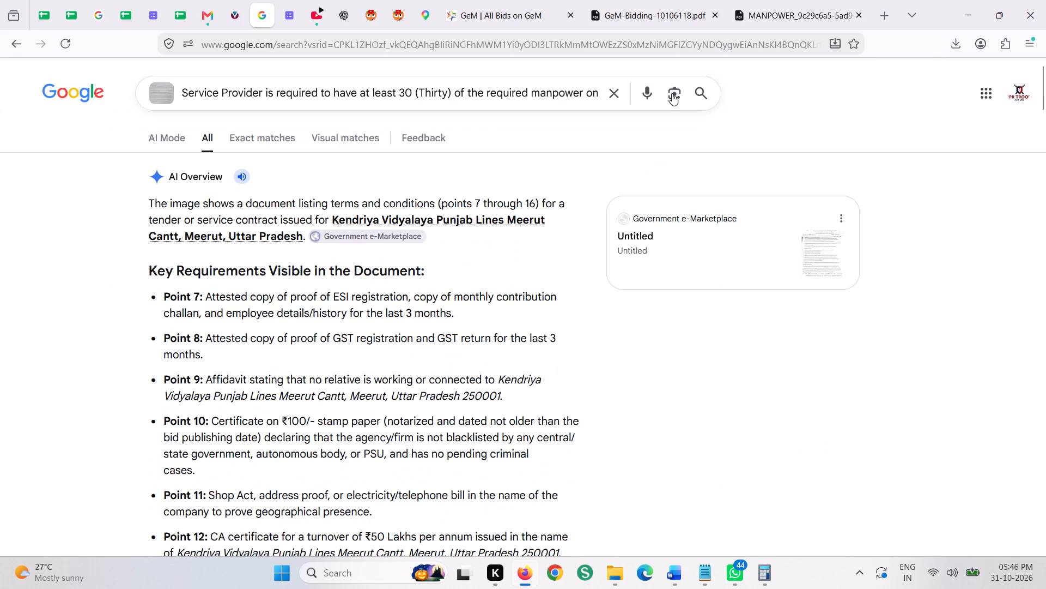
click(672, 93)
click(538, 276)
key(ctrl+v)
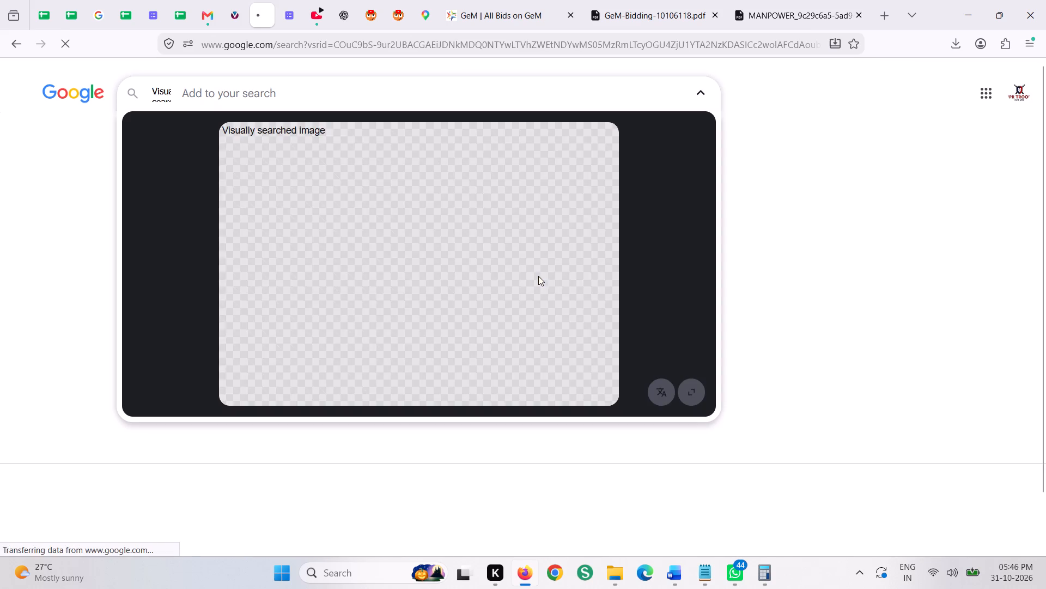
click(655, 390)
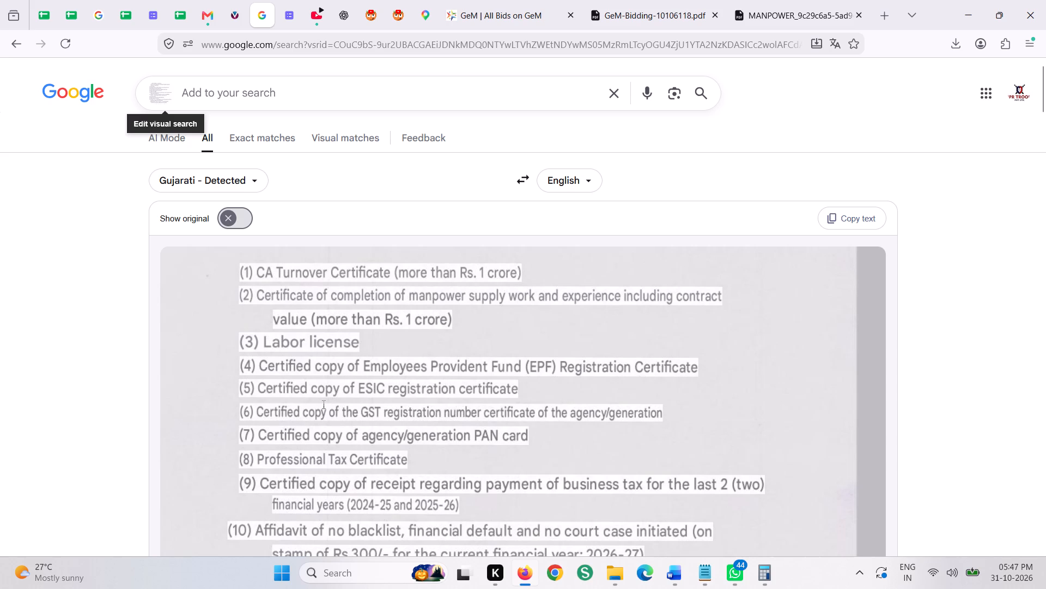
Fill list item 6 in Word with "copy of the GST registration" copied from the translated document list.
drag(308, 411, 425, 414)
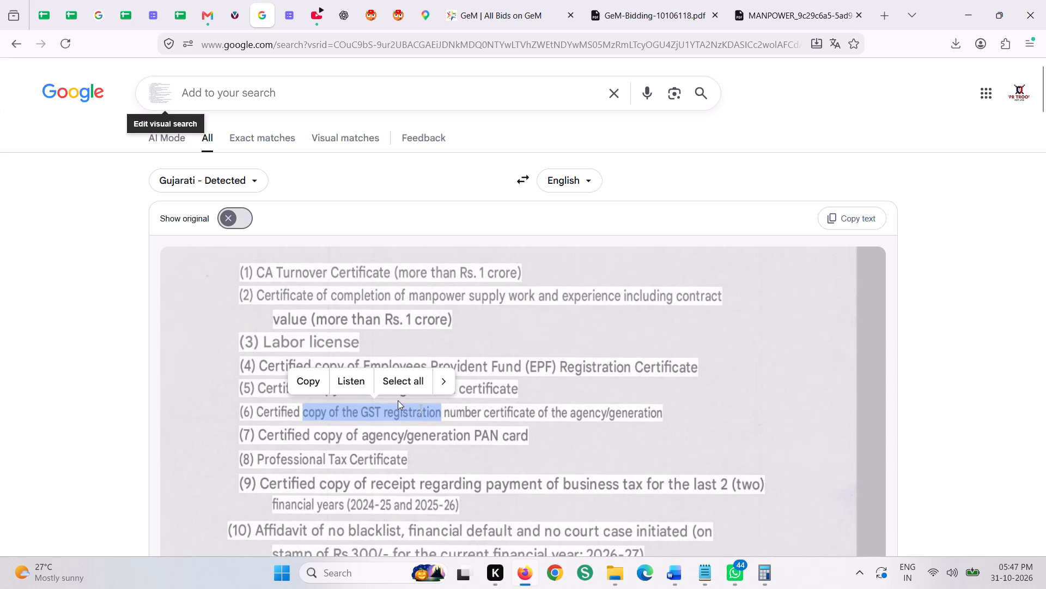
click(312, 377)
key(alt+Tab)
key(ctrl+v)
key(Return)
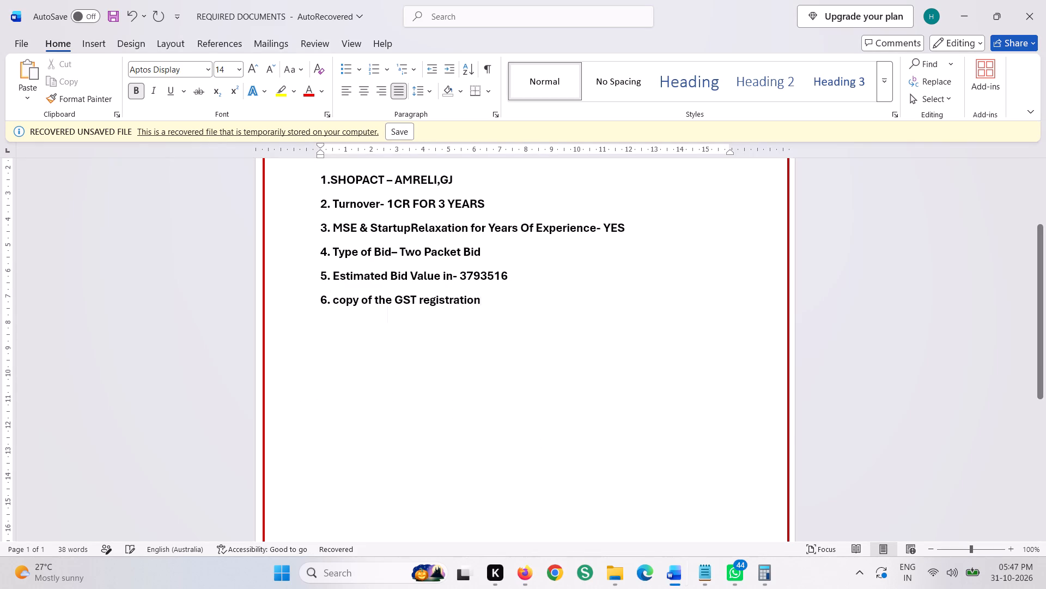
Add list item 7, "Professional Tax Certificate", from the translated list in Firefox, start item 8 in Word, and return to the translation.
text(7.)
key(alt+Tab)
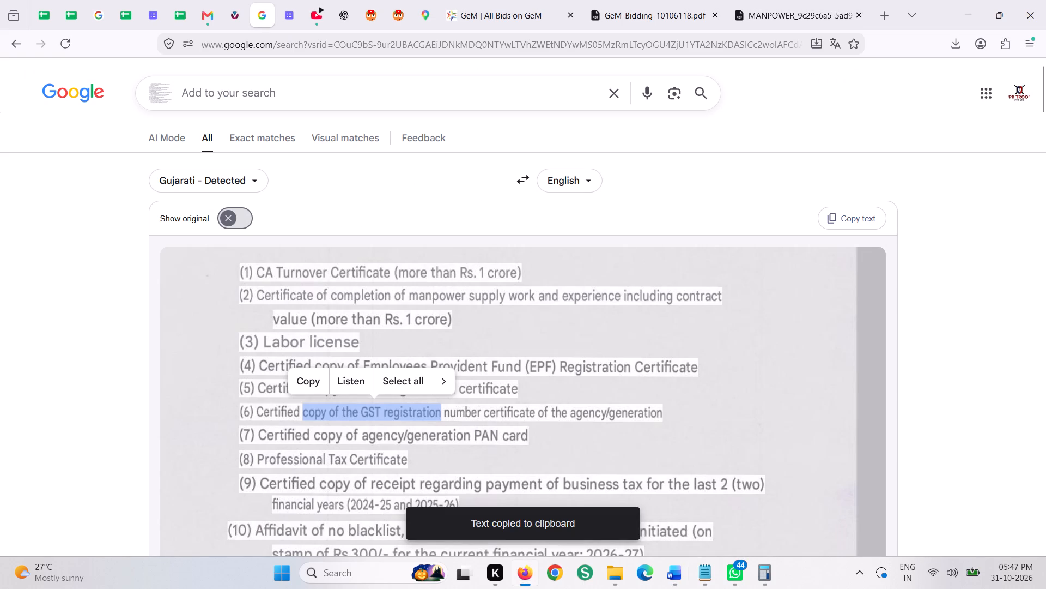
drag(264, 462, 392, 456)
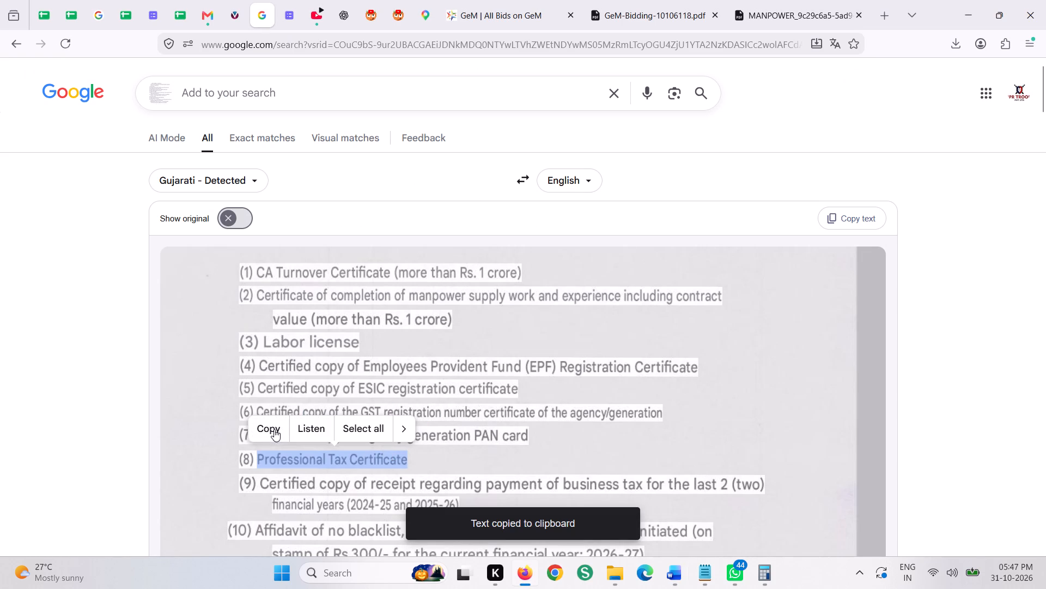
click(274, 429)
key(alt+Tab)
key(ctrl+v)
key(Return)
text(8.)
key(alt+Tab)
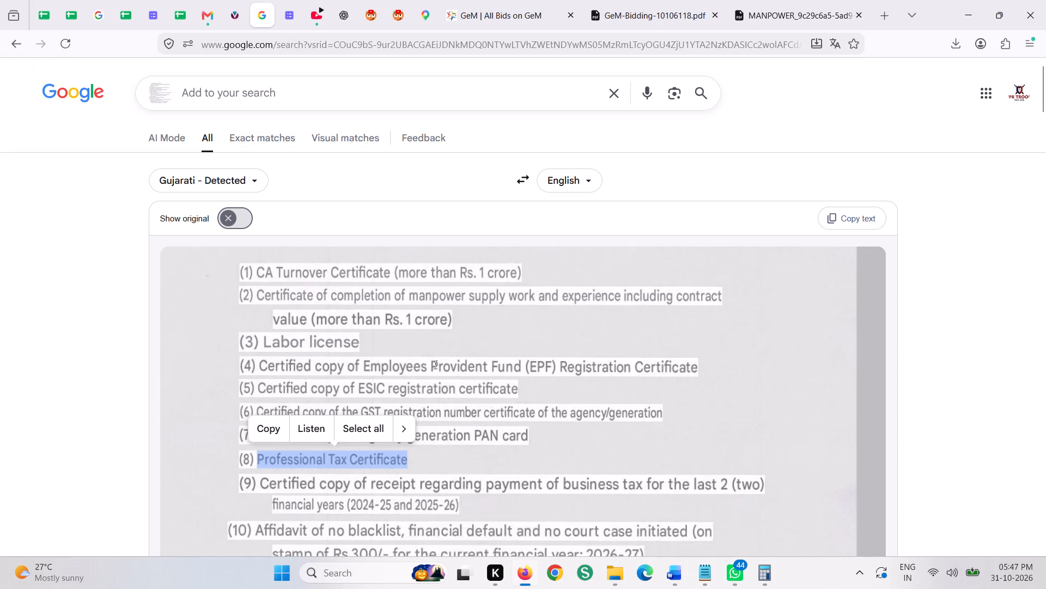
Fill list item 8 in Word with the translated business tax payment receipt requirement for financial years 2024-25 and 2025-26, and start item 9.
scroll(457, 338, down, 1)
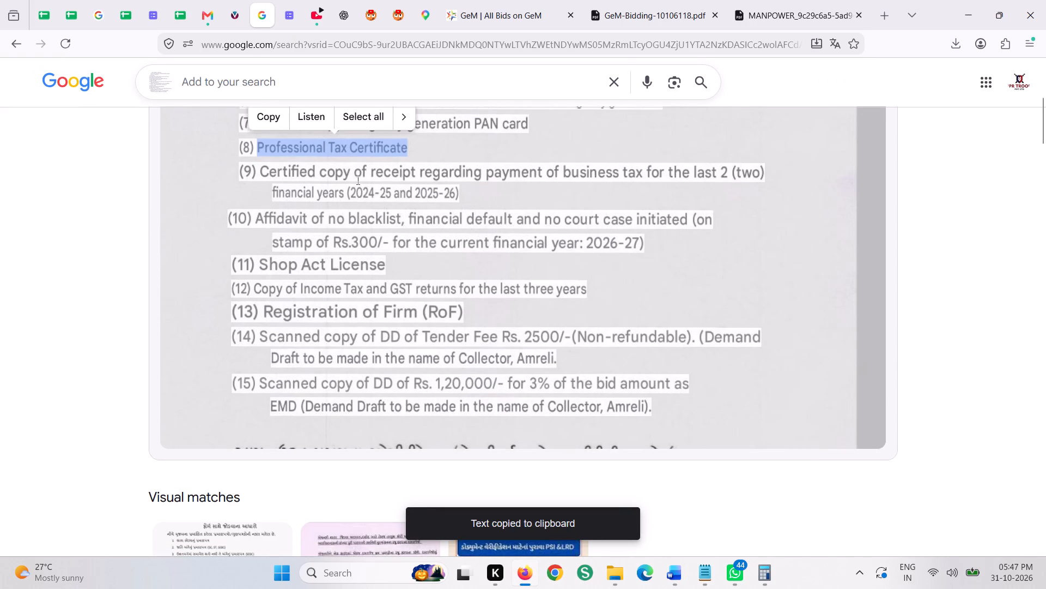
drag(329, 172, 448, 191)
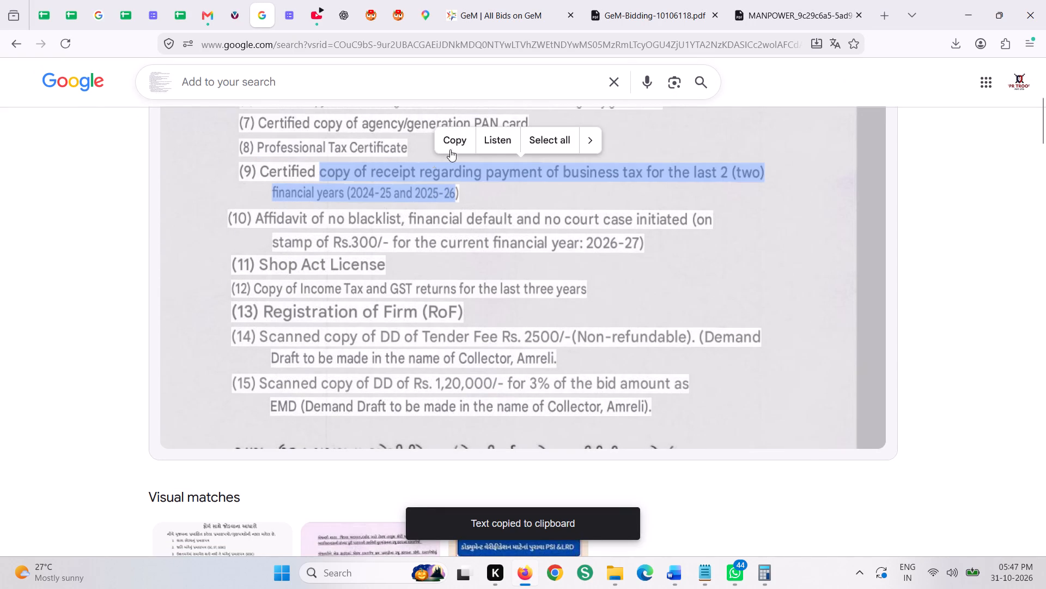
click(446, 139)
key(alt+Tab)
key(ctrl+v)
key(Return)
text(9.)
key(alt+Tab)
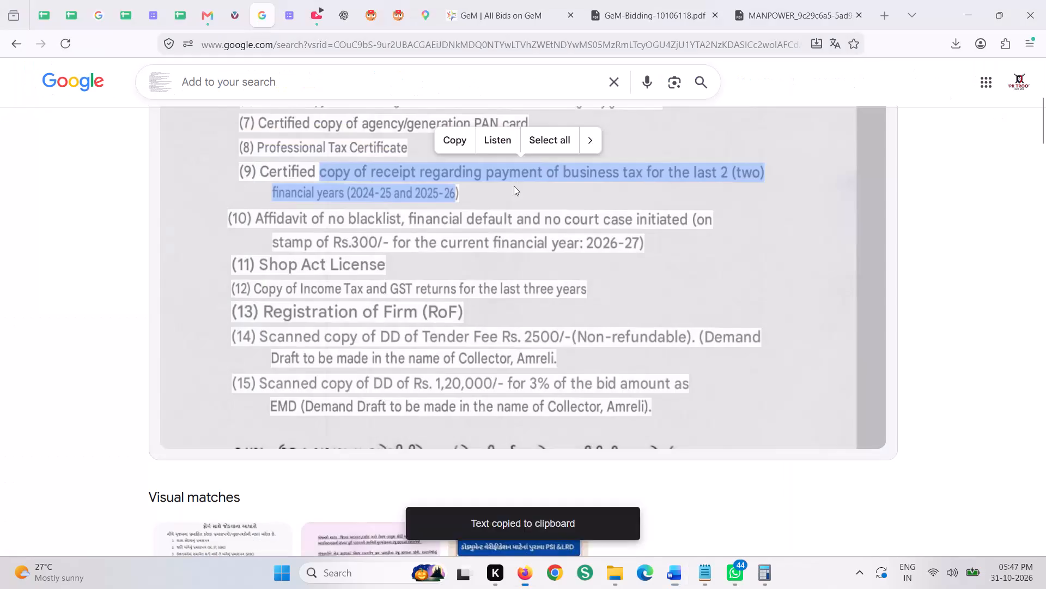
Fill list item 9 in Word with the translated no-blacklist affidavit requirement on Rs.300 stamp for 2026-27, and start item 10.
drag(272, 215, 415, 235)
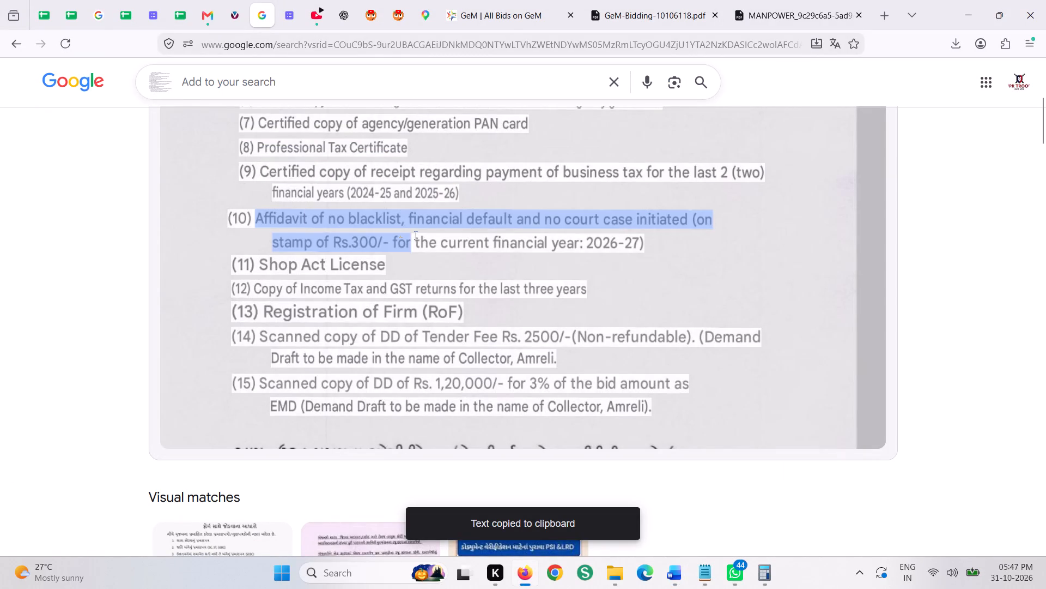
drag(415, 235, 637, 235)
click(420, 190)
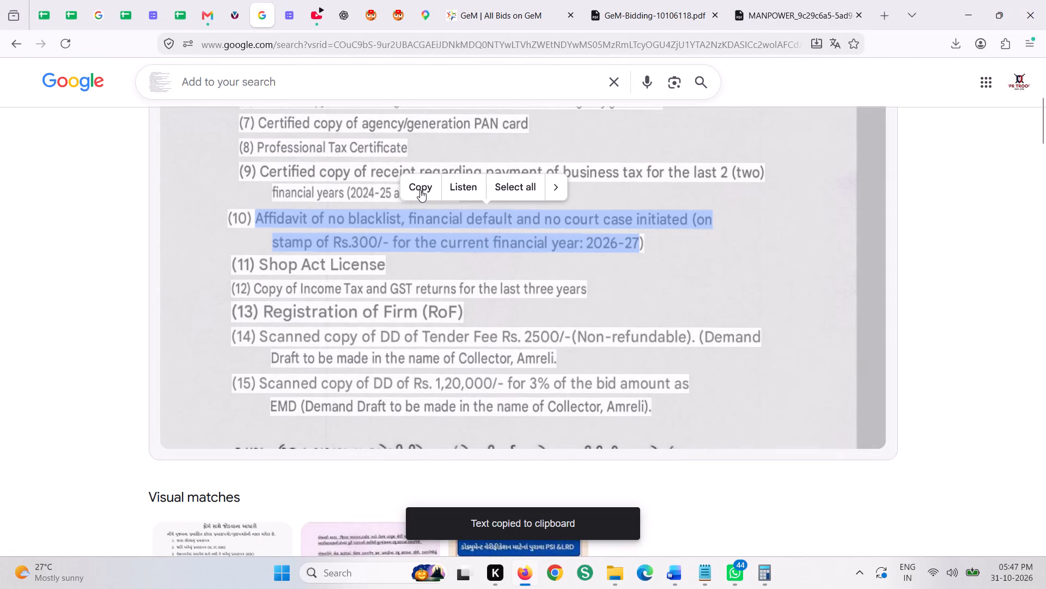
key(alt+Tab)
key(ctrl+v)
key(Return)
text(10.)
key(Tab)
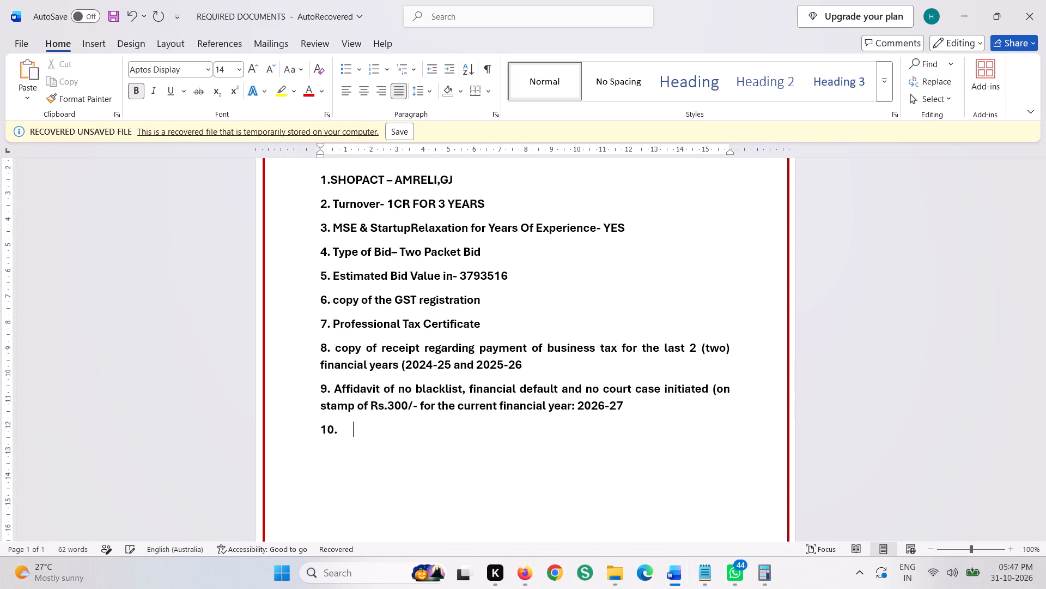
key(BackSpace)
key(alt+Tab)
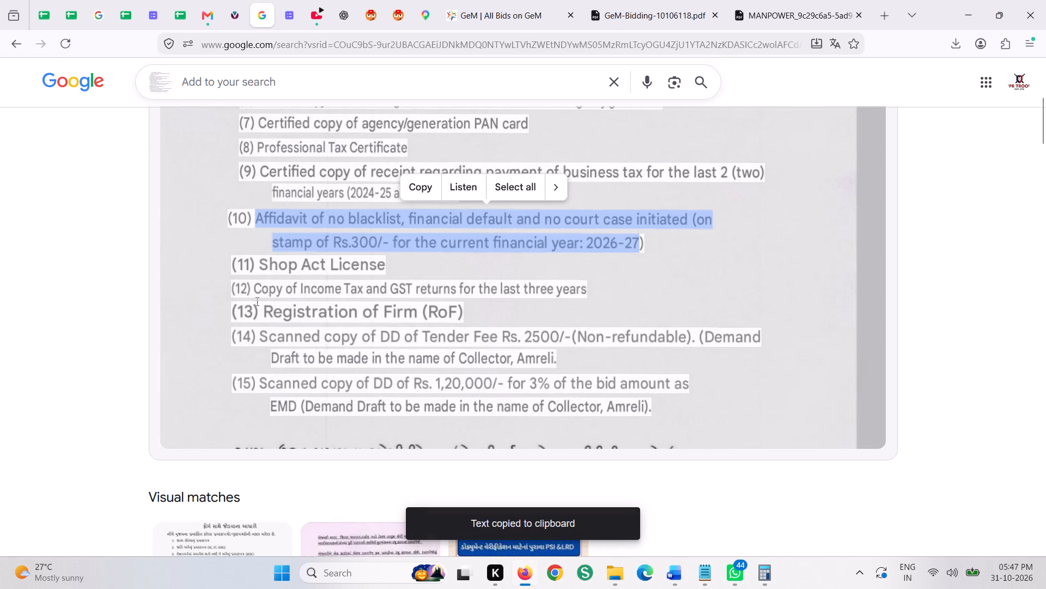
Fill list item 10 in Word with "Copy of Income Tax and GST returns for the last three years" from the translation, and start item 11.
drag(268, 286, 564, 286)
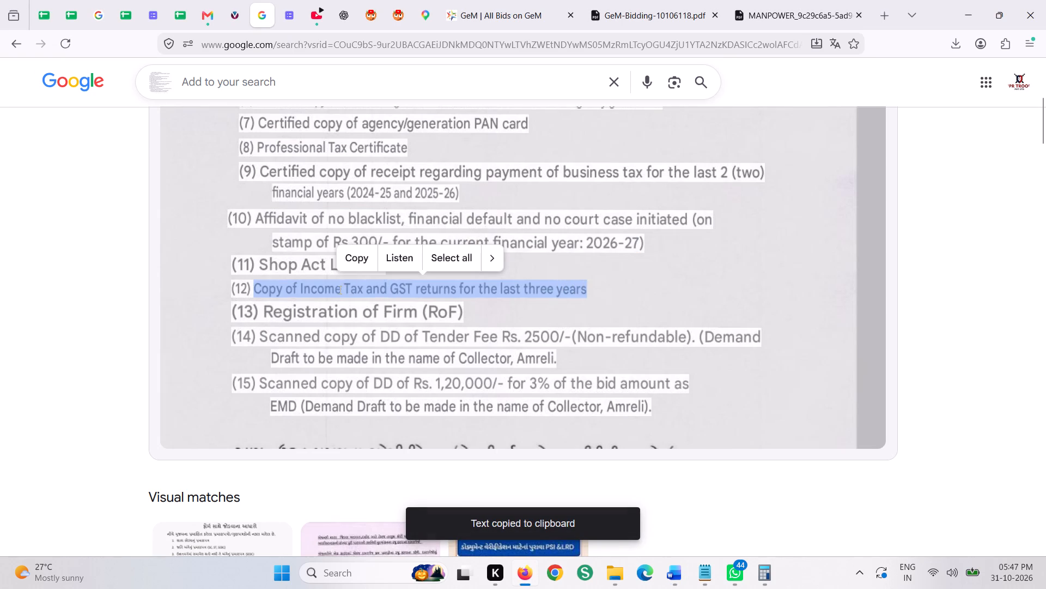
click(355, 256)
key(alt+Tab)
key(ctrl+v)
key(Return)
text(11.)
key(alt+Tab)
Fill list item 11 in Word with the translated Rs. 2500 non-refundable tender fee DD requirement, made in the name of Collector, Amreli.
drag(327, 337, 534, 359)
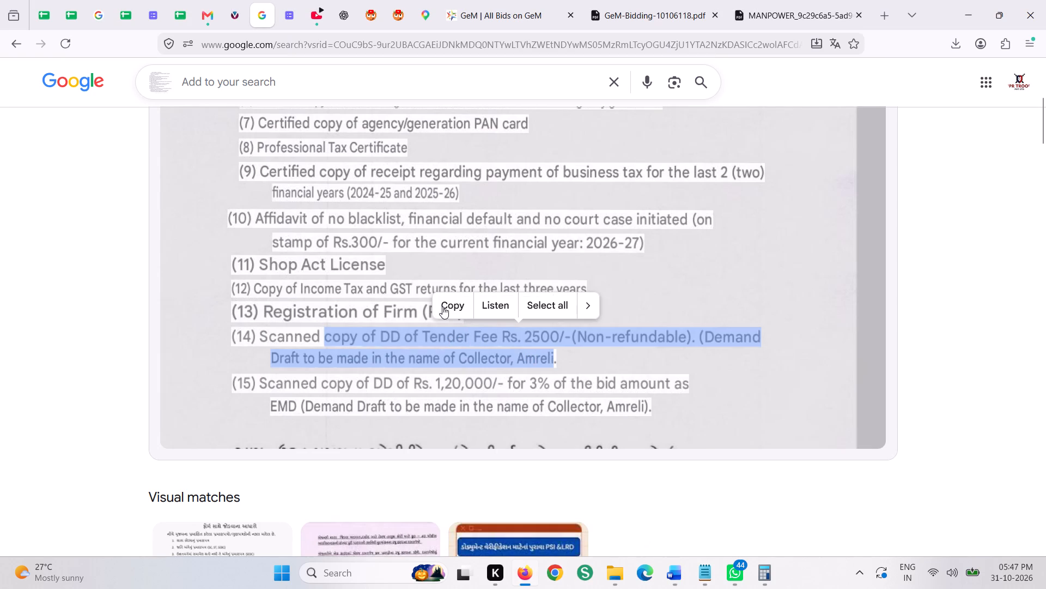
click(451, 303)
key(alt+Tab)
key(ctrl+v)
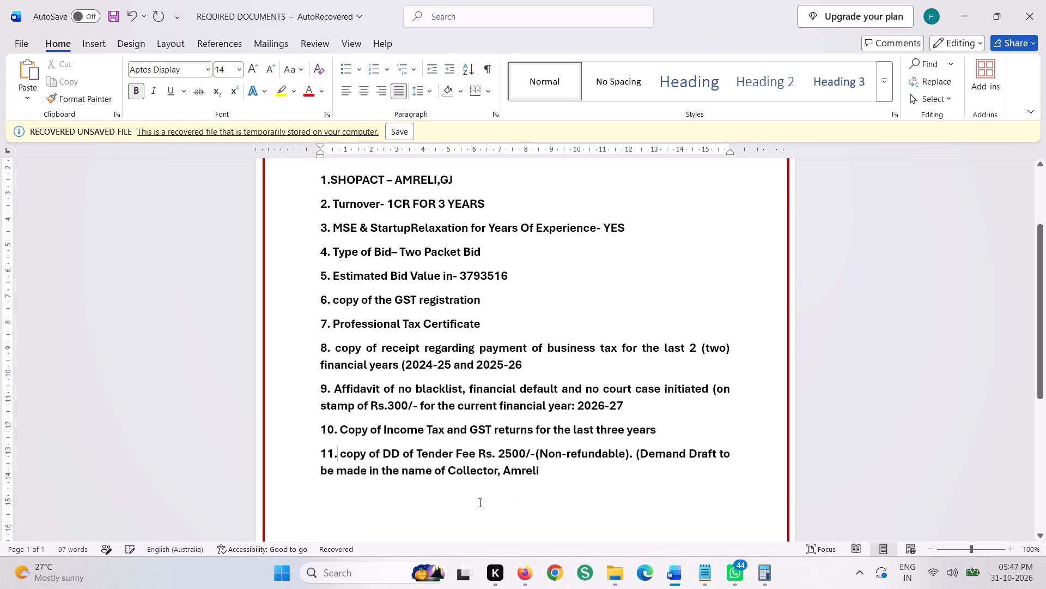
key(Tab)
key(alt+Tab)
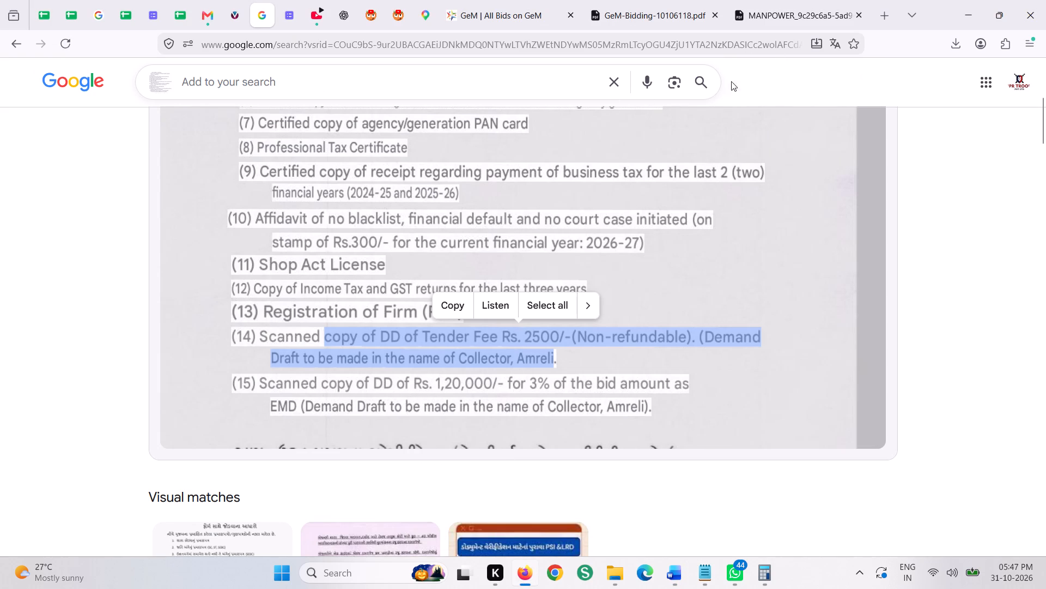
Copy a region screenshot of Gujarati clauses 25 to 28 on page 9 of the MANPOWER PDF.
click(796, 0)
scroll(448, 318, down, 1)
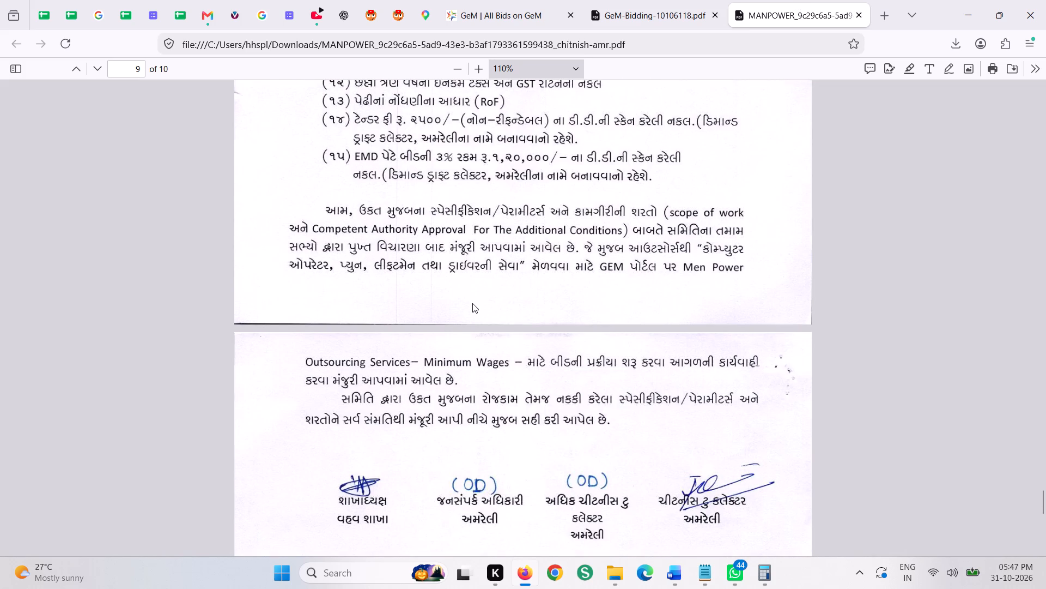
scroll(476, 300, down, 2)
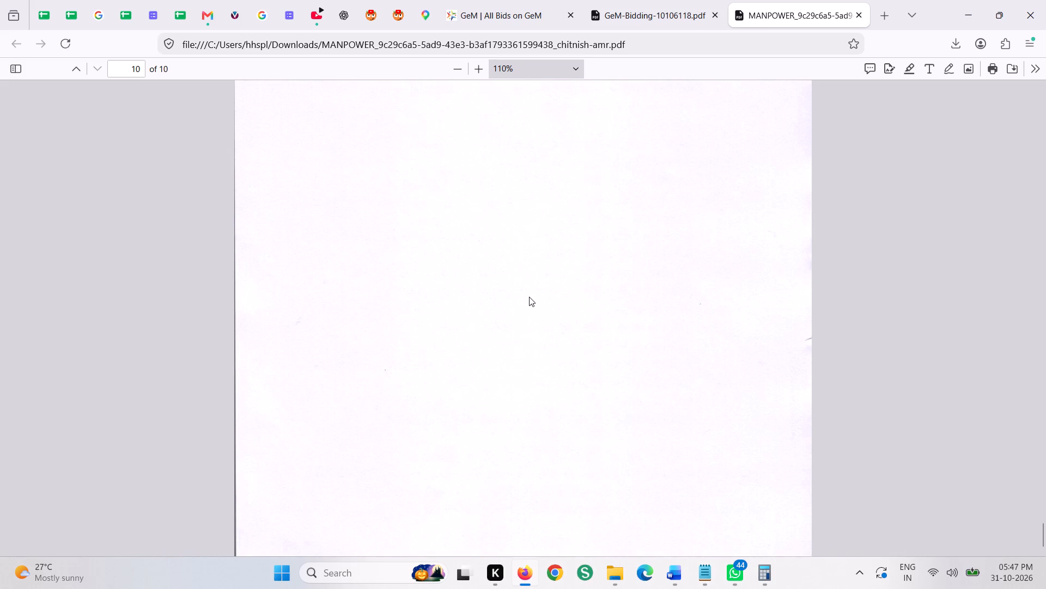
scroll(529, 297, down, 4)
scroll(529, 297, up, 2)
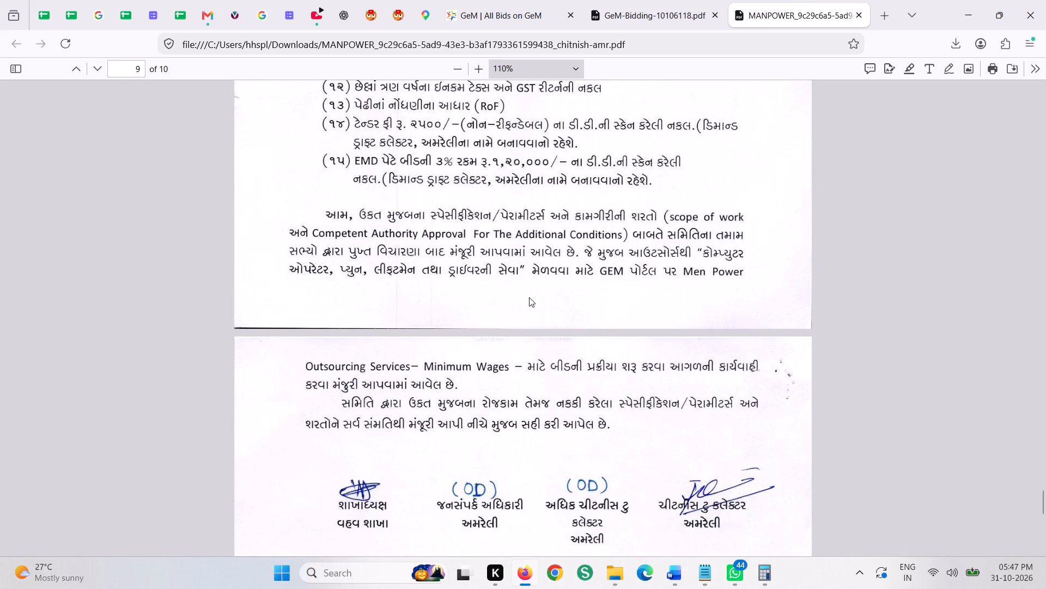
scroll(529, 297, up, 2)
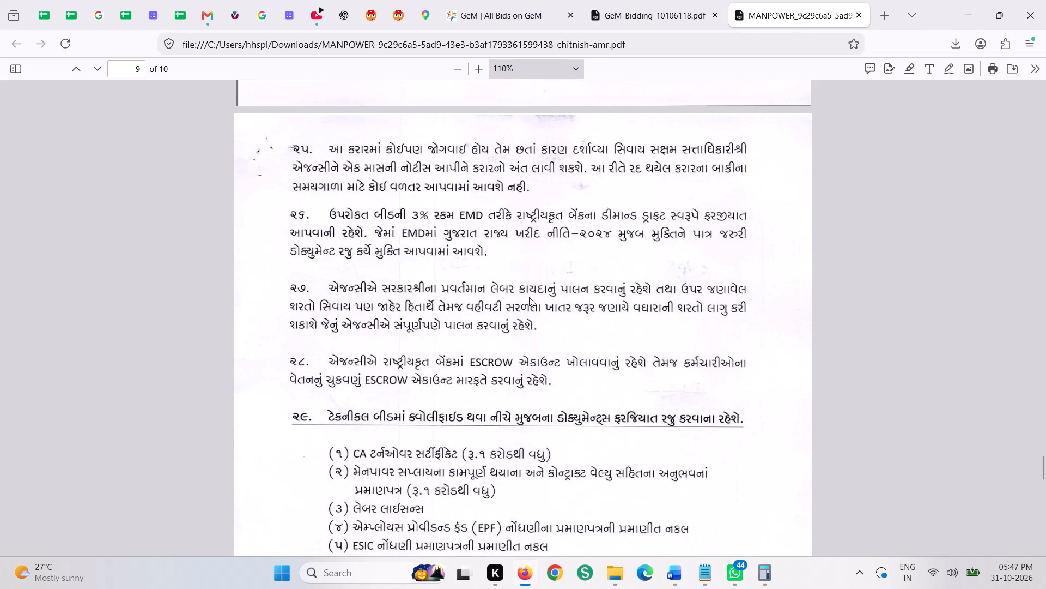
key(ctrl+shift+s)
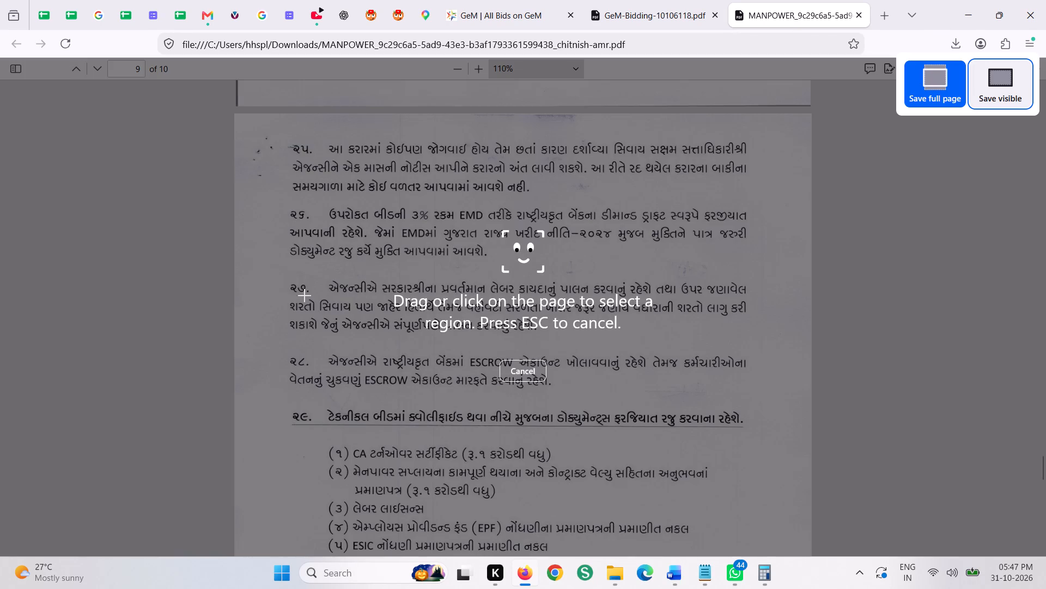
drag(264, 130, 827, 405)
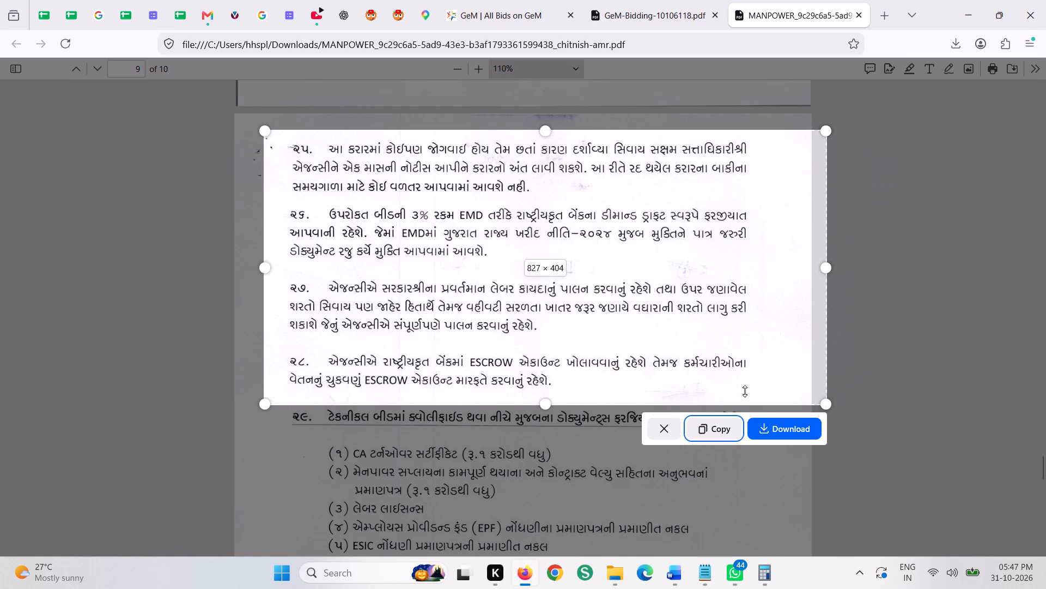
click(721, 429)
Search Google by image with the copied clauses screenshot, translate it into English, and read the translated clauses.
click(264, 19)
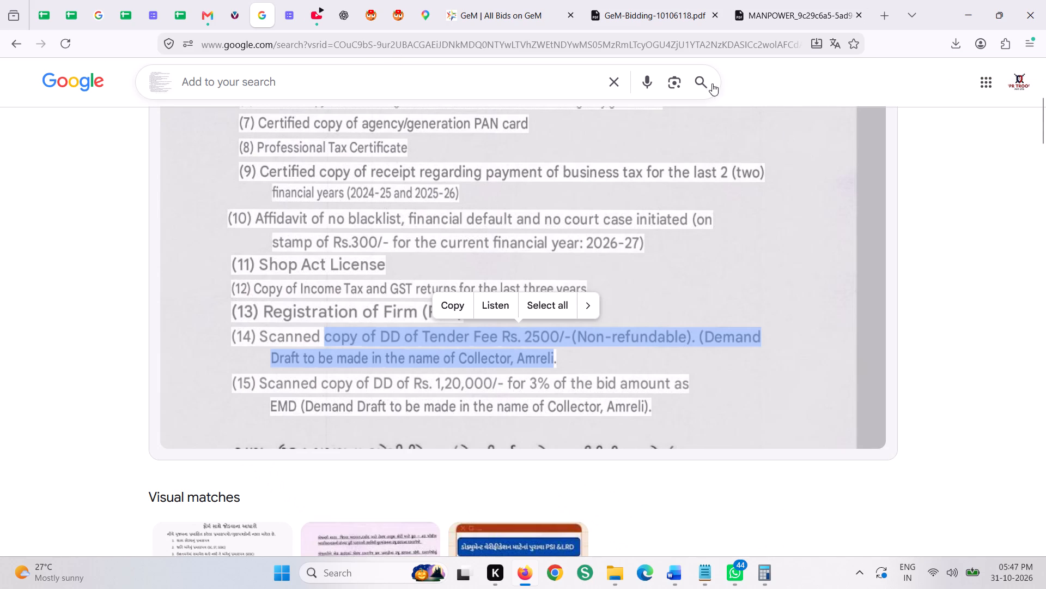
click(680, 81)
click(581, 264)
key(ctrl+v)
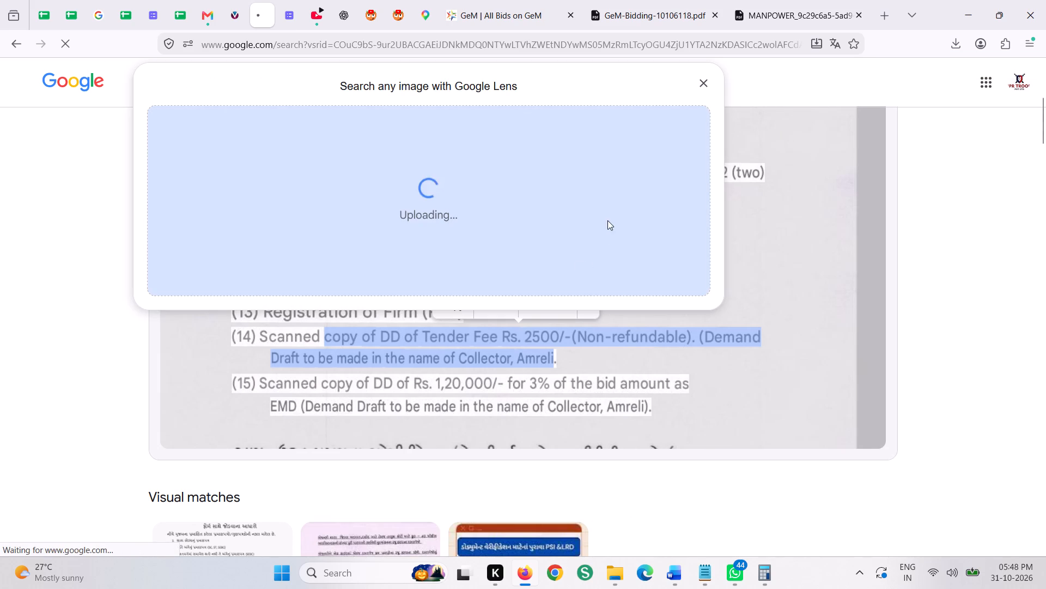
click(636, 389)
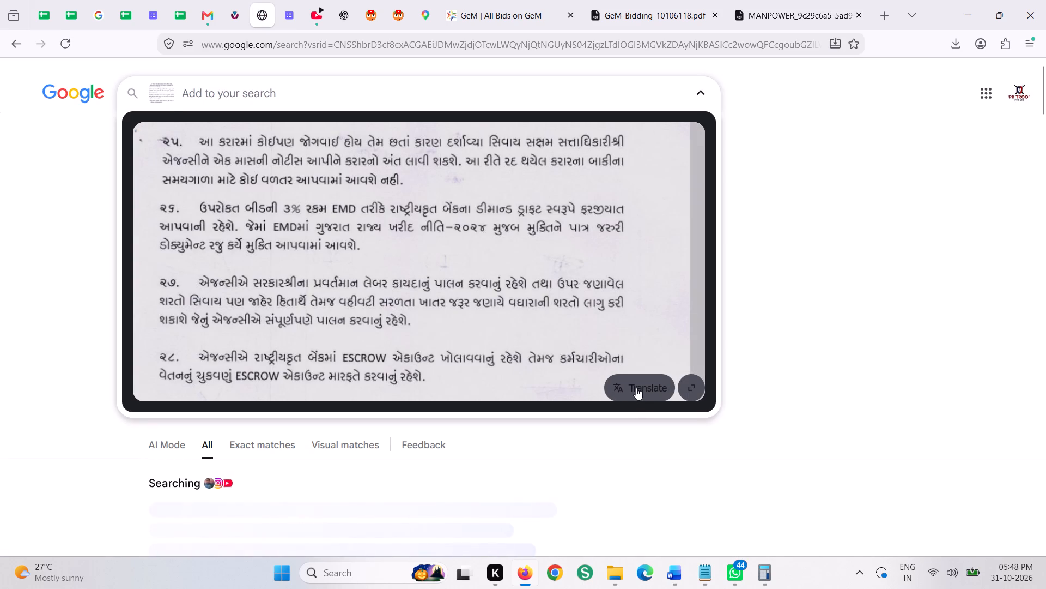
click(168, 99)
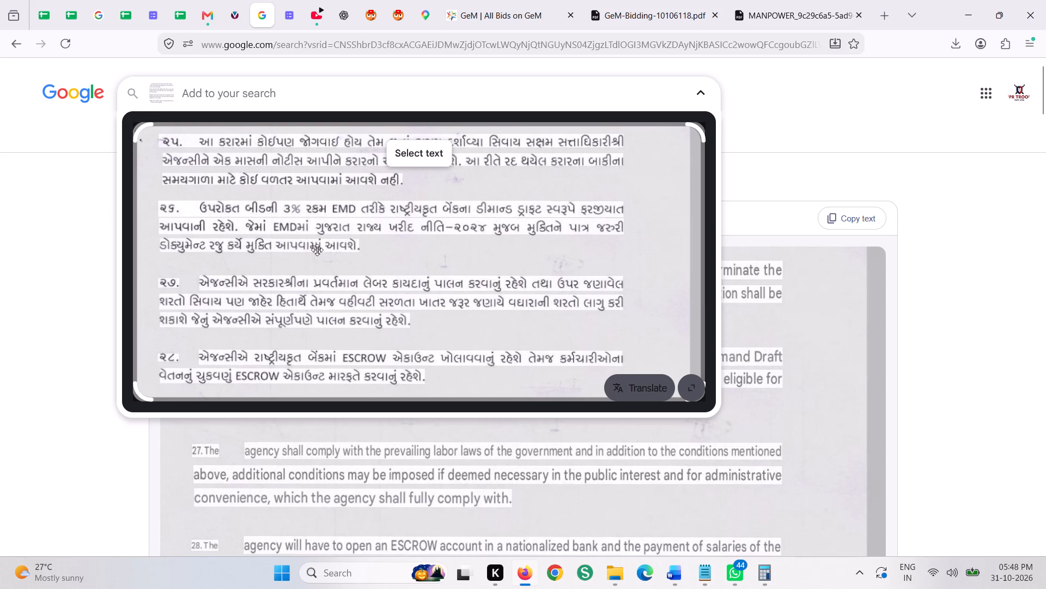
click(615, 392)
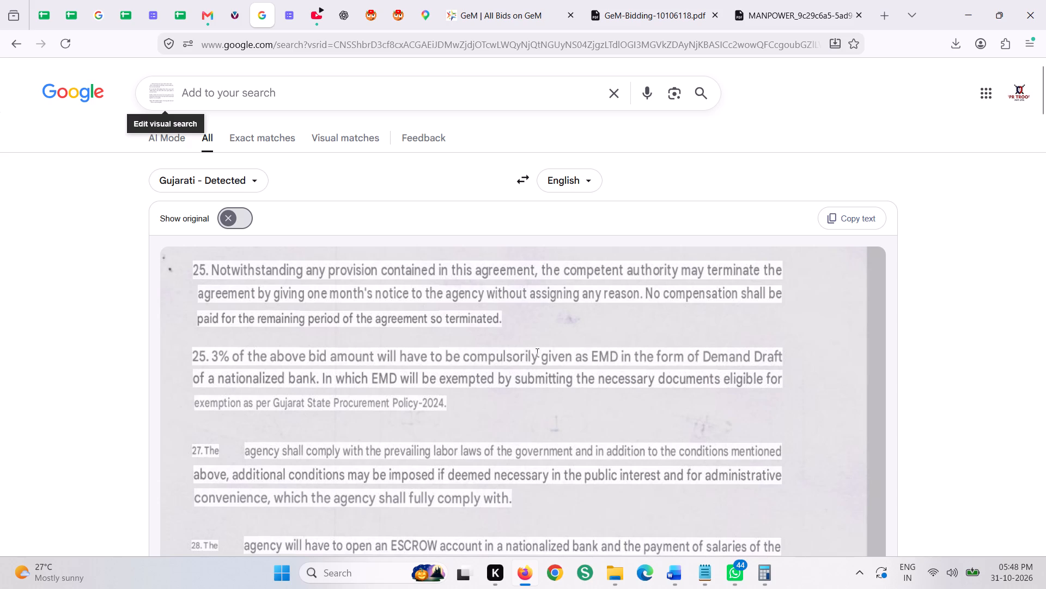
scroll(343, 392, down, 1)
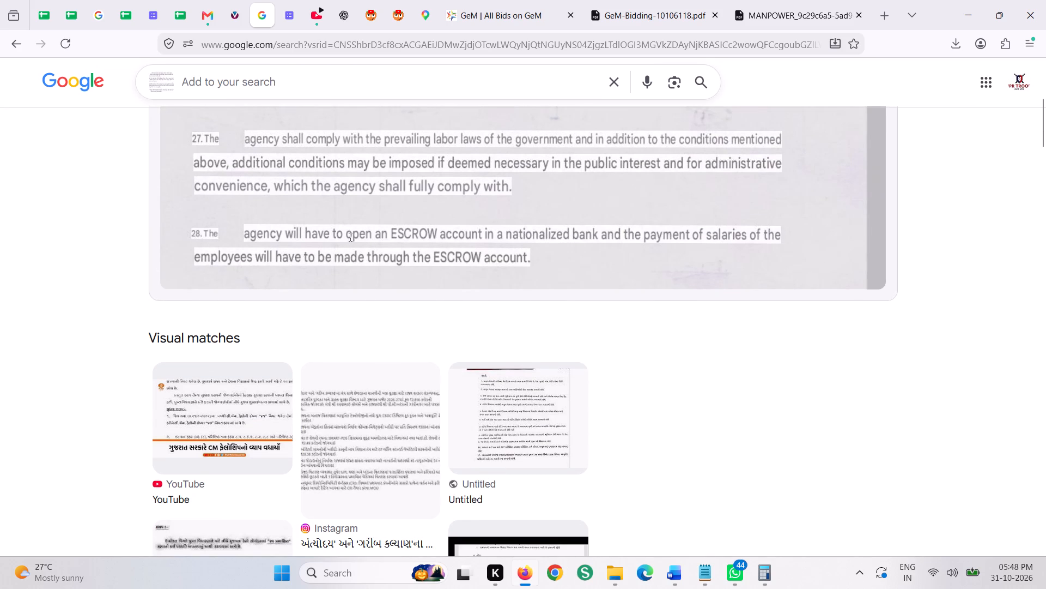
scroll(350, 237, up, 1)
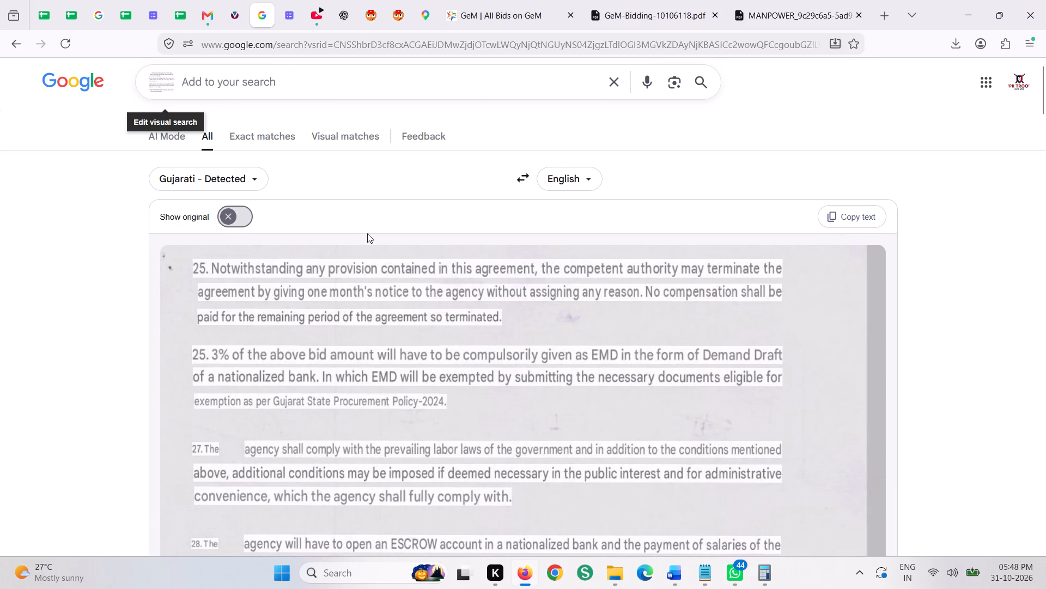
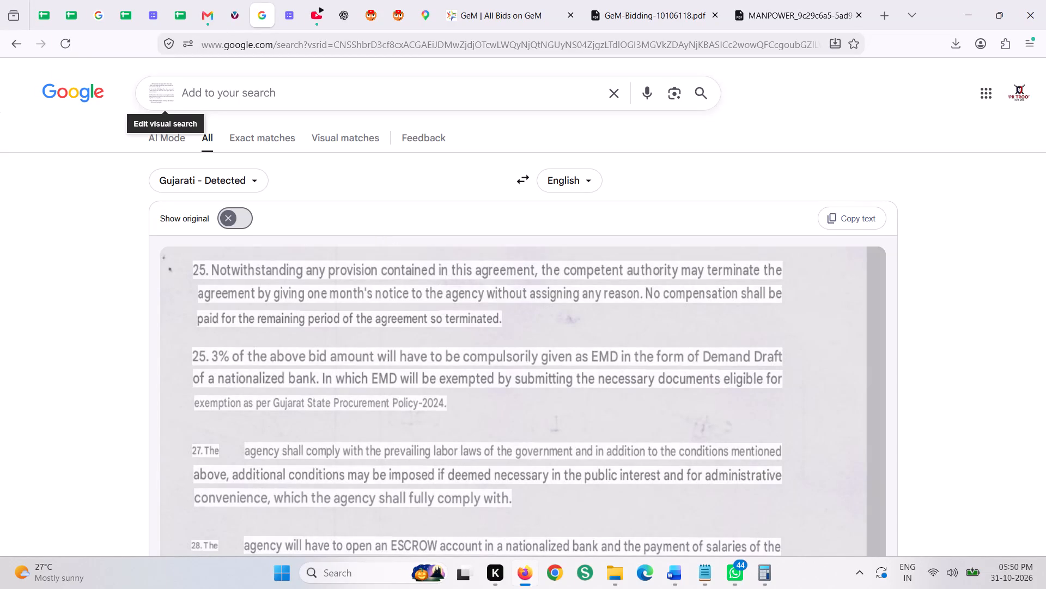
Add list item 12 in Word with the translated EMD exemption clause under Gujarat State Procurement Policy-2024, followed by "(NSIC/CSPO)".
scroll(453, 336, down, 1)
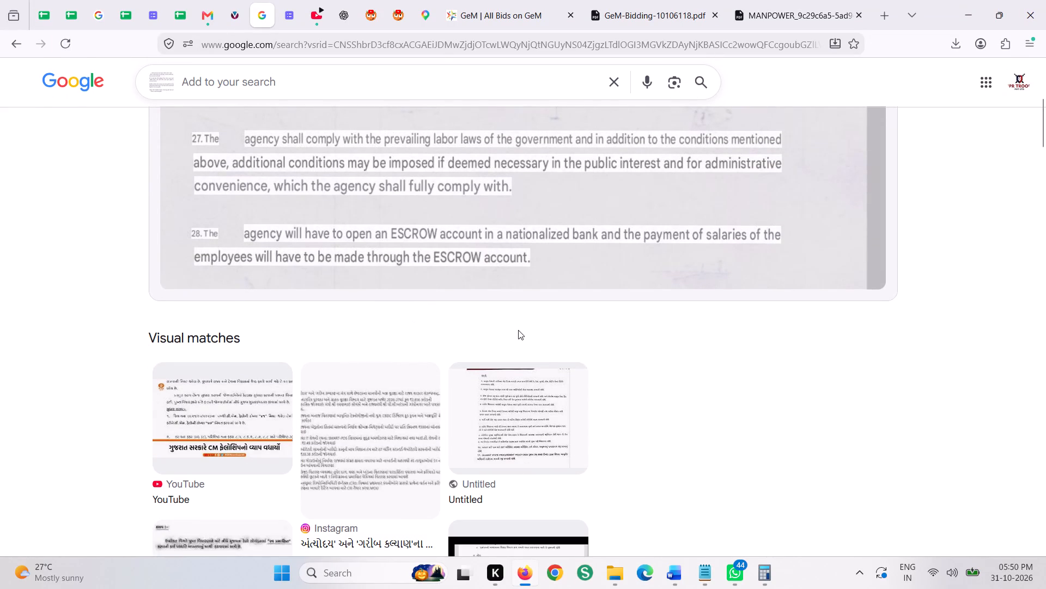
scroll(524, 329, up, 1)
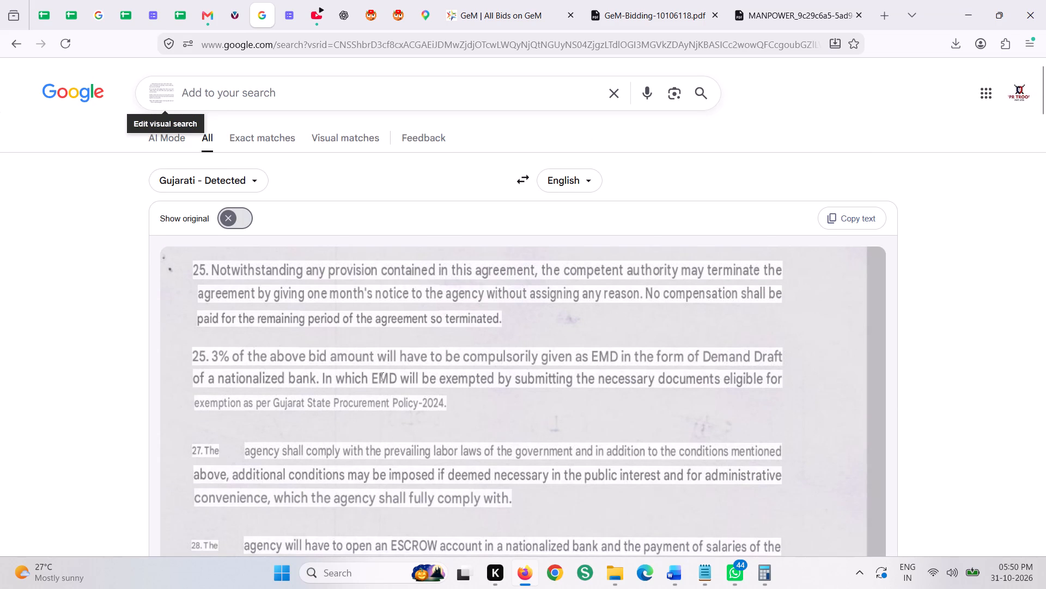
drag(378, 378, 435, 402)
click(416, 348)
key(alt+Tab)
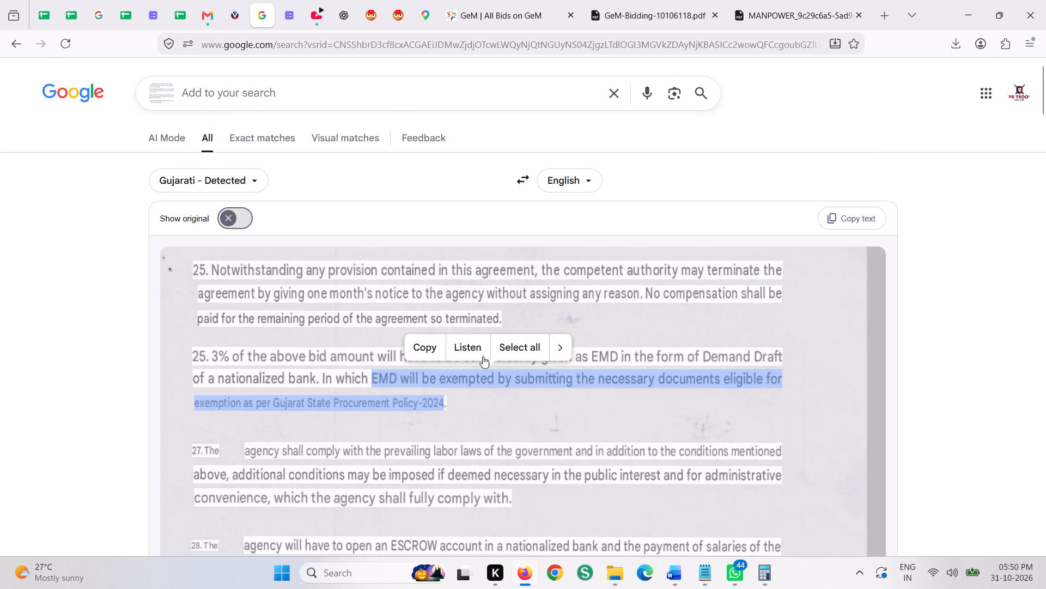
key(Return)
text(12.)
key(ctrl+v)
key(space)
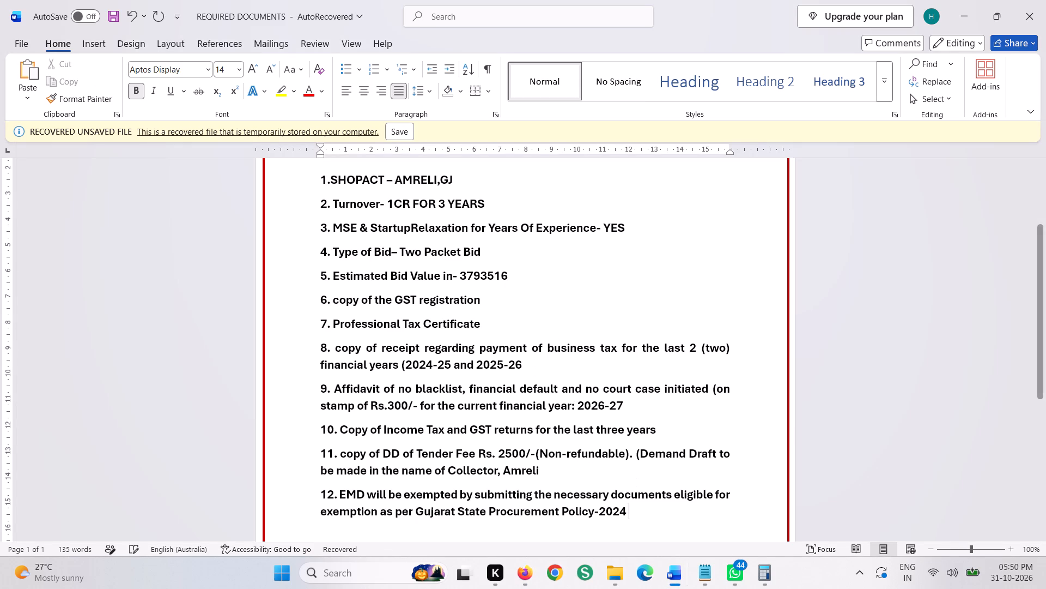
text((NSIC/)
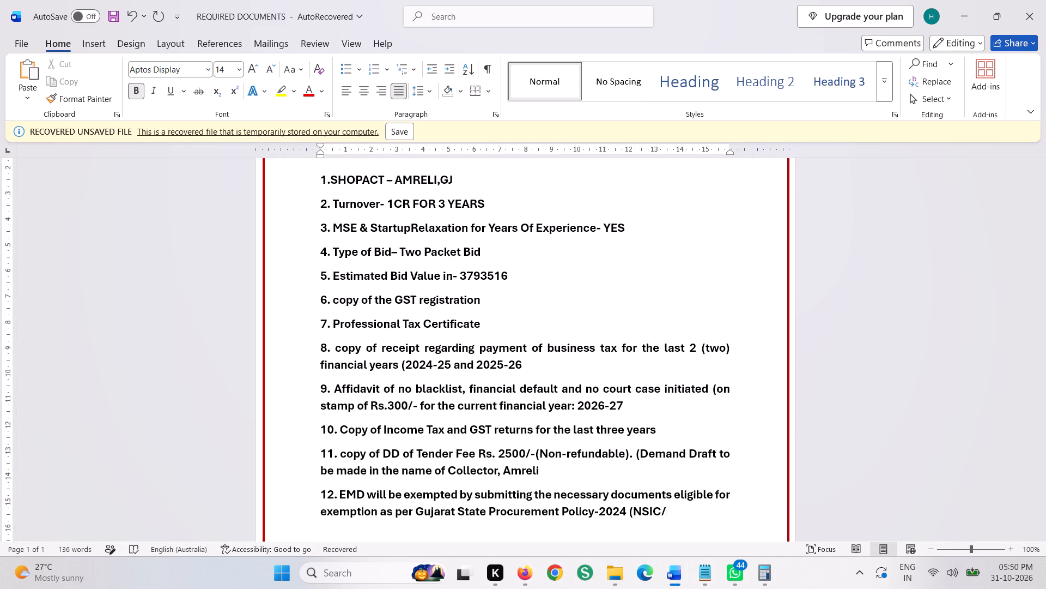
text(CSPO)
key(shift+parenright)
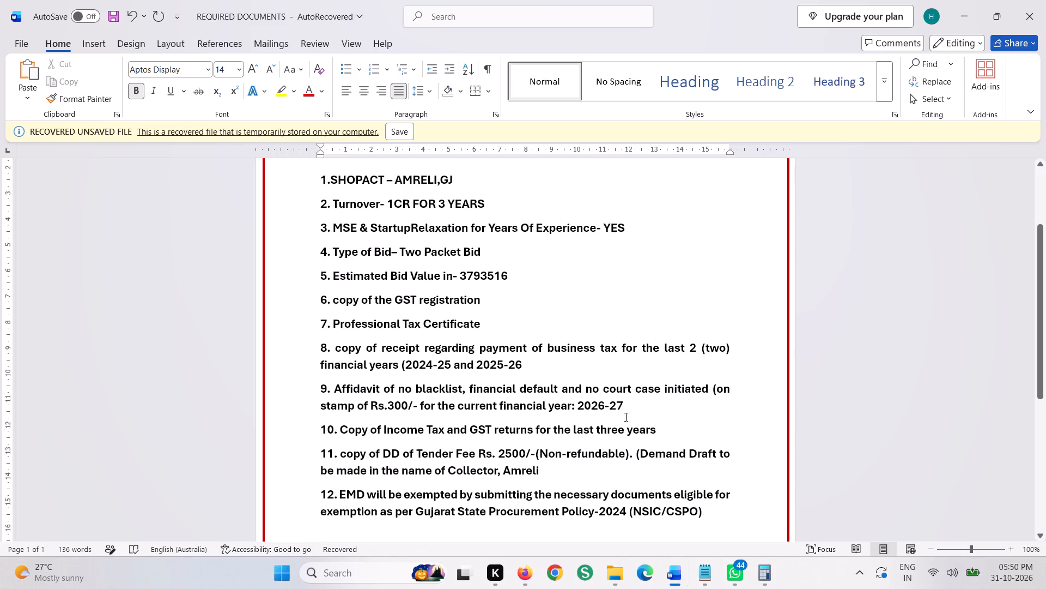
Export the Word list as a PDF named REQUIRED DOCUMENTS into the DEV1 folder GEM2026B8222263, and close the opened PDF.
click(620, 578)
click(619, 576)
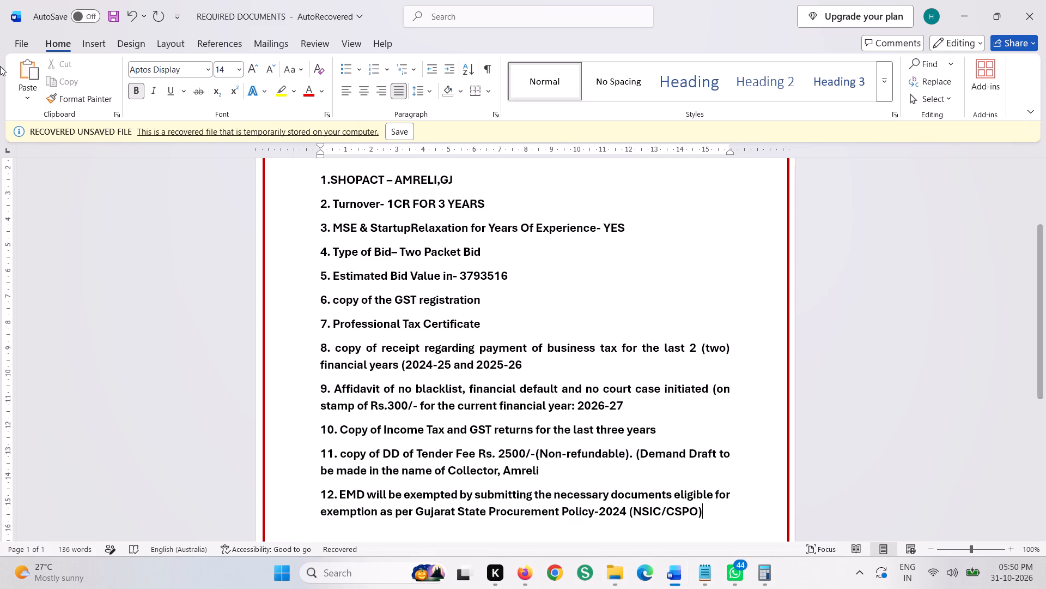
click(21, 48)
click(34, 296)
click(405, 183)
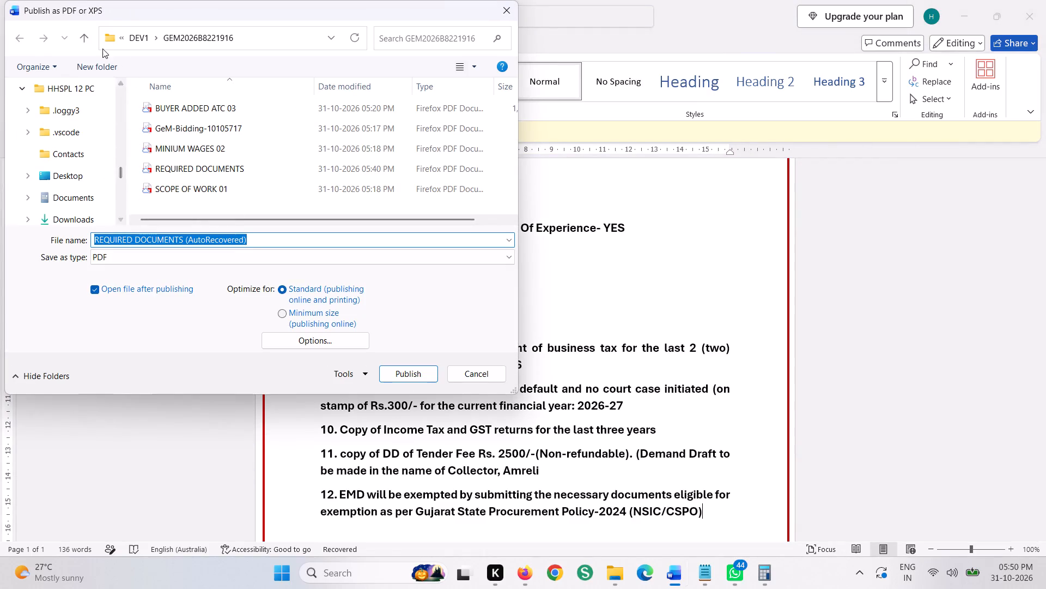
click(84, 36)
scroll(205, 130, up, 4)
double_click(216, 115)
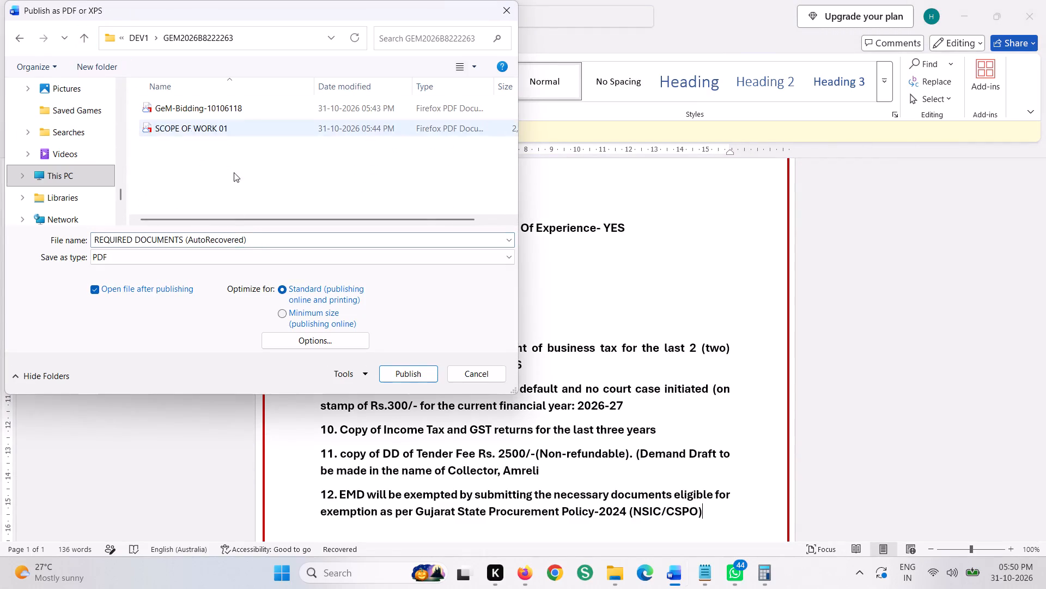
double_click(256, 238)
key(BackSpace)
key(Return)
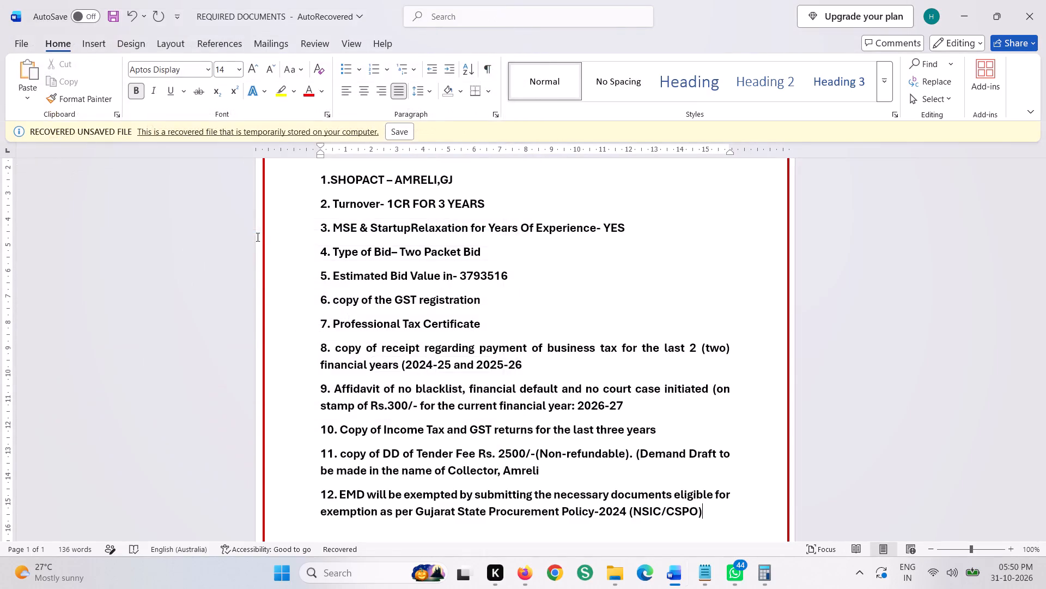
click(835, 0)
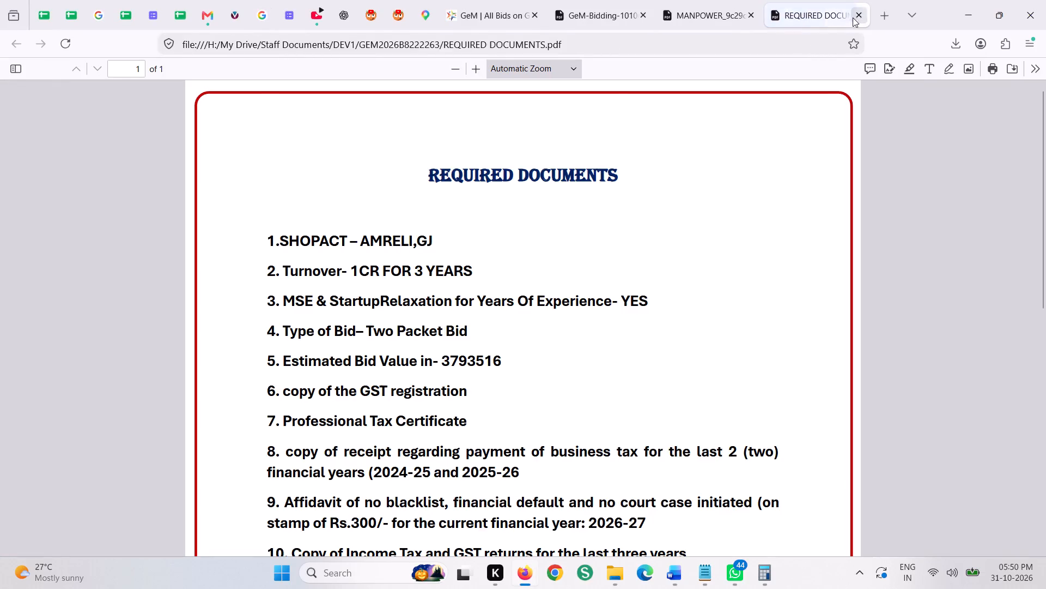
click(859, 16)
Check the files saved in the GEM2026B8222263 folder in File Explorer and return to the DEV1 folder.
click(610, 569)
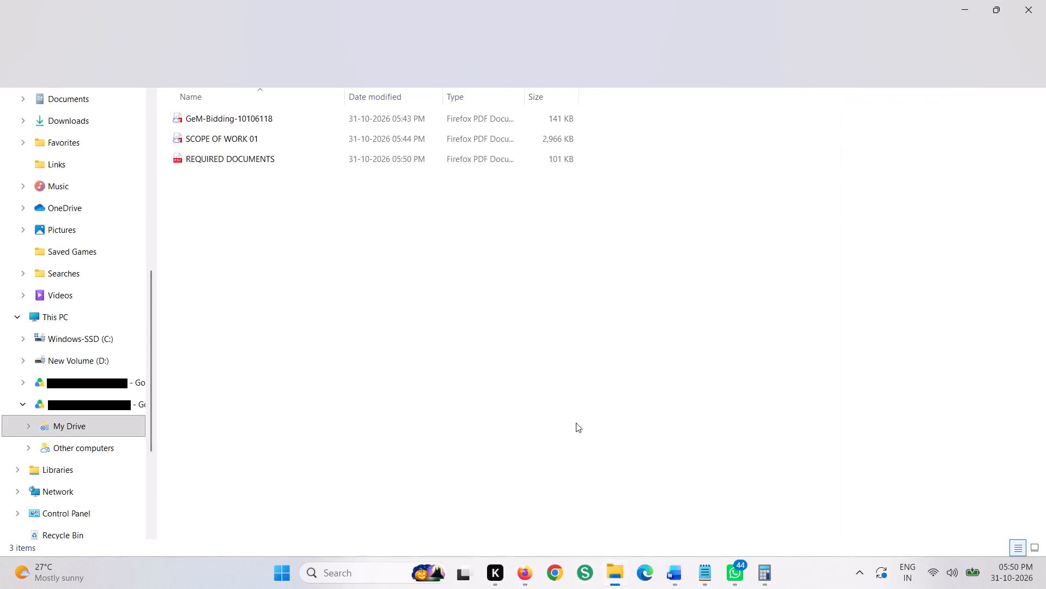
click(210, 137)
click(211, 154)
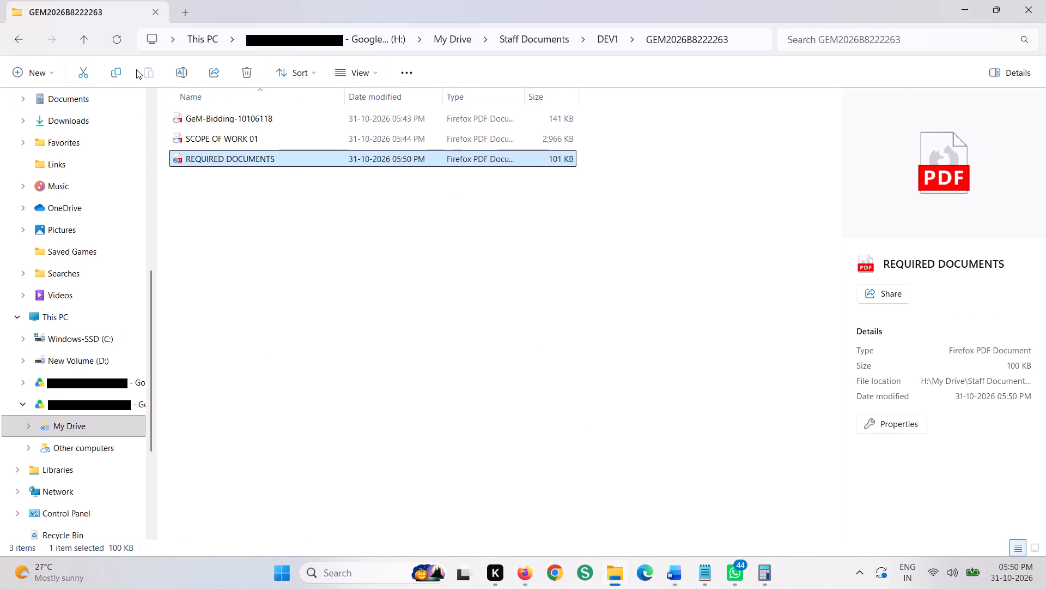
click(82, 38)
Skim the MANPOWER PDF in Firefox once more, and close it along with the GeM-Bidding-10106118 PDF.
click(525, 575)
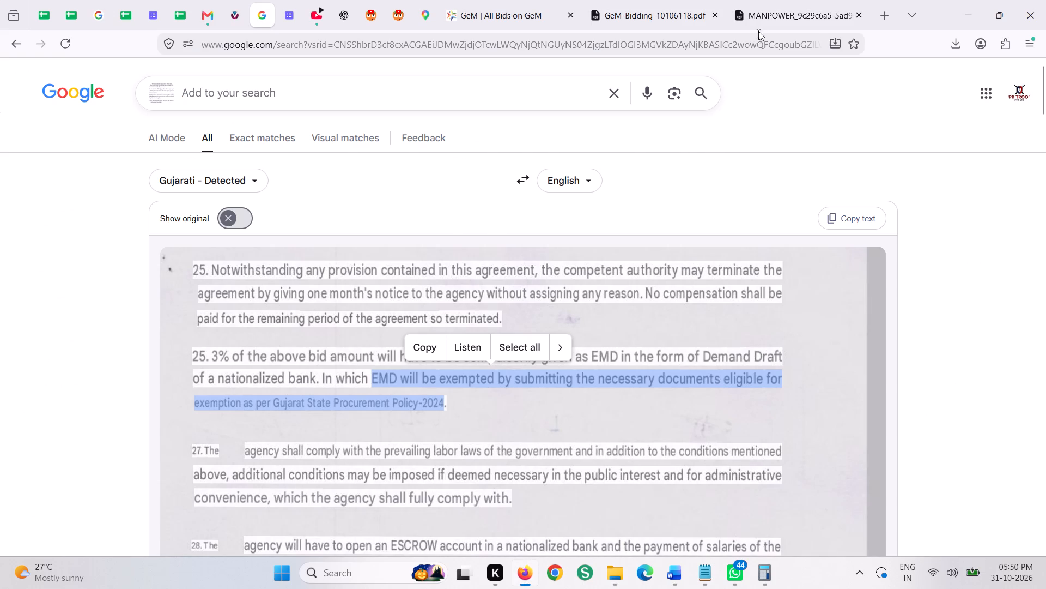
click(786, 0)
scroll(707, 179, down, 10)
scroll(568, 244, up, 10)
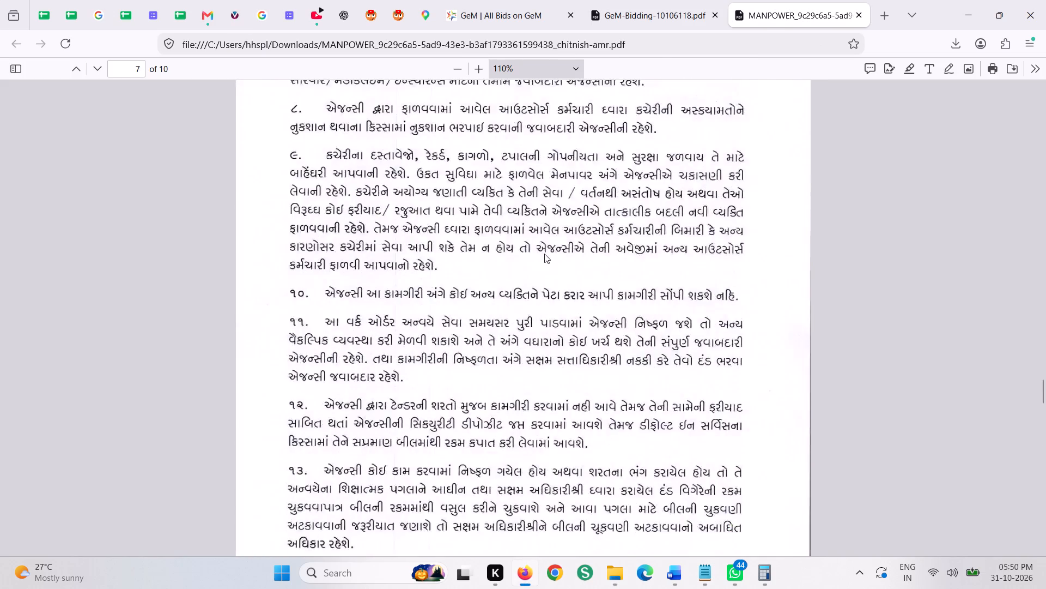
scroll(544, 254, up, 20)
scroll(544, 254, up, 5)
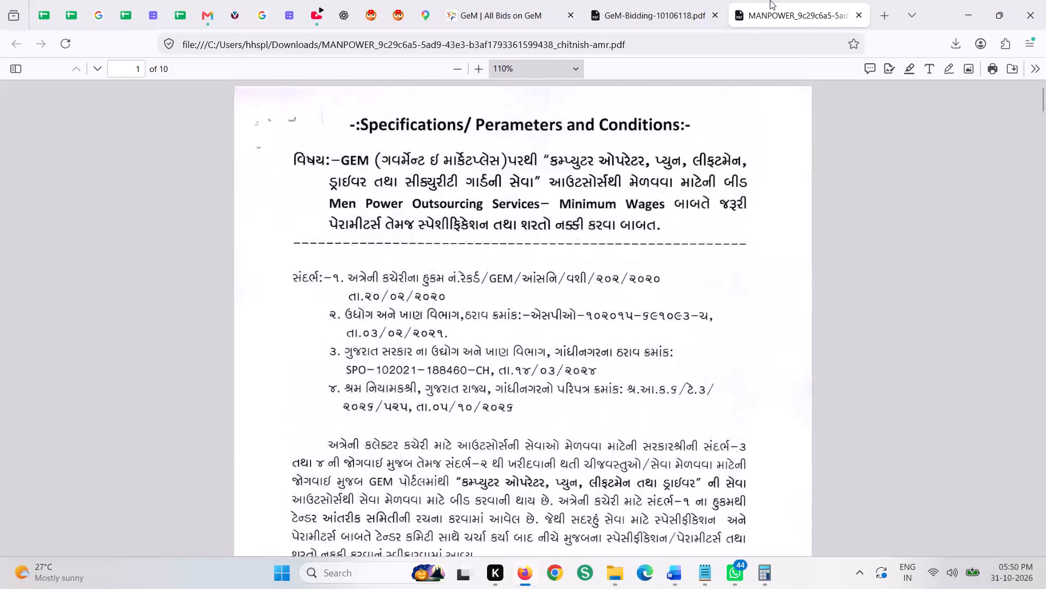
click(818, 0)
click(855, 13)
click(615, 577)
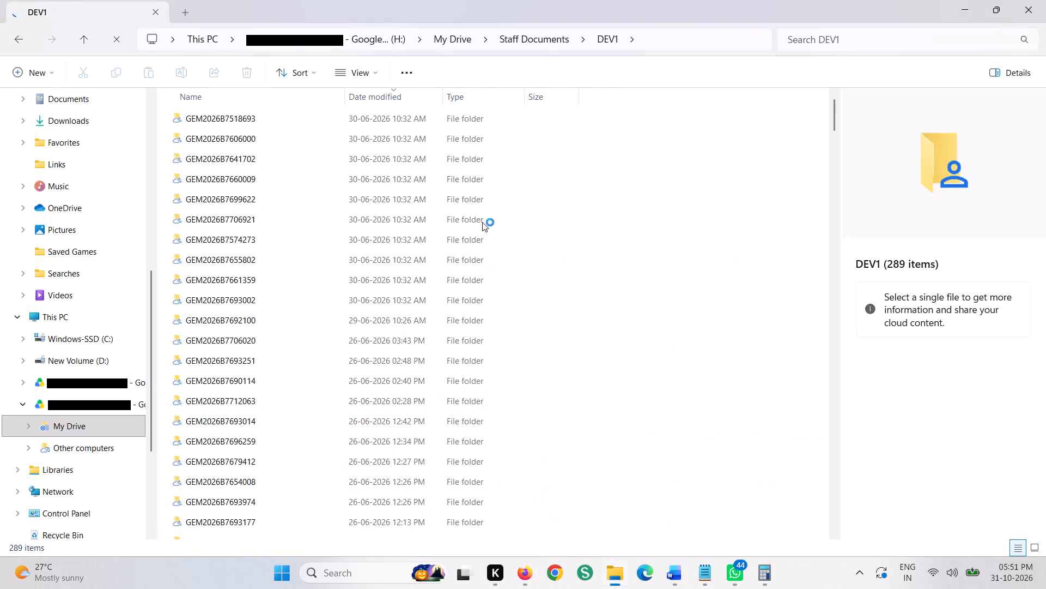
click(523, 574)
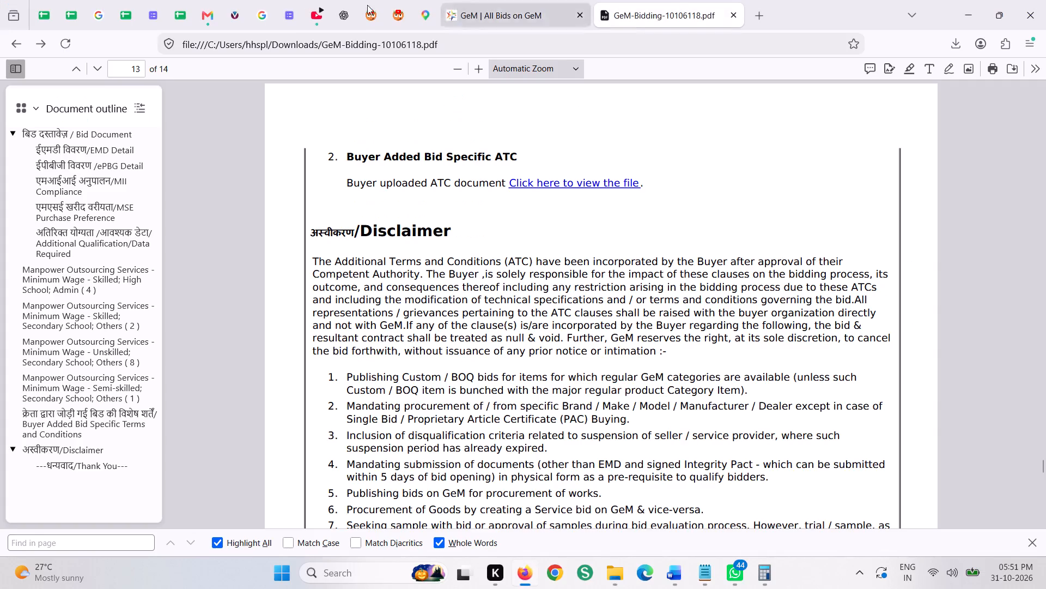
click(652, 0)
click(733, 14)
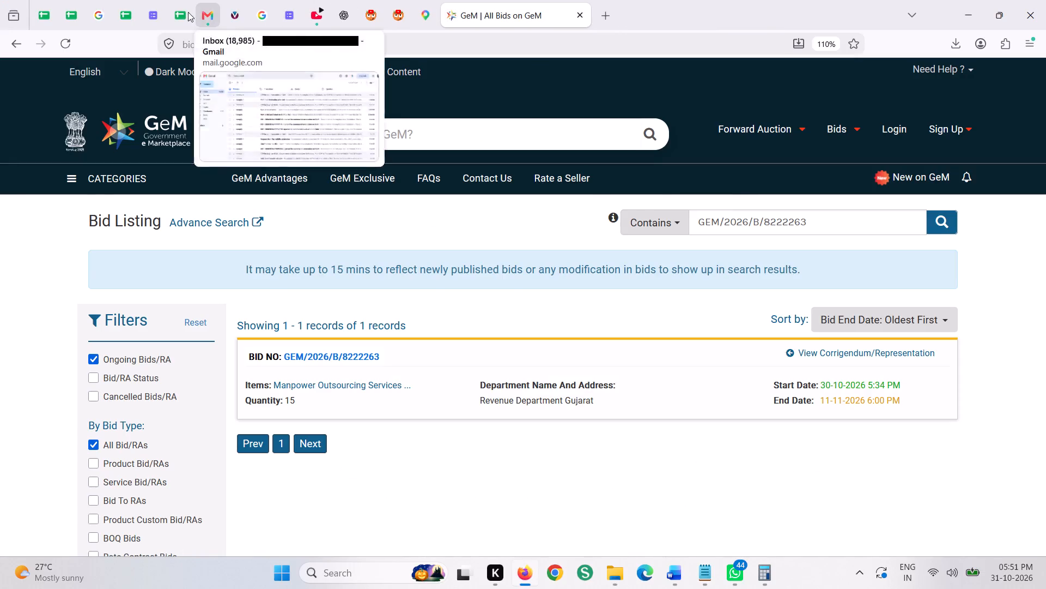
Check row 825 of the Daily Tender Sheet and append "+1" to the CANCEL tally in Notepad.
click(181, 15)
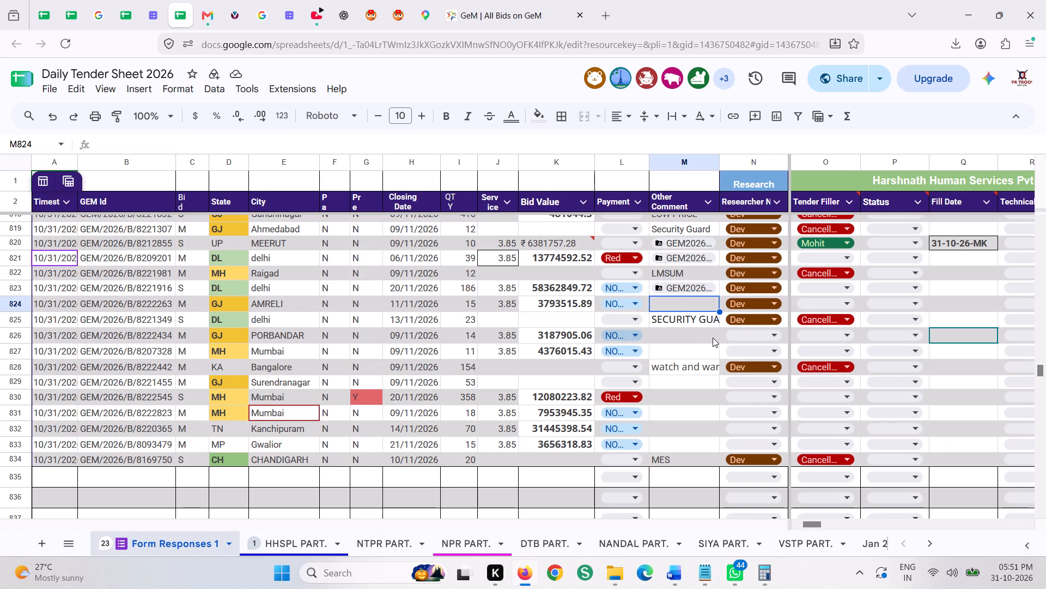
click(685, 319)
click(707, 569)
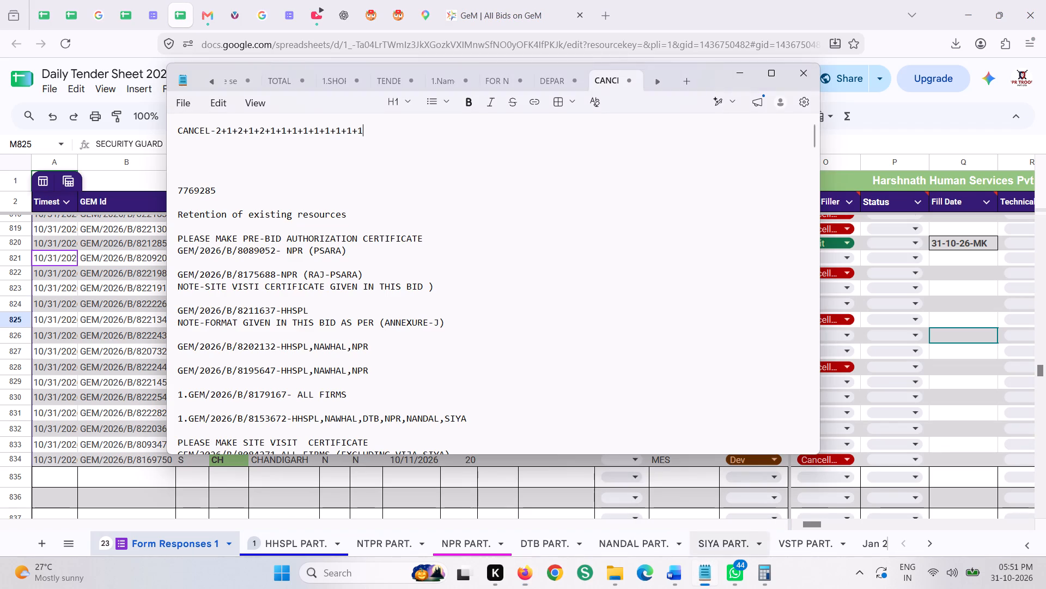
text(+1)
key(alt+Tab)
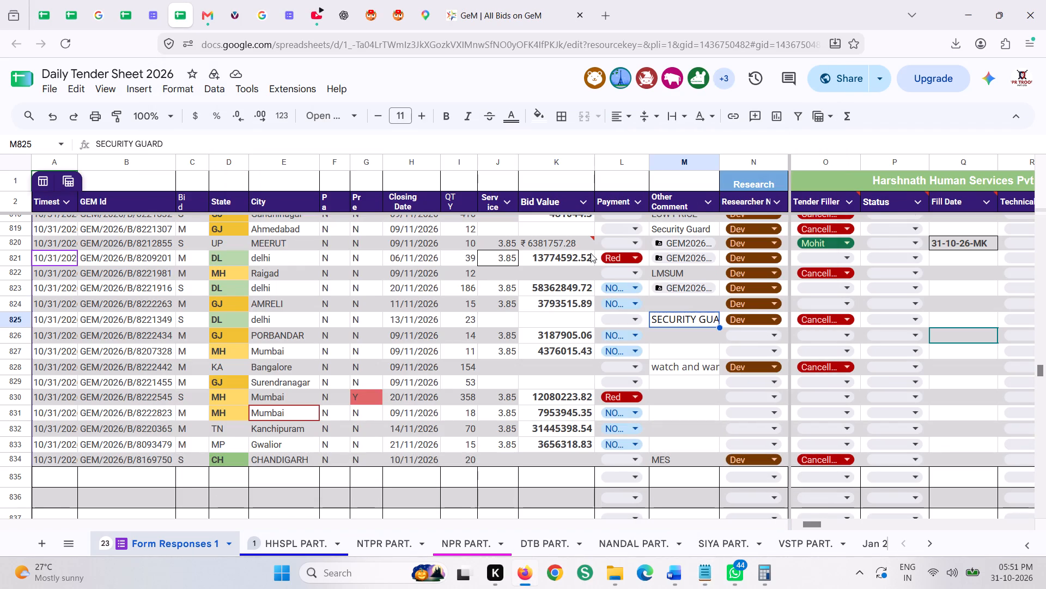
Search the GeM bid listing for GEM/2026/B/8222434, copied from row 826 of the Daily Tender Sheet, and open its bid document.
click(690, 329)
click(161, 336)
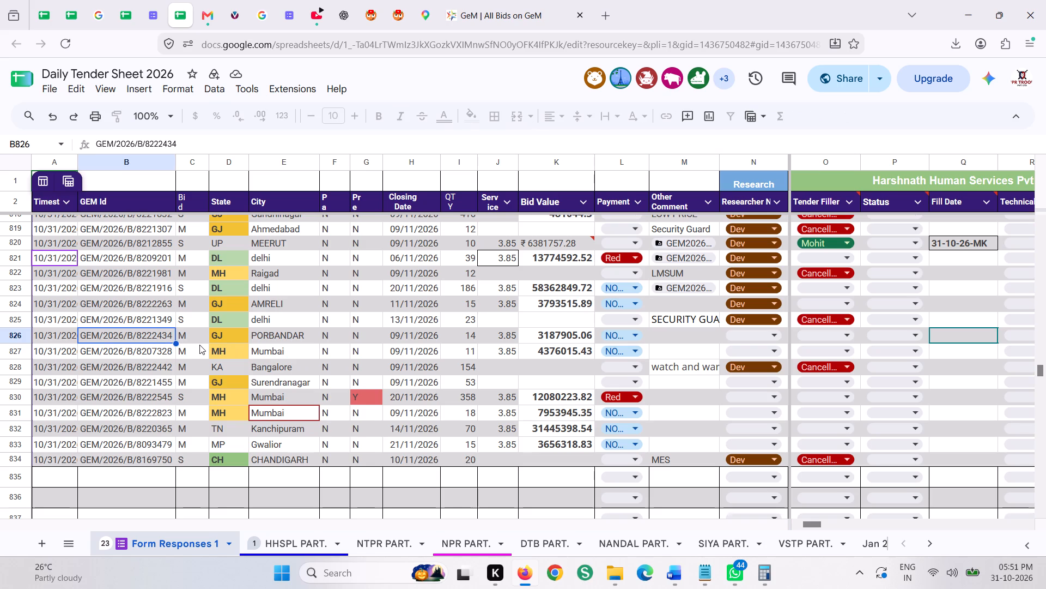
key(ctrl+c)
click(661, 338)
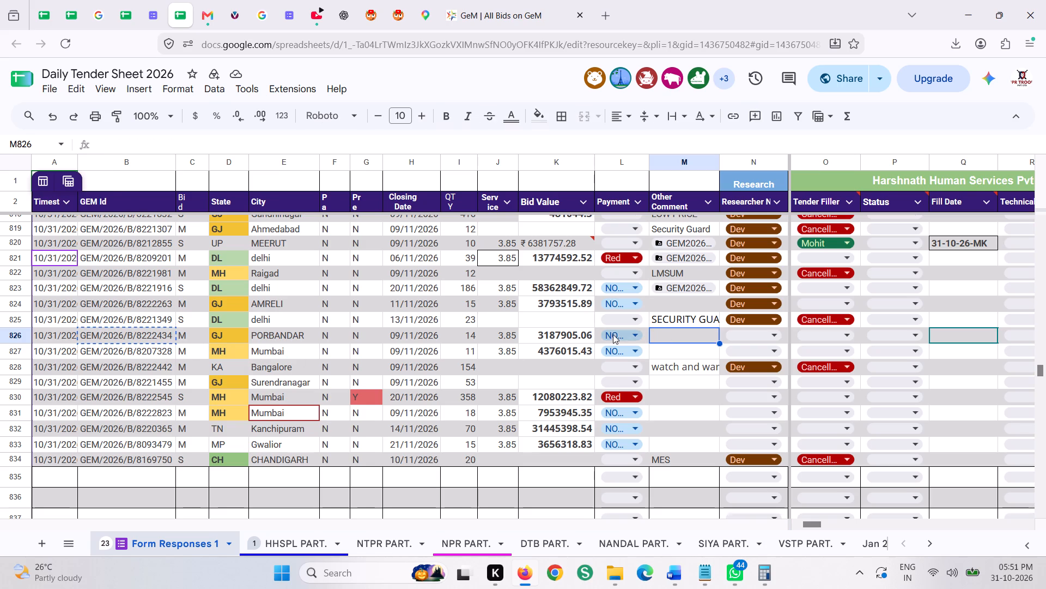
click(488, 0)
drag(862, 227, 659, 205)
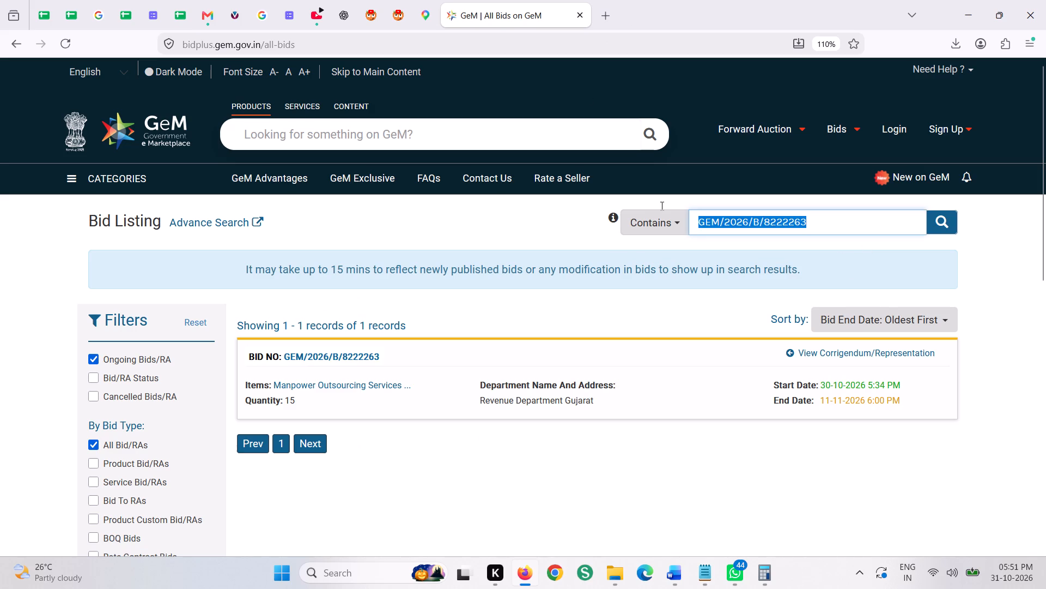
drag(659, 205, 658, 204)
key(ctrl+v)
key(Return)
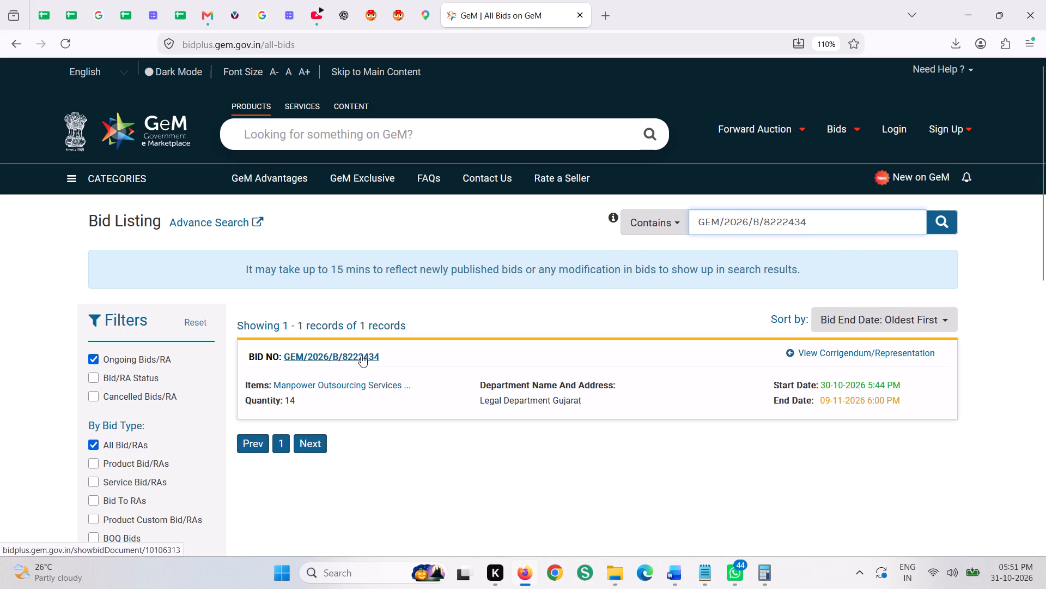
click(361, 355)
click(355, 253)
scroll(564, 308, down, 1)
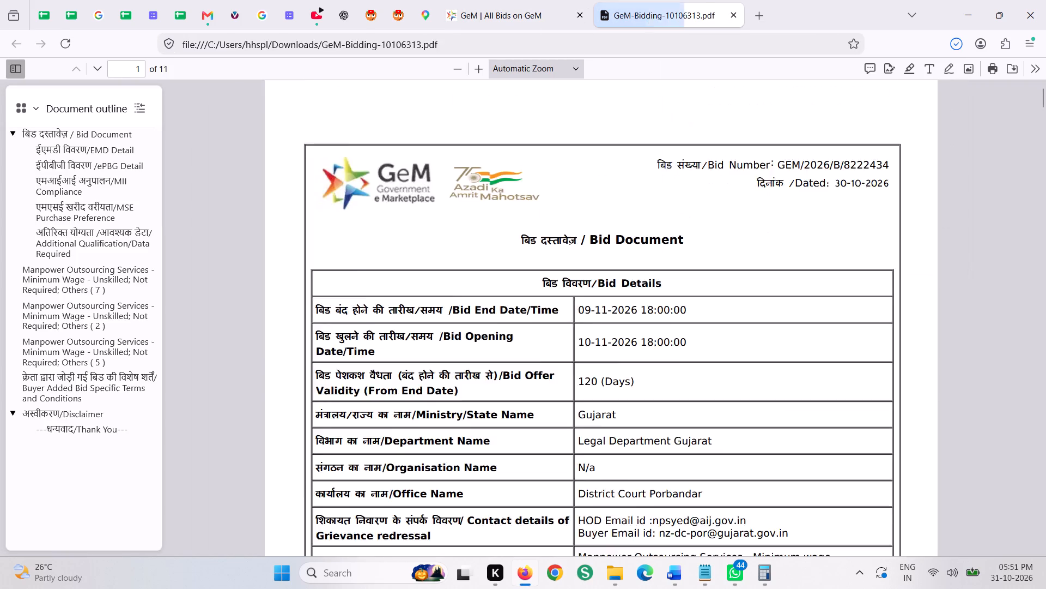
Search the GEM/2026/B/8222434 bid document for "SECURITY" and step through the matches.
click(667, 300)
key(ctrl+f)
text(SECURITY)
key(Return)
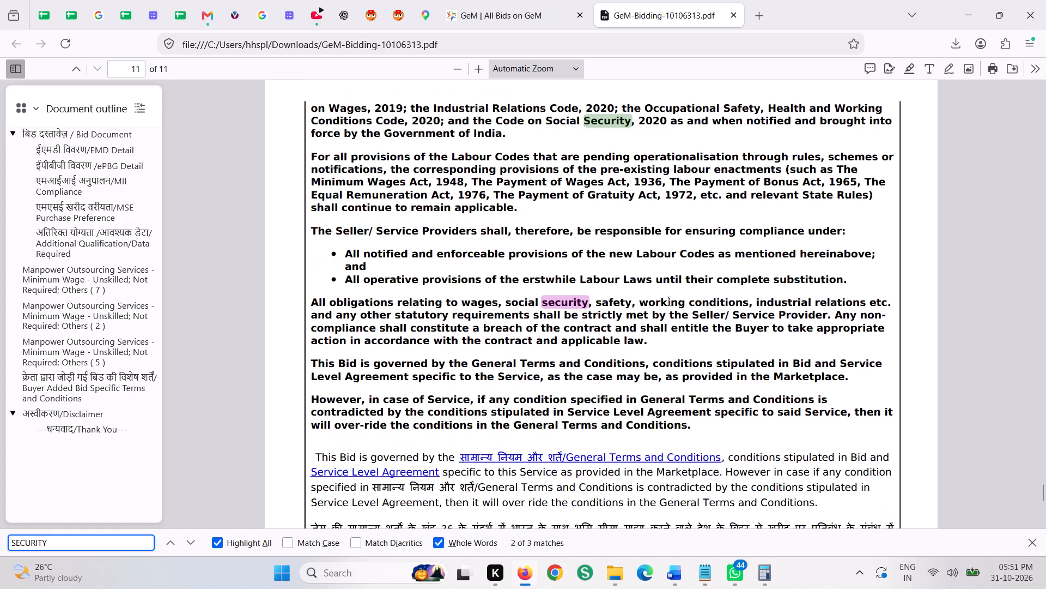
key(Return)
key(Return)
key(Return)
key(Return)
Search the bid document for "WATCH" instead.
key(BackSpace)
key(BackSpace)
key(BackSpace)
key(BackSpace)
key(BackSpace)
key(BackSpace)
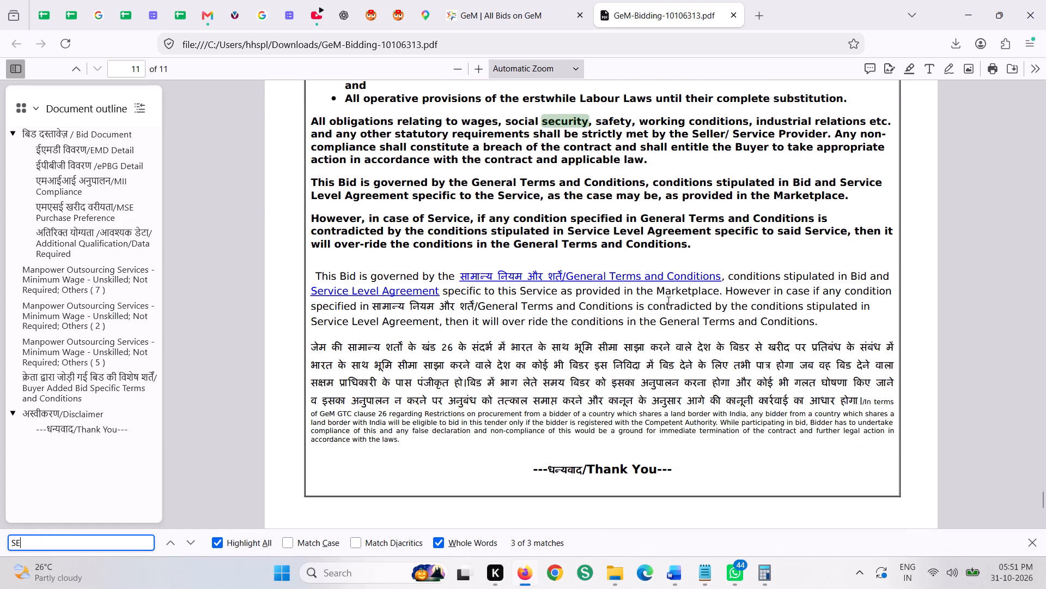
key(BackSpace)
key(BackSpace)
key(BackSpace)
key(BackSpace)
key(BackSpace)
key(BackSpace)
key(BackSpace)
key(BackSpace)
key(BackSpace)
text(WATCH)
Search the bid document for "CHOWKIDAR" instead.
key(BackSpace)
key(BackSpace)
key(BackSpace)
key(BackSpace)
key(BackSpace)
key(BackSpace)
key(BackSpace)
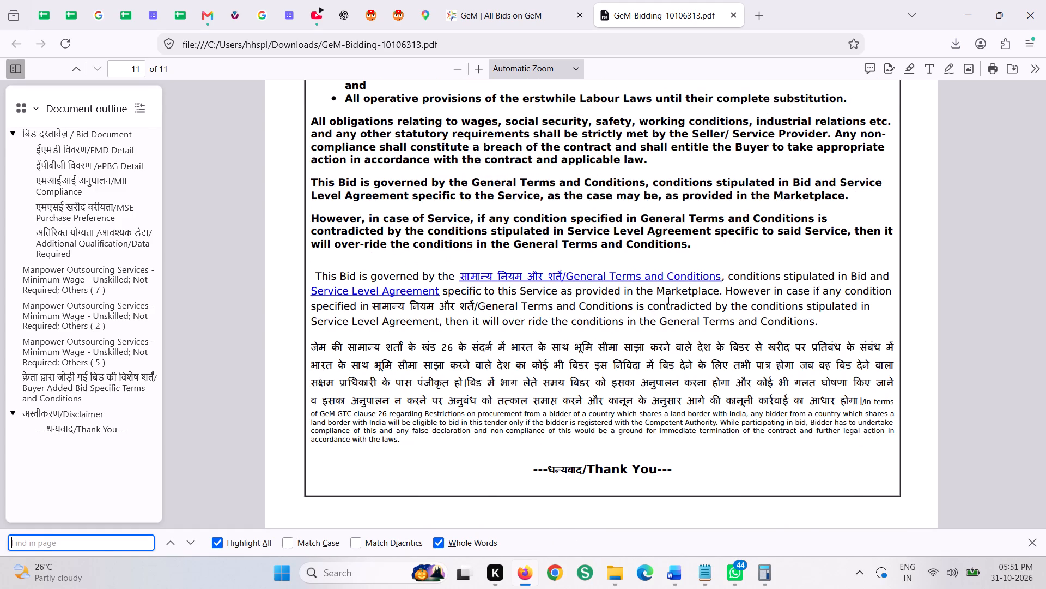
text(CHOWKIDAR)
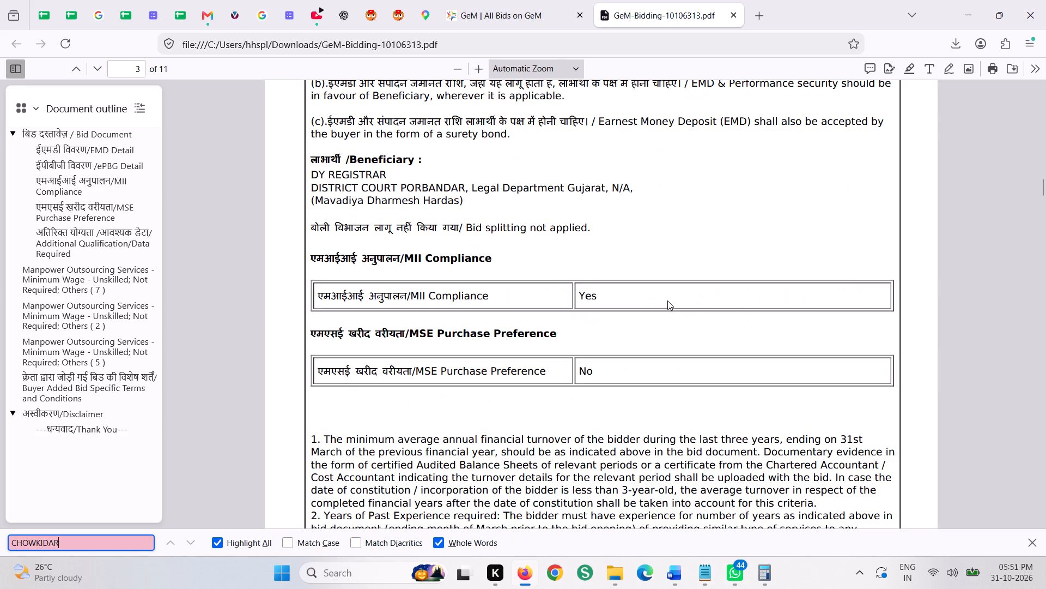
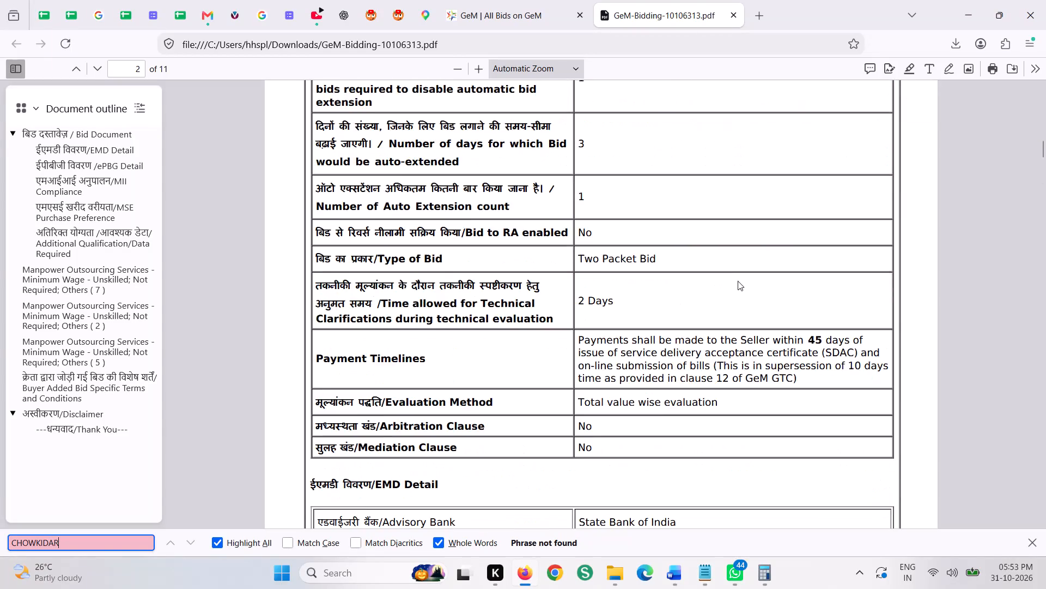
Review the bid details on the document's opening pages, covering the buyer office, item category, contract period, turnover and experience criteria.
scroll(738, 281, up, 3)
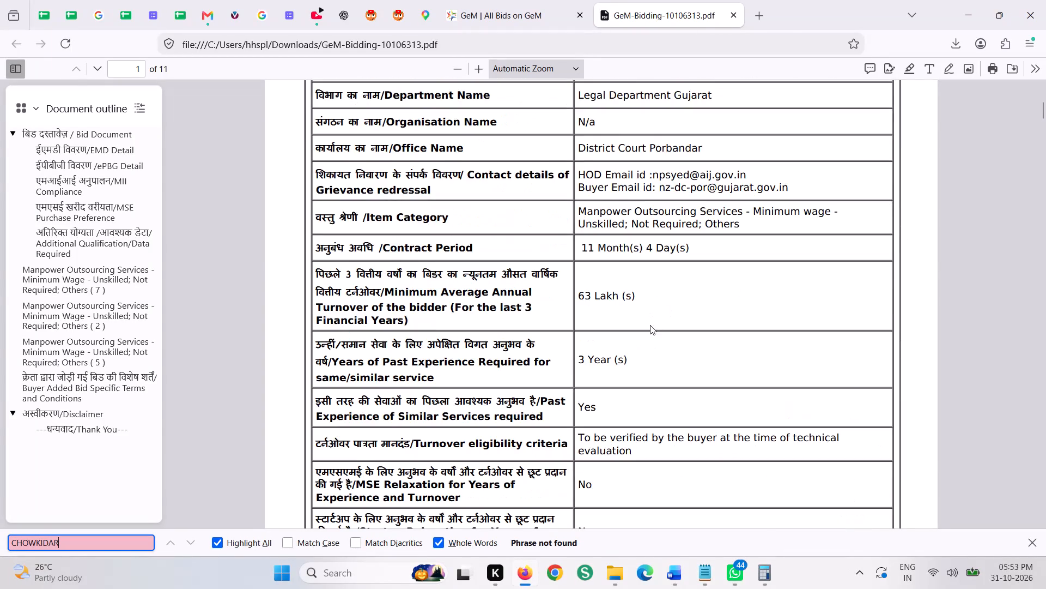
scroll(665, 297, down, 1)
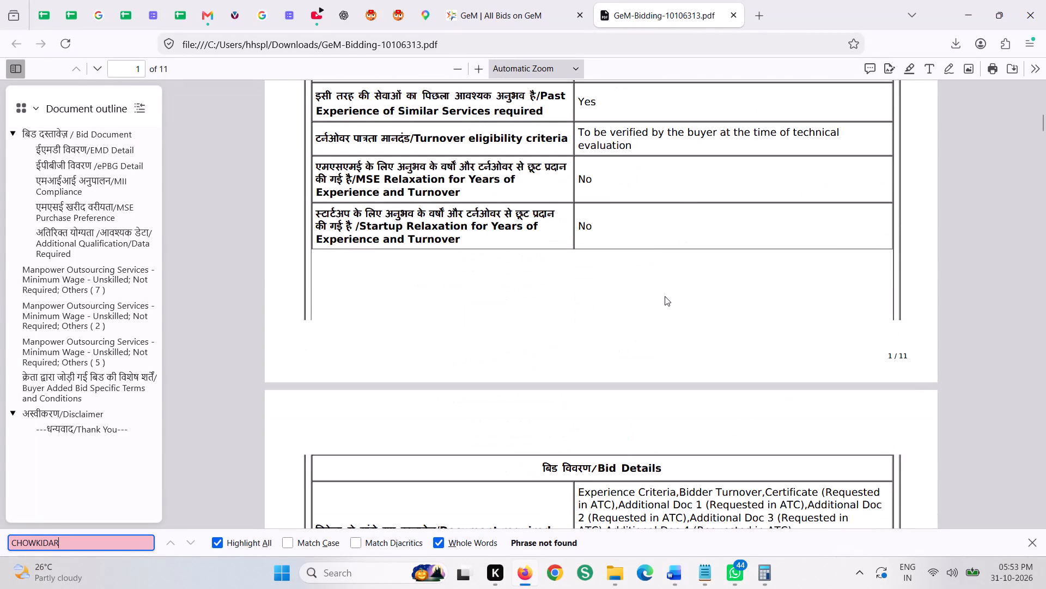
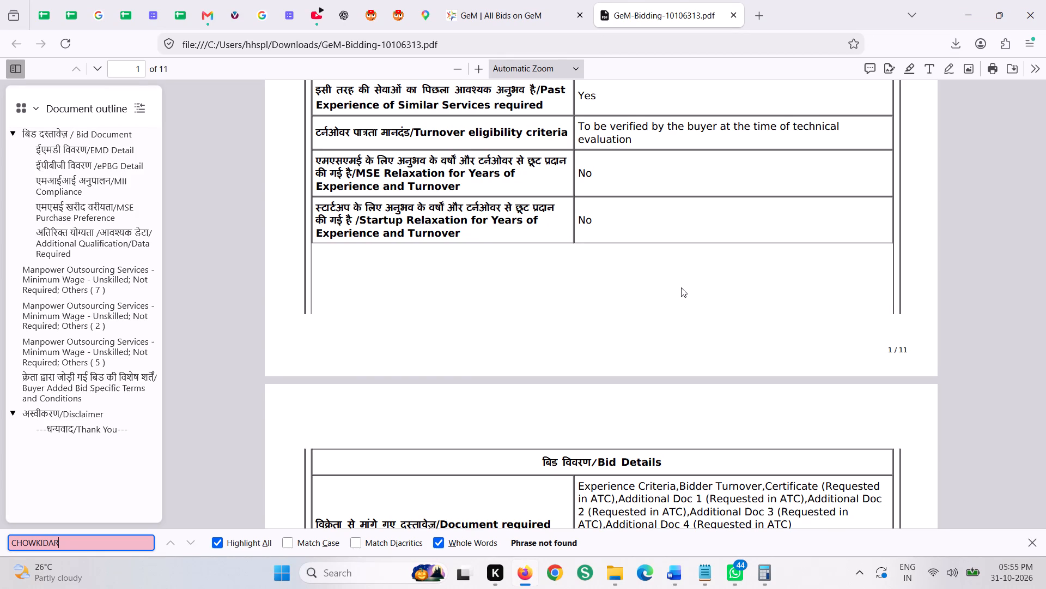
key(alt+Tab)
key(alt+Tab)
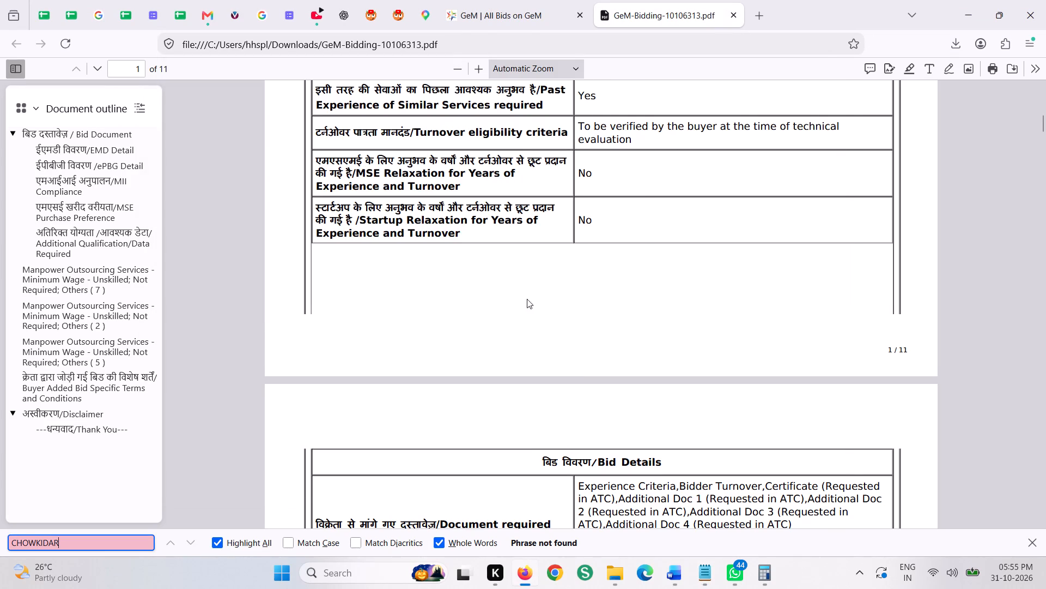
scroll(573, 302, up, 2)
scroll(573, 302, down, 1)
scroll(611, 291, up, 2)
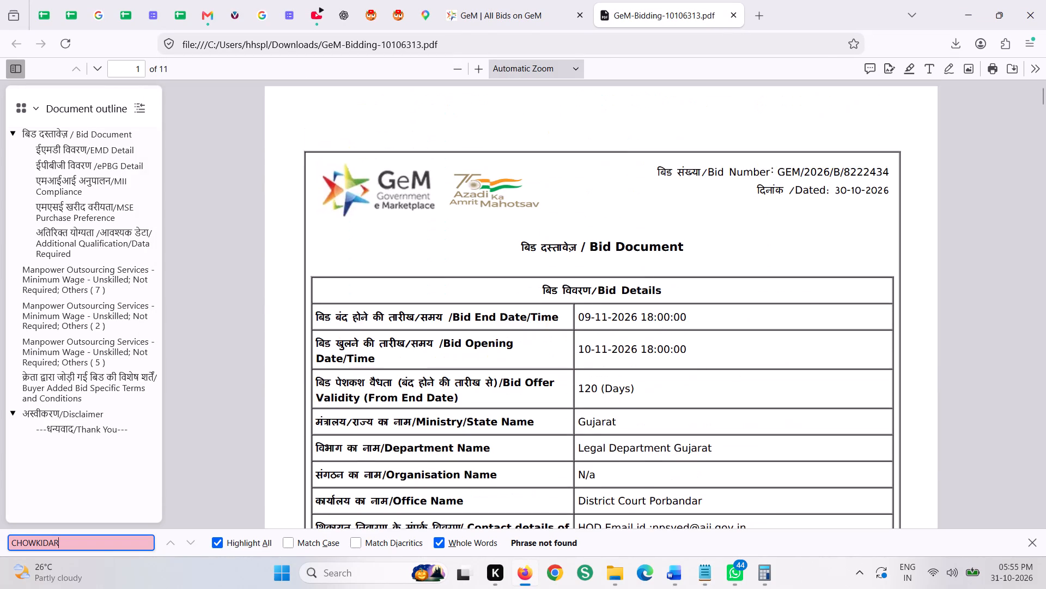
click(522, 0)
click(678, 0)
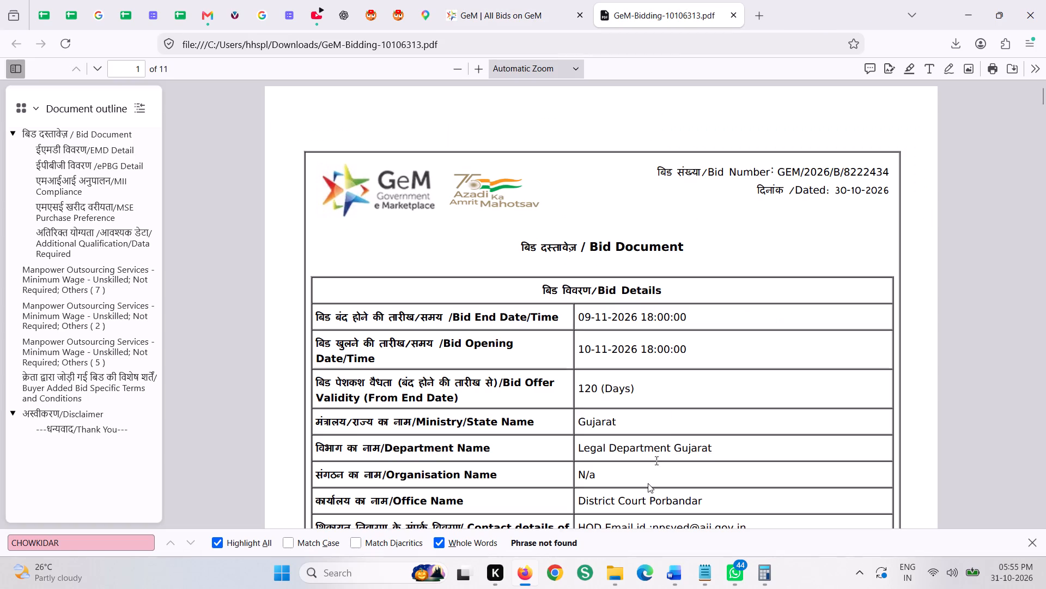
Copy the Drive link of folder GEM2026B8222263 and paste it into that bid's Other Comment cell in the Daily Tender Sheet.
click(612, 572)
click(612, 571)
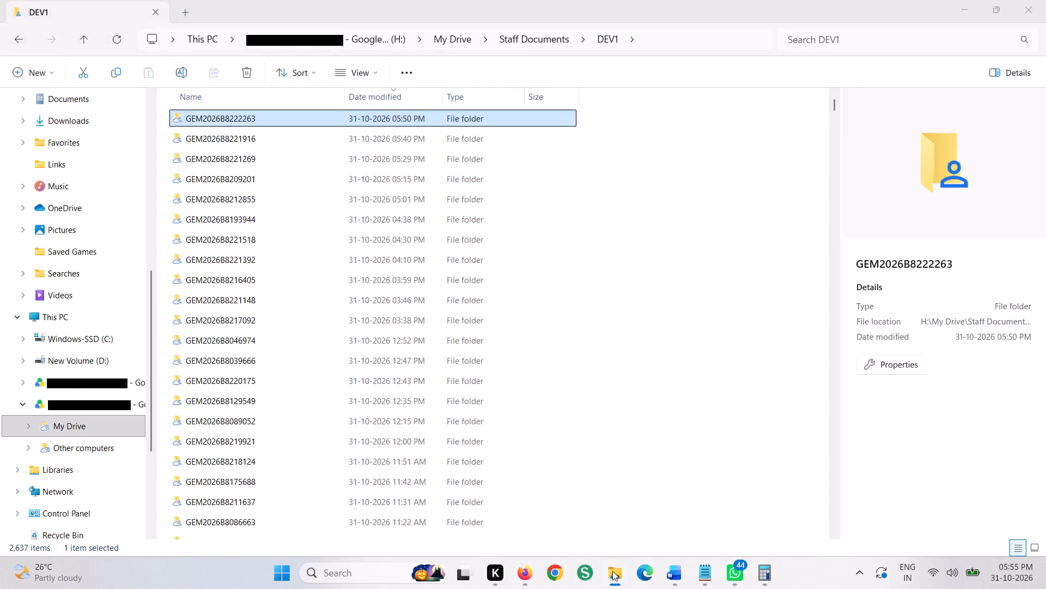
click(173, 14)
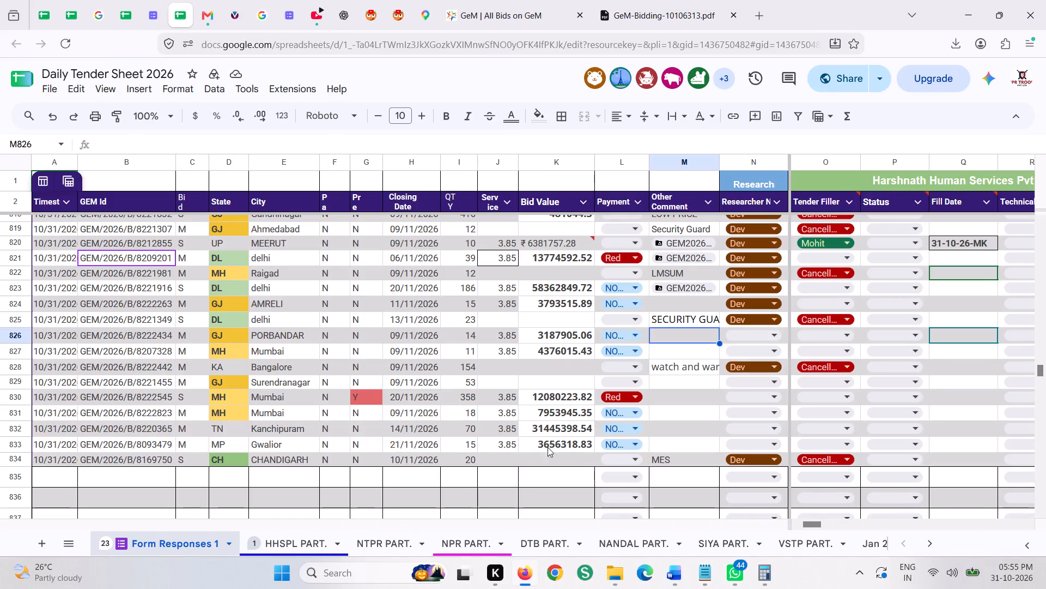
click(611, 578)
scroll(293, 211, up, 2)
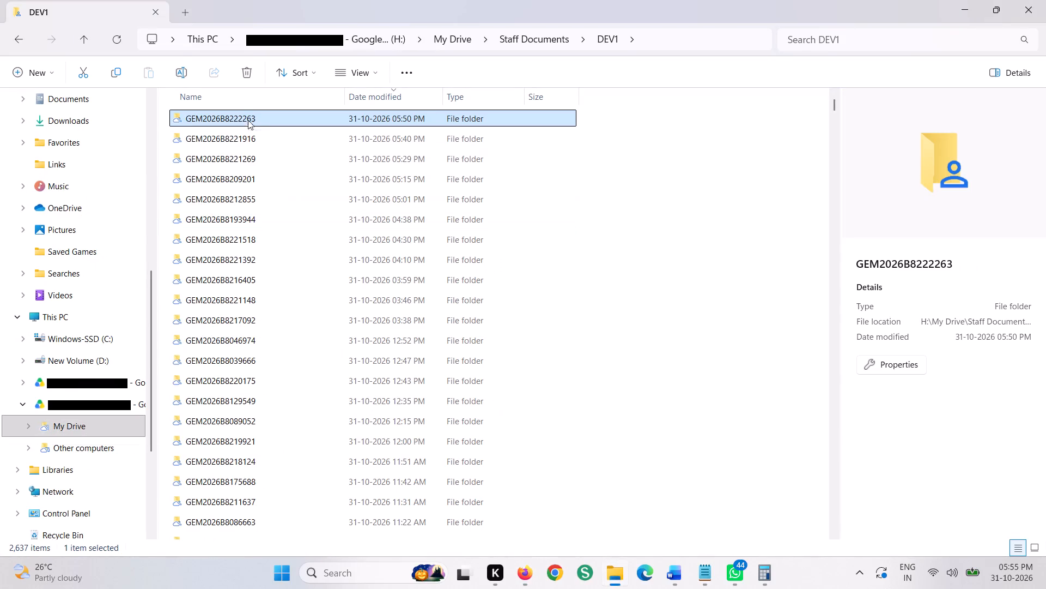
right_click(248, 115)
click(284, 380)
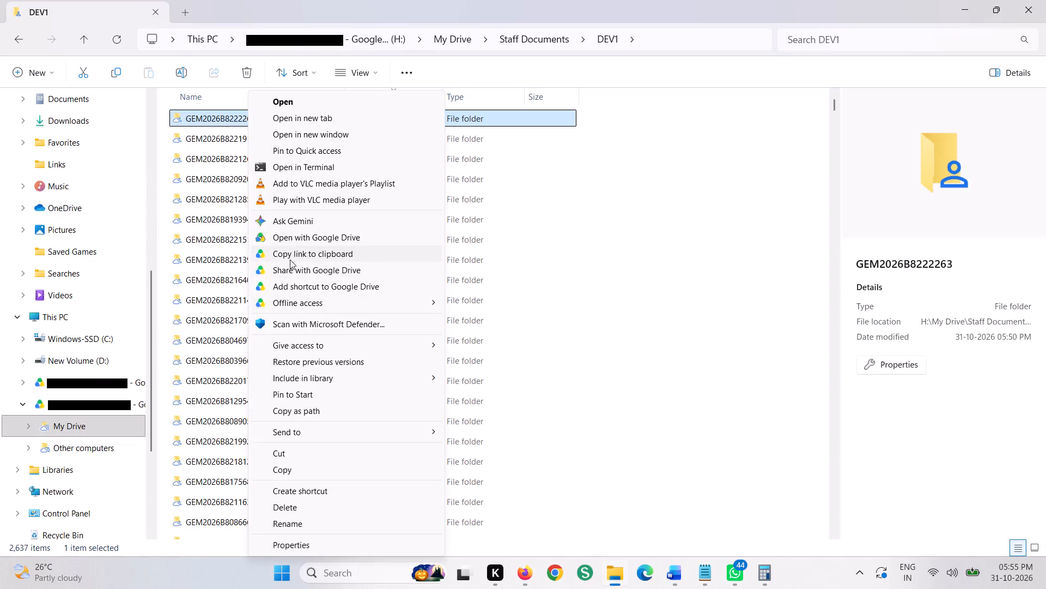
click(288, 258)
key(alt+Tab)
double_click(686, 304)
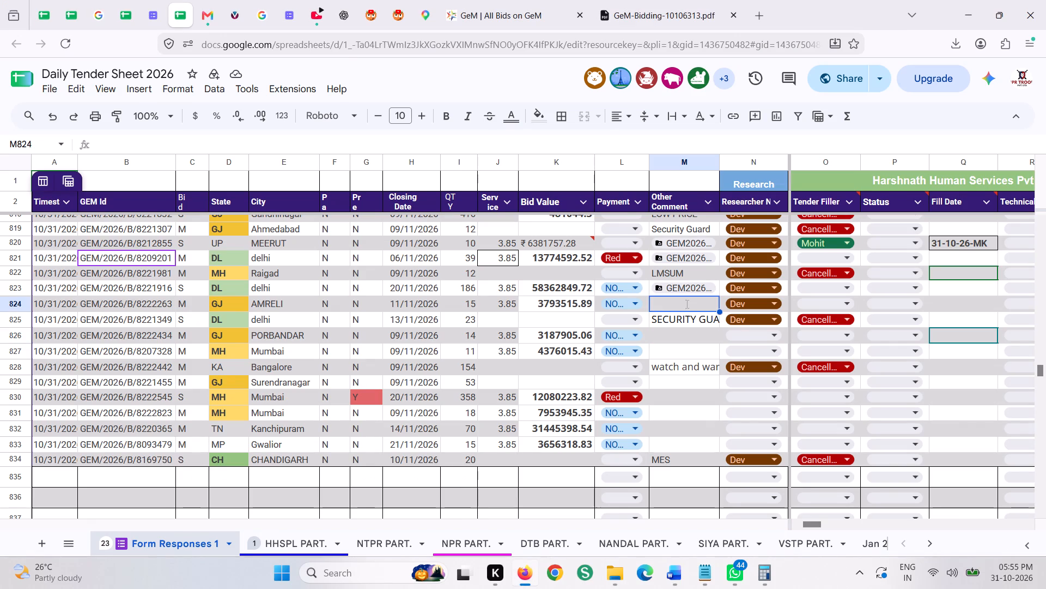
key(ctrl+v)
key(Tab)
Set the researcher to Dev for bid GEM/2026/B/8222434, the Porbandar row.
click(515, 314)
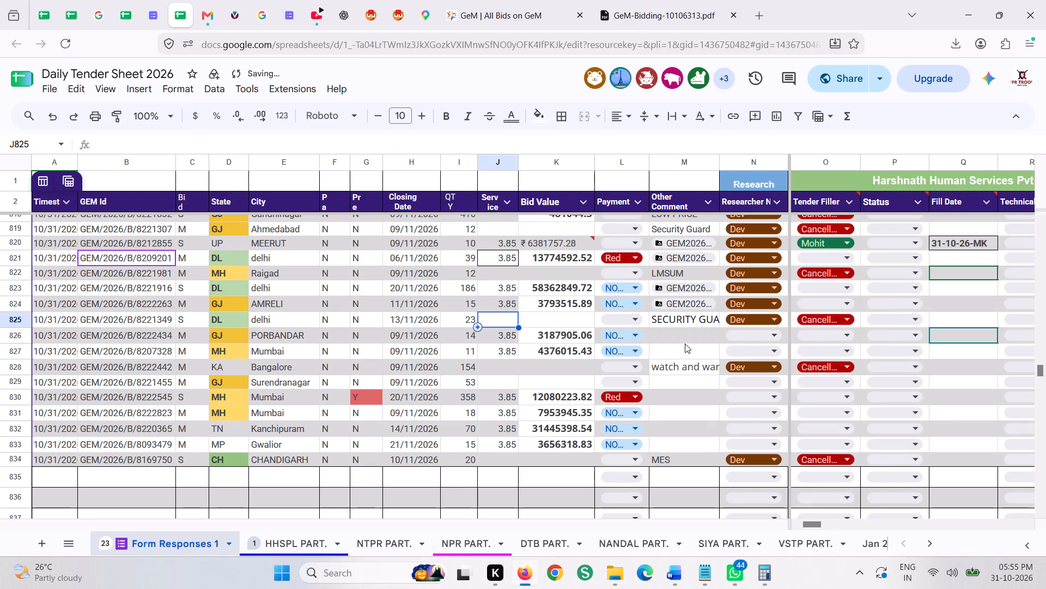
click(686, 341)
click(741, 339)
click(738, 352)
Copy the GeM Id GEM/2026/B/8222434 from the Porbandar row of the Daily Tender Sheet.
click(692, 338)
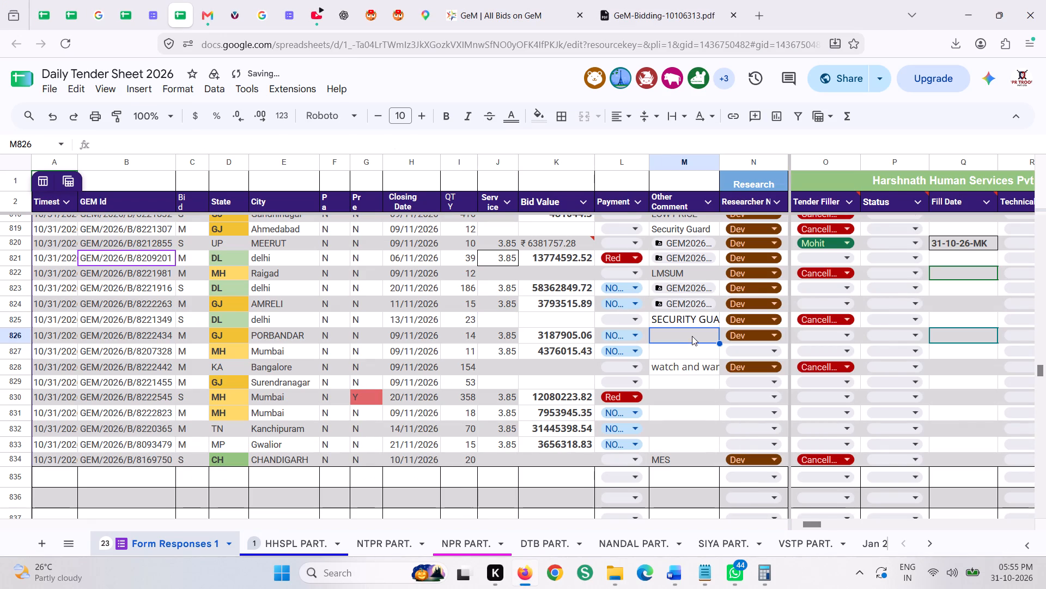
key(Left)
key(Left)
key(Left)
key(Left)
key(Left)
key(Left)
key(Left)
key(Left)
key(Left)
key(Left)
key(Left)
key(Left)
key(Left)
key(Left)
key(Left)
key(Left)
key(Right)
key(ctrl+c)
key(Right)
key(Right)
key(Right)
key(Right)
key(Right)
key(Right)
key(Right)
key(Right)
key(Right)
key(Right)
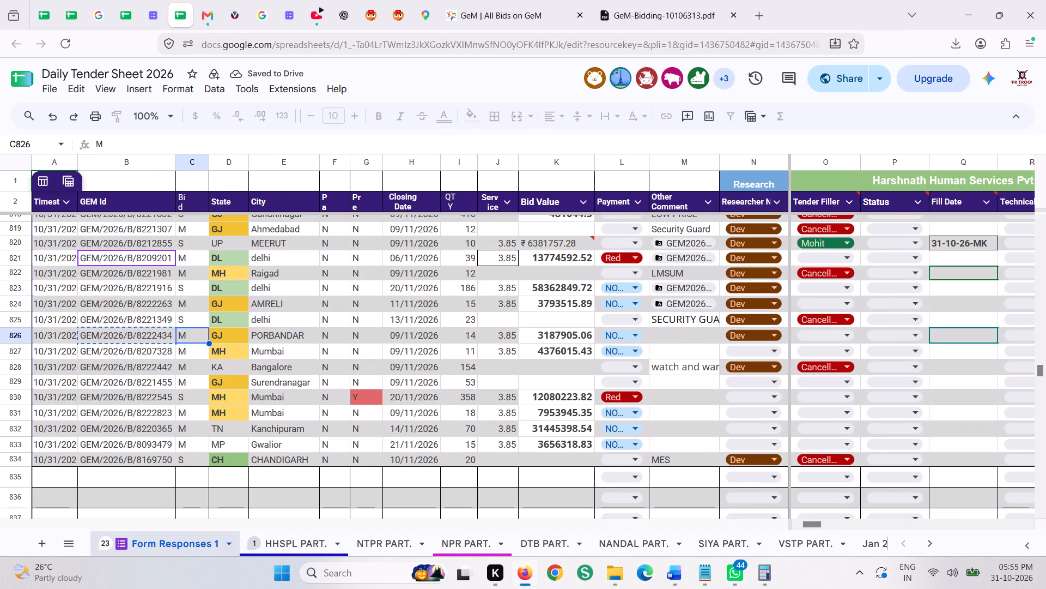
key(Right)
key(Right)
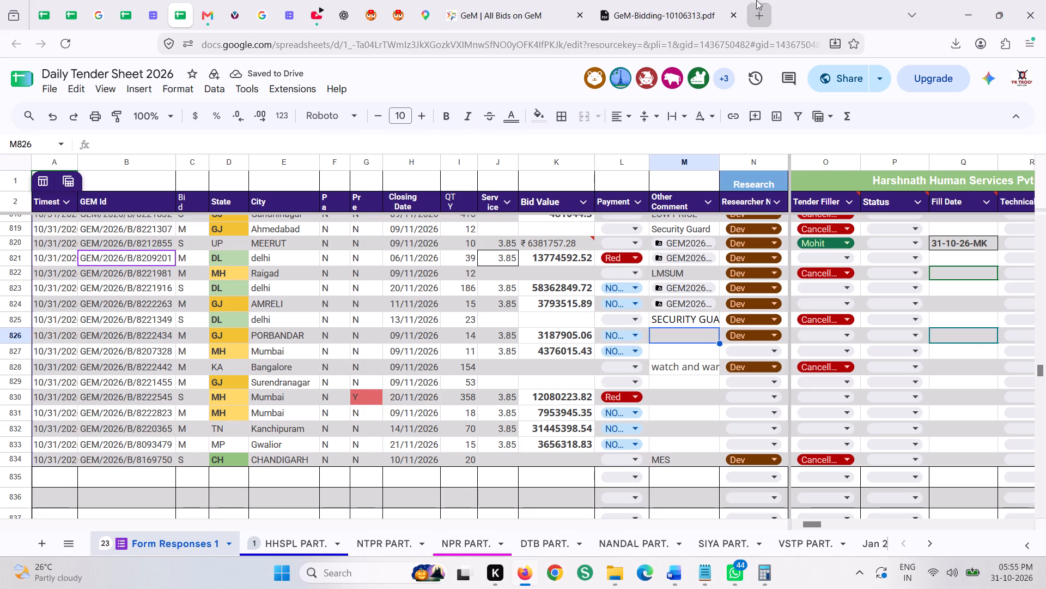
Close the open bid PDF and download the bid document of GEM/2026/B/8222434 again from the GeM bid listing.
click(692, 0)
click(733, 14)
click(823, 228)
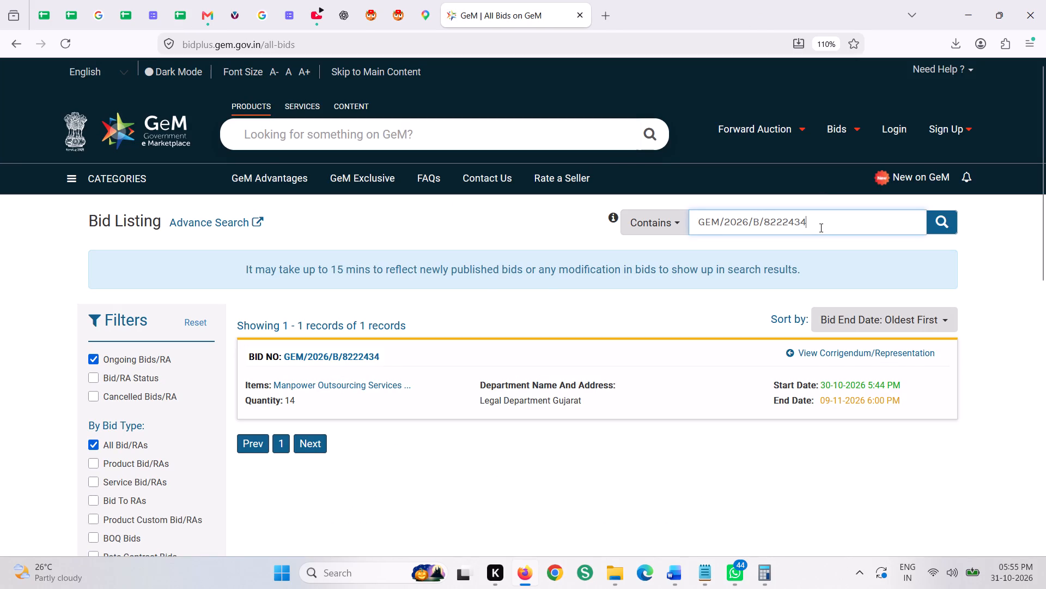
click(369, 356)
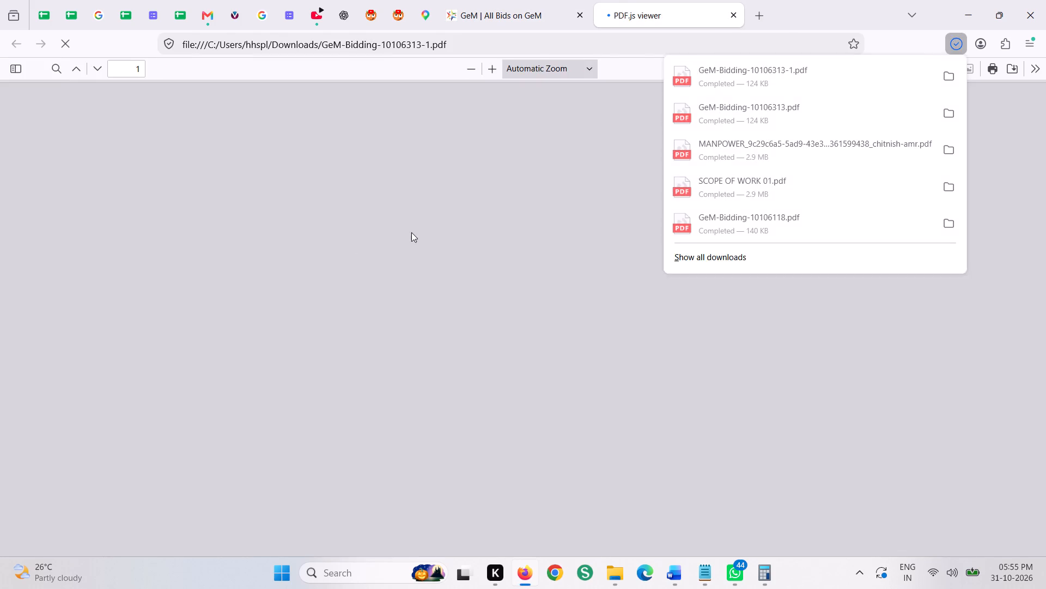
click(355, 241)
Open the Scope of work & Job description attachment 1793361771.pdf from the bid document and skim it.
scroll(616, 306, down, 1)
click(731, 308)
scroll(593, 347, down, 8)
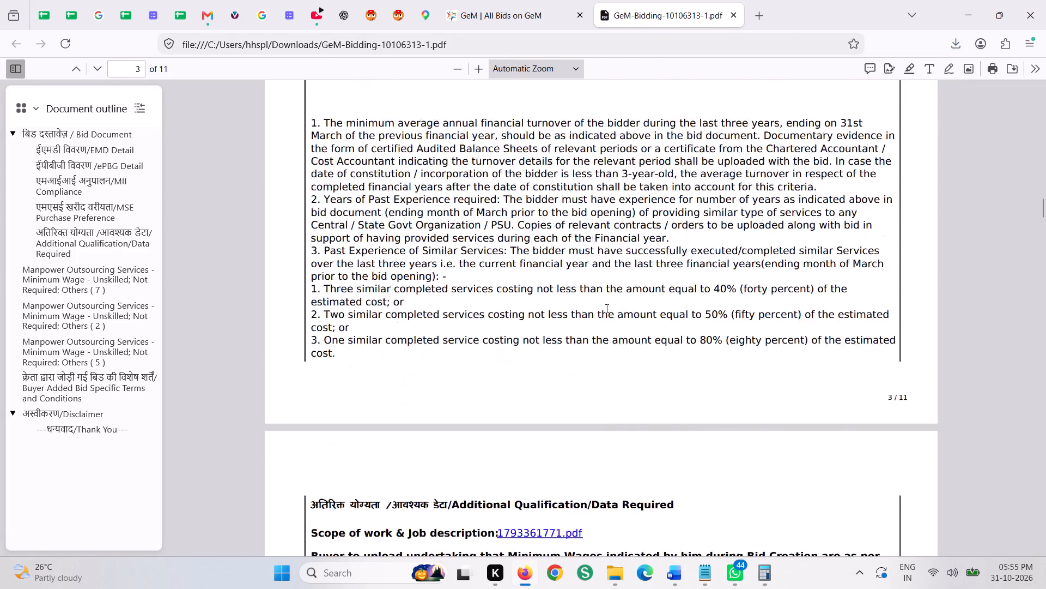
click(539, 260)
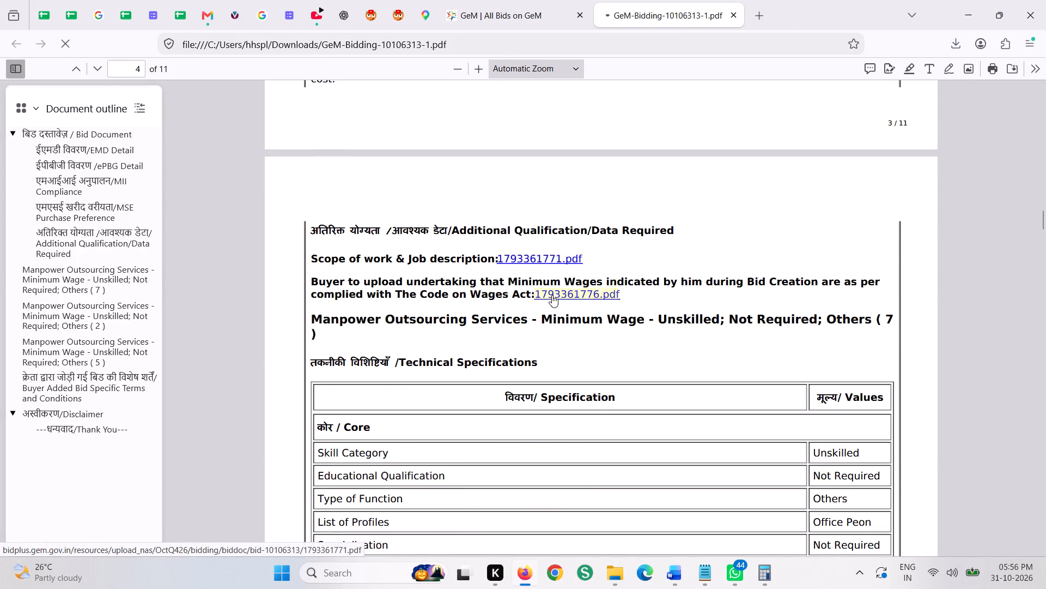
click(399, 347)
scroll(509, 348, down, 6)
scroll(621, 298, up, 6)
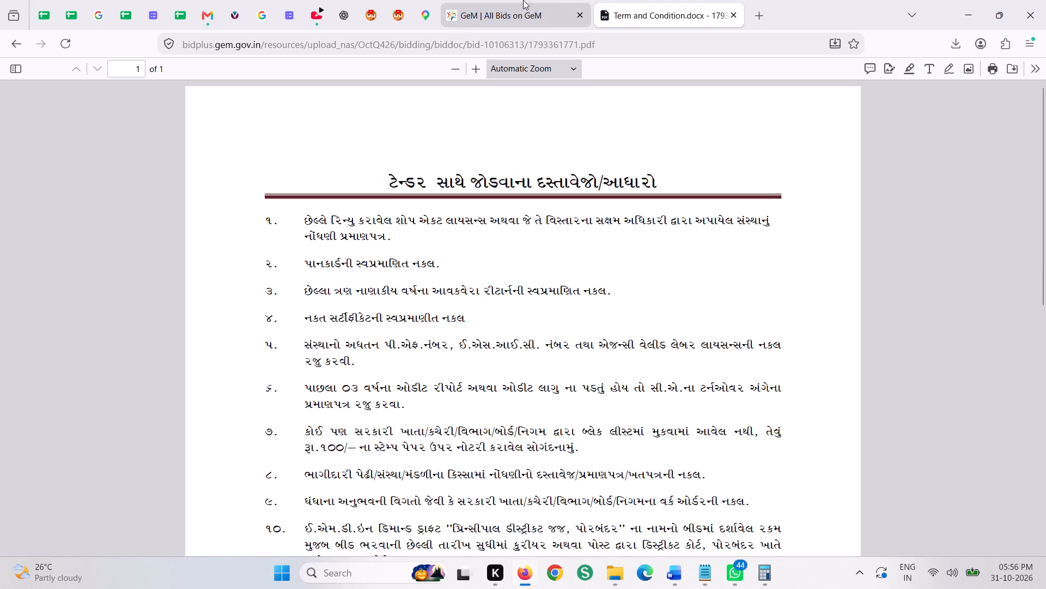
click(523, 0)
click(663, 0)
Create a folder named GEM2026B8222434 in the DEV1 Drive folder and open it.
click(607, 572)
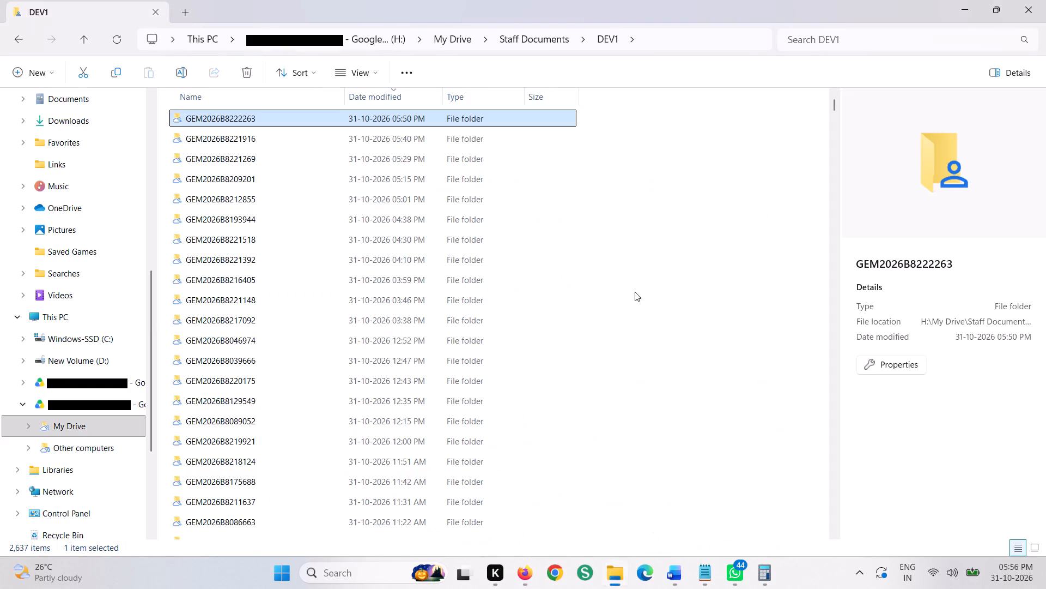
right_click(585, 207)
click(625, 313)
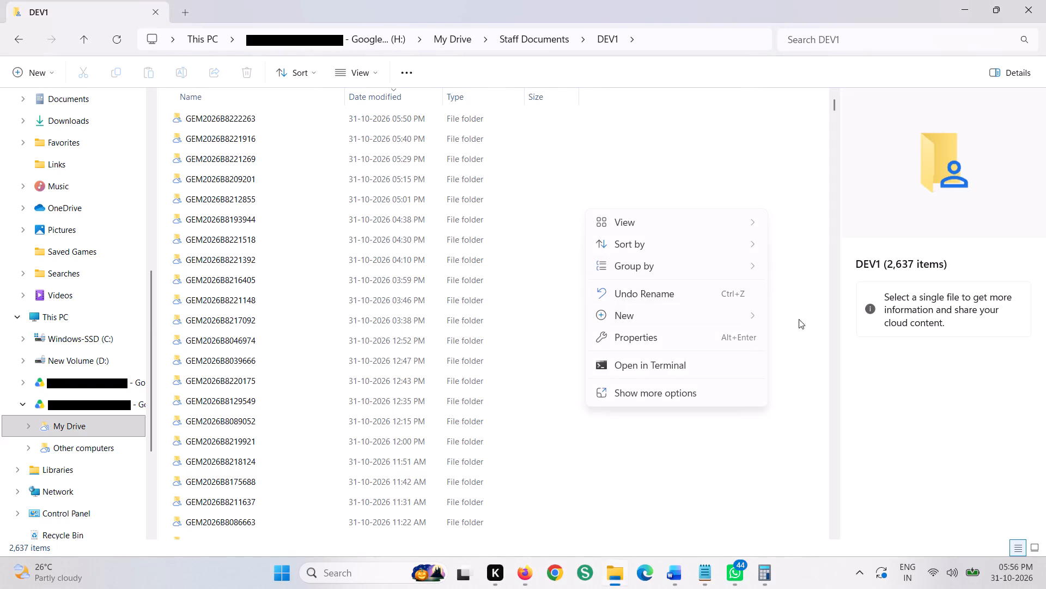
click(650, 310)
click(789, 321)
key(ctrl+v)
key(Return)
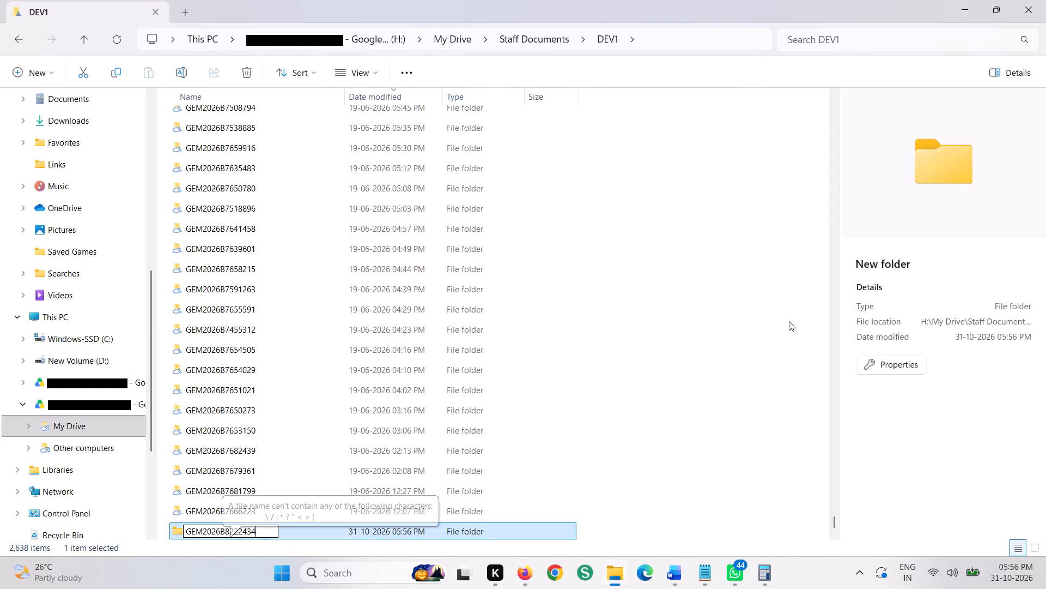
click(246, 532)
drag(246, 532, 251, 532)
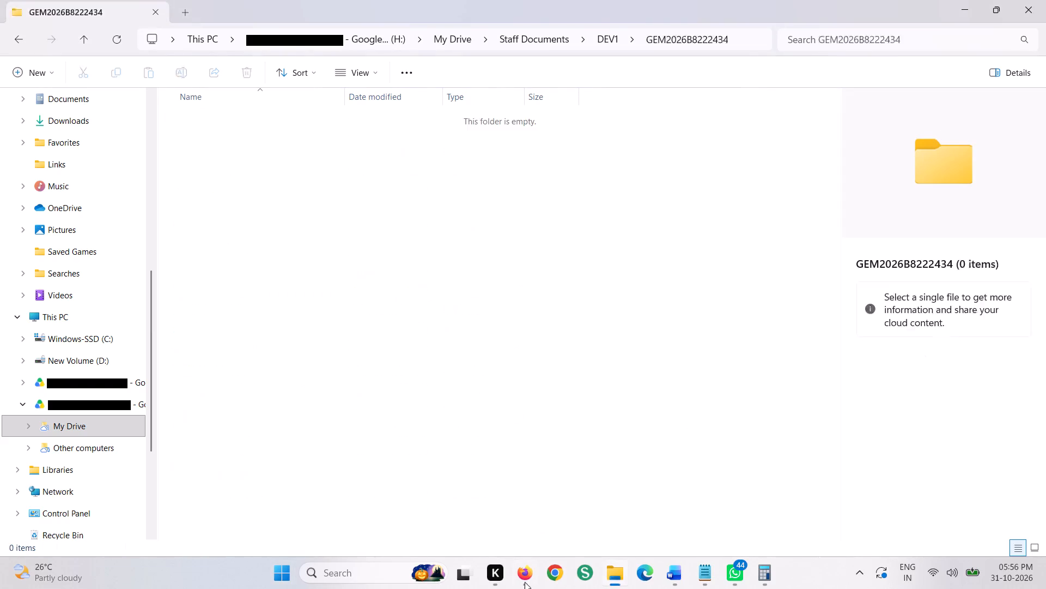
Save the scope of work PDF into the GEM2026B8222434 folder as SCOPE OF WORK 01.
click(525, 582)
click(1015, 63)
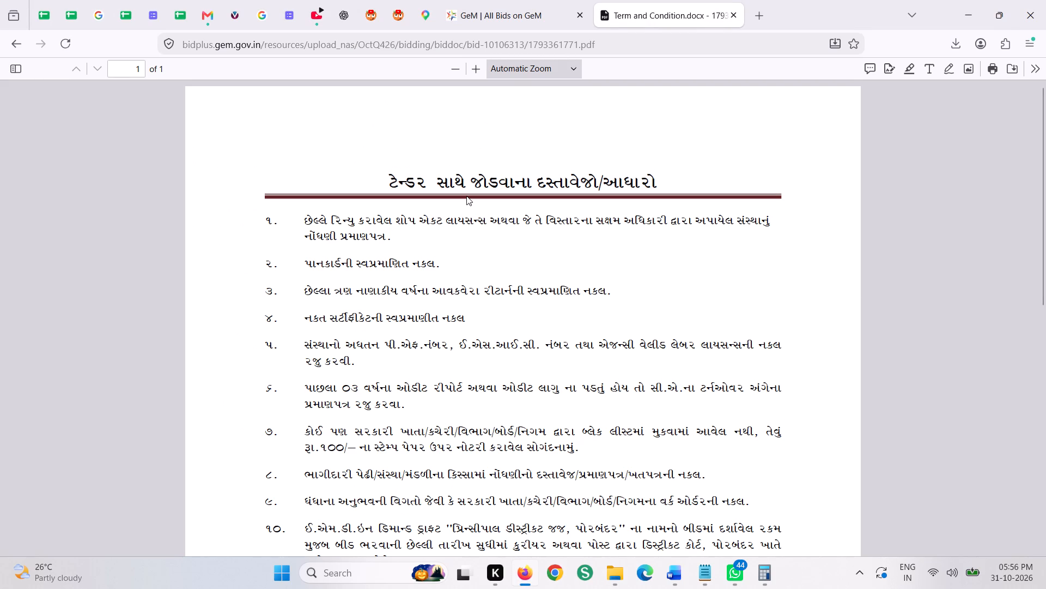
scroll(336, 169, up, 5)
click(230, 71)
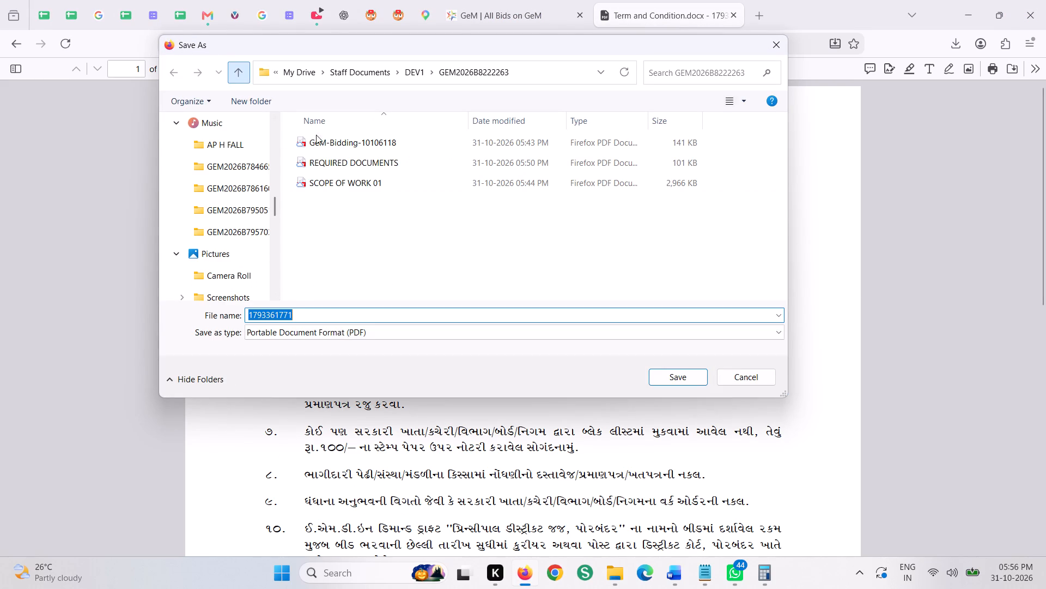
scroll(318, 151, up, 4)
double_click(360, 146)
click(327, 320)
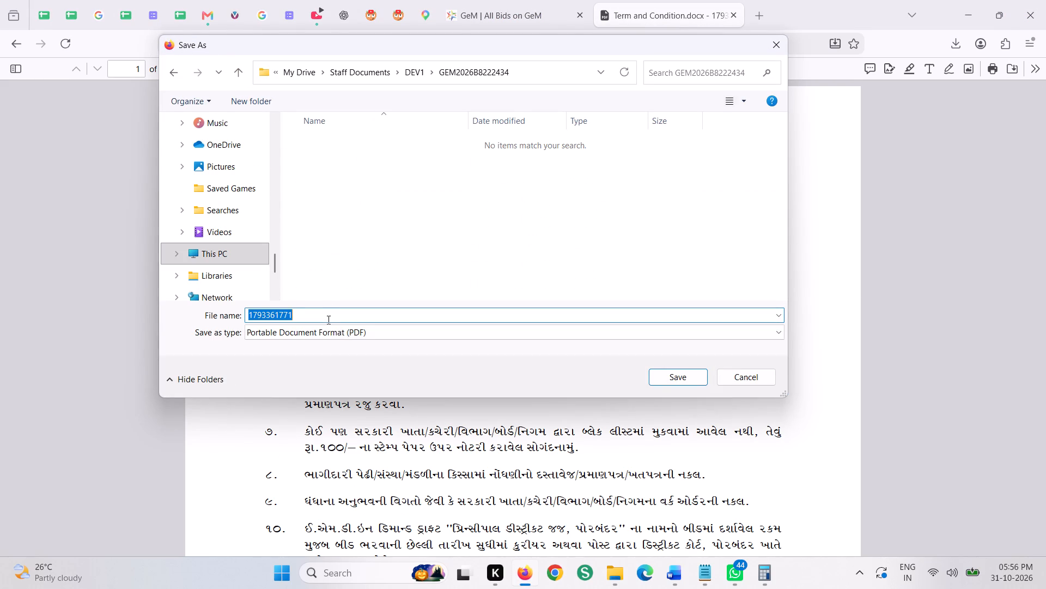
text(SCOP)
key(space)
key(BackSpace)
text(E OF WORK 01)
key(Return)
Open the minimum wages undertaking 1793361776.pdf from the bid document and save it as MINIMUM WAGES 02.
scroll(321, 297, down, 8)
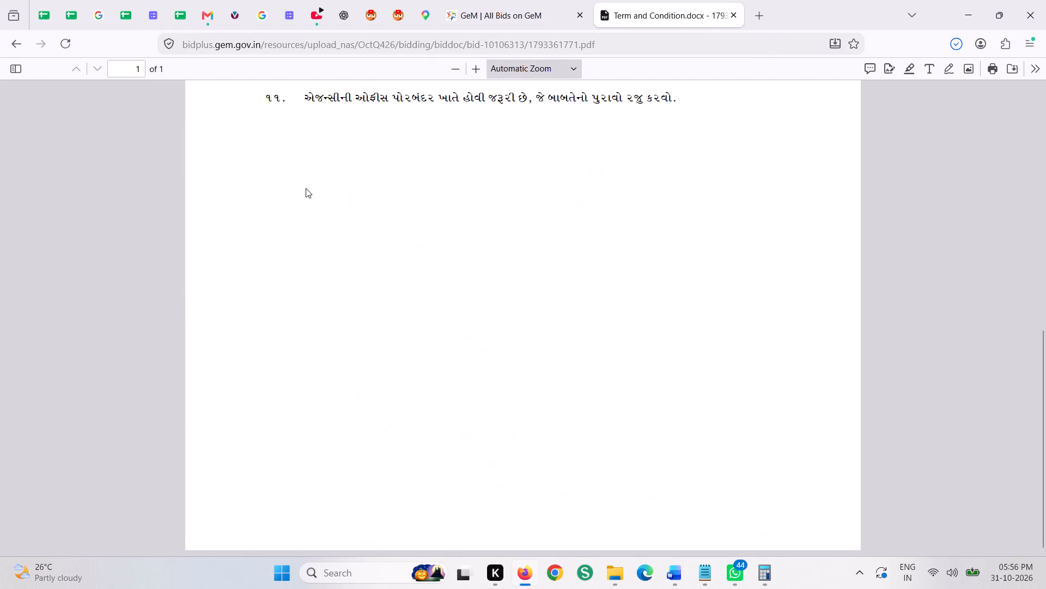
scroll(306, 188, down, 2)
click(14, 40)
click(569, 291)
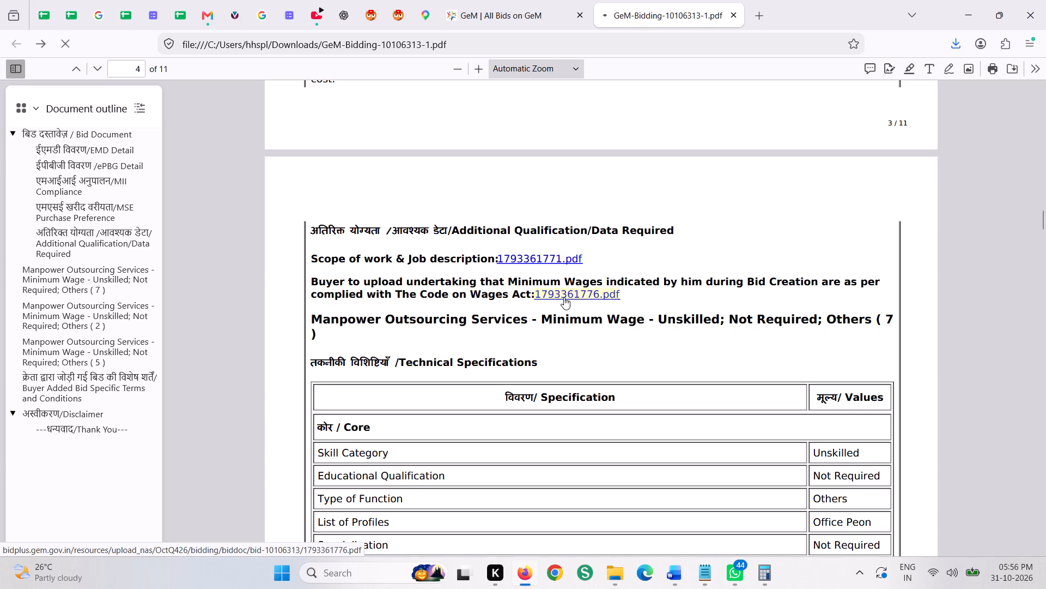
scroll(748, 188, up, 2)
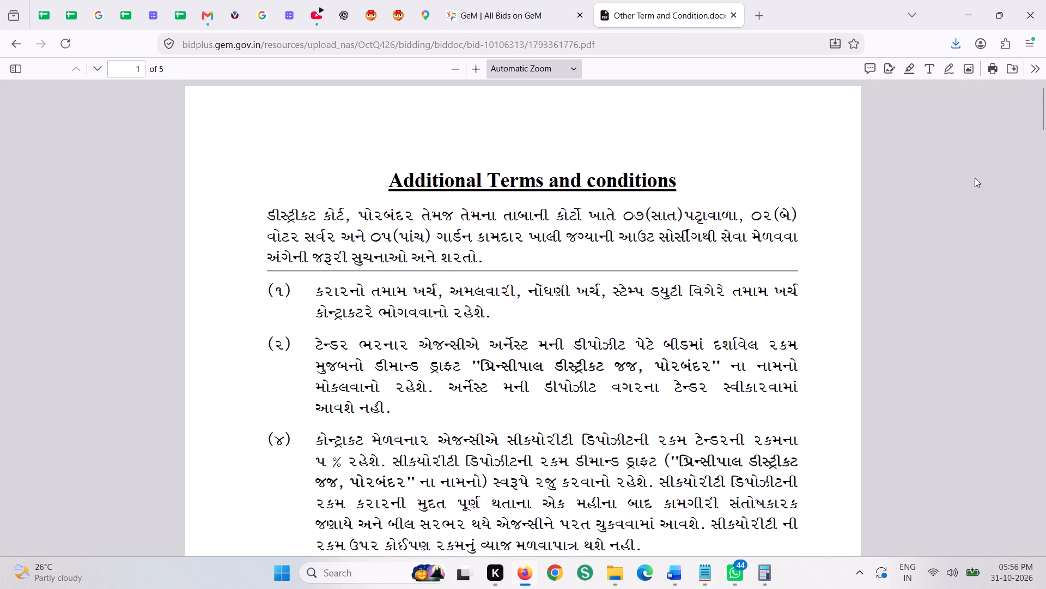
scroll(975, 178, up, 2)
click(1012, 70)
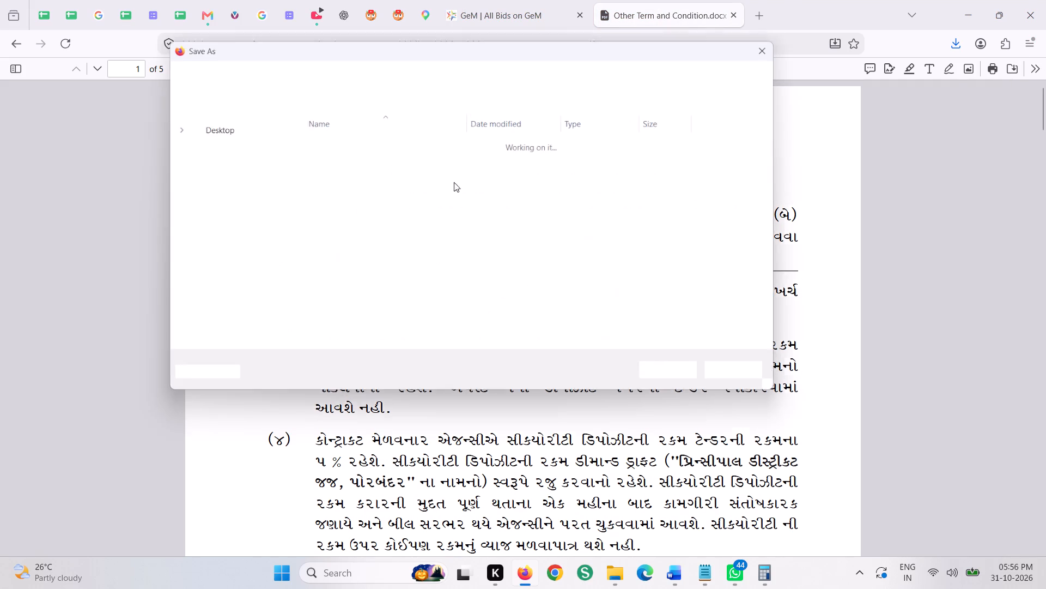
text(MINIMUM WAGES 02)
key(Return)
Return to the bid document and review the manpower specifications and consignee wage tables for each staff group.
scroll(455, 244, down, 20)
scroll(455, 244, down, 9)
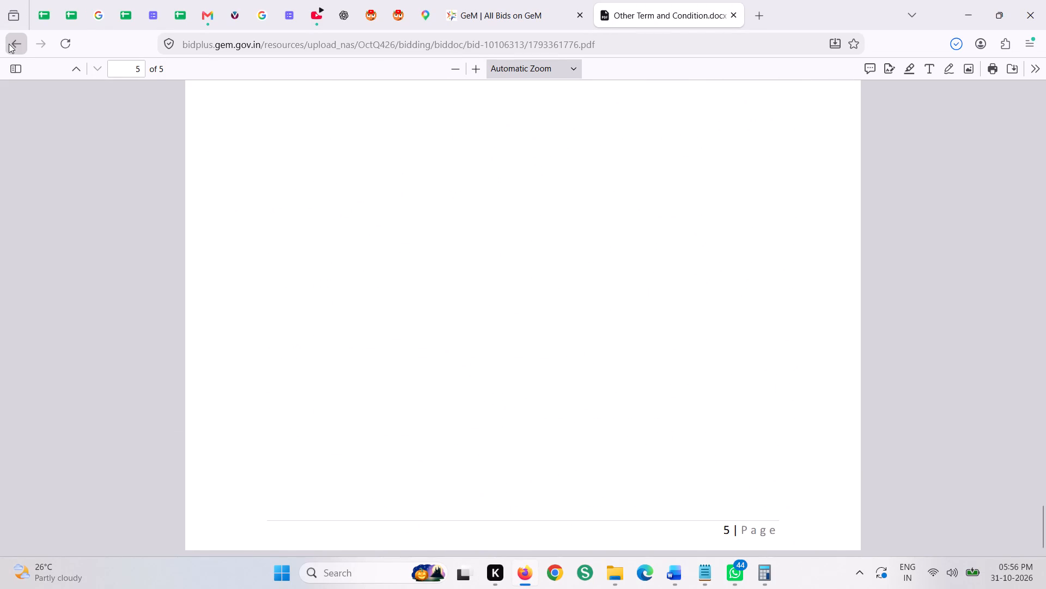
click(9, 44)
scroll(653, 298, down, 3)
scroll(657, 234, down, 3)
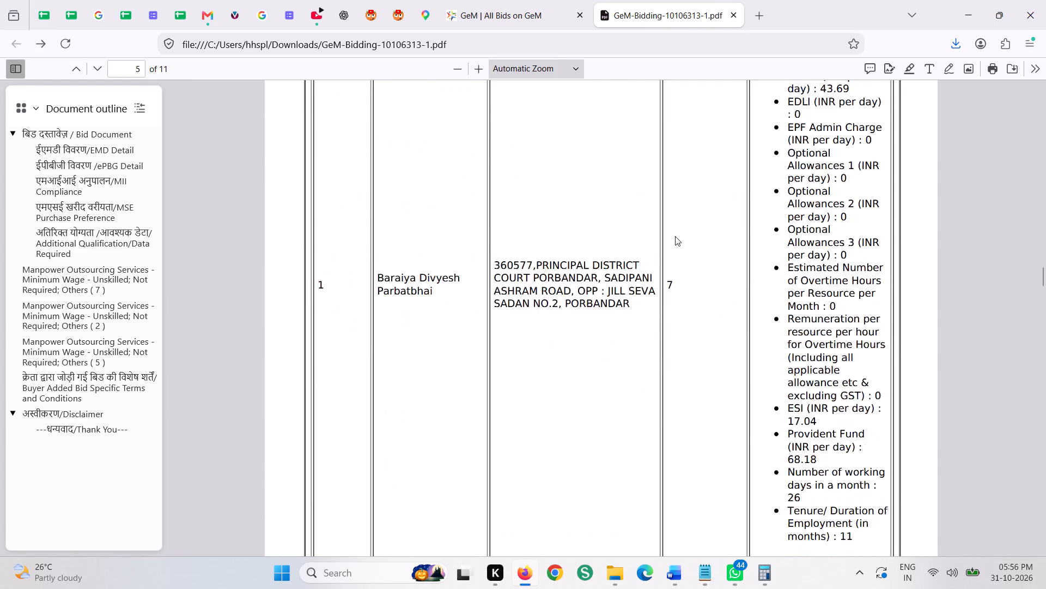
scroll(671, 237, down, 3)
scroll(629, 259, down, 2)
scroll(584, 263, down, 1)
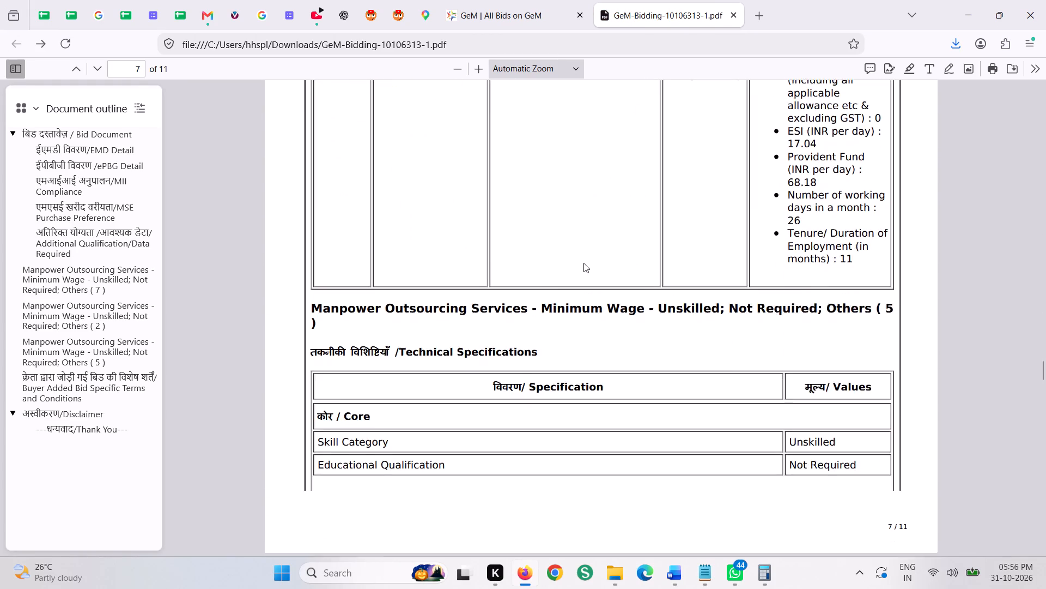
scroll(583, 263, down, 1)
scroll(523, 264, down, 1)
scroll(611, 253, up, 1)
scroll(557, 271, down, 2)
scroll(623, 272, down, 2)
scroll(565, 261, up, 1)
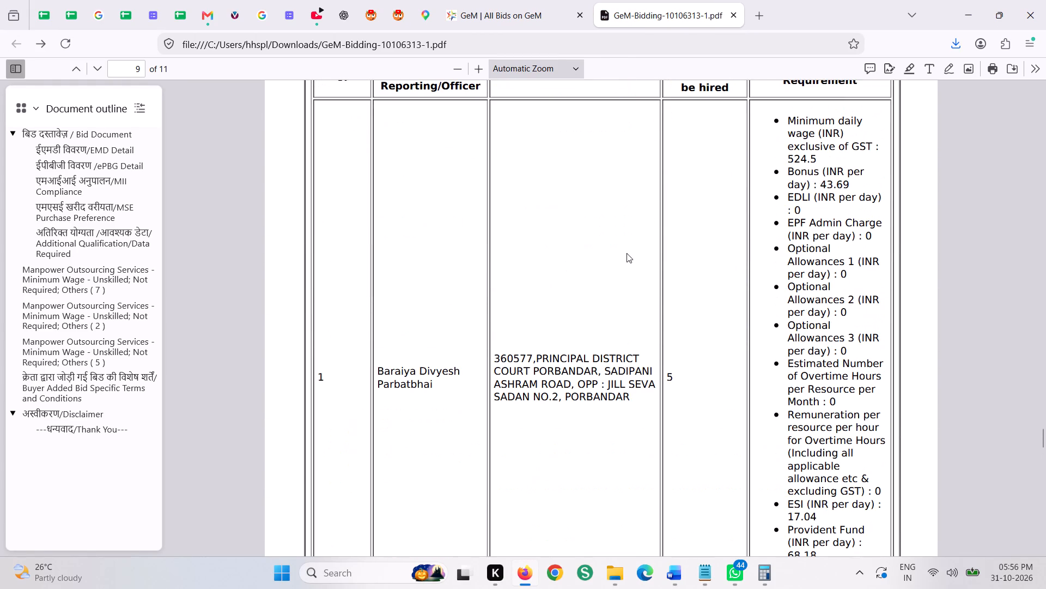
Replace the old entries in the Word required-documents list so item 1 reads SHOPACT – PORBANDAR,GJ, copying the city from the consignee address.
double_click(611, 399)
key(ctrl+c)
key(ctrl+c)
key(alt+Tab)
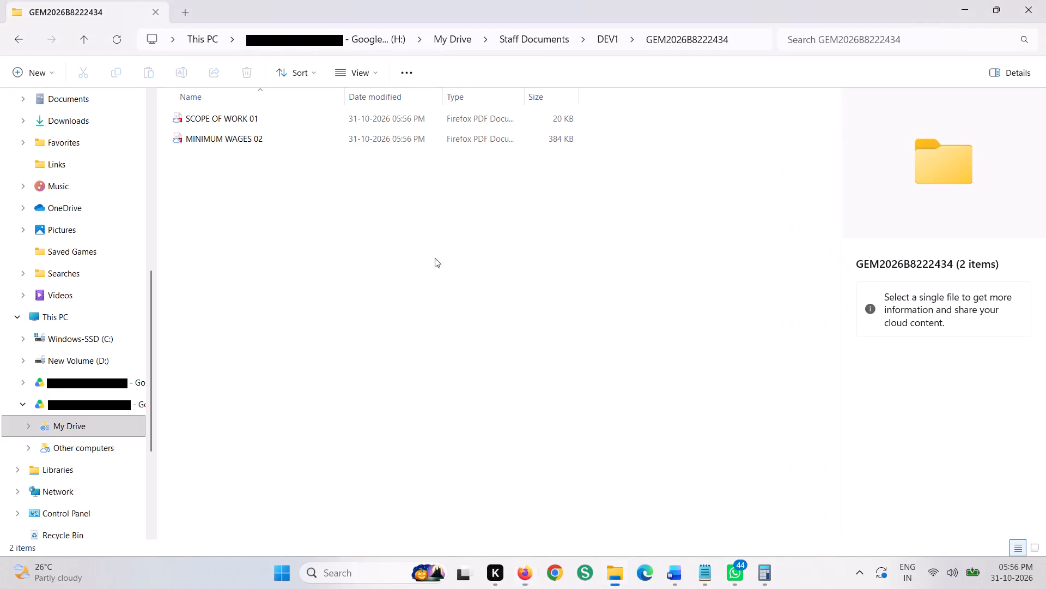
key(alt+Tab)
key(Tab)
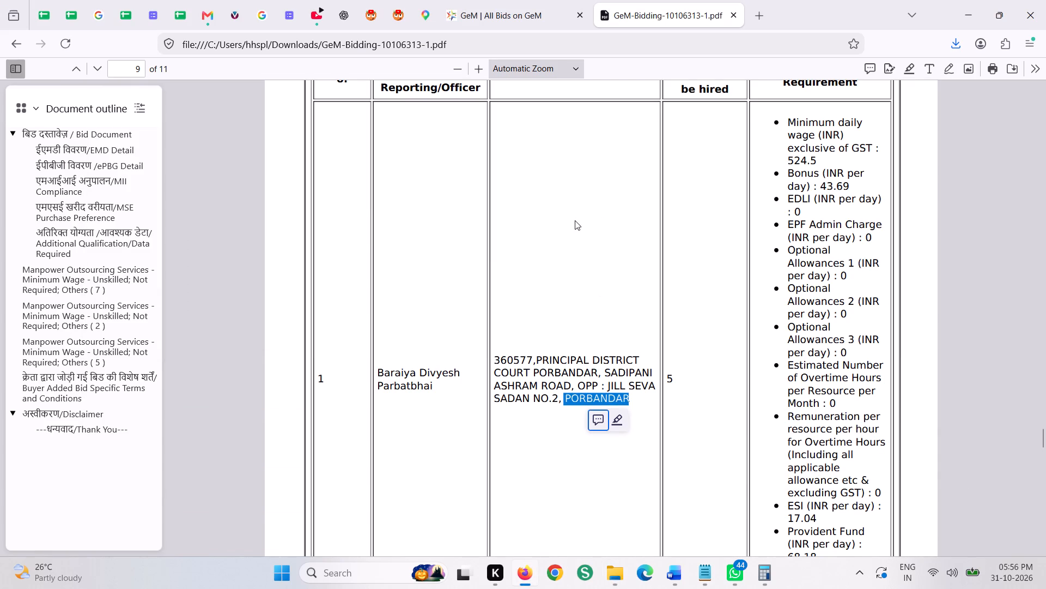
key(Tab)
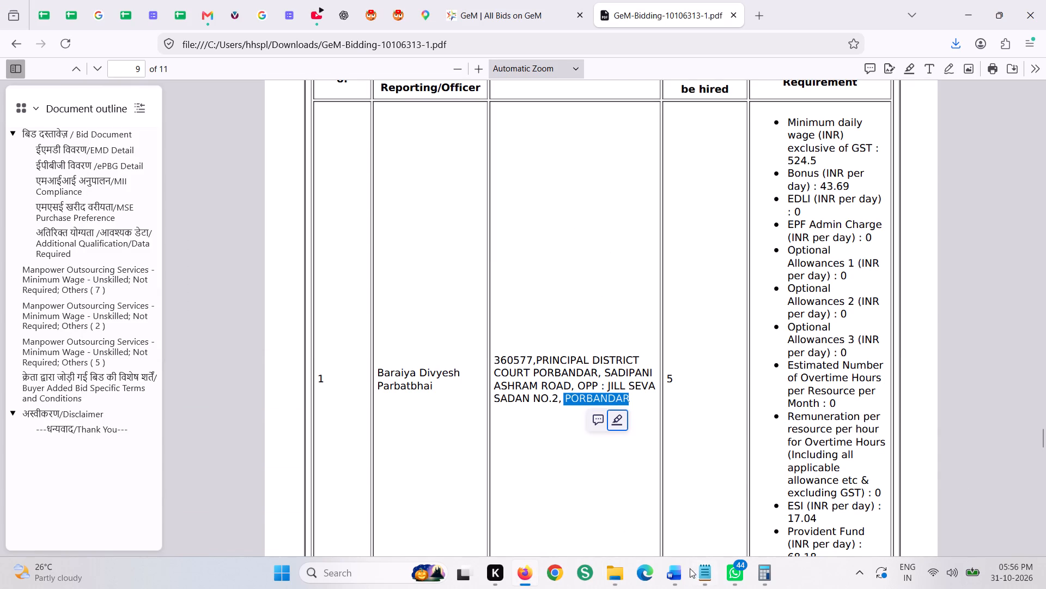
click(685, 570)
click(64, 519)
click(373, 395)
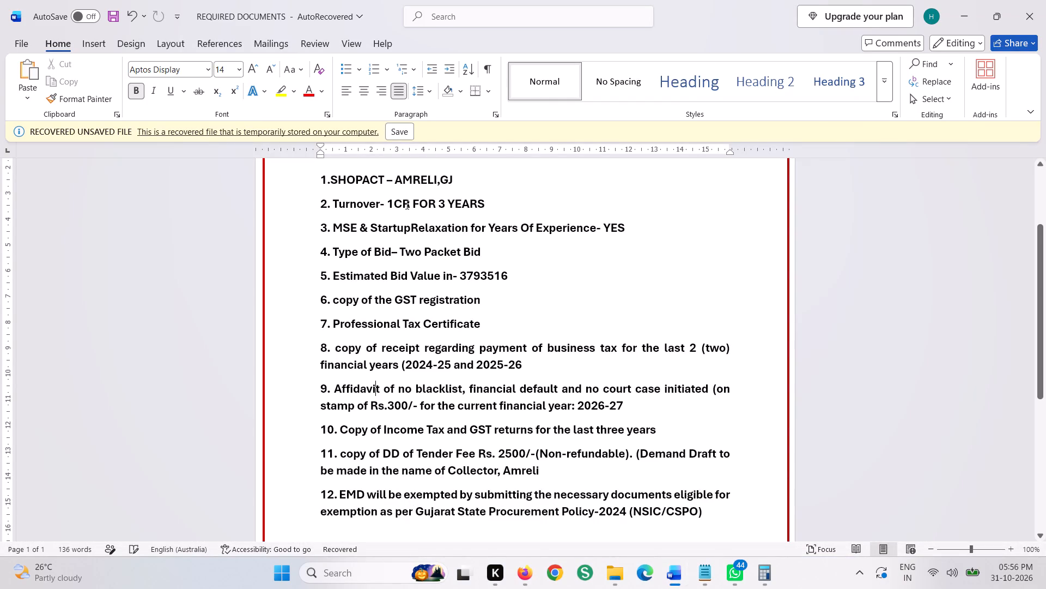
drag(397, 181, 742, 527)
key(ctrl+v)
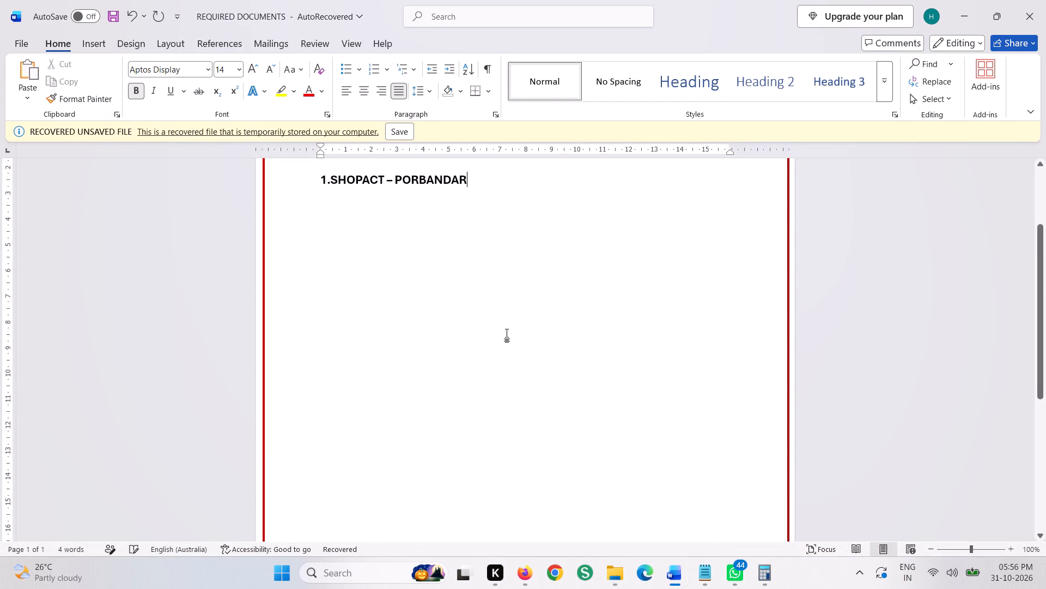
text(,GJ)
key(Return)
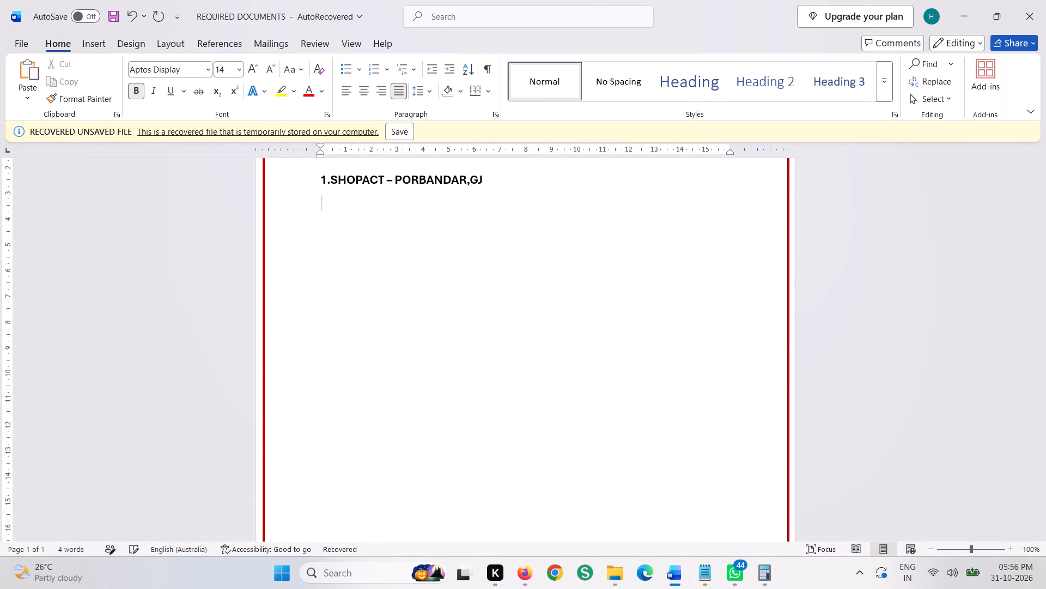
Add item 2 to the Word list as Type of Bid- Two Packet Bid, copying the label and value from the bid details.
text(2.)
key(alt+Tab)
scroll(506, 328, up, 14)
scroll(522, 231, up, 4)
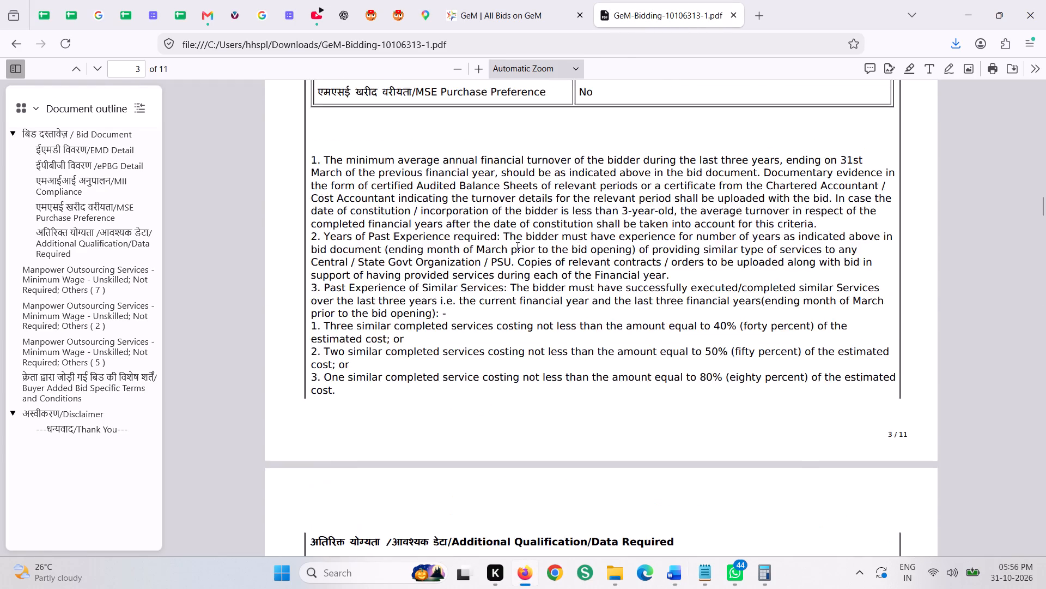
scroll(516, 247, up, 3)
click(388, 302)
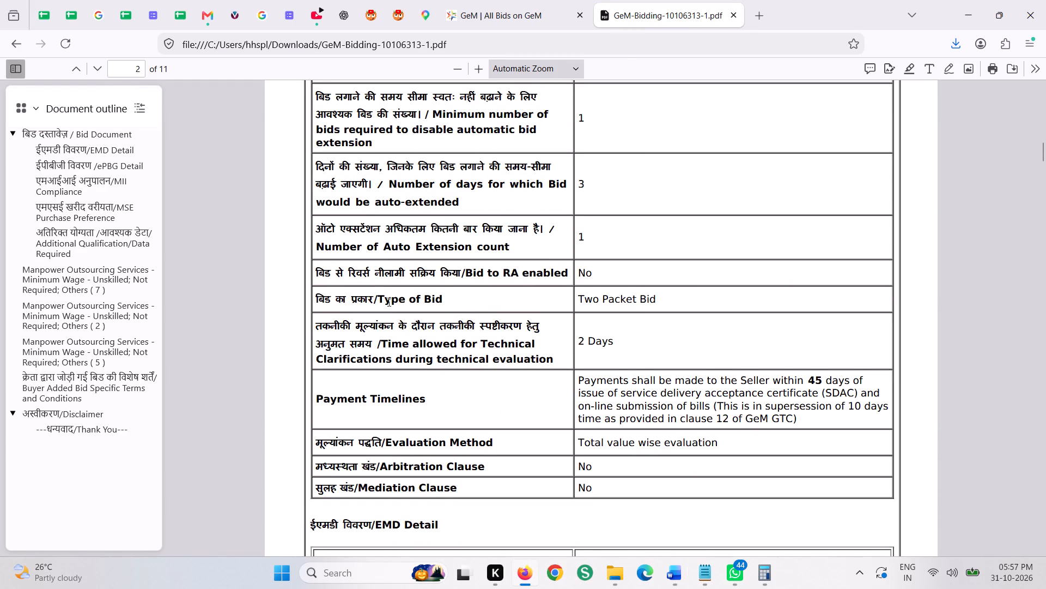
drag(388, 302, 465, 302)
key(ctrl+c)
key(ctrl+c)
key(alt+Tab)
key(ctrl+v)
key(minus)
key(alt+Tab)
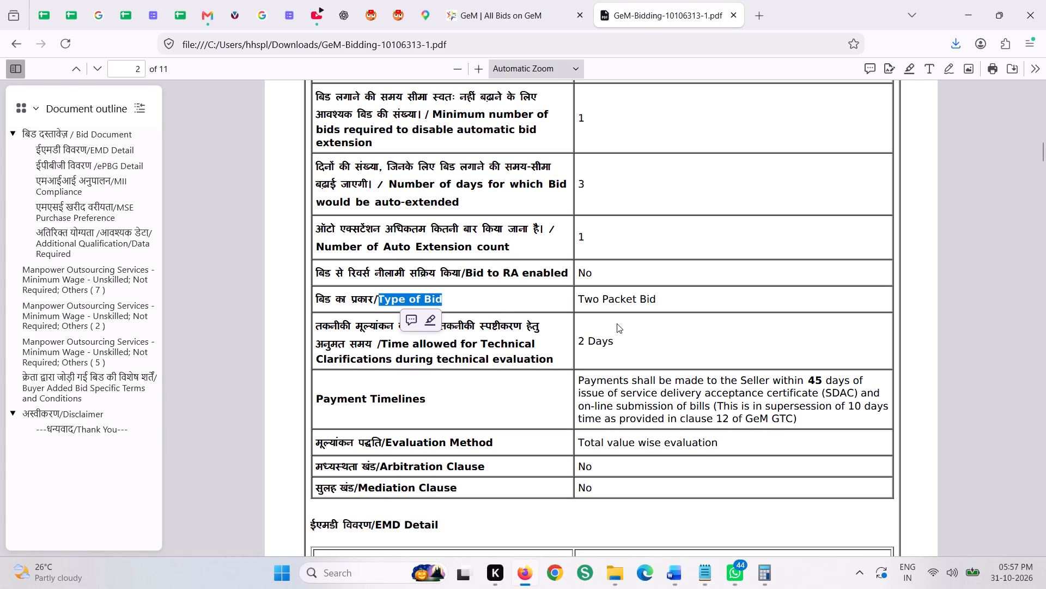
triple_click(611, 303)
key(ctrl+c)
key(ctrl+c)
key(alt+Tab)
key(ctrl+v)
key(Return)
Add item 3 to the Word list as Turnover-63 LAKH FOR 3 YEARS, using the bid's minimum average annual turnover.
text(3.)
key(alt+Tab)
scroll(611, 303, up, 4)
scroll(605, 314, down, 1)
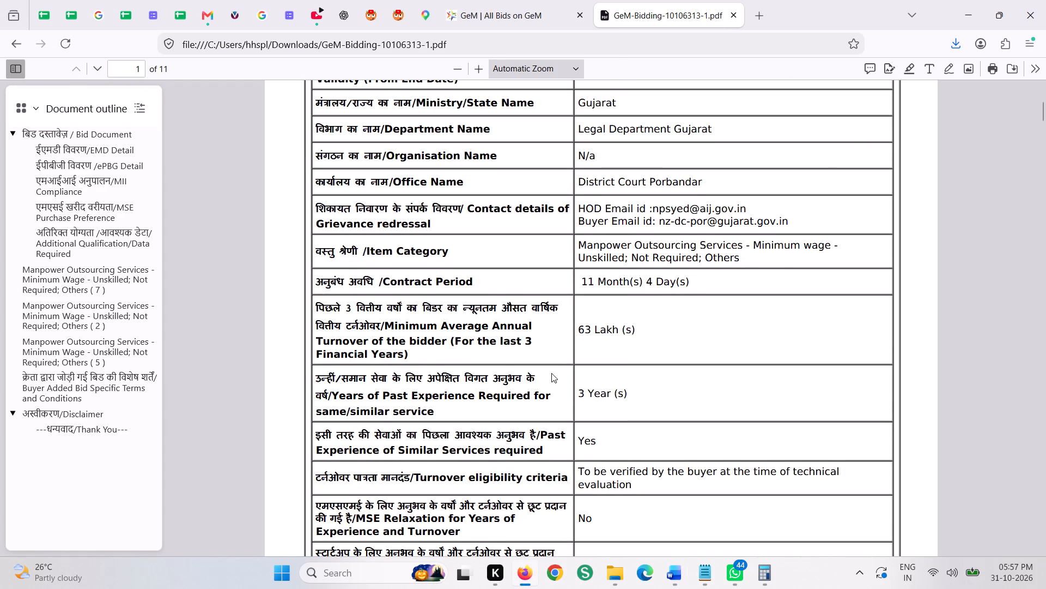
double_click(362, 338)
key(ctrl+c)
key(ctrl+c)
key(alt+Tab)
key(ctrl+v)
text(-63 LAKH FOR 3 YEARS)
key(space)
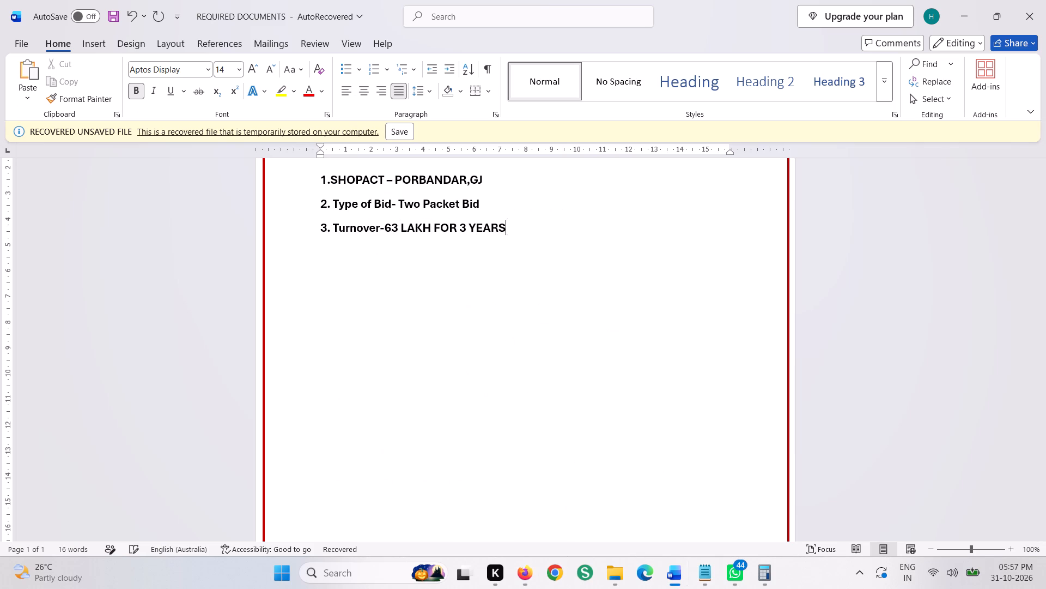
key(Return)
Add item 4, MSE Relaxation for Years of Experience and Turnover, from the bid document and fix the spacing before Experience.
text(4.)
key(alt+Tab)
scroll(490, 264, down, 1)
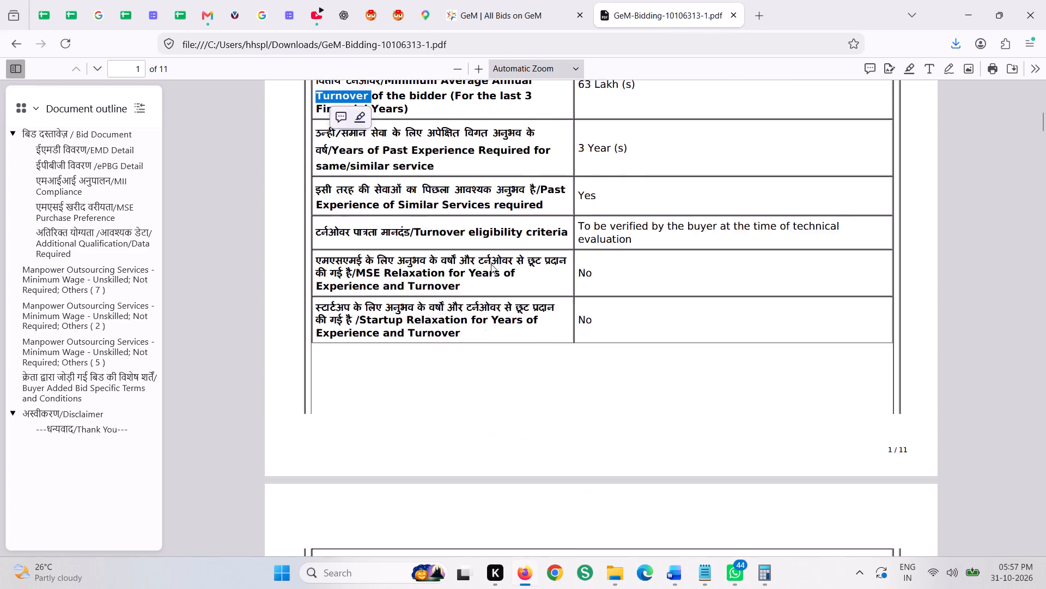
click(369, 209)
drag(368, 209, 465, 216)
key(ctrl+c)
key(ctrl+c)
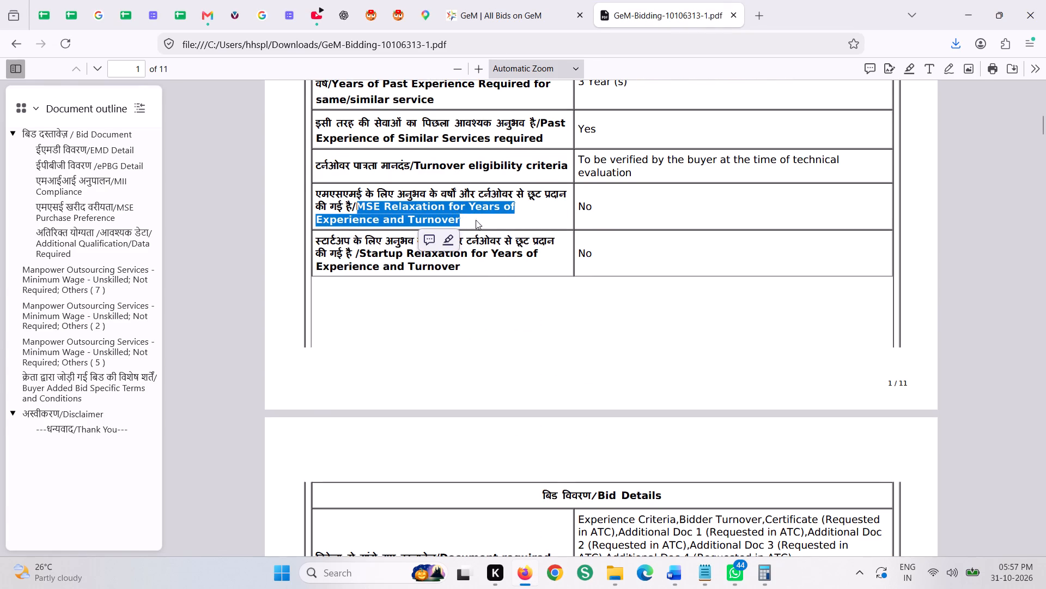
key(alt+Tab)
key(ctrl+v)
click(312, 272)
key(BackSpace)
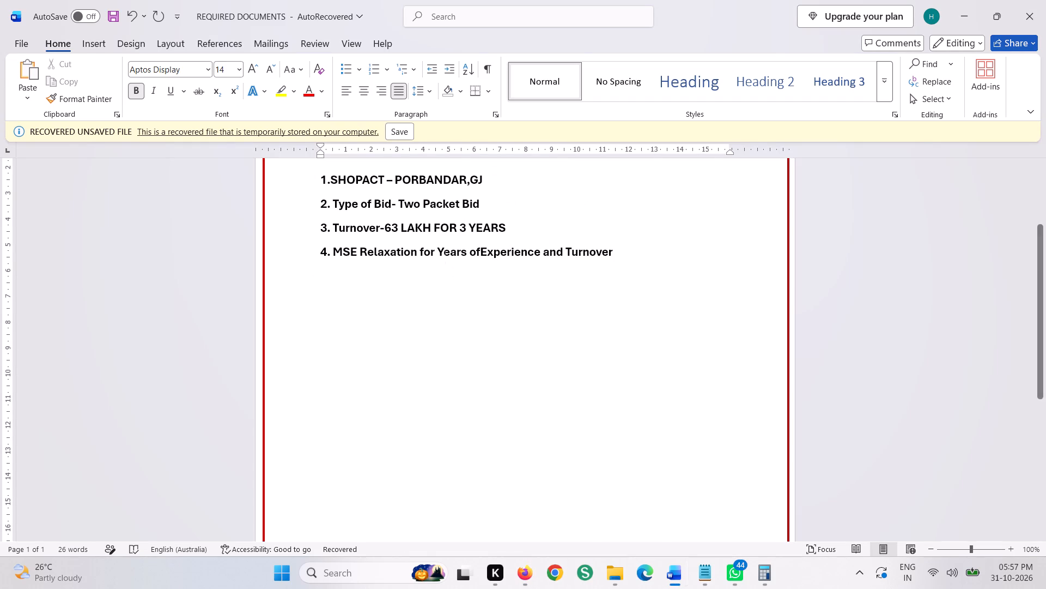
key(space)
Insert & Startup after MSE in item 4, copying the word Startup from the bid document.
key(alt+Tab)
double_click(375, 250)
key(ctrl+c)
key(ctrl+c)
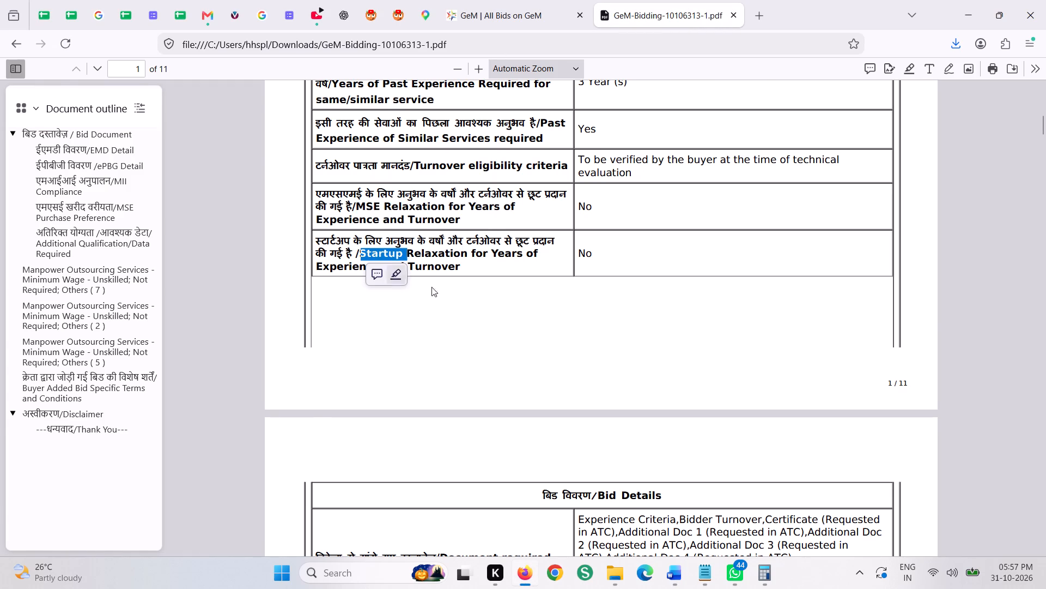
key(alt+Tab)
click(358, 253)
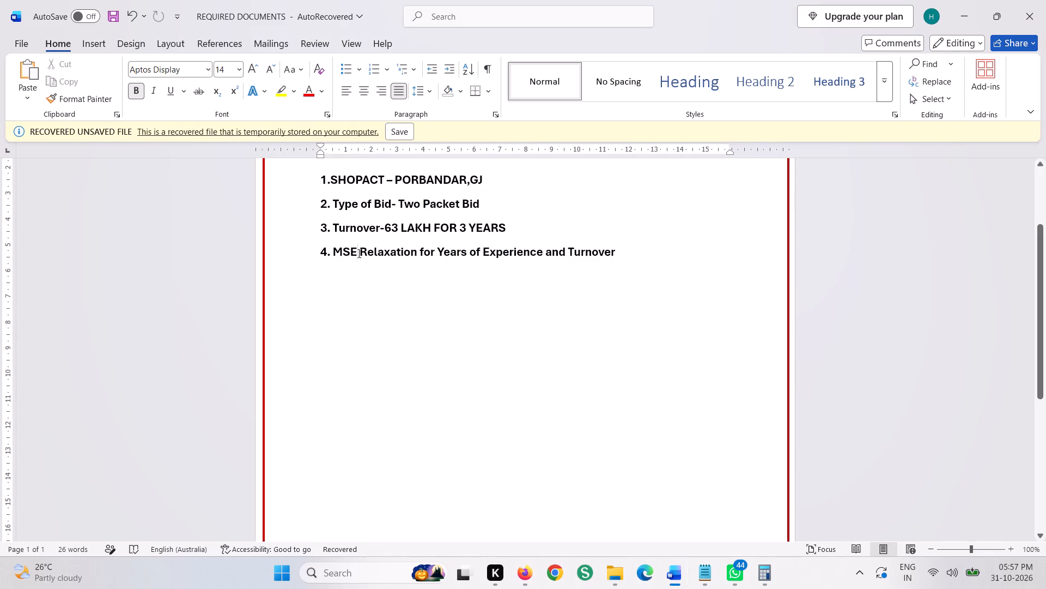
text(&)
key(space)
key(ctrl+v)
Open 1793361776.pdf from the bid document's additional qualification section and skim its first terms.
key(alt+Tab)
scroll(362, 259, down, 2)
scroll(485, 253, down, 1)
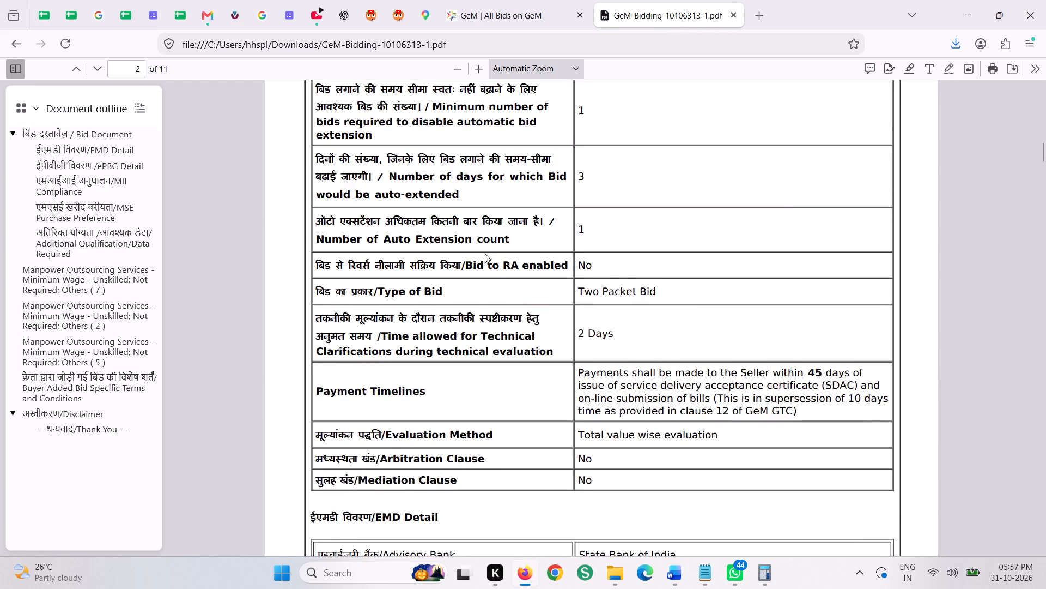
scroll(551, 270, down, 3)
scroll(503, 301, down, 1)
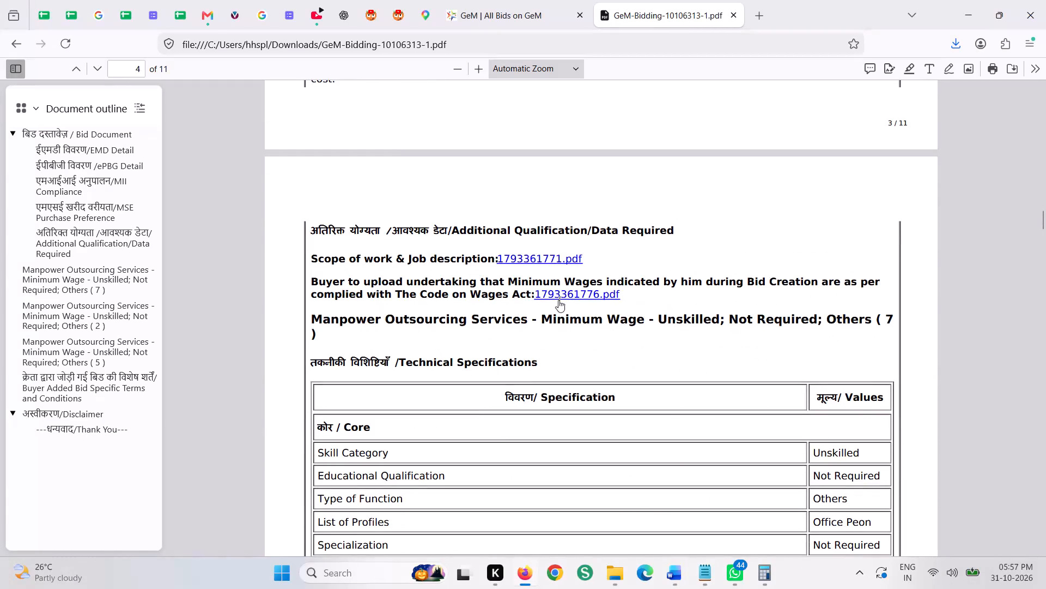
click(560, 298)
scroll(625, 286, up, 2)
scroll(262, 203, down, 1)
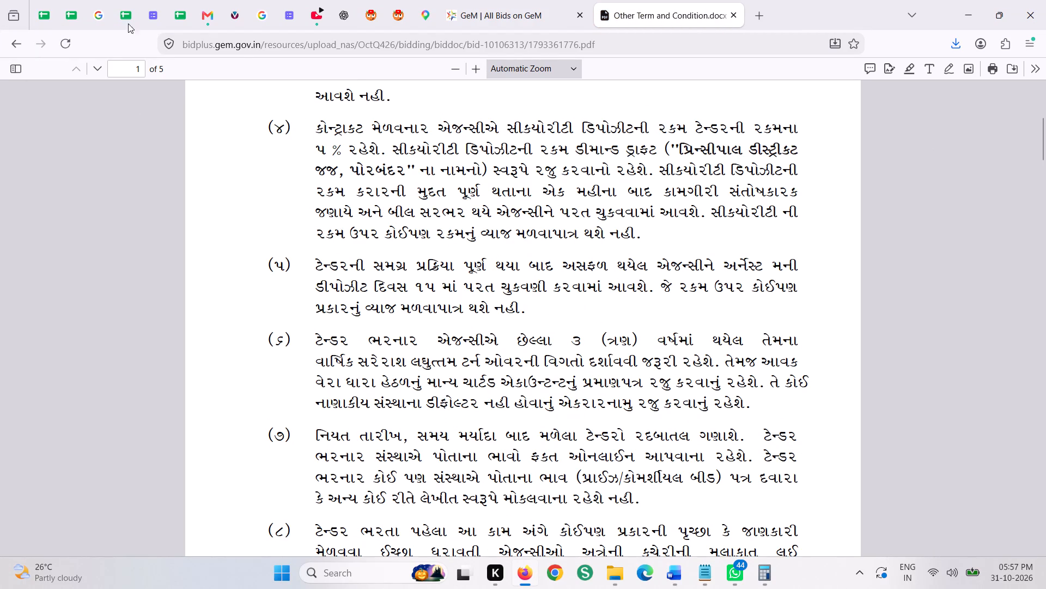
Return to the bid document and review the staff specifications, consignee tables and buyer added terms for document requirements.
click(11, 43)
scroll(658, 302, down, 3)
scroll(611, 279, down, 3)
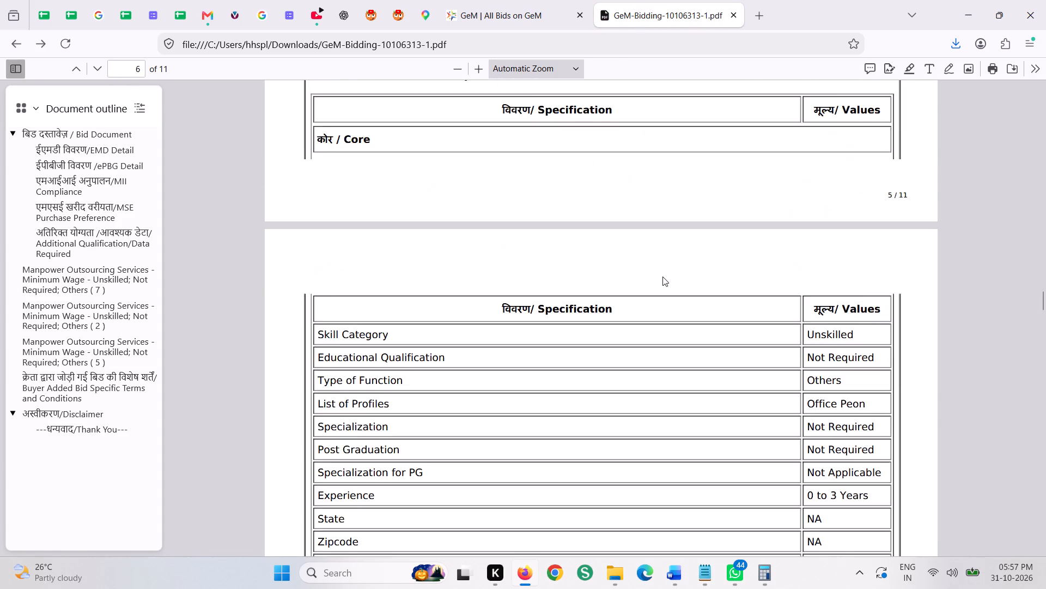
scroll(659, 278, down, 7)
scroll(580, 303, down, 4)
scroll(574, 305, up, 3)
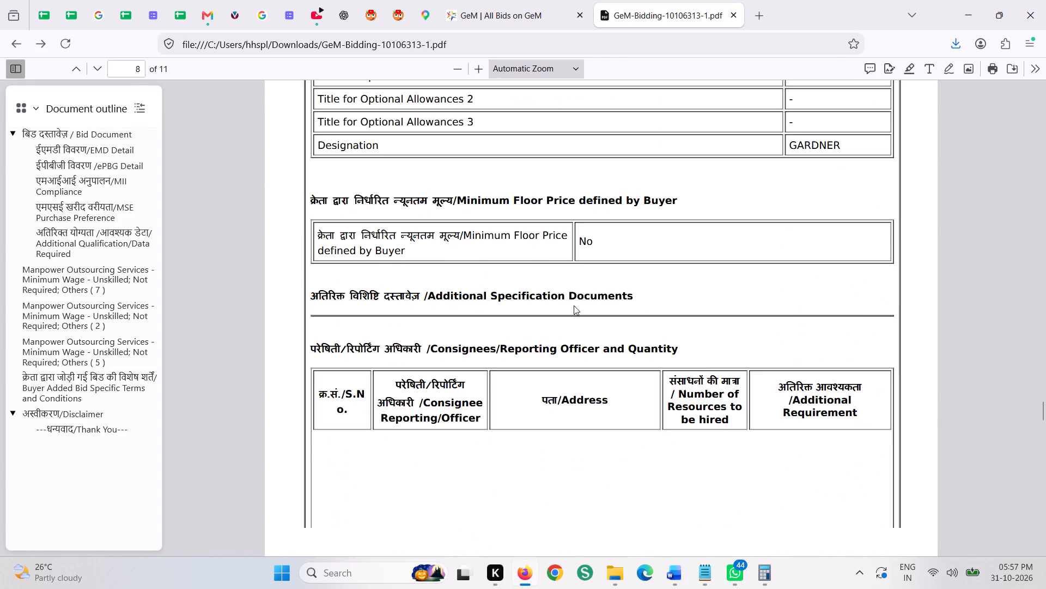
scroll(573, 305, up, 3)
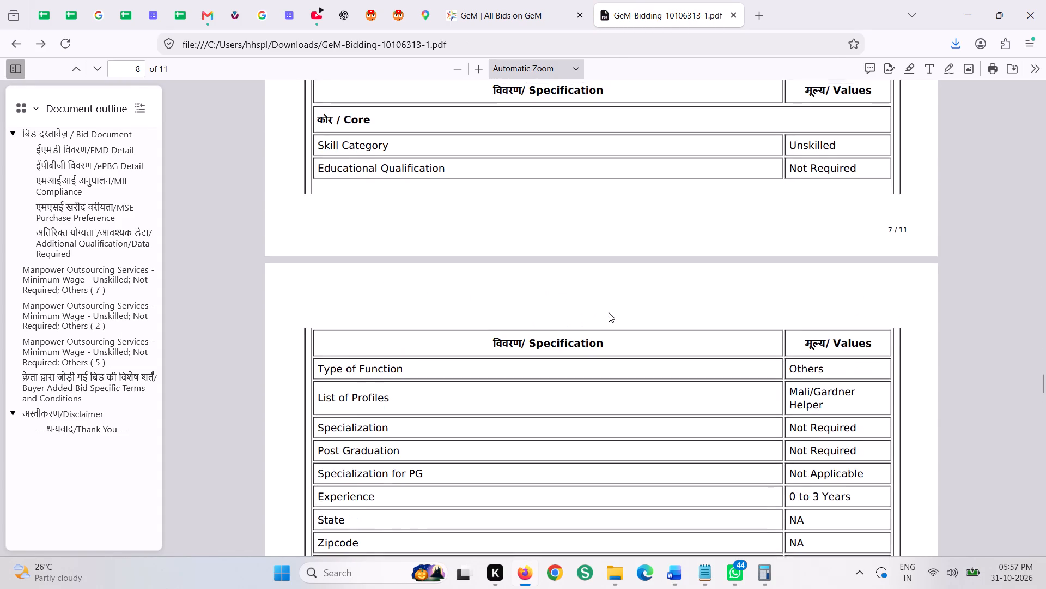
scroll(609, 312, up, 1)
scroll(441, 358, down, 7)
scroll(543, 338, down, 1)
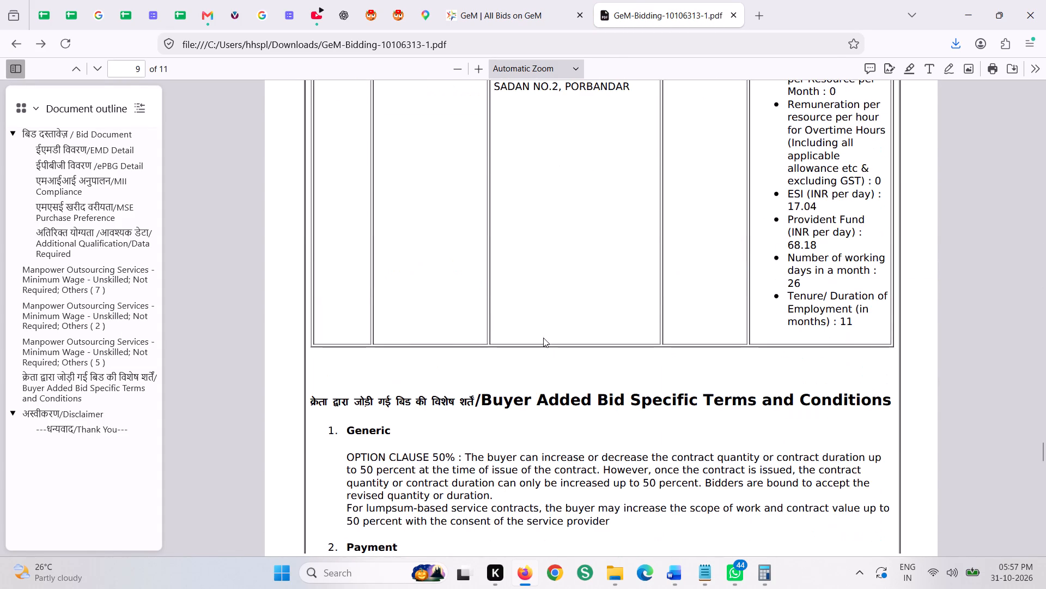
scroll(448, 291, down, 1)
scroll(558, 339, up, 14)
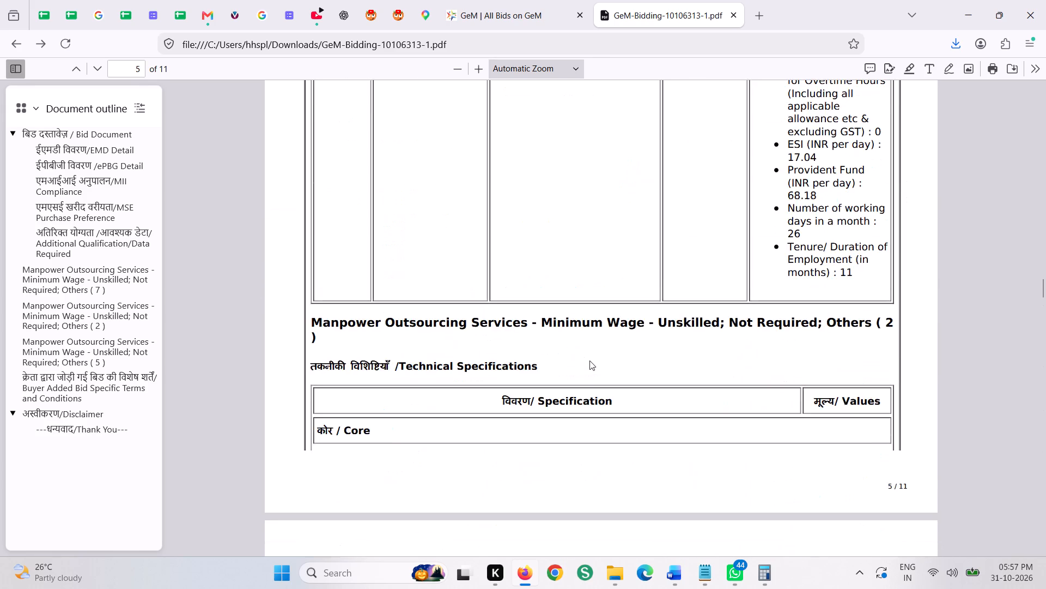
scroll(589, 360, up, 5)
Reopen 1793361776.pdf and read through its Gujarati additional terms and conditions for required documents.
click(567, 299)
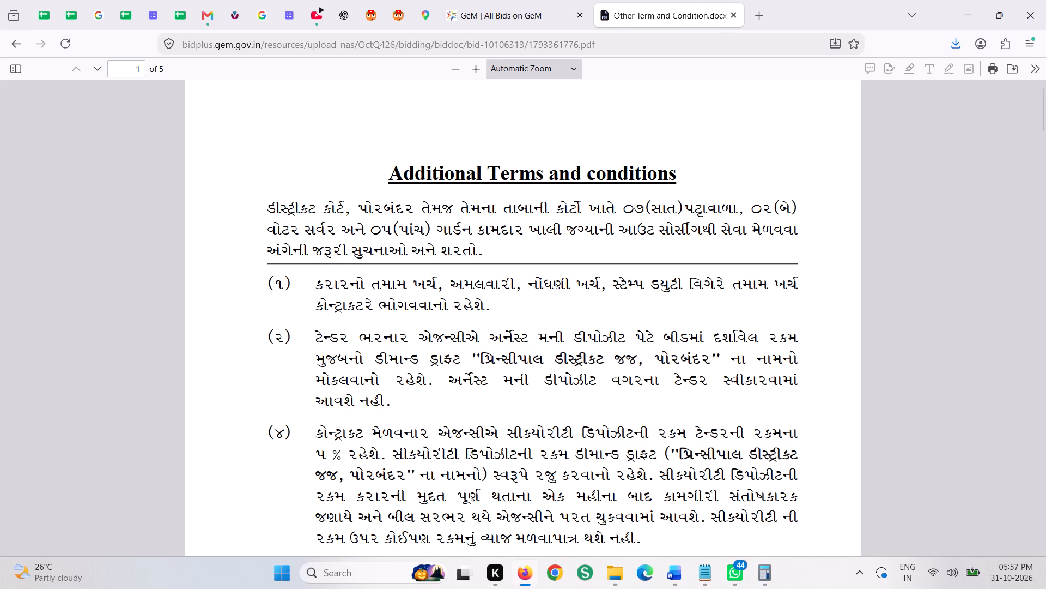
scroll(551, 342, up, 4)
scroll(563, 347, down, 1)
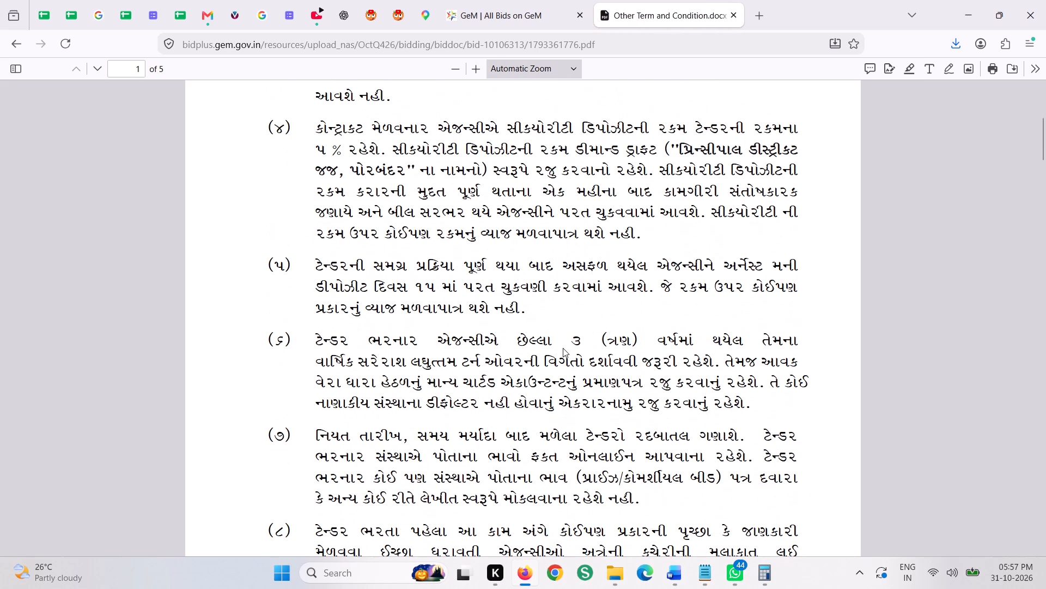
scroll(564, 348, down, 2)
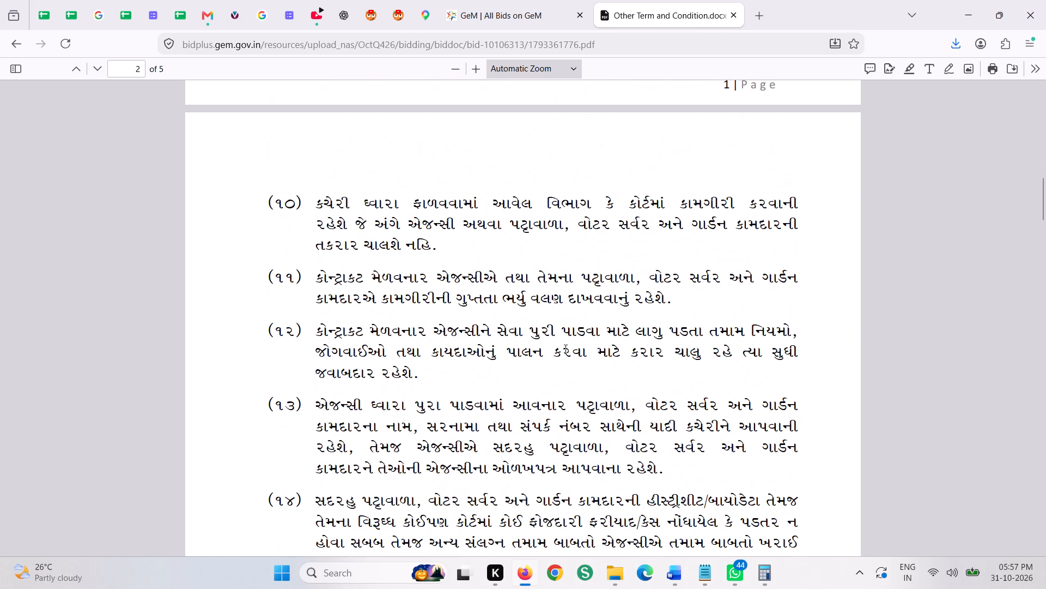
scroll(564, 348, down, 6)
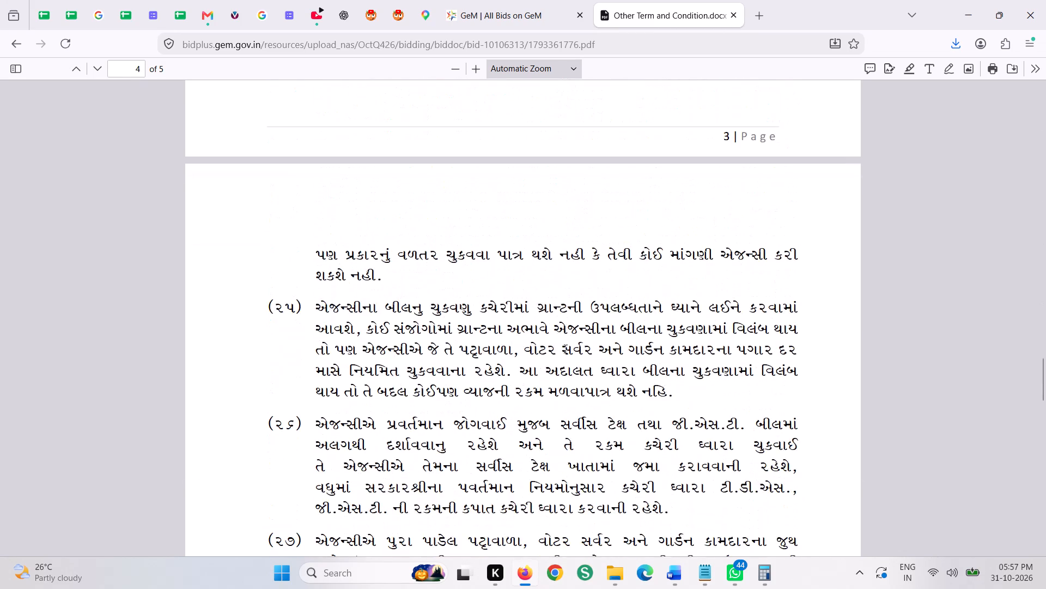
scroll(564, 348, down, 2)
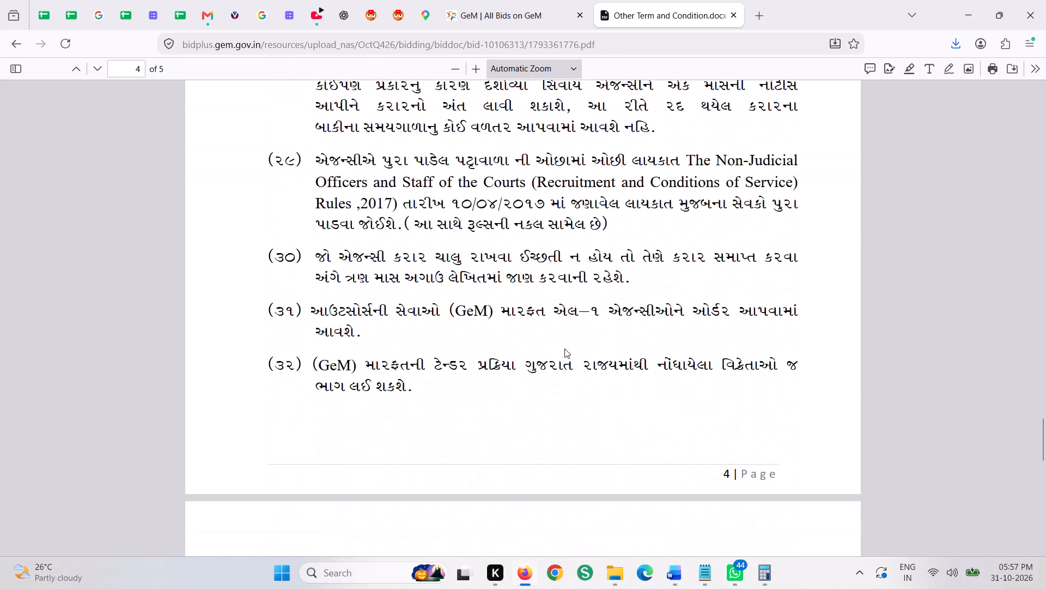
scroll(564, 349, down, 4)
scroll(565, 350, up, 2)
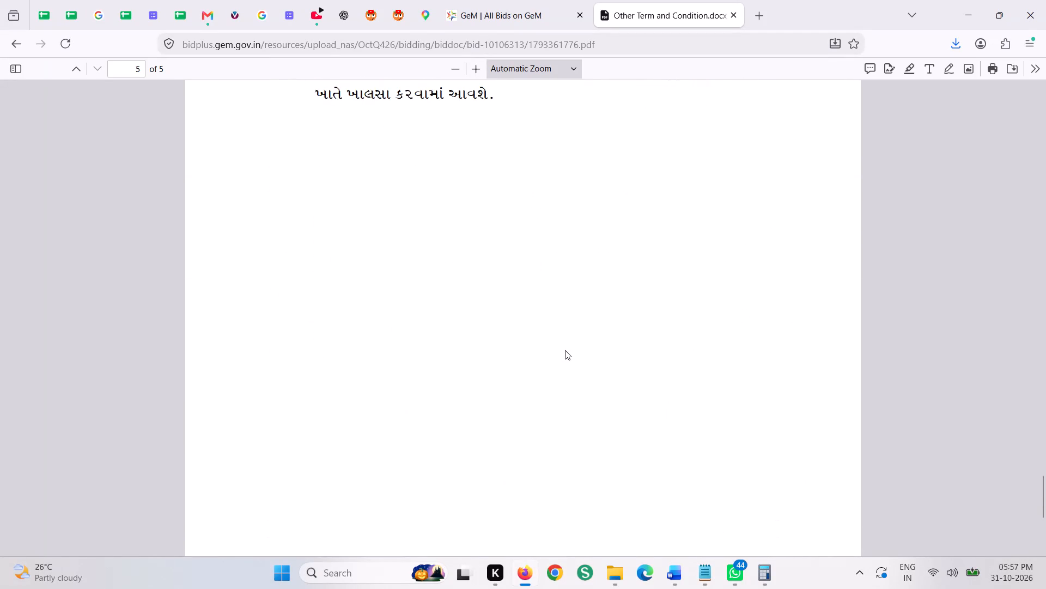
scroll(560, 348, up, 2)
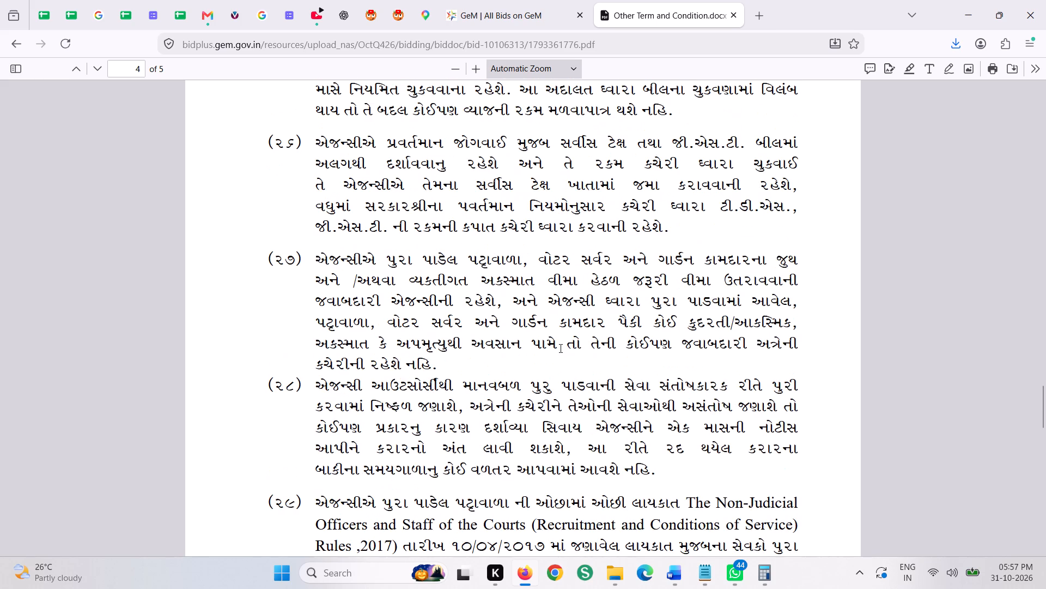
Leave the Gujarati additional terms and open 1793361771.pdf from the bid document.
scroll(560, 348, up, 4)
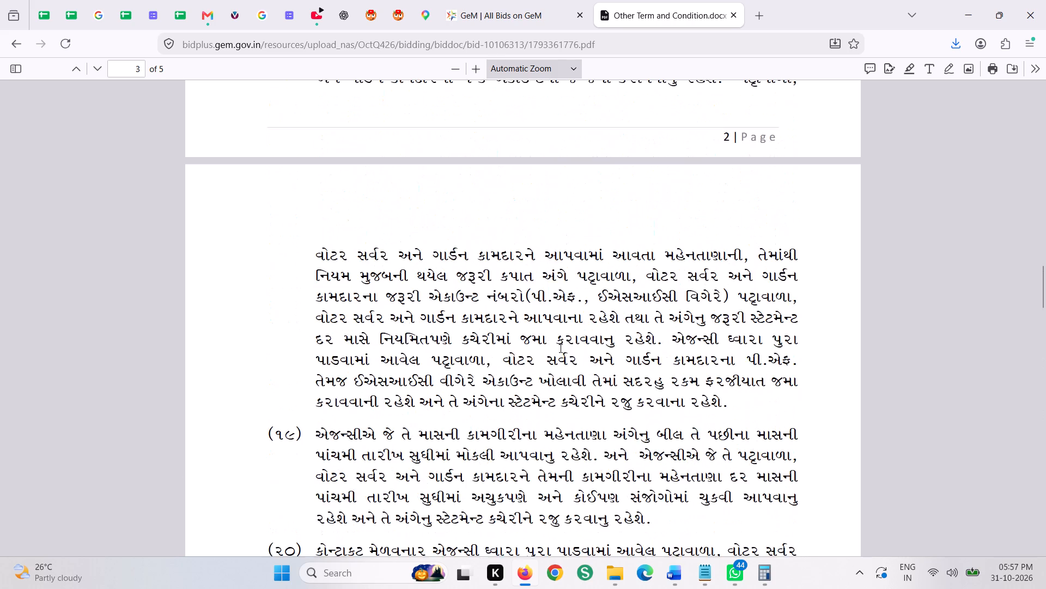
scroll(560, 348, up, 5)
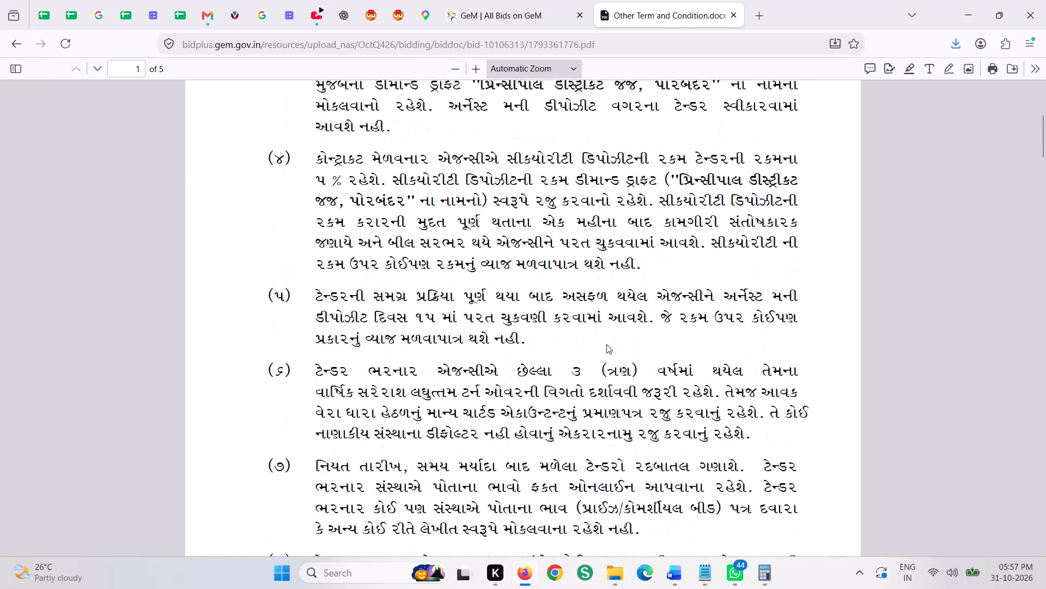
scroll(607, 340, up, 2)
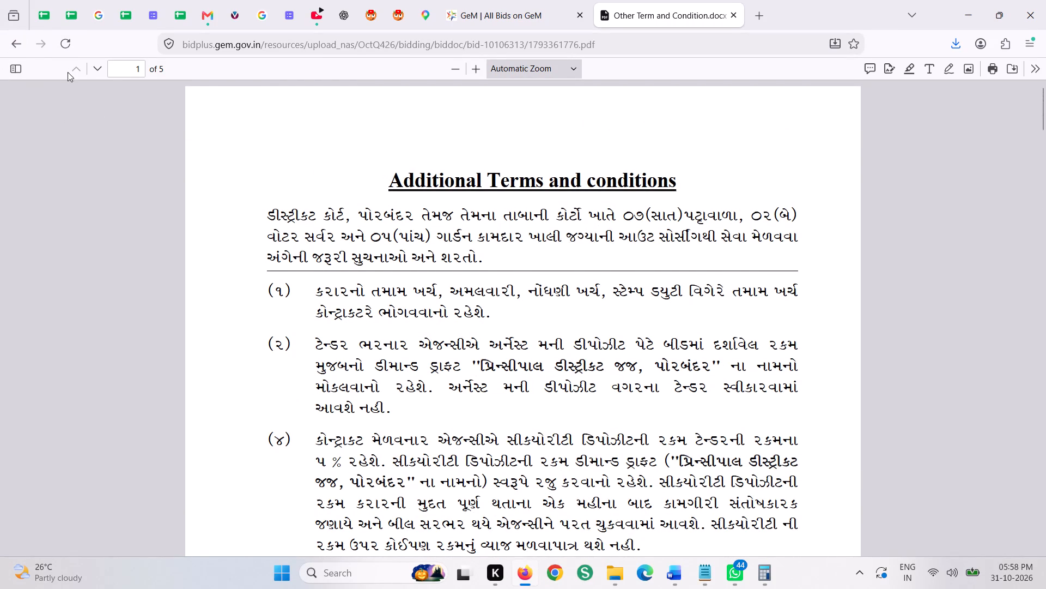
click(14, 44)
click(560, 255)
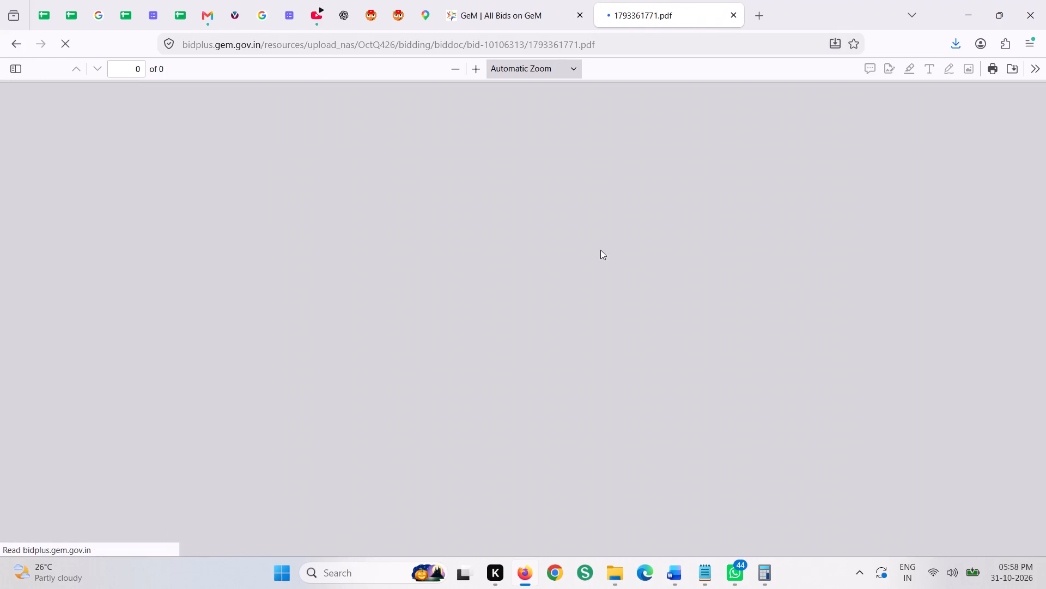
click(510, 271)
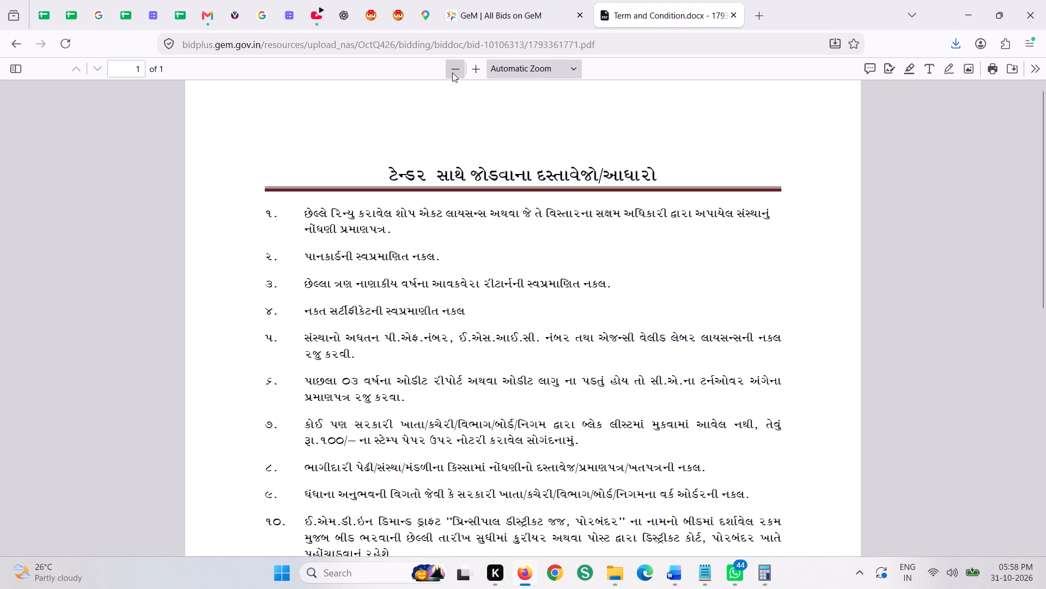
Zoom the PDF out to 90% and copy a screenshot of its full 11-item Gujarati document list.
triple_click(452, 73)
key(ctrl+shift+s)
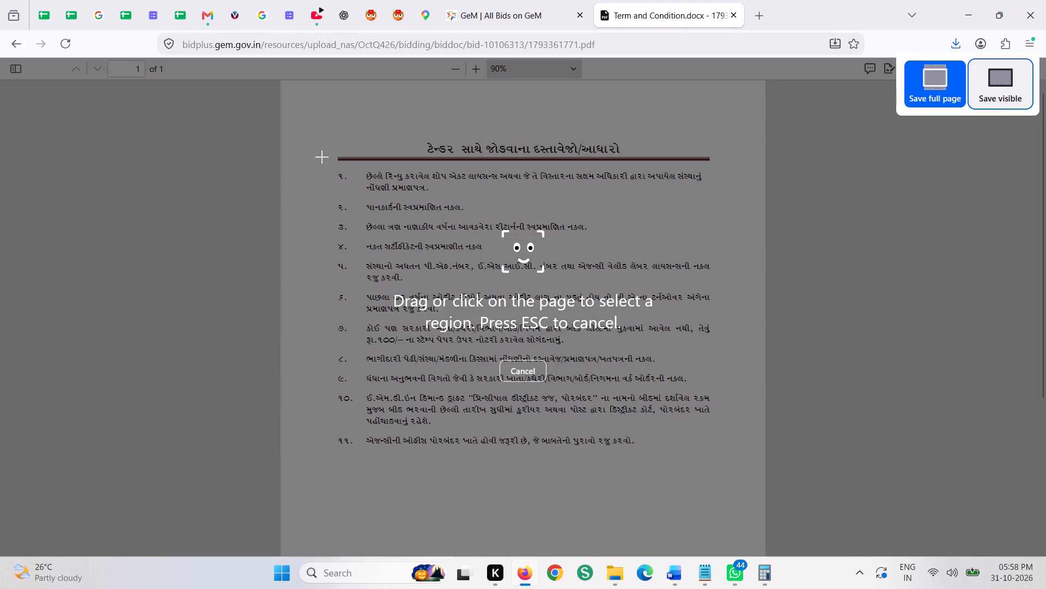
drag(315, 149, 792, 477)
click(679, 500)
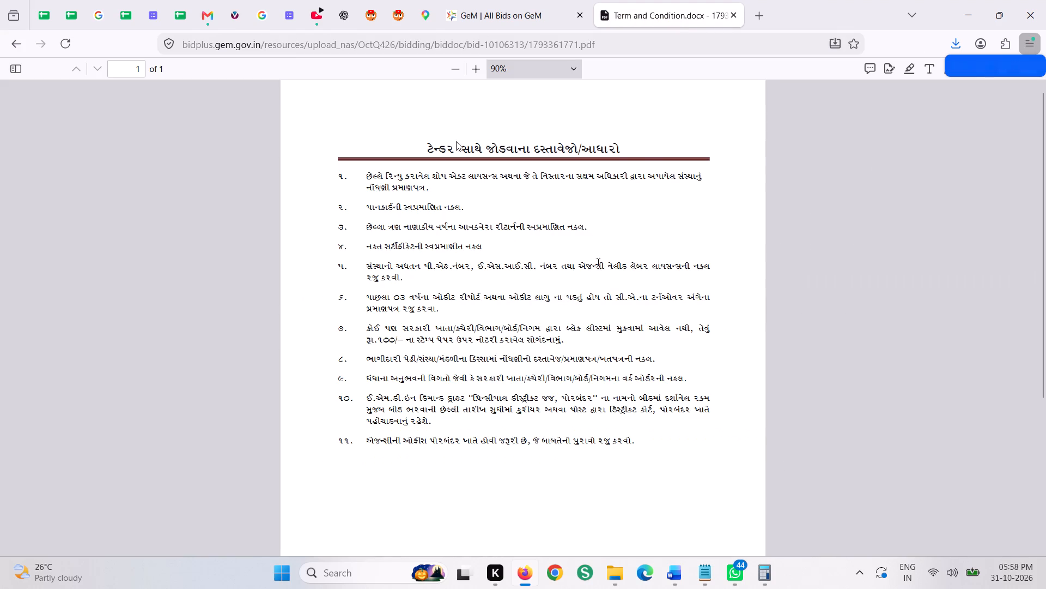
Run a Google Lens search on the copied screenshot and translate its Gujarati text into English.
click(267, 28)
click(675, 89)
click(569, 285)
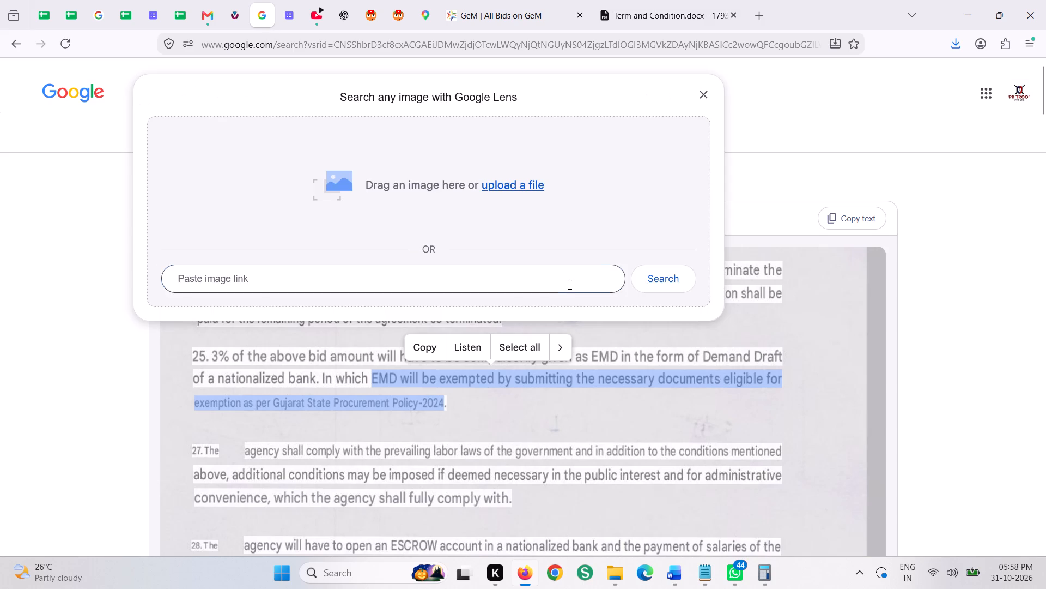
key(ctrl+v)
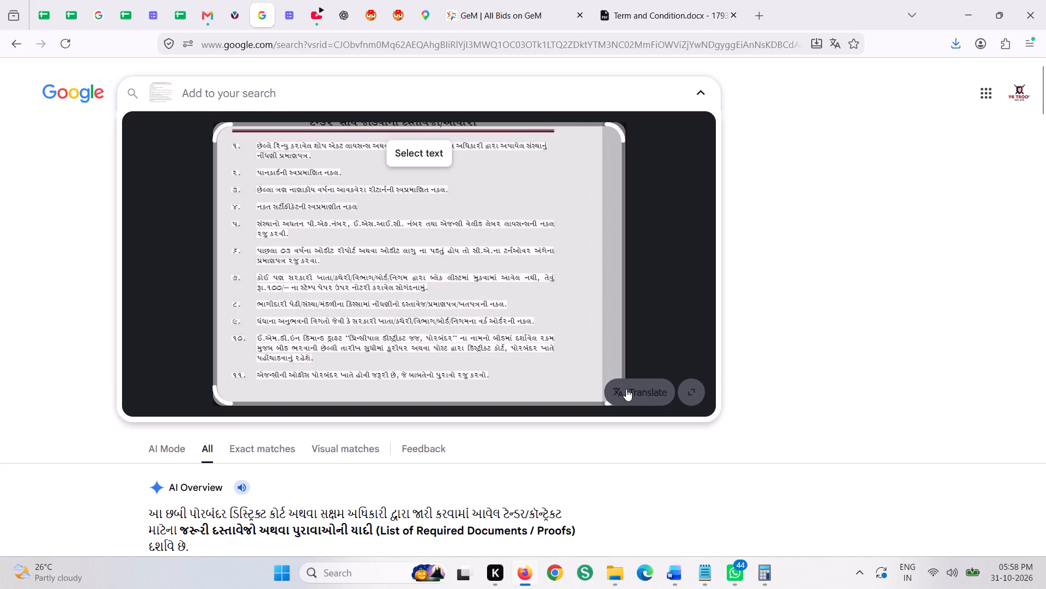
click(626, 389)
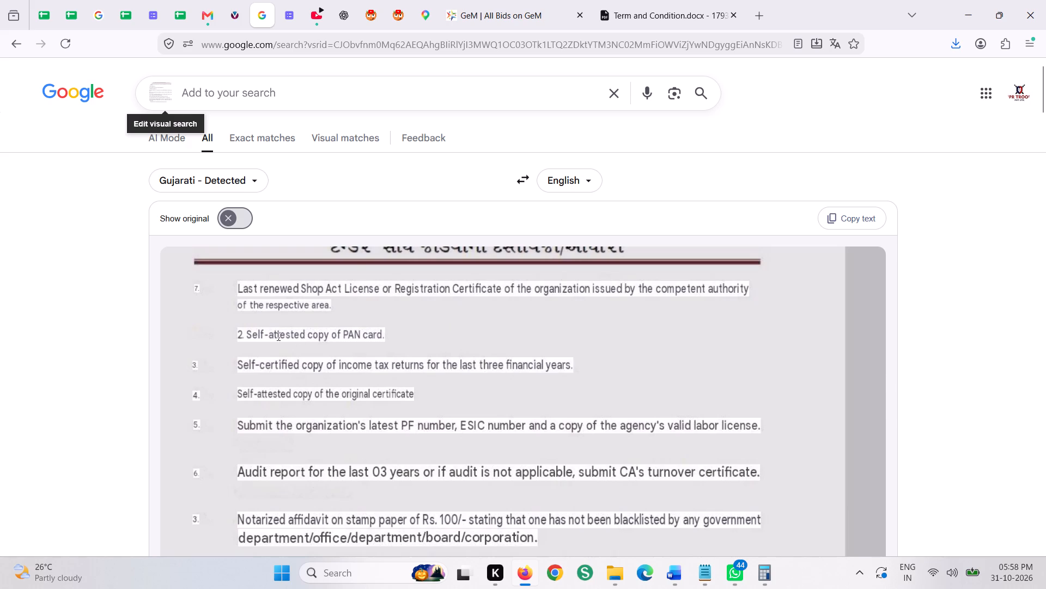
Add item 5, "copy of PAN card.", to the Word list, copying the wording from the translated text.
drag(310, 335, 404, 334)
click(282, 299)
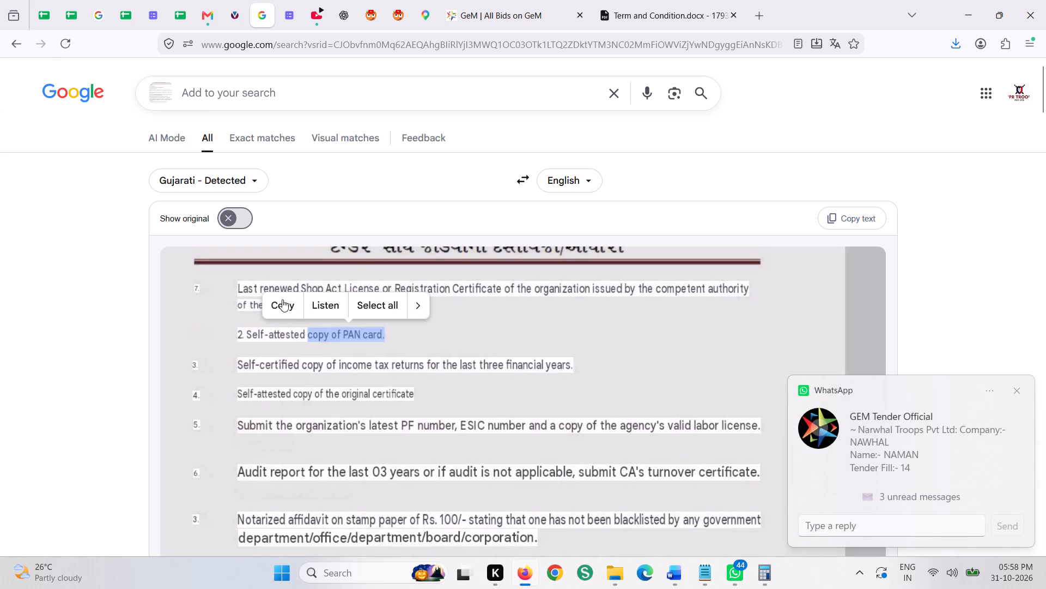
key(alt+Tab)
click(676, 269)
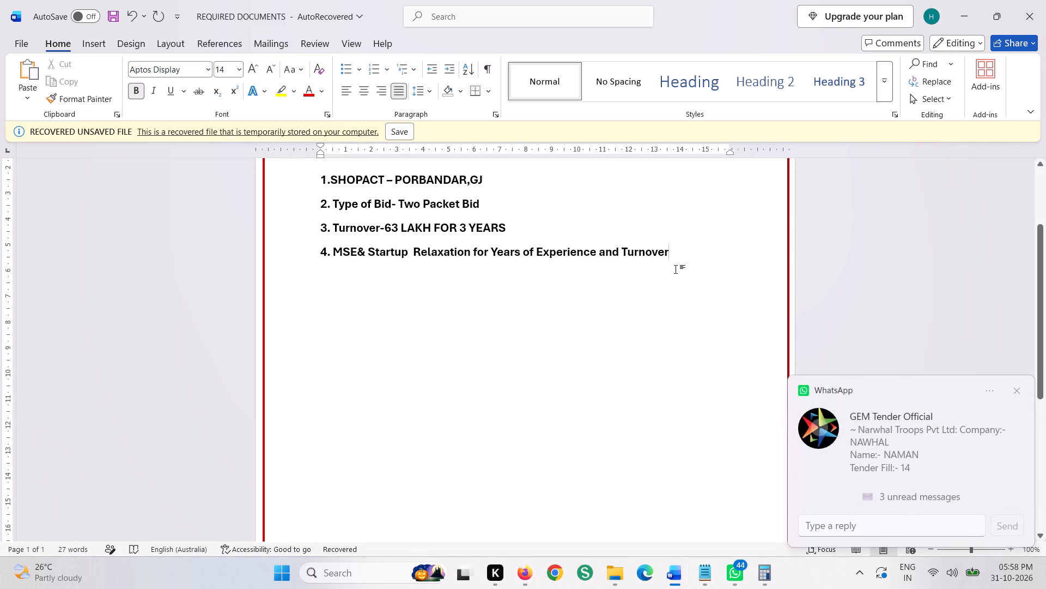
key(Return)
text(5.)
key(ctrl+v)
Start item 6 on a new line of the Word list and return to the translated document list for its text.
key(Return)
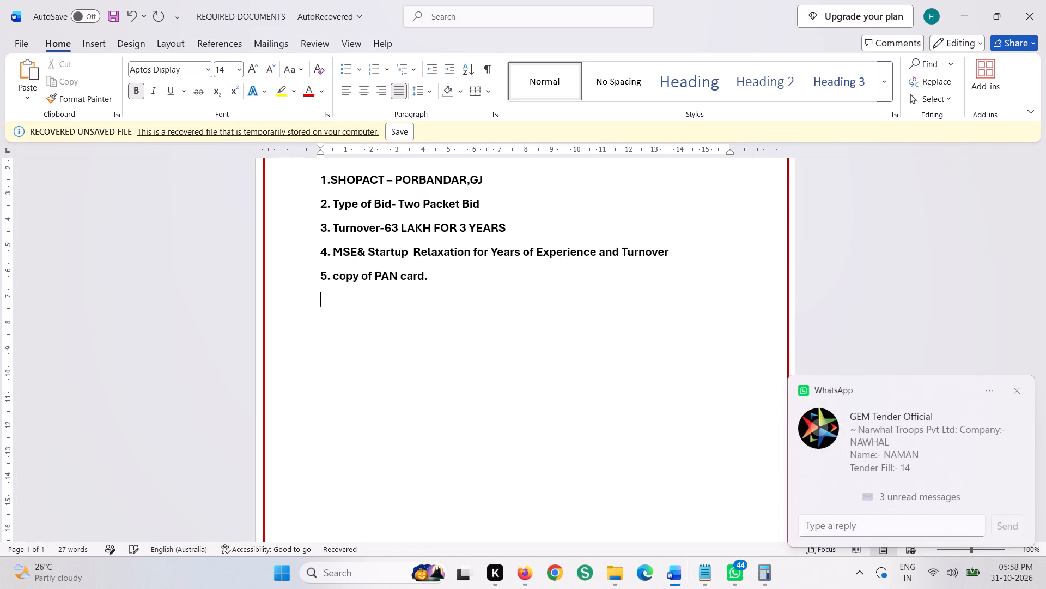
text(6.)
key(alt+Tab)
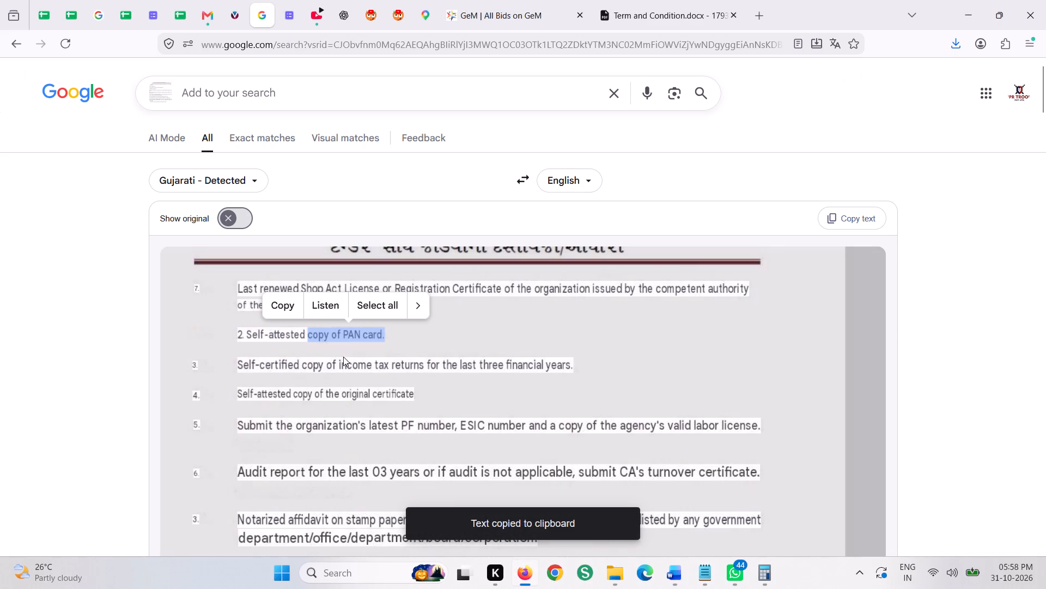
Add copy of income tax returns for the last three financial years from the translated terms to the Word list.
drag(308, 368, 567, 363)
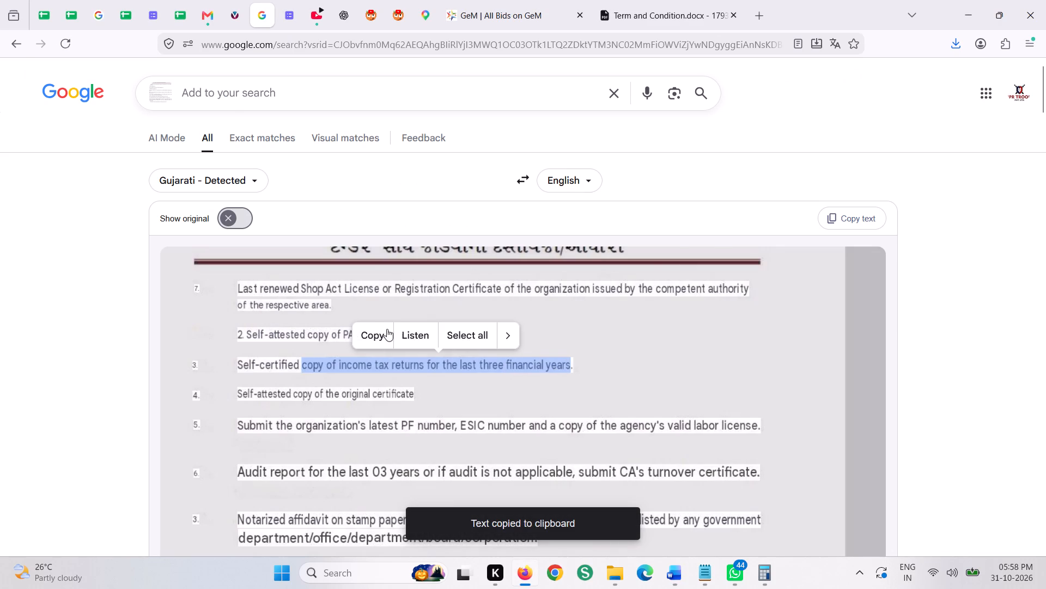
click(386, 329)
key(alt+Tab)
key(ctrl+v)
key(Return)
Add item 7 to the Word list from the translated terms: latest PF number, ESIC number and a copy of the agency's valid labor license.
text(7.)
key(alt+Tab)
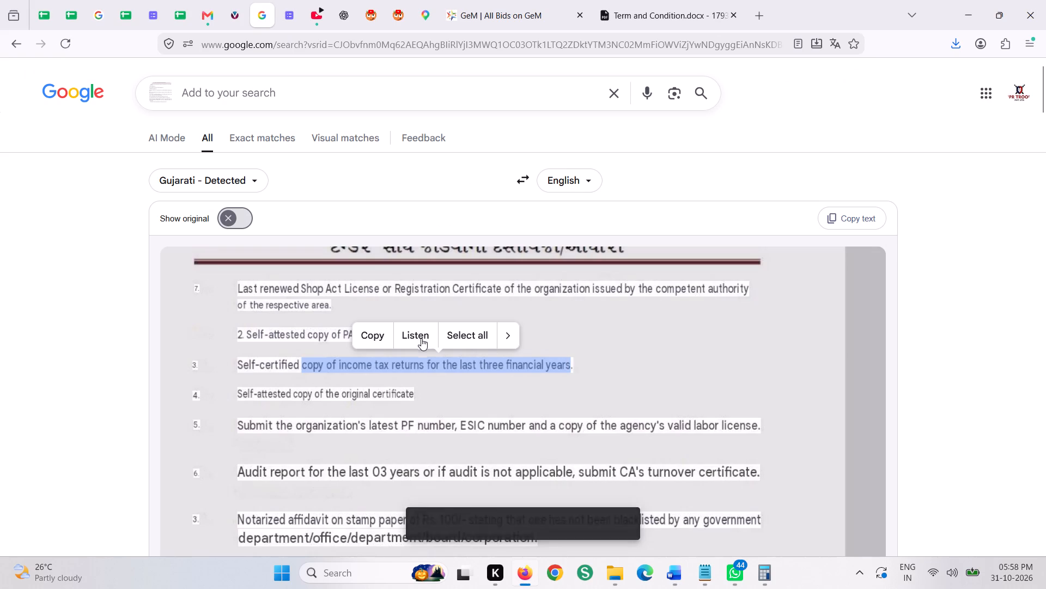
drag(296, 393, 400, 393)
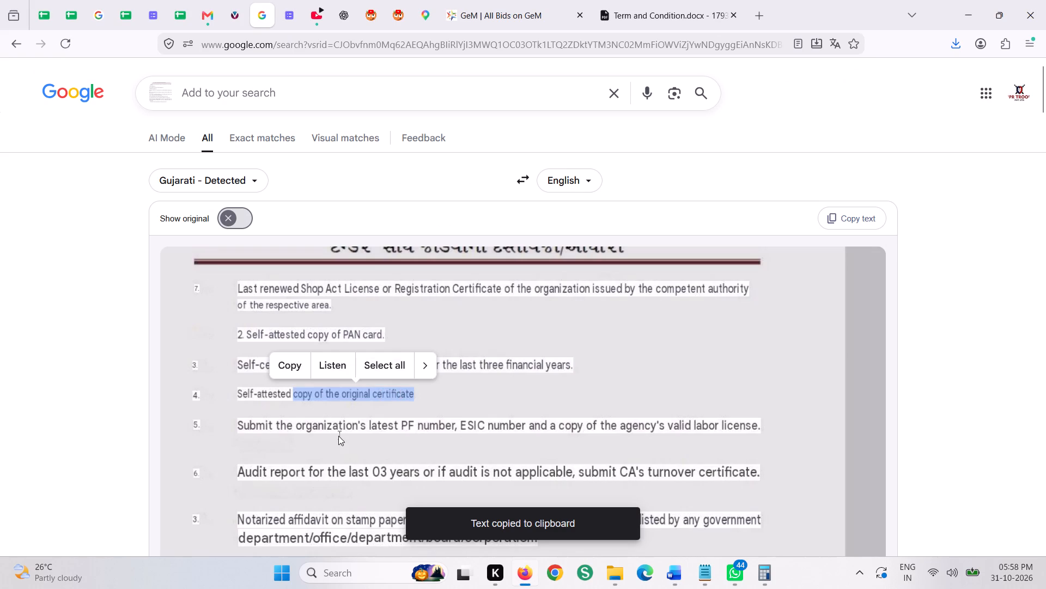
click(338, 436)
drag(369, 423, 662, 426)
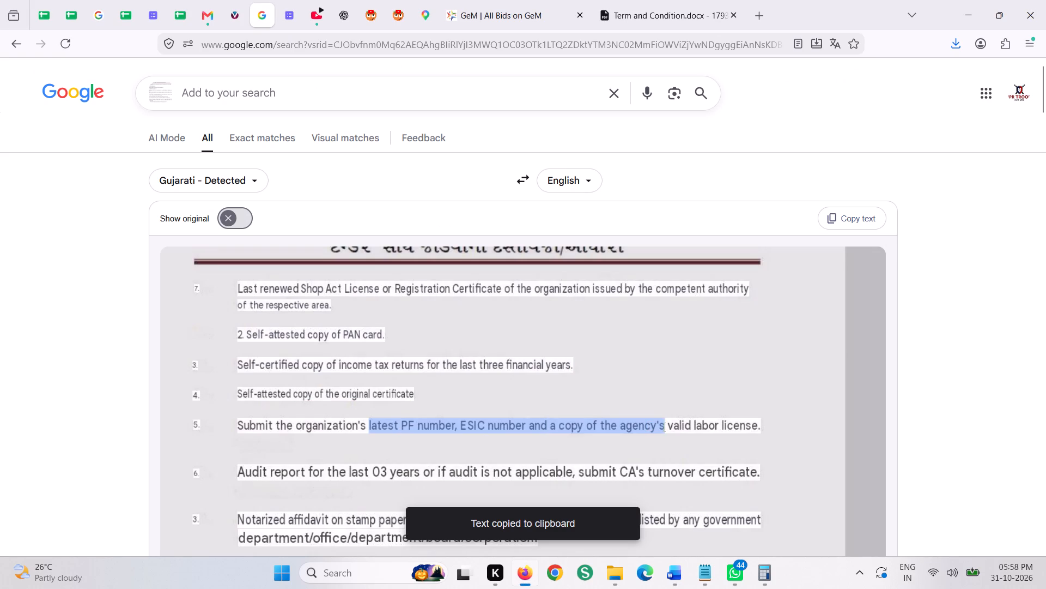
drag(662, 426, 774, 425)
click(493, 392)
key(alt+Tab)
key(ctrl+v)
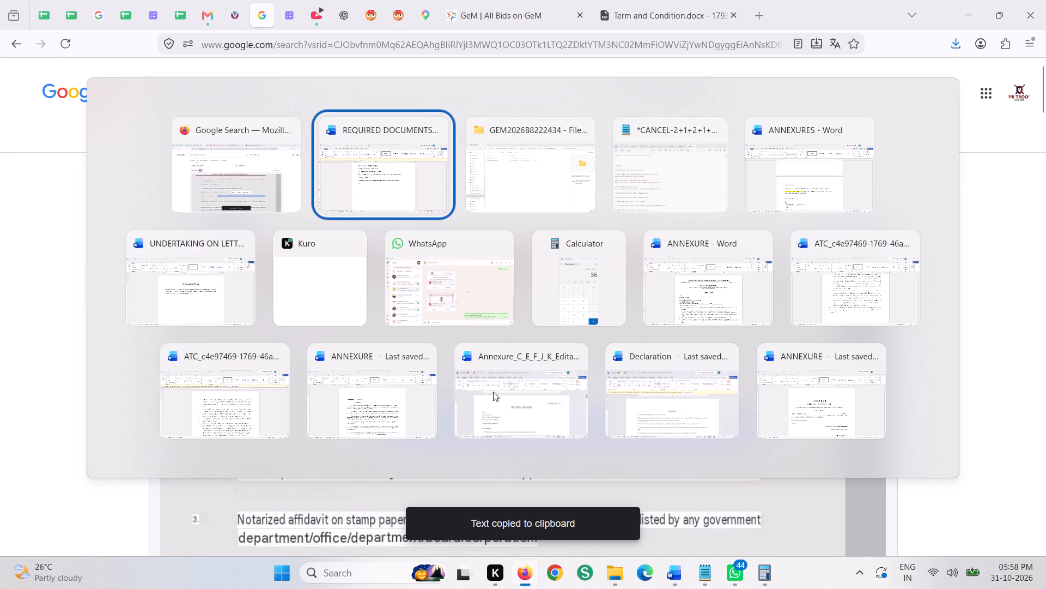
key(Return)
key(ctrl+v)
key(Return)
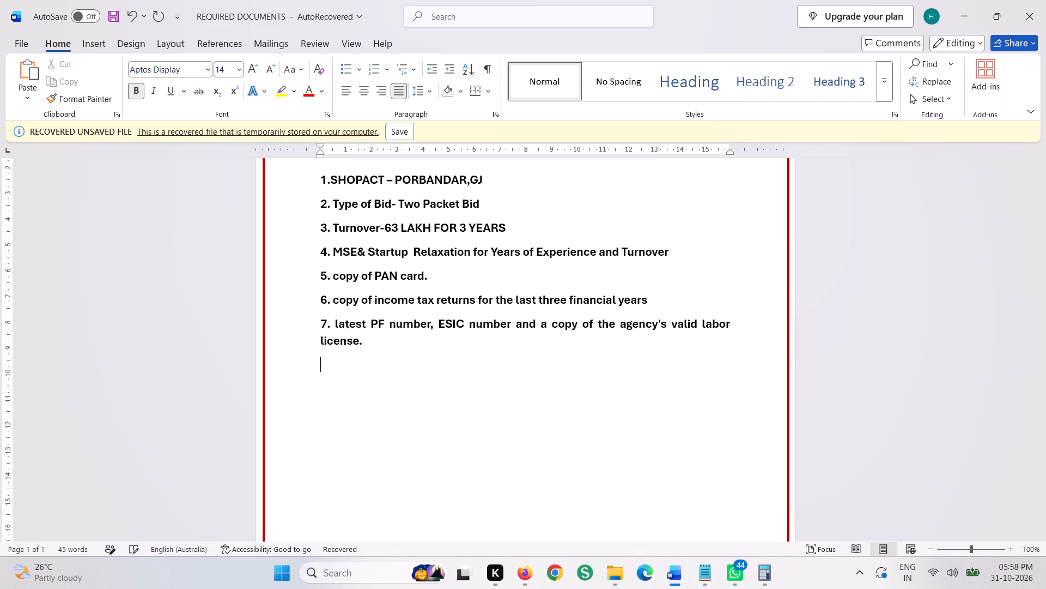
Add item 8 to the Word list: affidavit on stamp paper of Rs. 100/- stating that one has not been blacklisted.
text(8.)
key(alt+Tab)
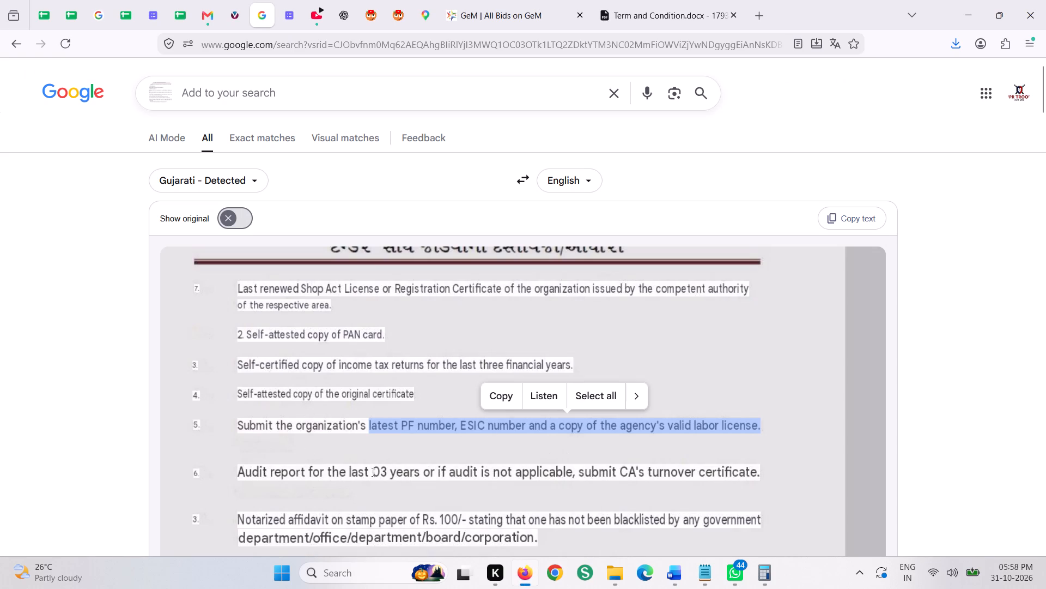
scroll(460, 464, down, 1)
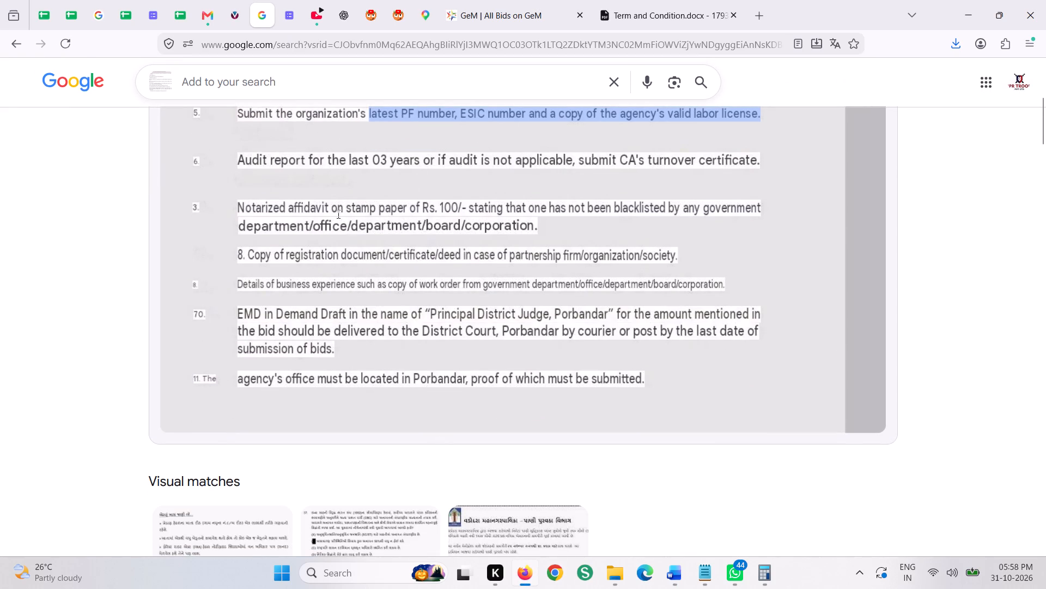
drag(292, 206, 500, 229)
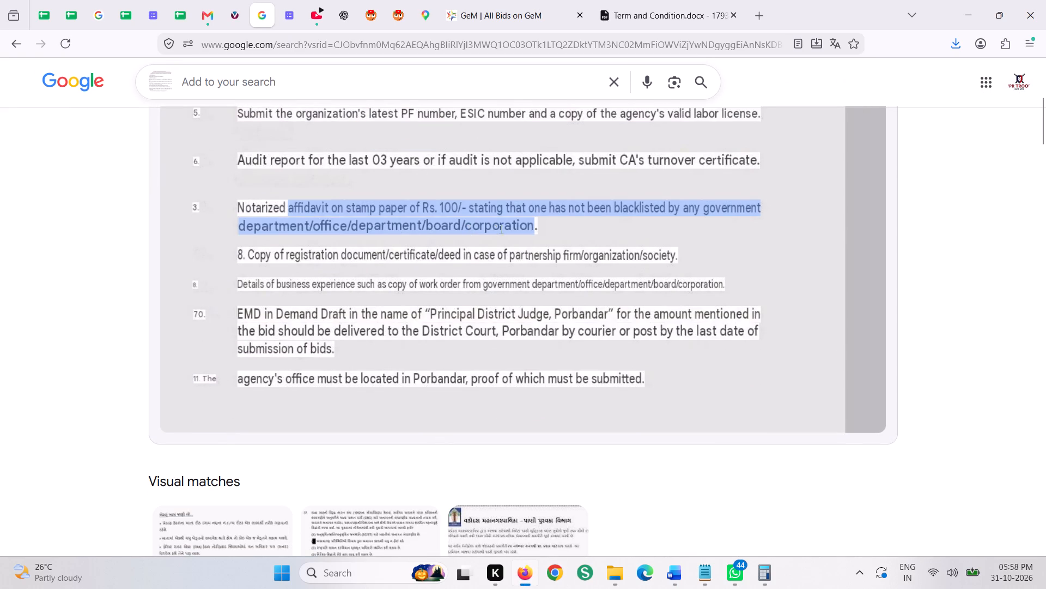
drag(500, 229, 647, 200)
click(419, 171)
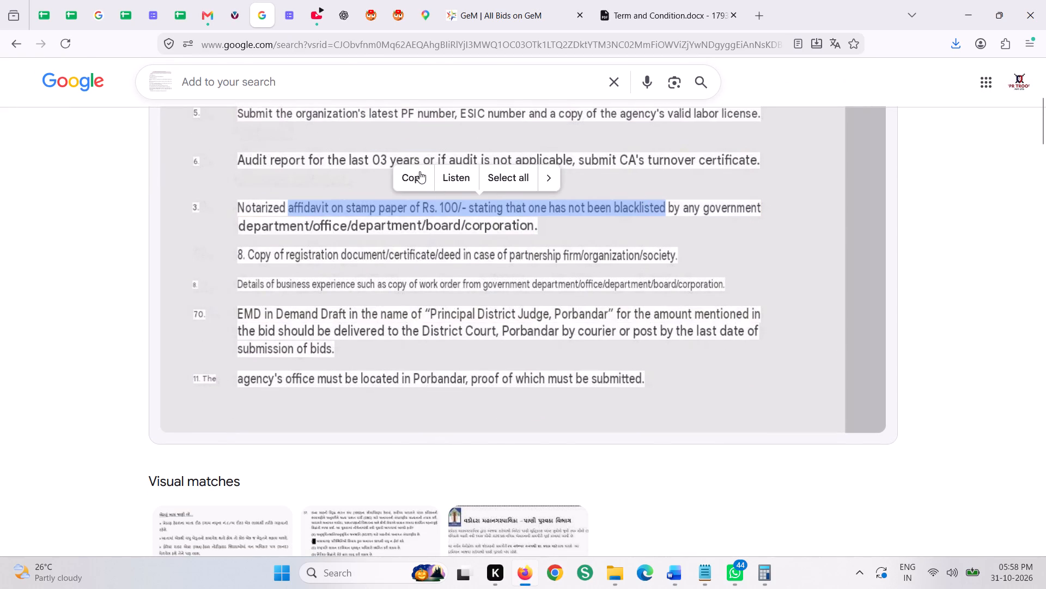
key(alt+Tab)
key(ctrl+v)
key(Return)
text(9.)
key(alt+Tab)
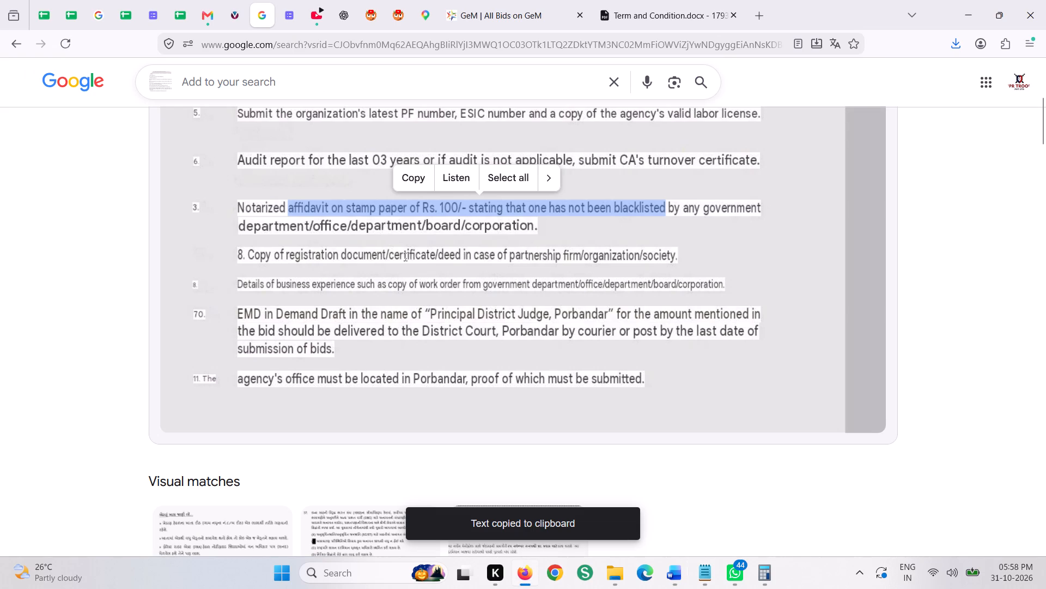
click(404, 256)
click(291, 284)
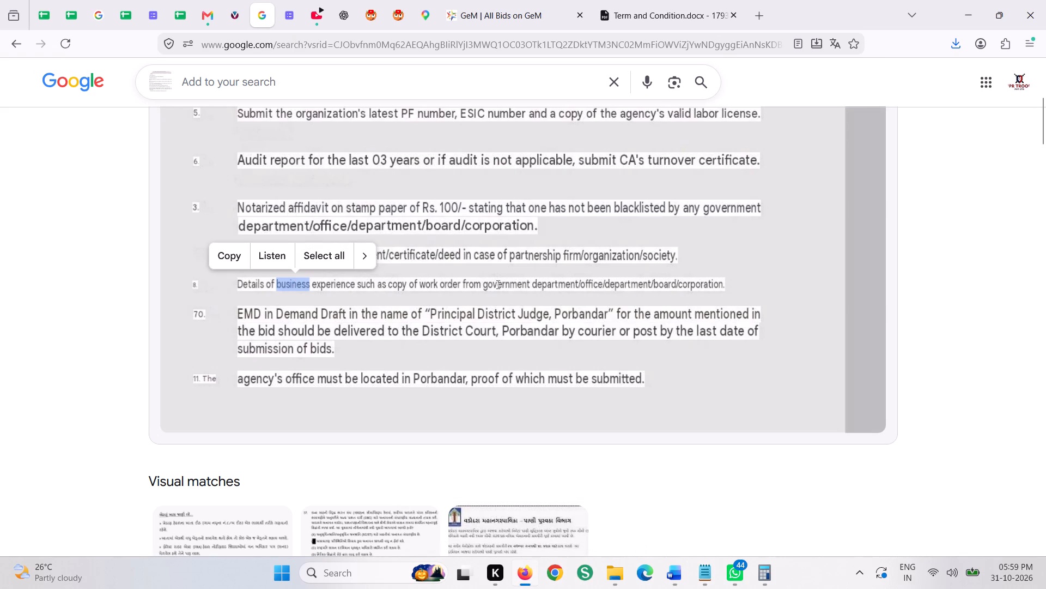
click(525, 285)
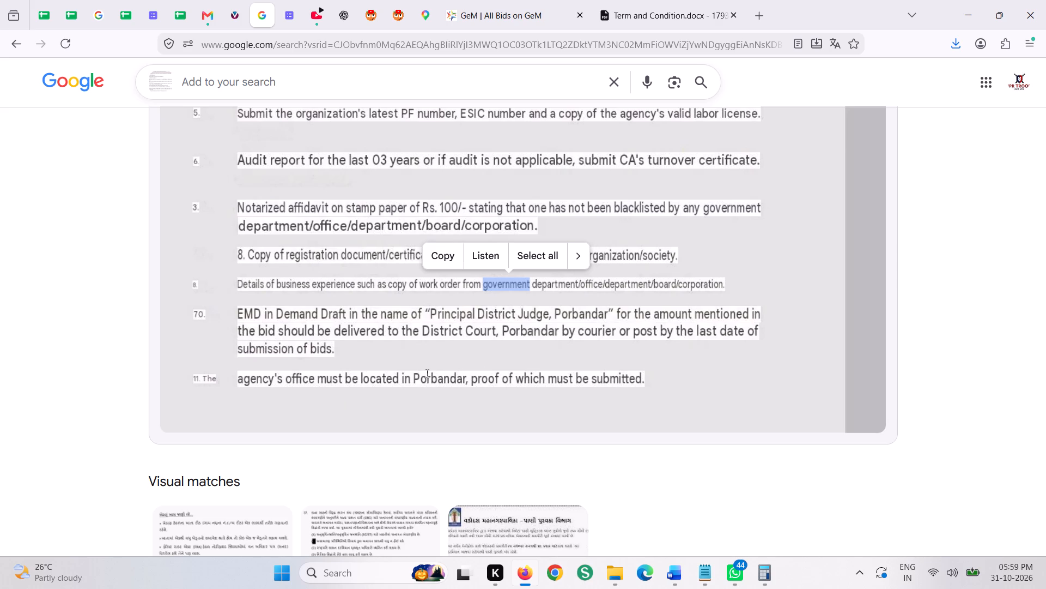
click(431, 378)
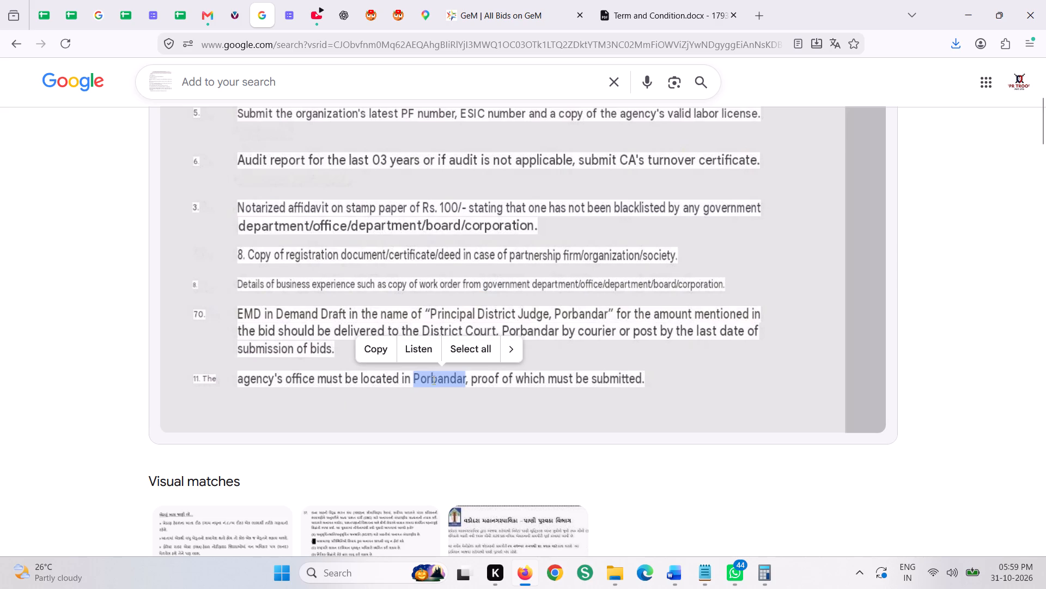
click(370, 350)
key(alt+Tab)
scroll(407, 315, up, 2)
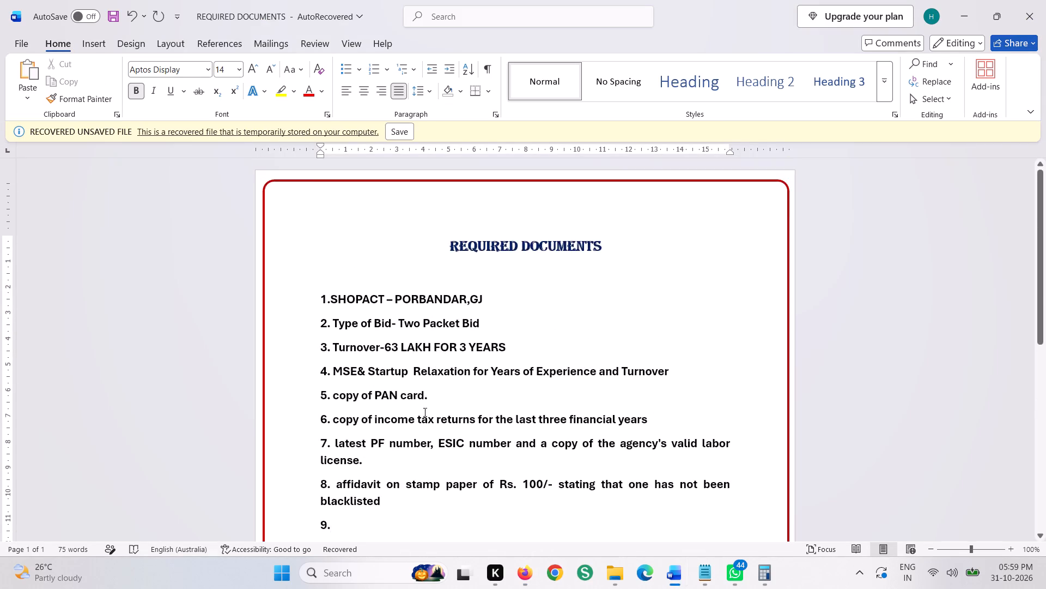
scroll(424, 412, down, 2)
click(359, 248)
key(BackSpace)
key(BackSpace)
Check the last clauses of the original Gujarati terms in 1793361771.pdf, then return to the bid document.
key(alt+Tab)
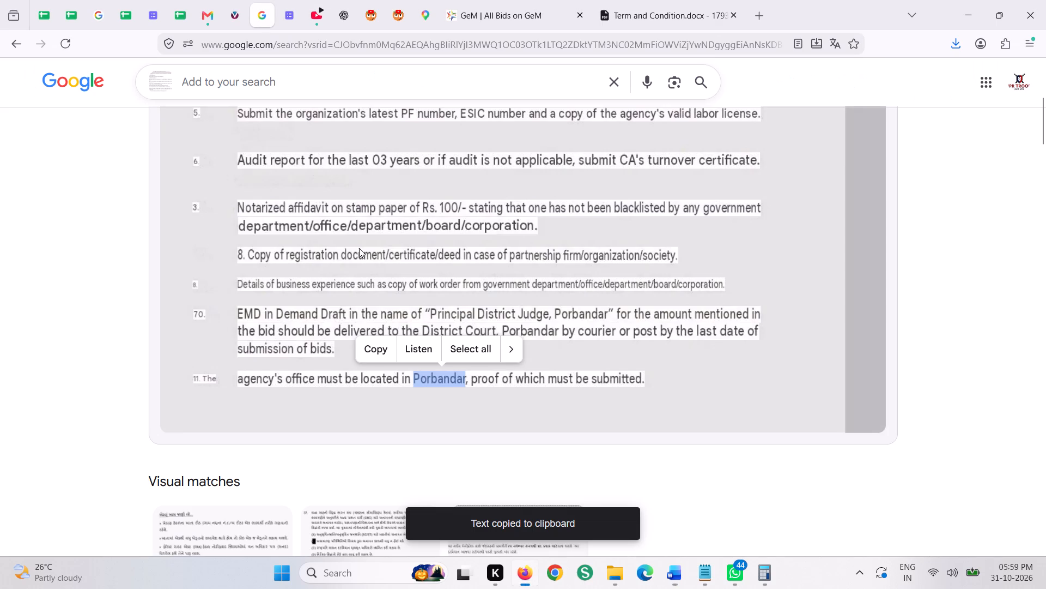
scroll(388, 246, down, 1)
click(644, 0)
scroll(578, 219, down, 3)
scroll(567, 232, up, 2)
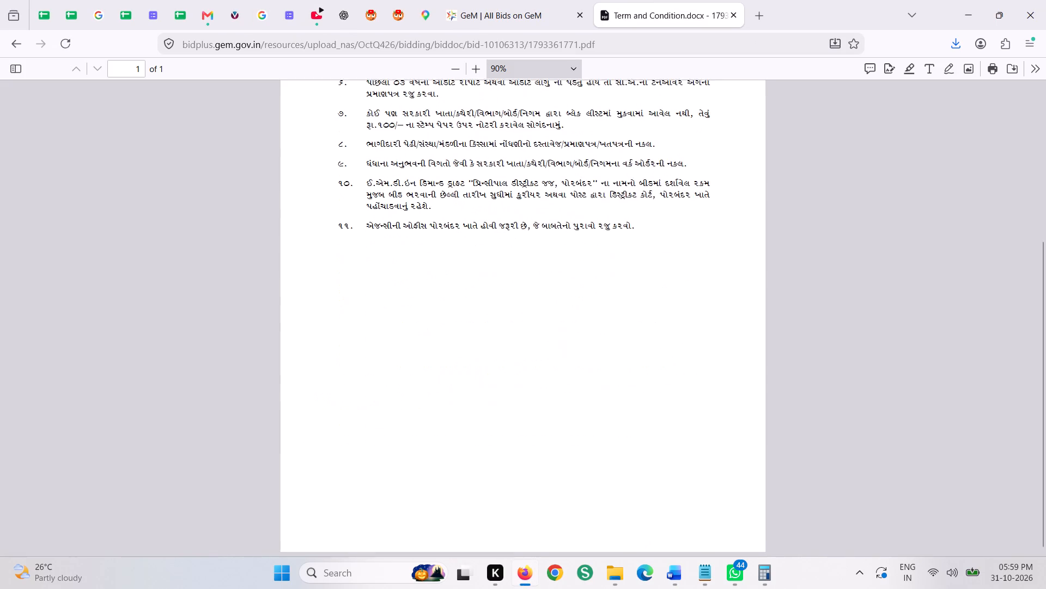
click(4, 46)
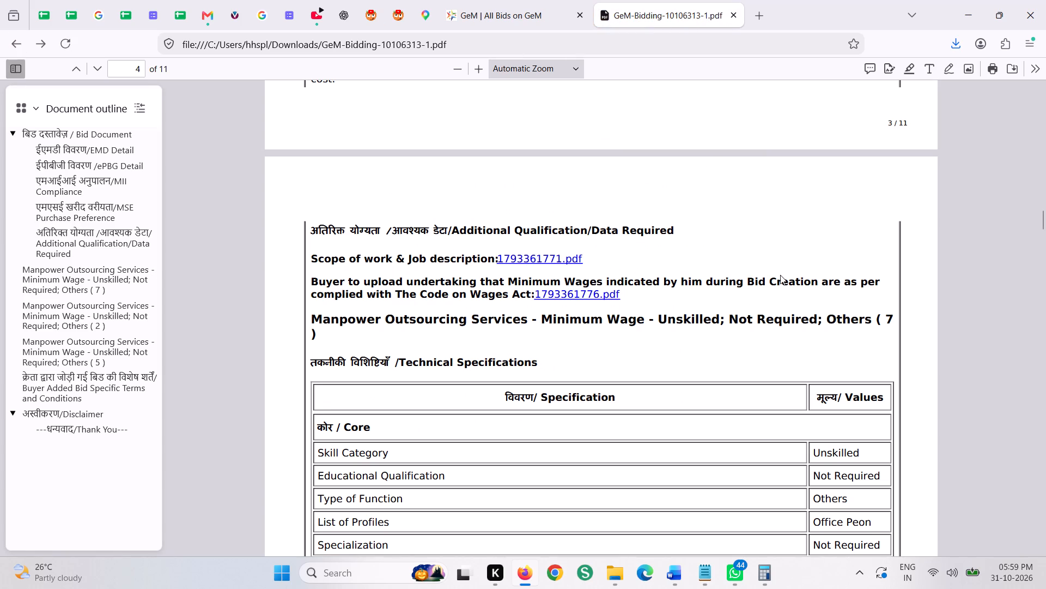
click(670, 0)
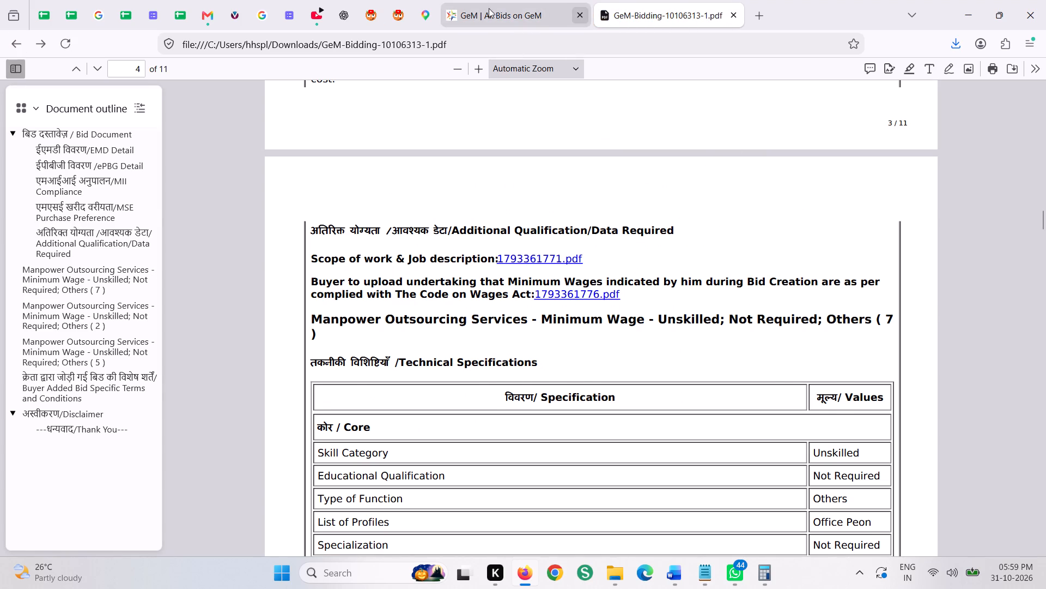
click(485, 0)
click(653, 0)
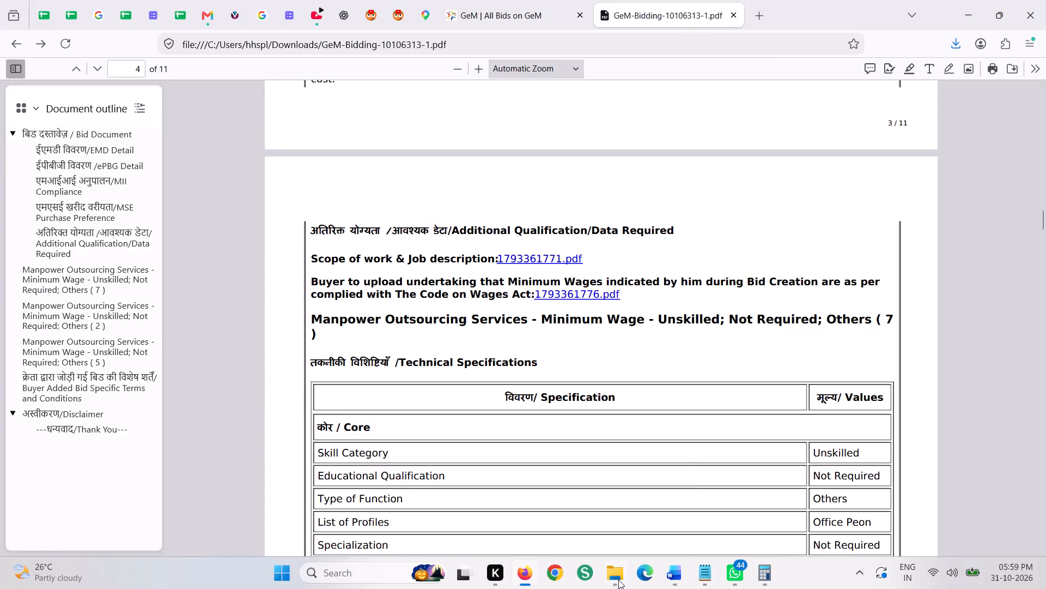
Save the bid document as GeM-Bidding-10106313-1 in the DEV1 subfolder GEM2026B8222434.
click(618, 579)
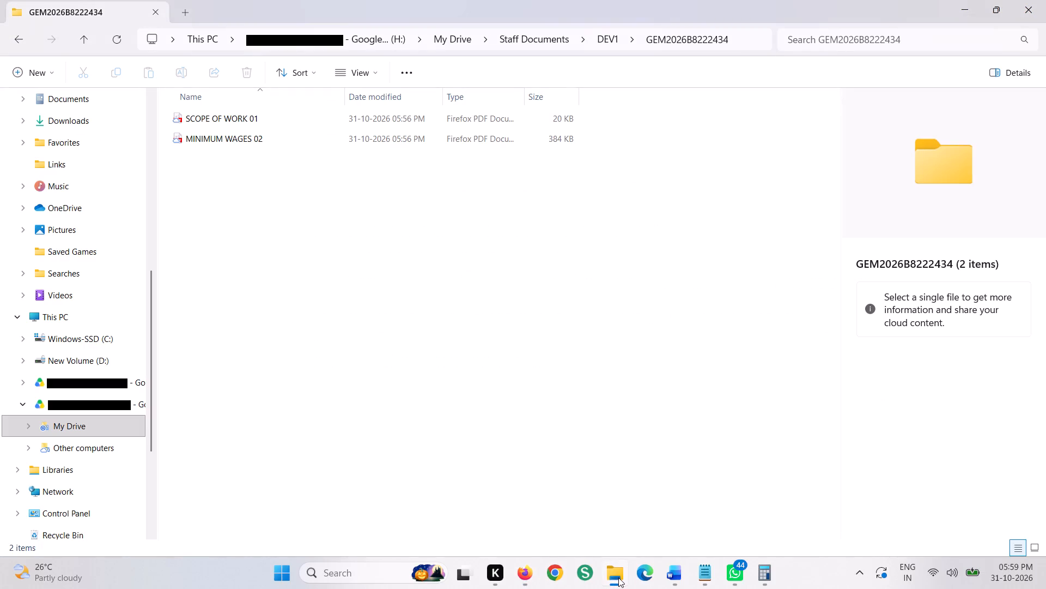
click(617, 579)
scroll(777, 274, up, 1)
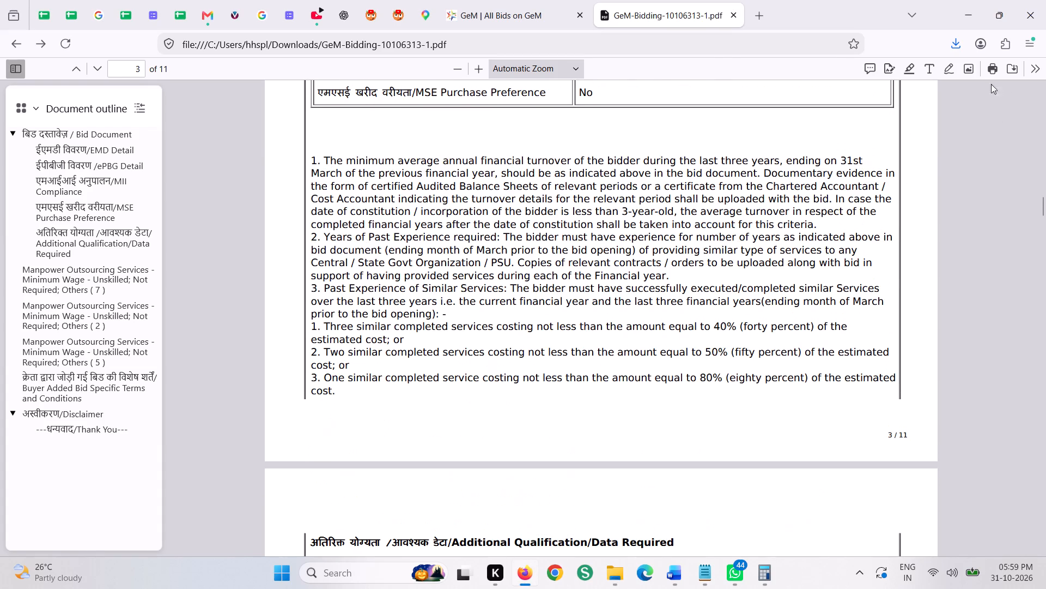
click(1012, 68)
scroll(268, 179, up, 3)
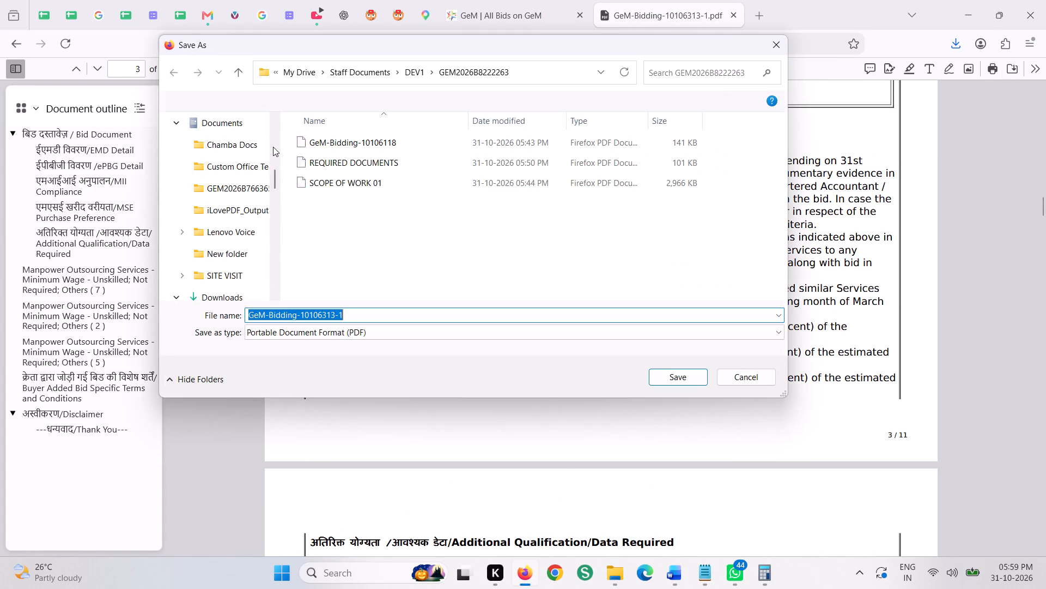
scroll(273, 147, up, 2)
click(241, 73)
scroll(327, 165, up, 5)
double_click(358, 140)
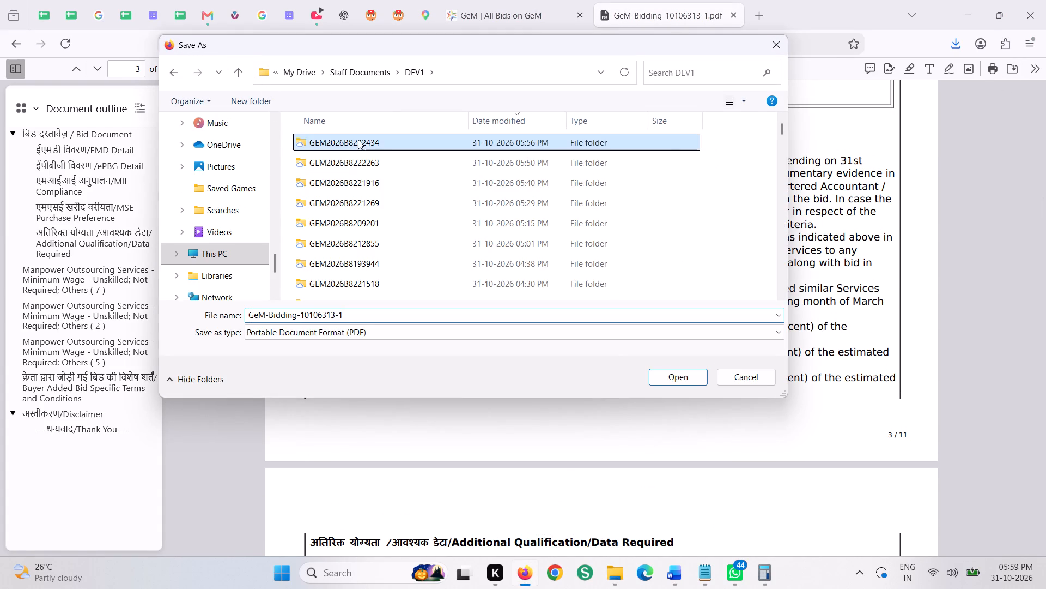
click(379, 314)
click(682, 375)
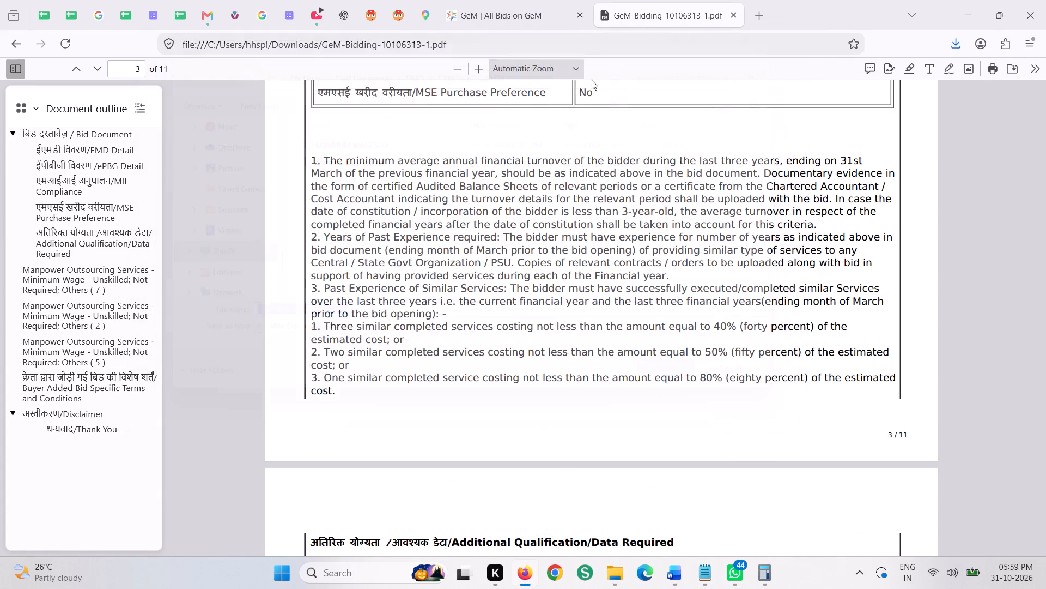
click(540, 0)
click(667, 0)
Export the Word list as a PDF named REQUIRED DOCUMENTS into the GEM2026B8222434 folder and close the opened copy.
click(678, 574)
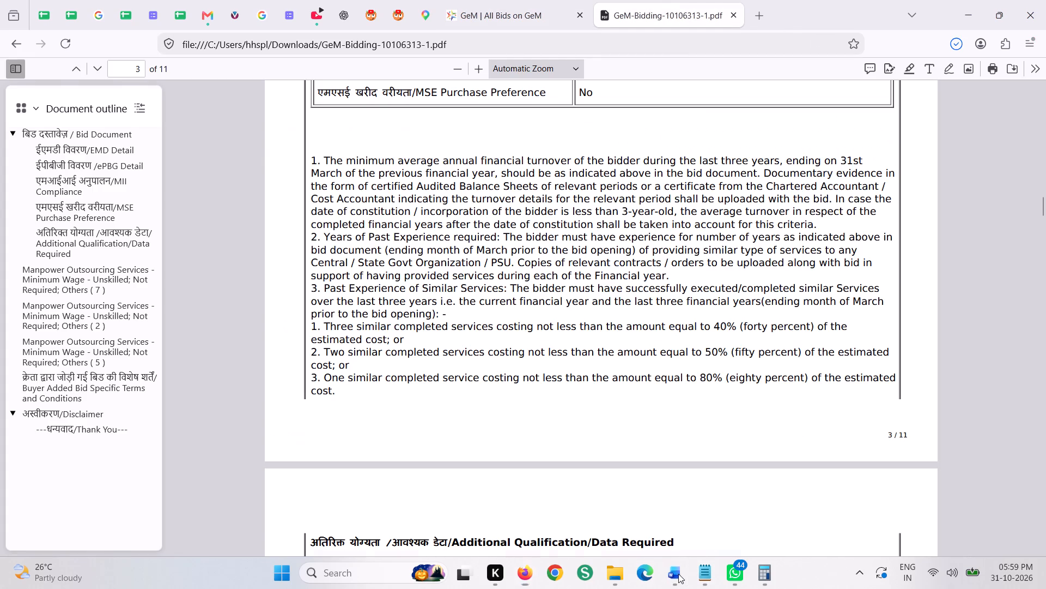
click(70, 510)
scroll(410, 311, up, 4)
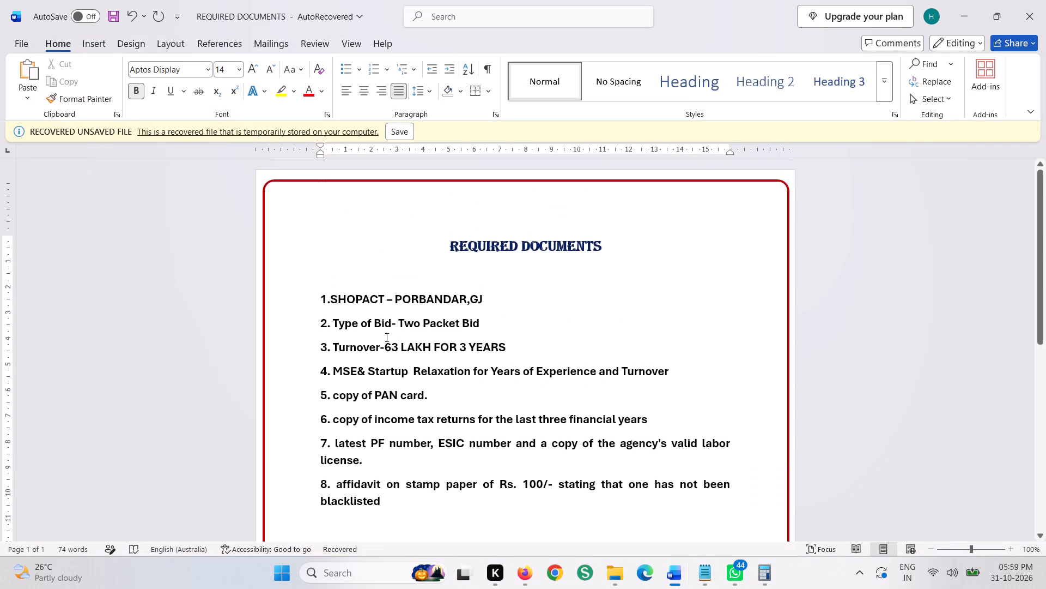
click(15, 42)
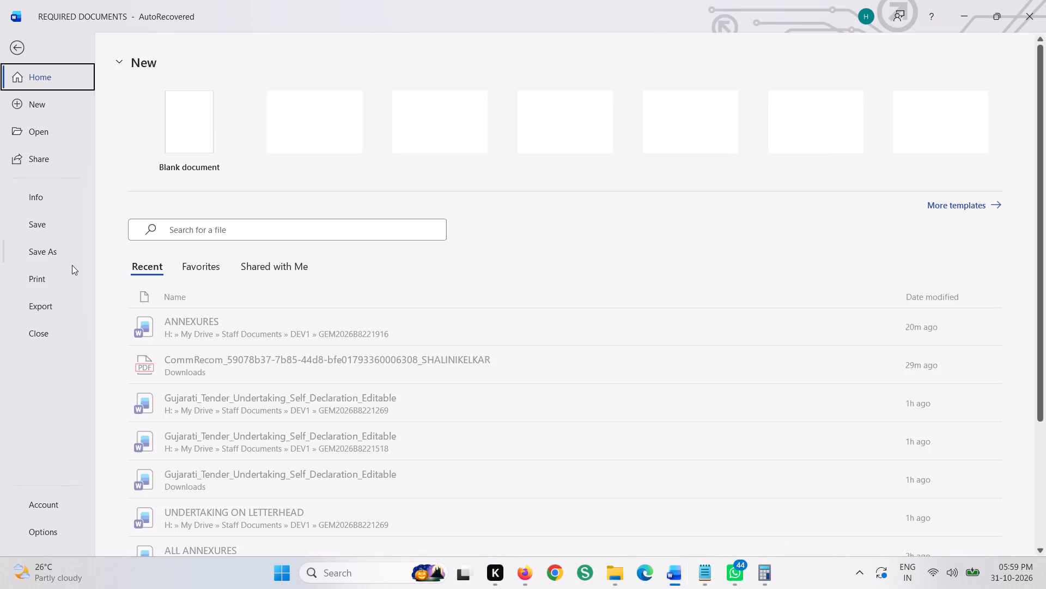
click(49, 304)
click(380, 184)
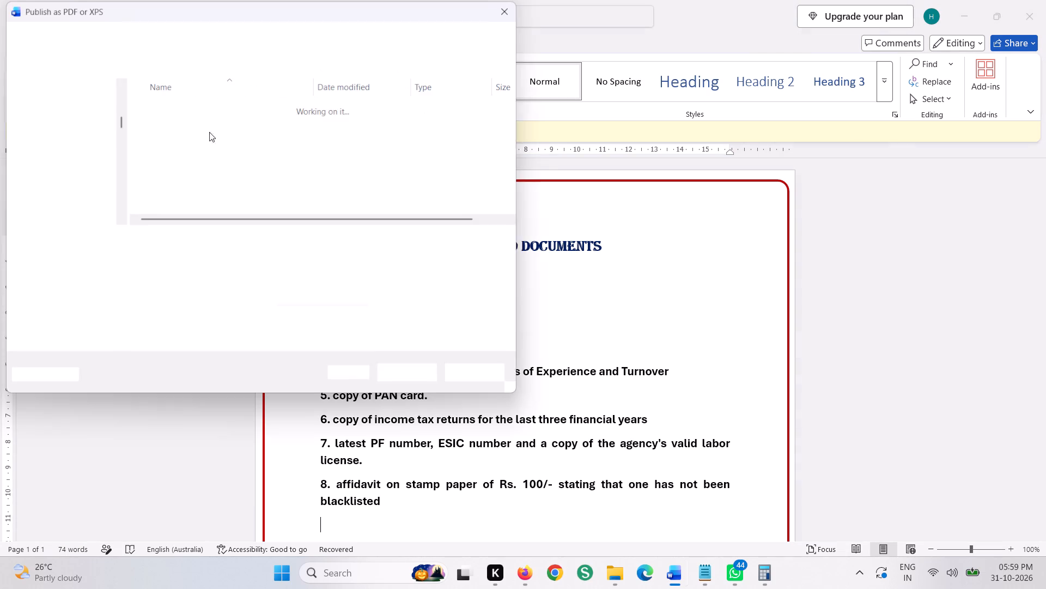
click(89, 41)
scroll(189, 136, up, 1)
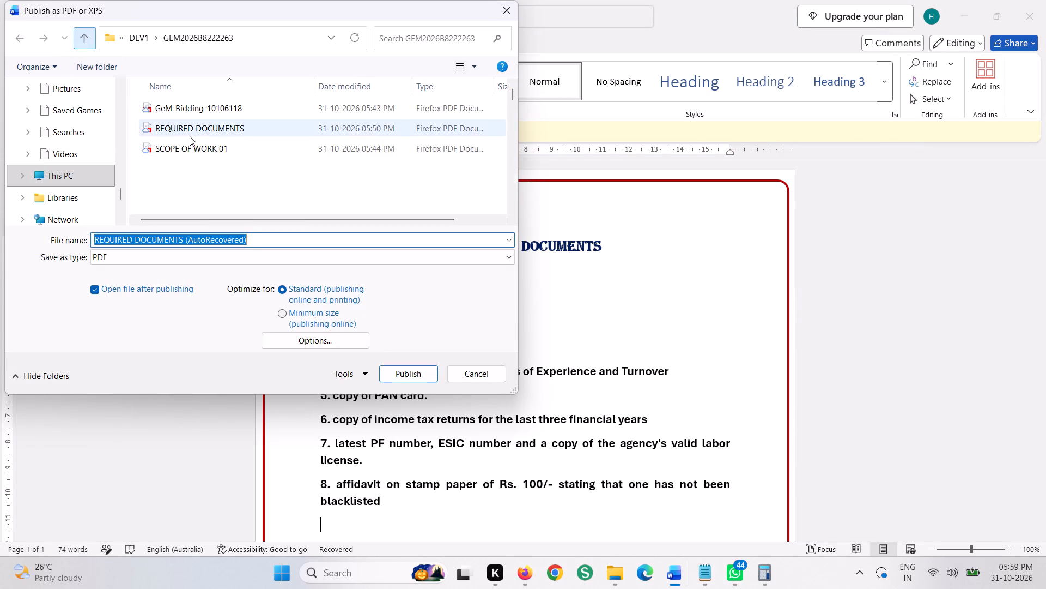
scroll(190, 136, up, 5)
double_click(209, 106)
double_click(258, 238)
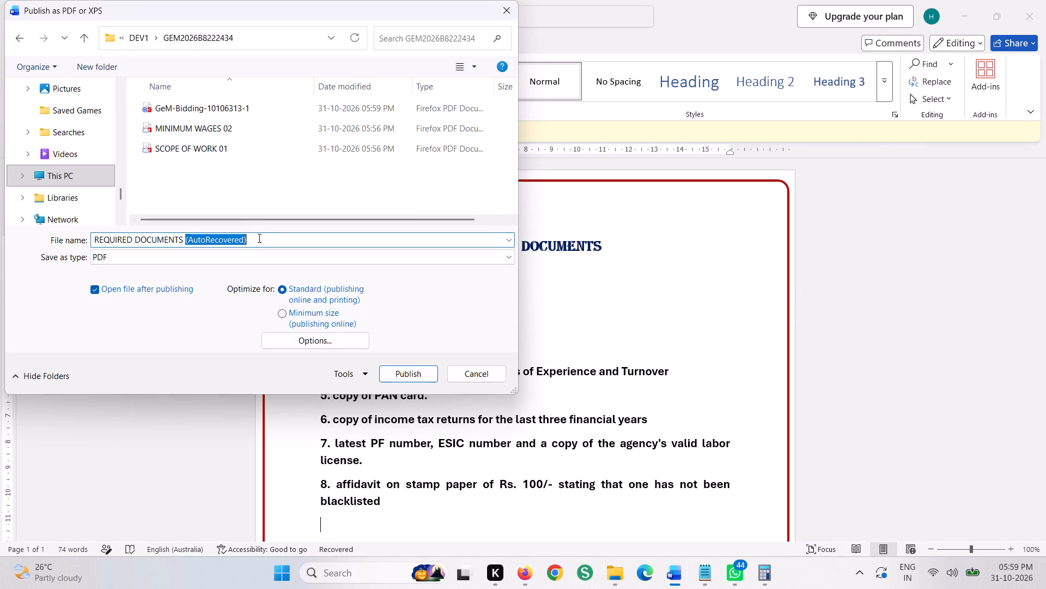
key(BackSpace)
key(Return)
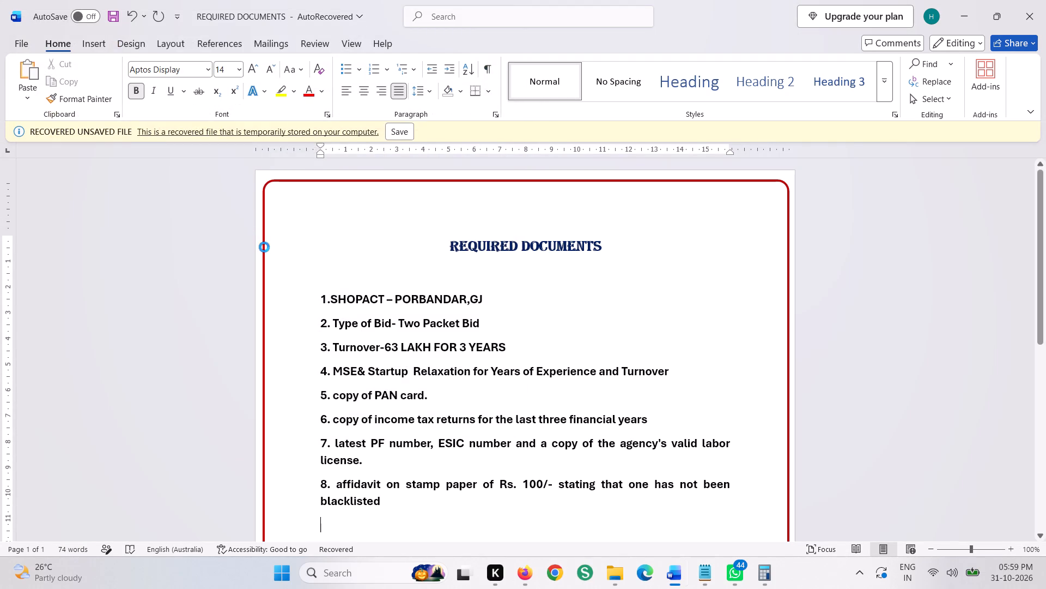
click(765, 0)
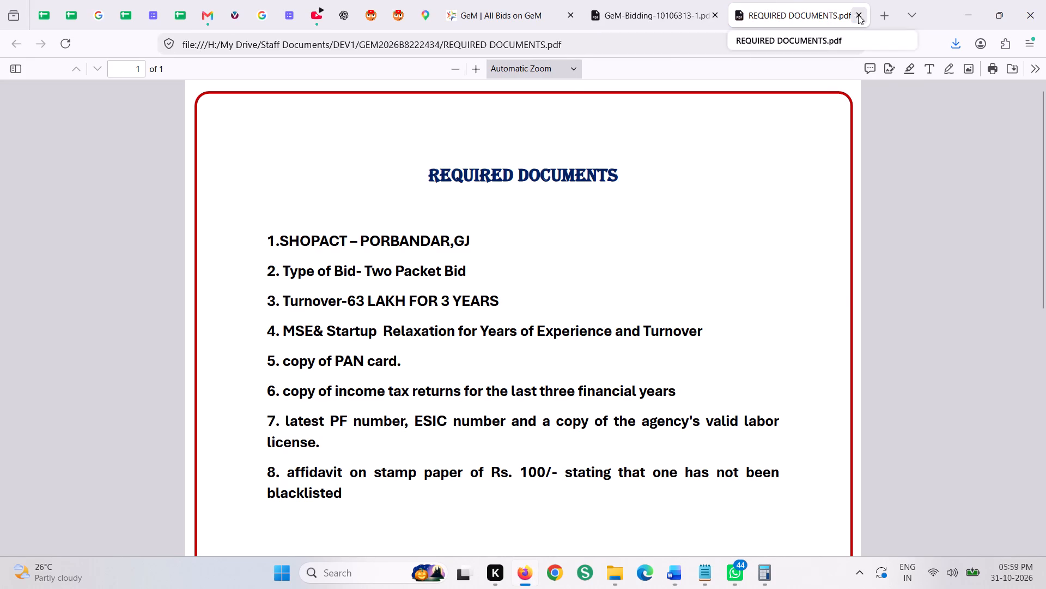
click(860, 14)
click(543, 0)
click(703, 0)
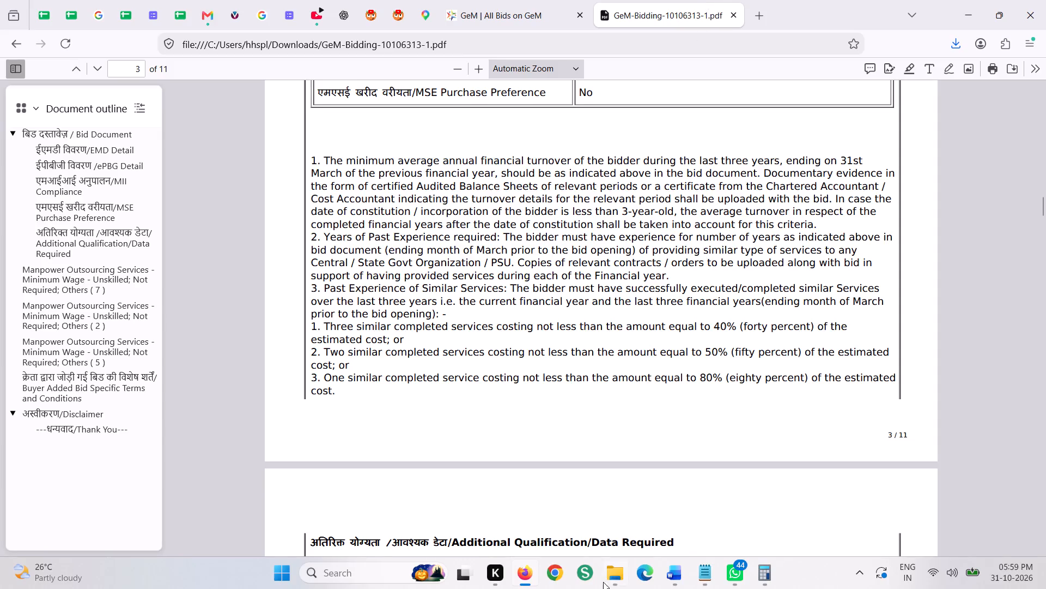
Check the files saved in the GEM2026B8222434 folder.
click(610, 578)
click(203, 143)
click(203, 160)
click(205, 175)
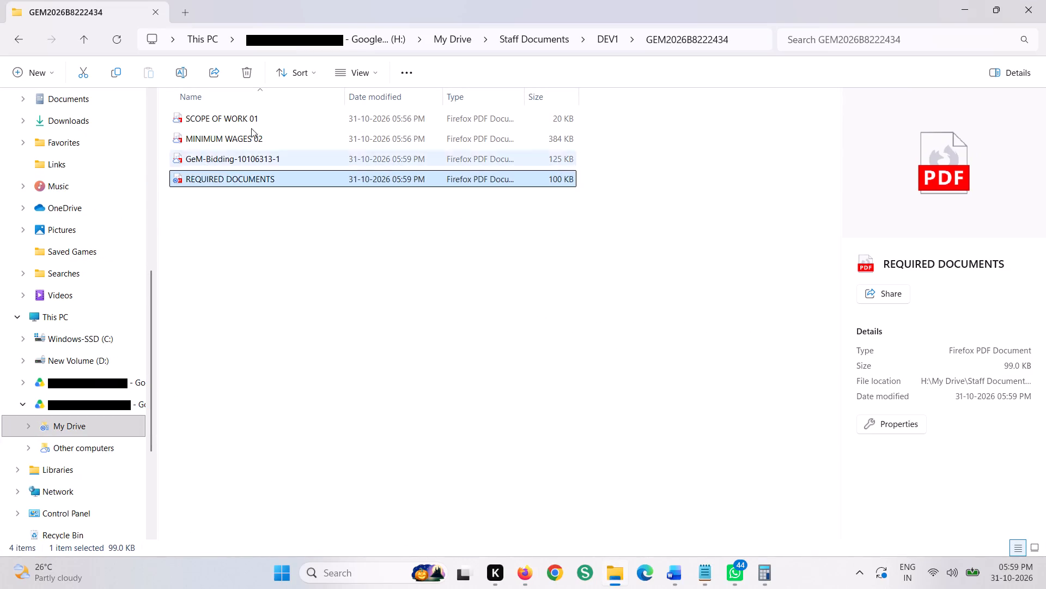
Look over the remaining pages of GeM-Bidding-10106313-1.pdf, down to the buyer-added terms and disclaimer.
click(80, 42)
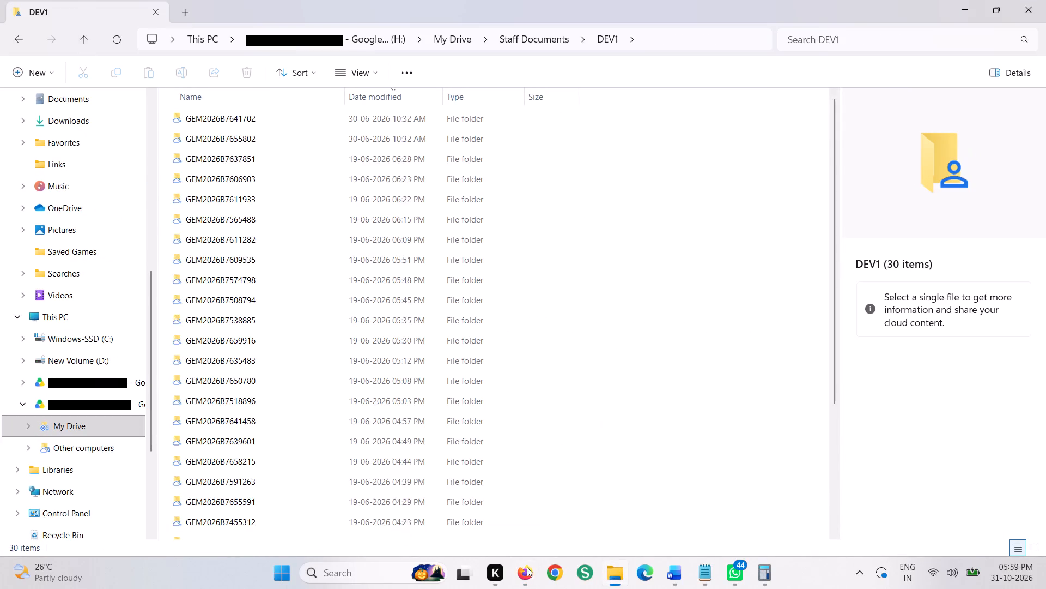
click(526, 569)
scroll(328, 199, down, 9)
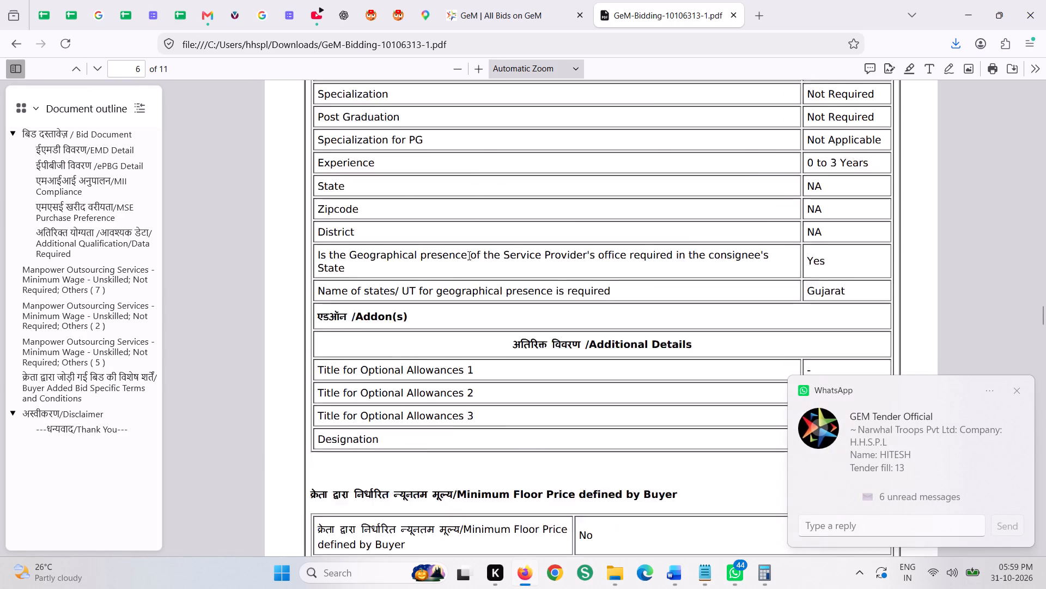
scroll(460, 255, down, 12)
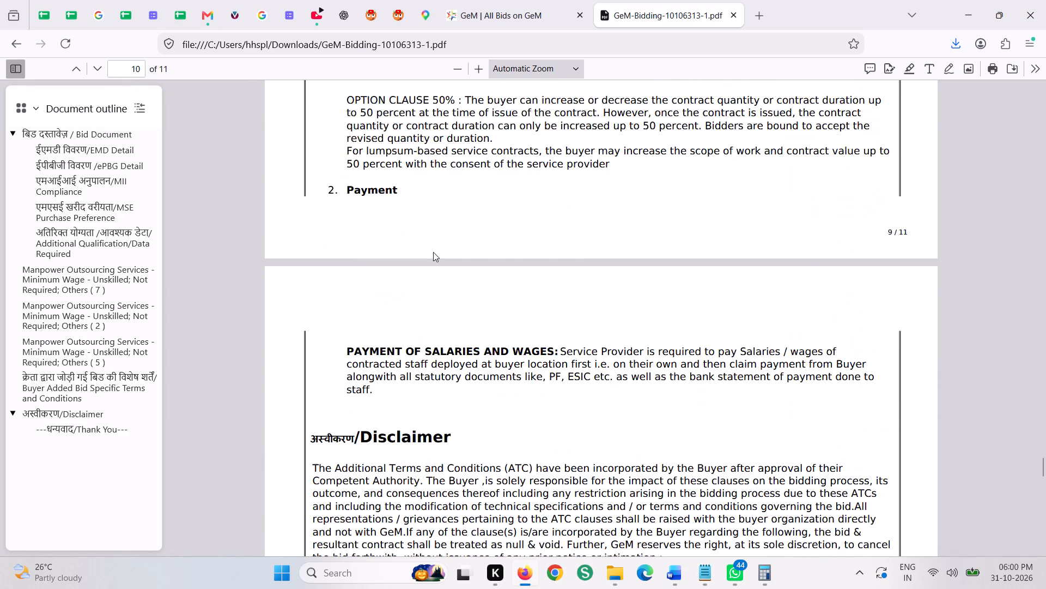
scroll(433, 252, down, 1)
scroll(433, 252, up, 4)
Insert the Drive link of folder GEM2026B8222434 as a file chip in the Other Comment cell of bid GEM/2026/B/8222434.
click(174, 15)
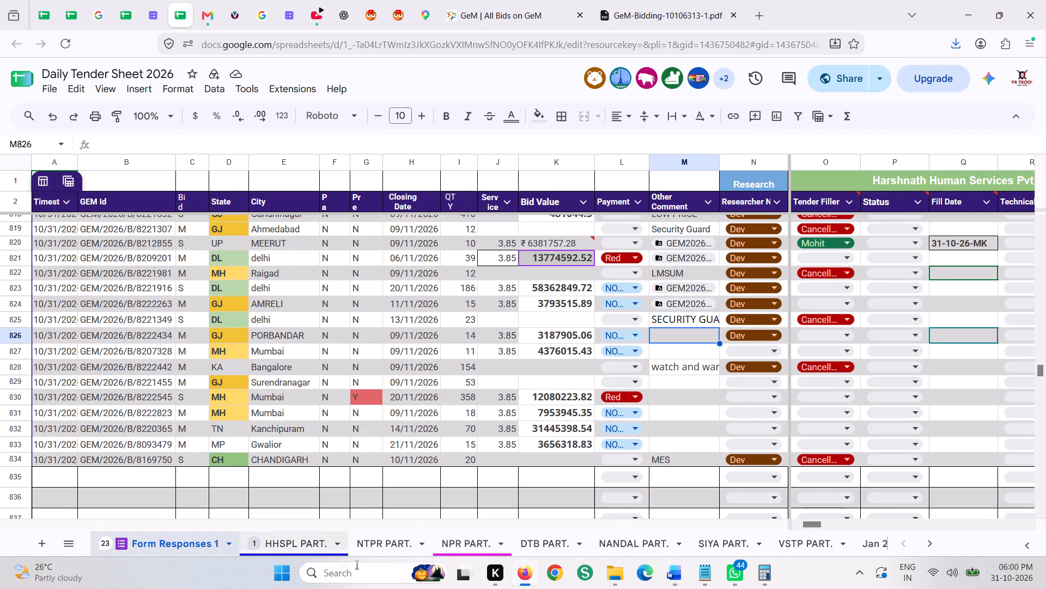
click(623, 569)
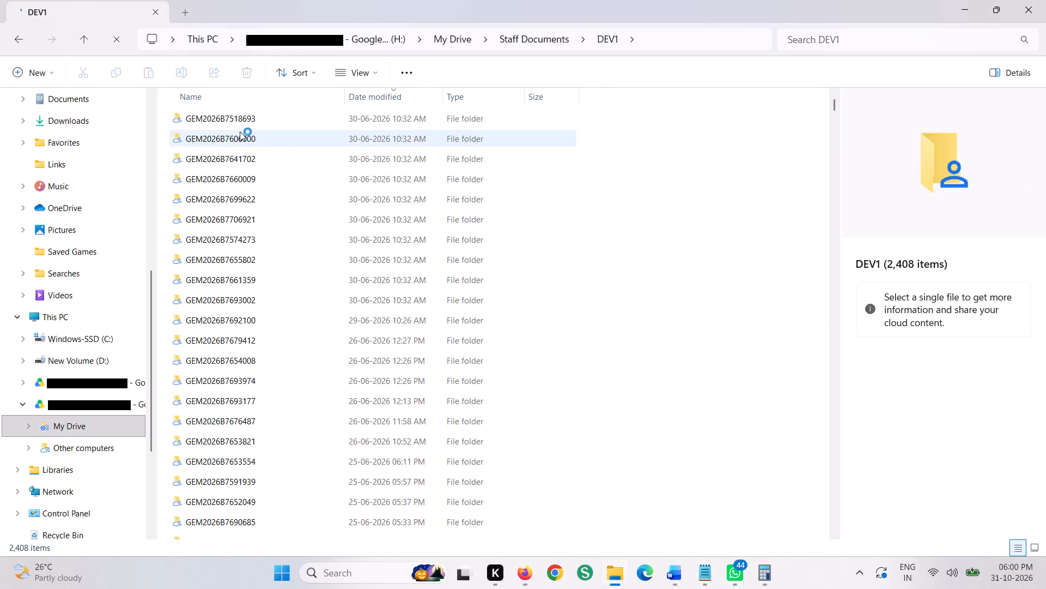
scroll(240, 131, up, 5)
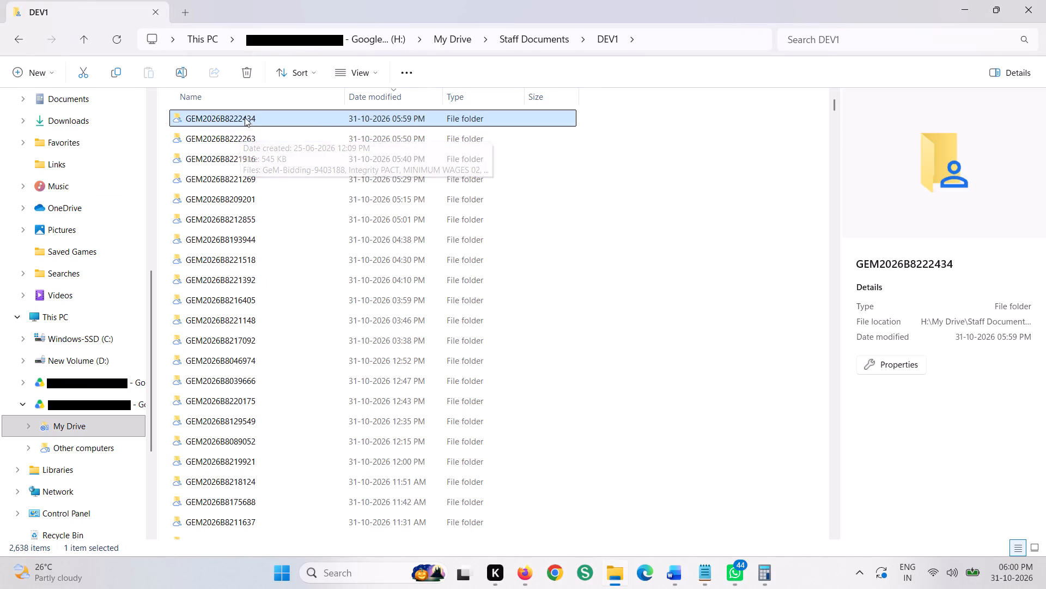
right_click(245, 114)
click(277, 373)
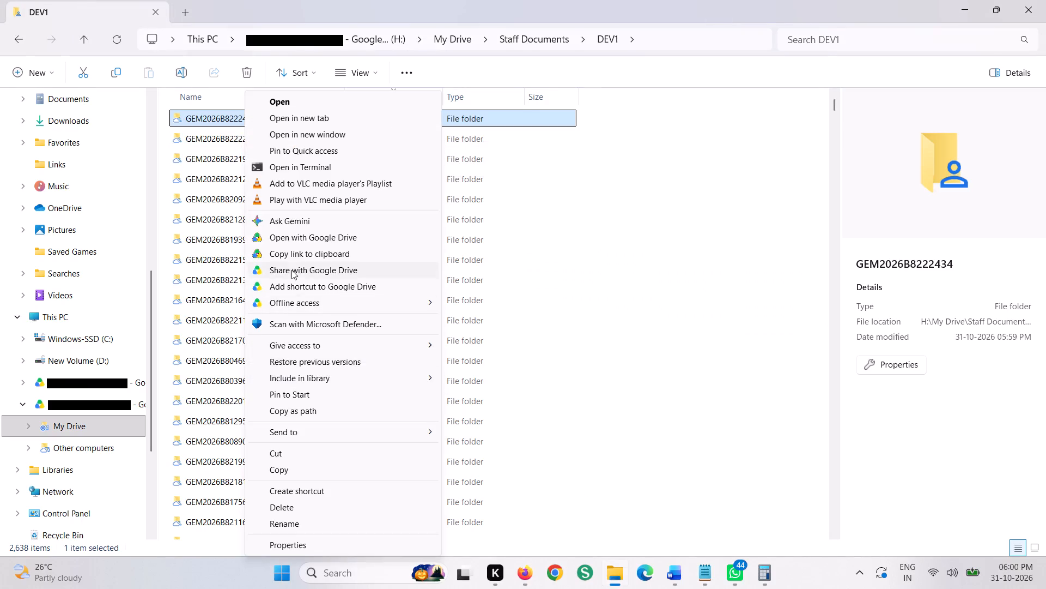
click(280, 257)
click(513, 577)
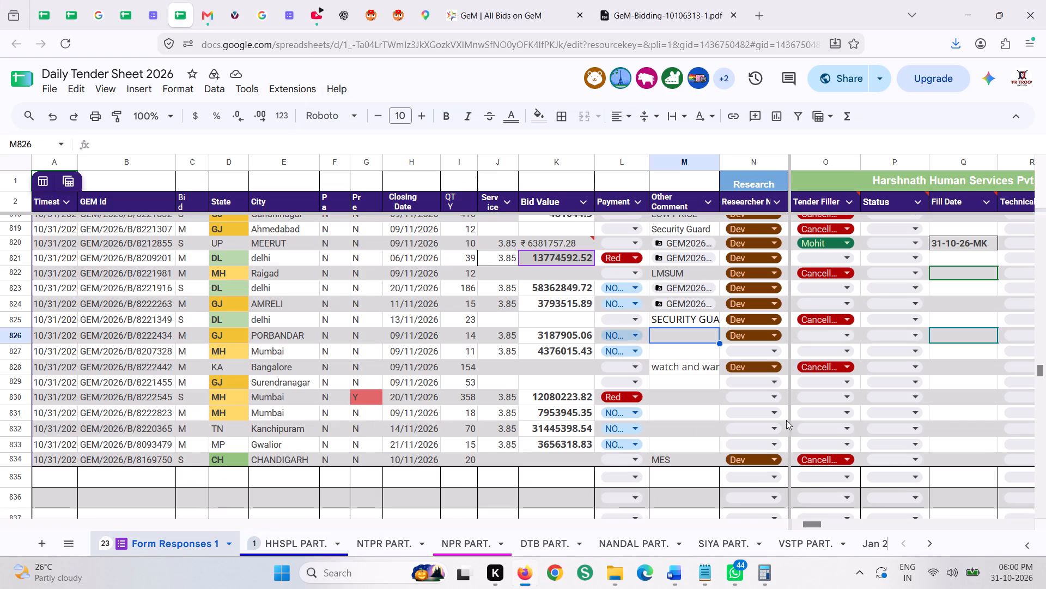
double_click(682, 334)
key(ctrl+v)
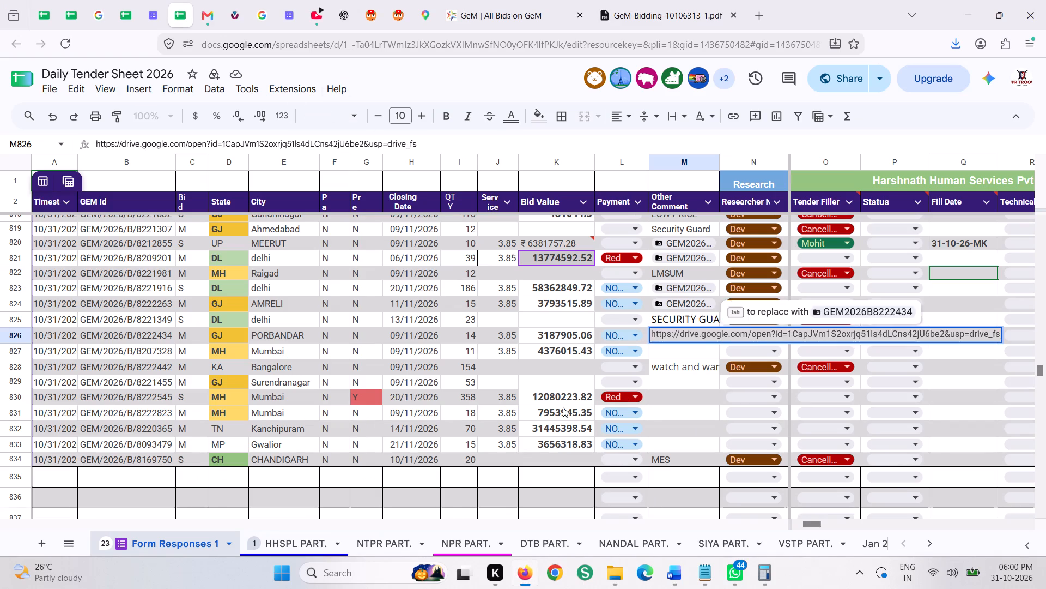
key(Tab)
click(469, 380)
Set the researcher of bid GEM/2026/B/8207328 to Dev in the Daily Tender Sheet.
click(740, 347)
click(738, 369)
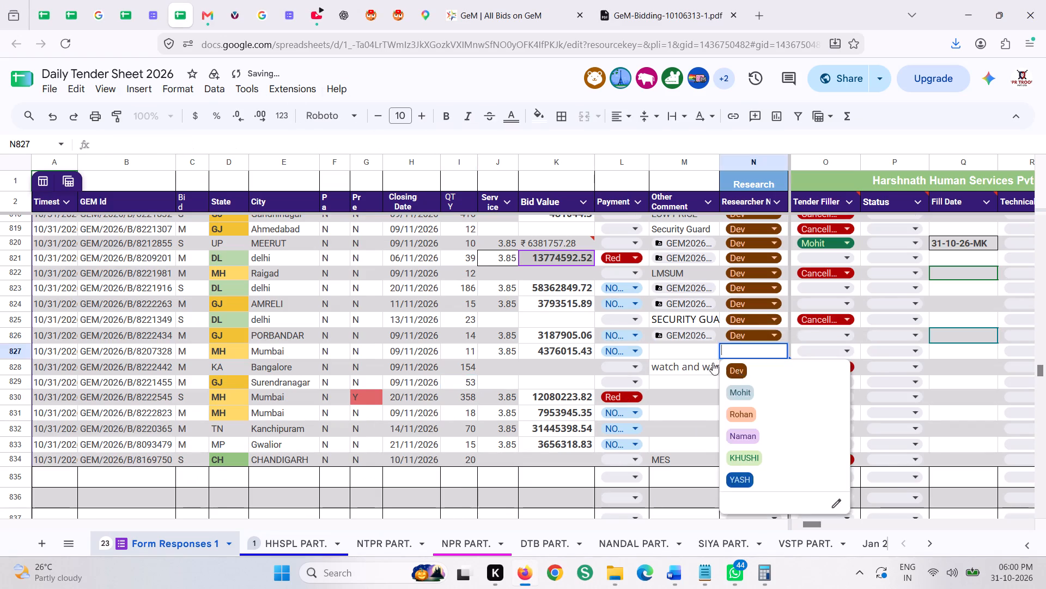
Close the previous bid's PDF, look up GEM/2026/B/8207328 from the sheet in the GeM bid listing, and open its bid document.
click(688, 355)
key(Left)
key(Left)
key(Left)
key(Left)
key(Left)
key(Left)
key(Left)
key(Left)
key(Left)
key(Left)
key(Left)
key(Left)
key(Left)
key(Left)
key(Left)
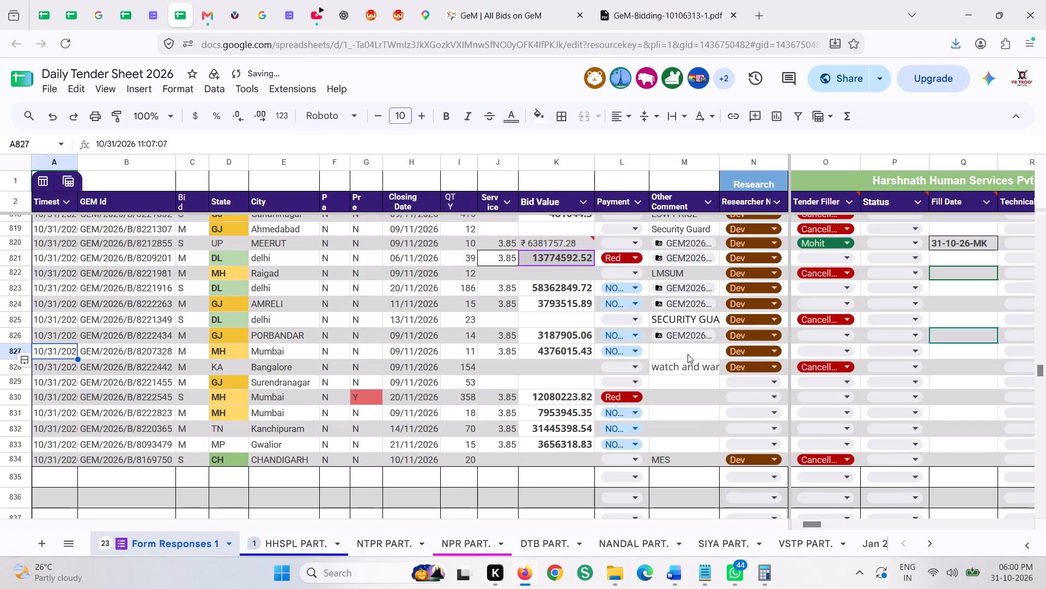
key(Right)
key(ctrl+c)
key(Right)
key(Right)
key(Right)
key(Right)
key(Right)
key(Right)
key(Right)
key(Right)
key(Right)
key(Right)
key(Right)
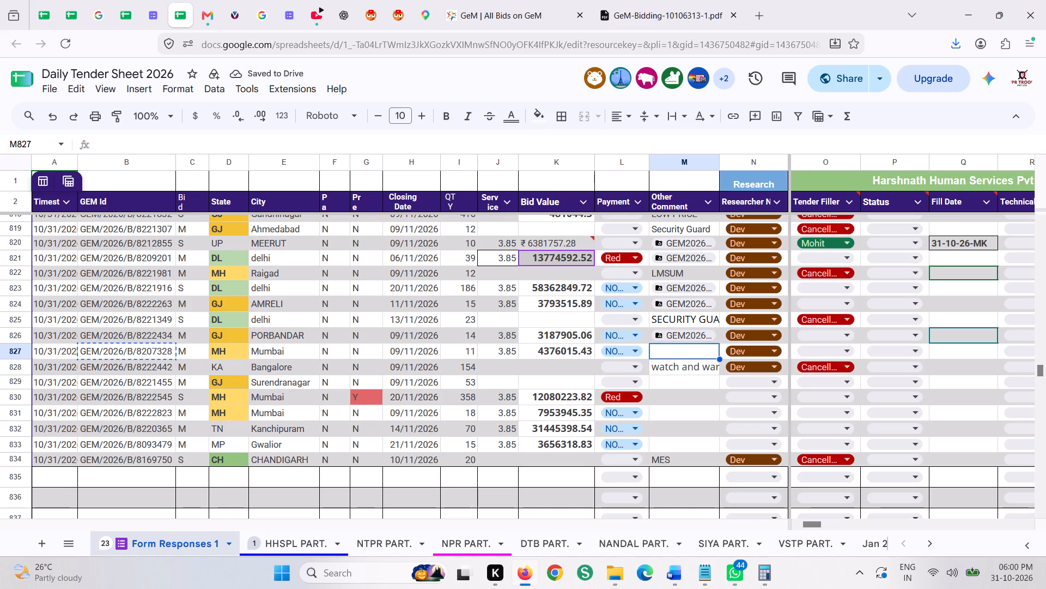
click(677, 0)
click(735, 13)
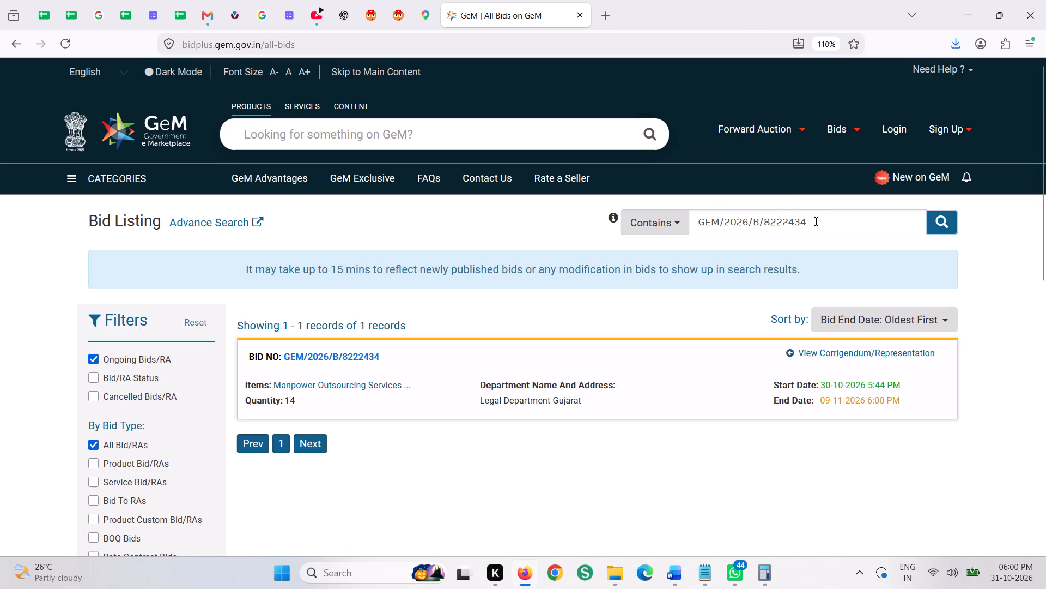
drag(818, 221, 678, 231)
key(ctrl+v)
key(Return)
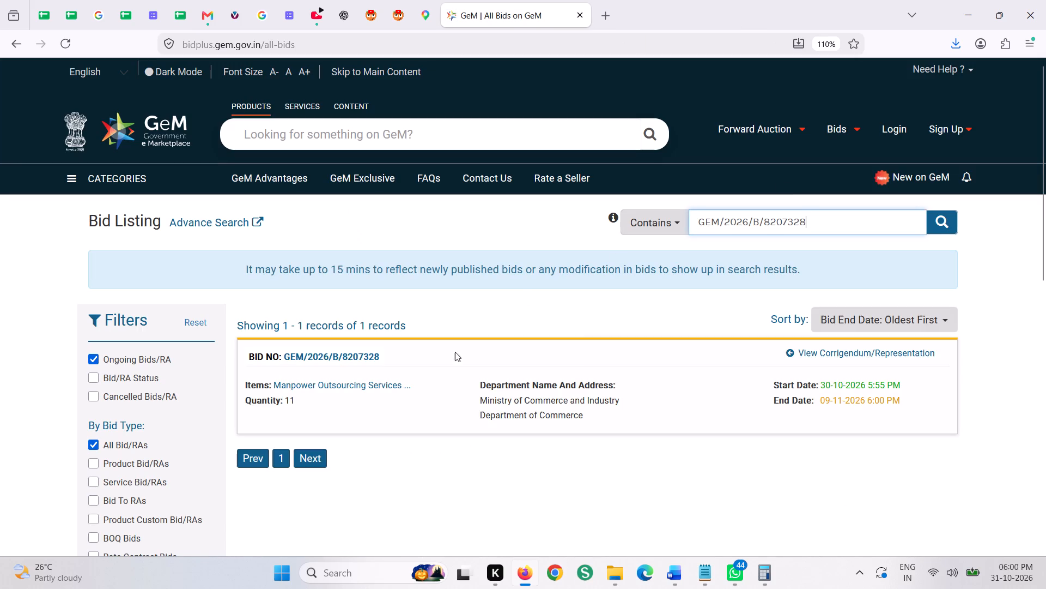
click(368, 358)
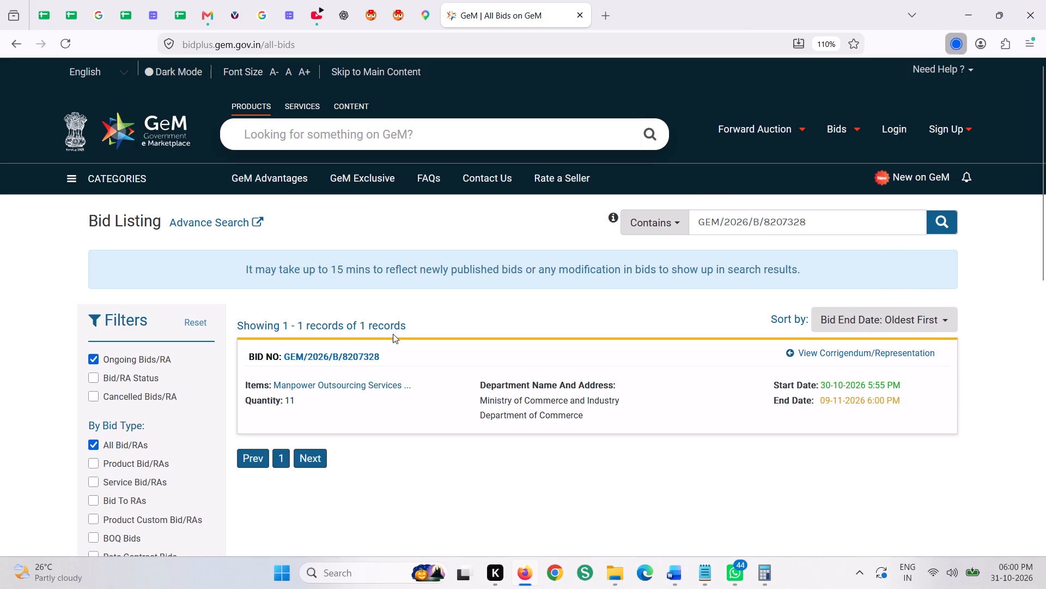
Search the bid document GeM-Bidding-10088987.pdf for the terms SECURITY, WATCH and CHOWKIDAR.
click(318, 266)
scroll(619, 346, down, 1)
click(681, 357)
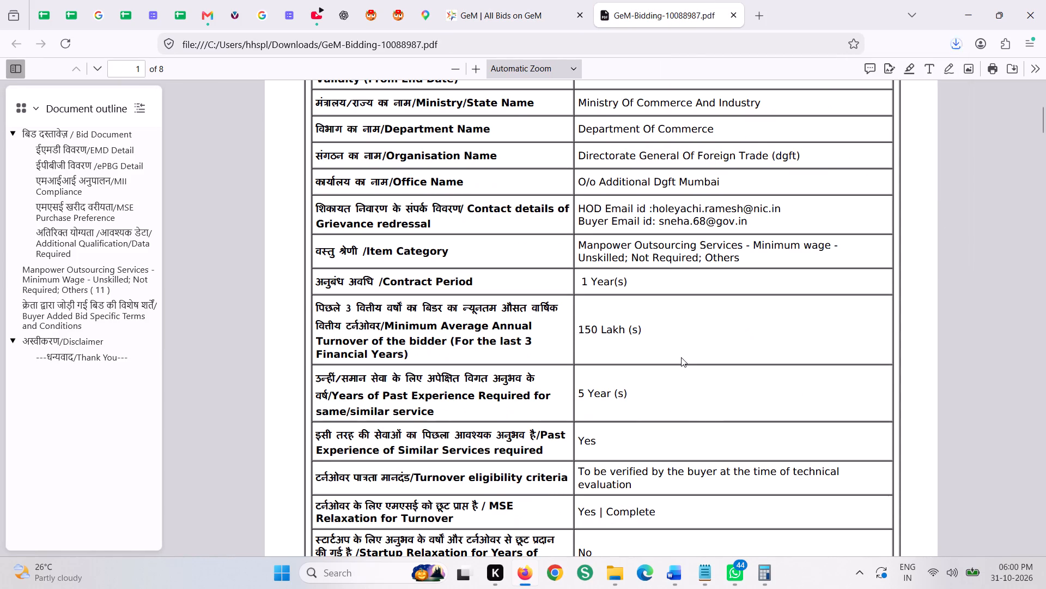
key(ctrl+f)
text(SECURITY)
key(Return)
key(Return)
key(Return)
key(Return)
key(Return)
key(BackSpace)
key(BackSpace)
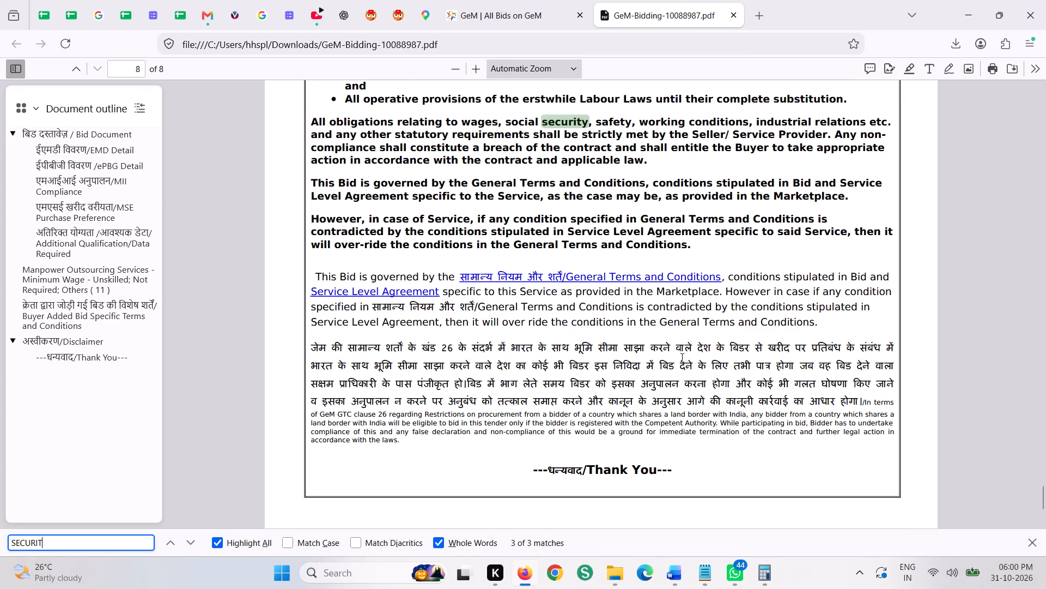
key(BackSpace)
key(BackSpace)
key(BackSpace)
key(BackSpace)
key(BackSpace)
key(BackSpace)
key(BackSpace)
key(BackSpace)
text(WATCH)
key(BackSpace)
key(BackSpace)
key(BackSpace)
key(BackSpace)
key(BackSpace)
key(BackSpace)
key(BackSpace)
text(CHOWKIDAR)
key(BackSpace)
key(BackSpace)
key(BackSpace)
key(BackSpace)
key(BackSpace)
key(BackSpace)
key(BackSpace)
key(BackSpace)
key(BackSpace)
key(BackSpace)
key(BackSpace)
key(BackSpace)
key(BackSpace)
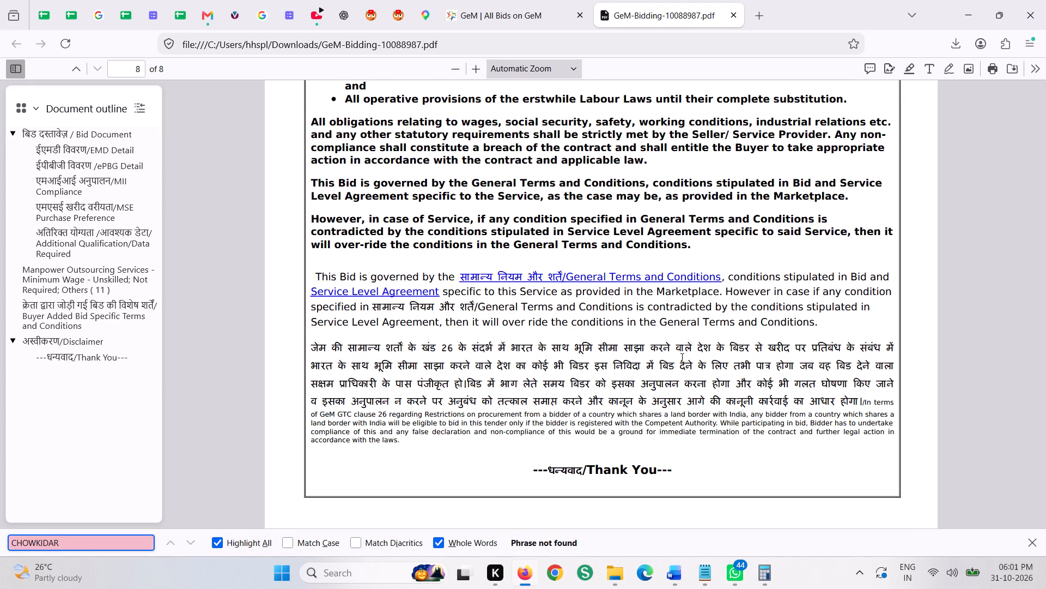
Check the bid's job profile, then open the scope of work attachment 1793362600.pdf and skim its eligibility criteria and declarations.
scroll(681, 357, up, 13)
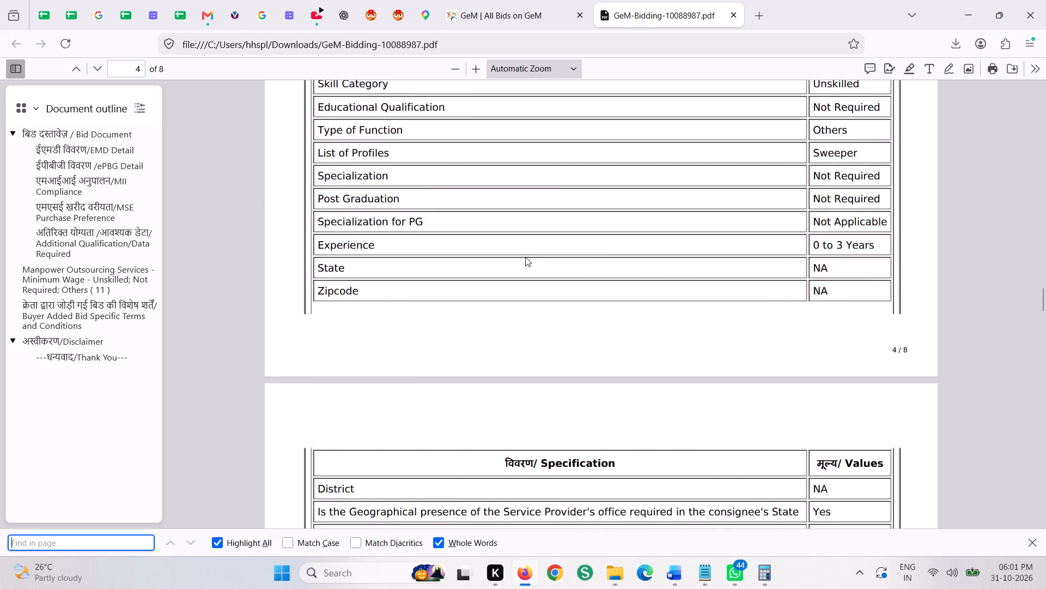
scroll(525, 257, up, 4)
scroll(542, 253, down, 3)
scroll(675, 248, down, 2)
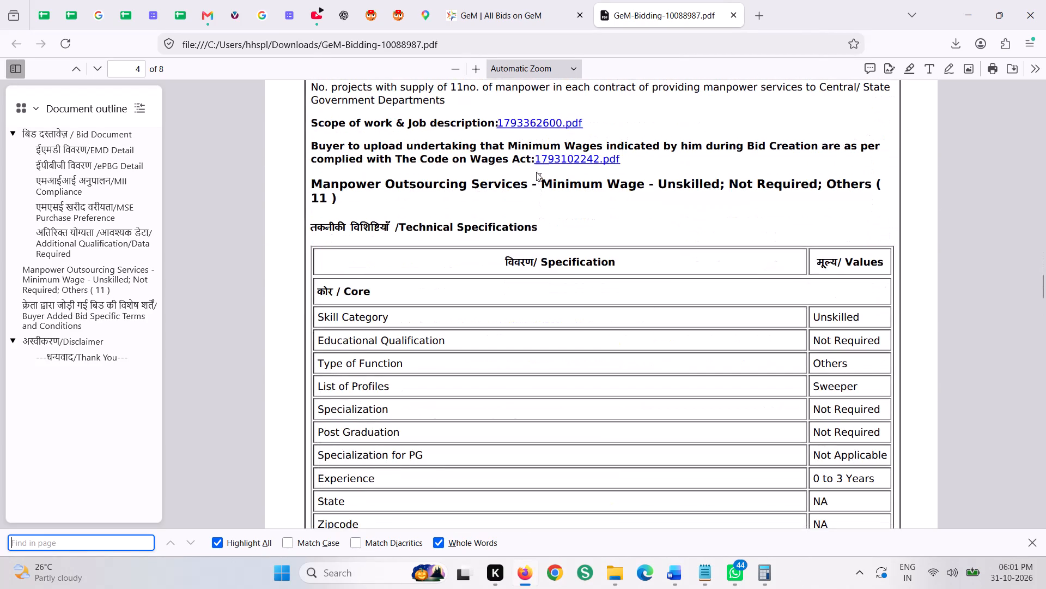
click(525, 119)
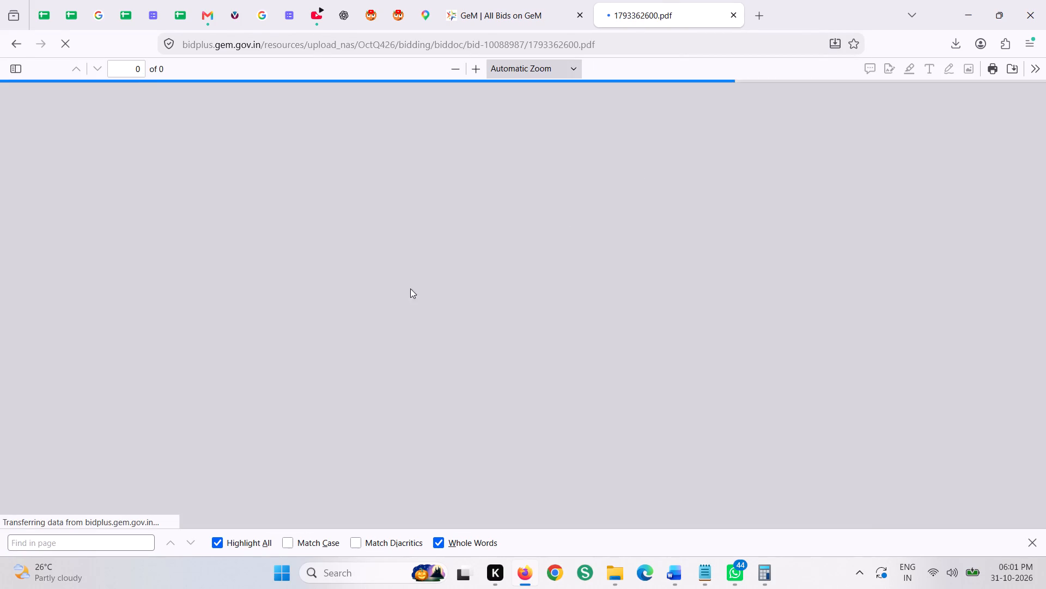
click(379, 293)
scroll(487, 309, down, 12)
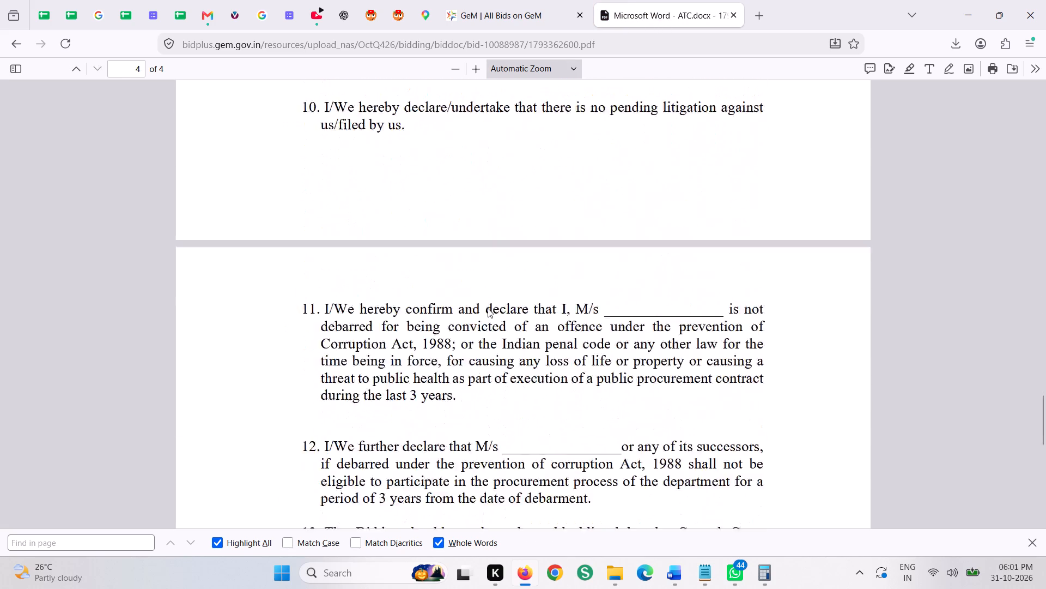
scroll(488, 308, down, 4)
scroll(488, 308, up, 13)
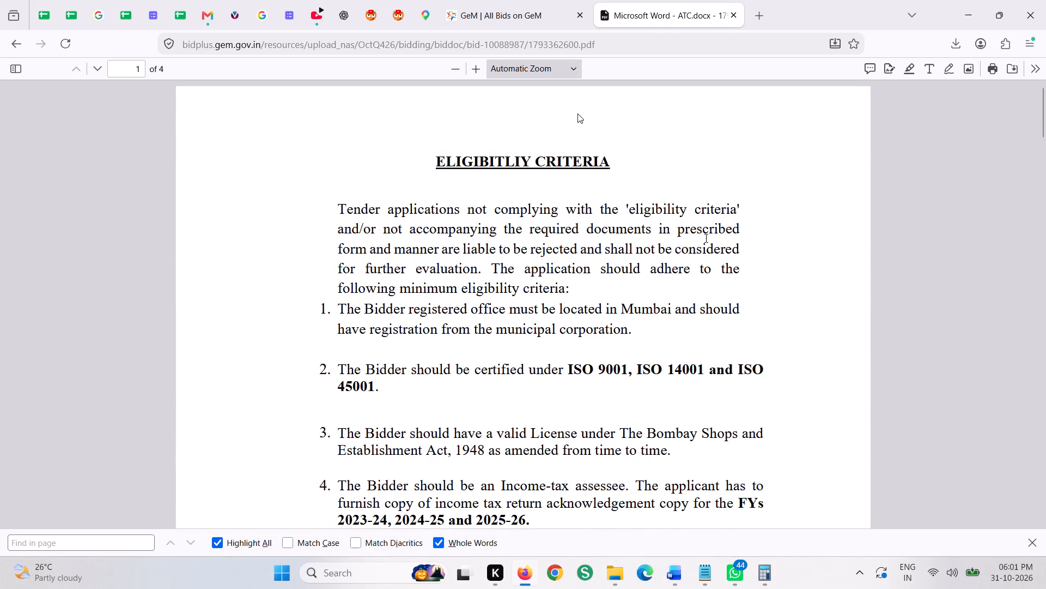
click(555, 1)
click(653, 0)
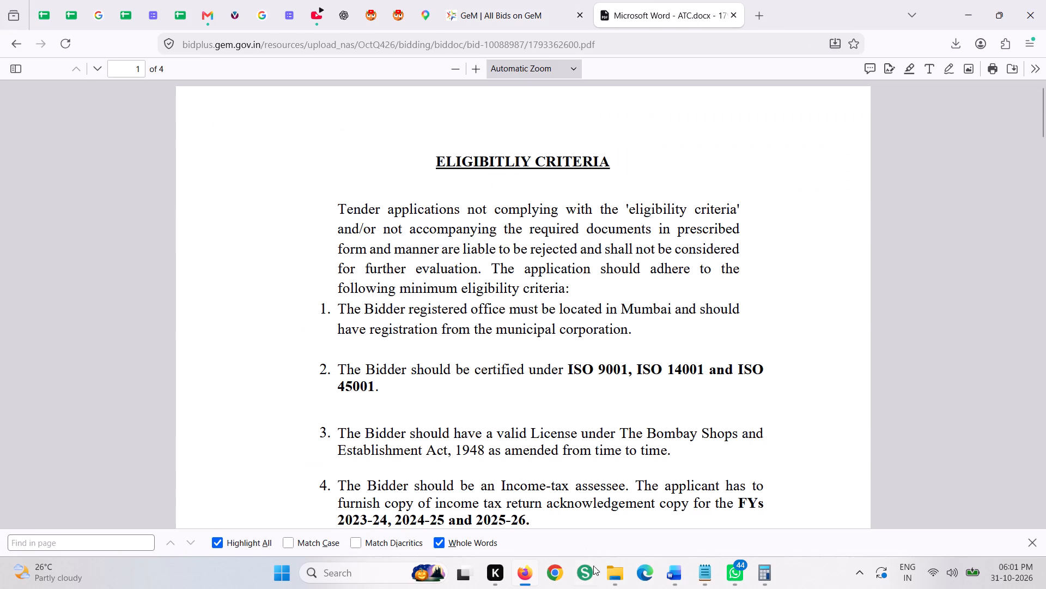
Create a folder named GEM2026B8207328 inside DEV1 and open it.
click(612, 574)
right_click(585, 247)
click(629, 353)
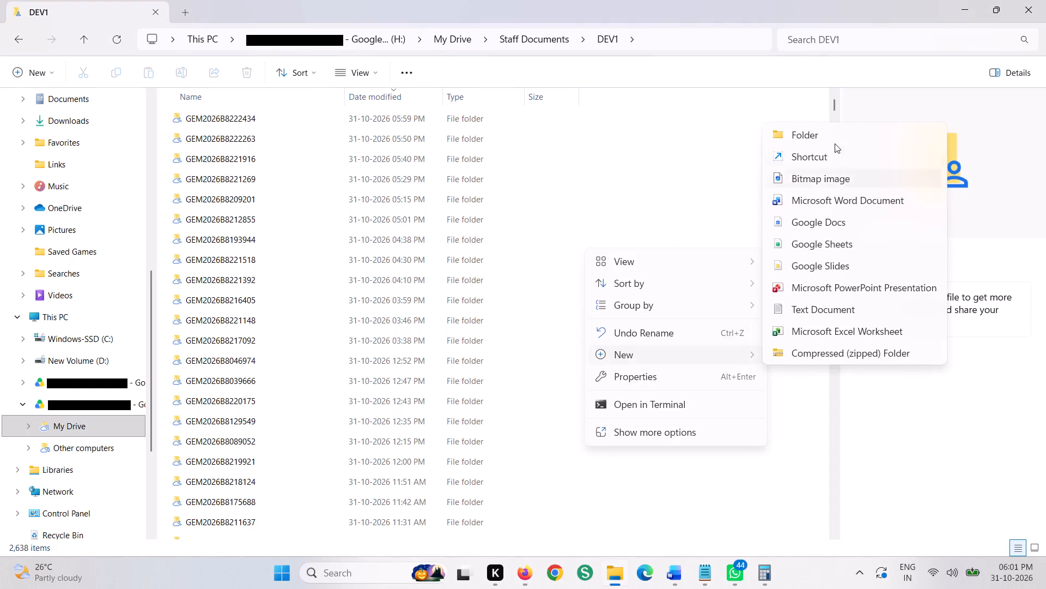
click(813, 129)
key(ctrl+v)
key(Return)
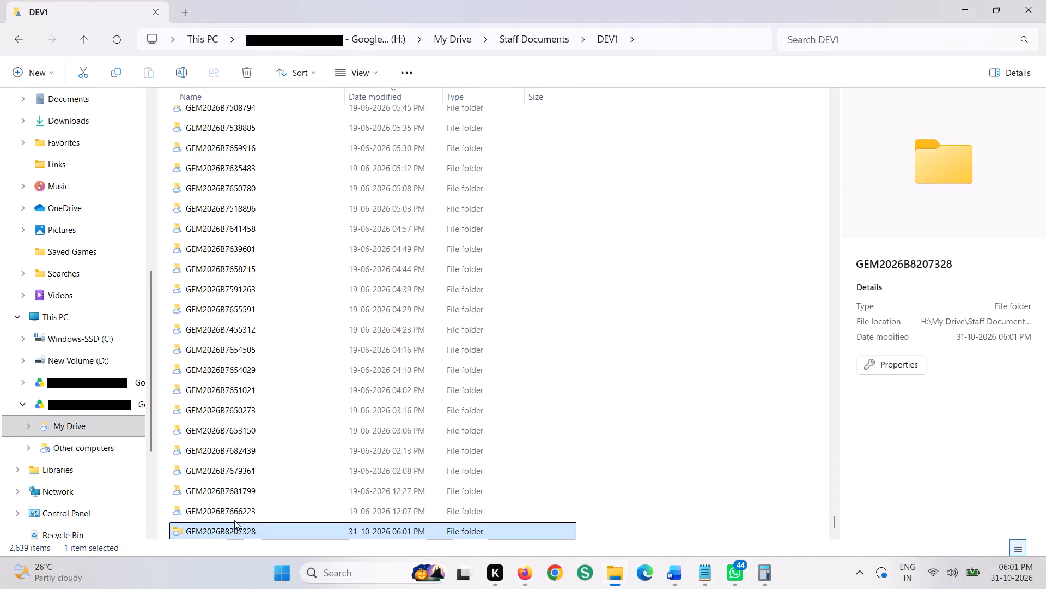
double_click(236, 527)
Save the scope of work PDF as SCOPE OF WORK 01 in the DEV1 subfolder GEM2026B8207328.
click(523, 576)
scroll(753, 281, up, 1)
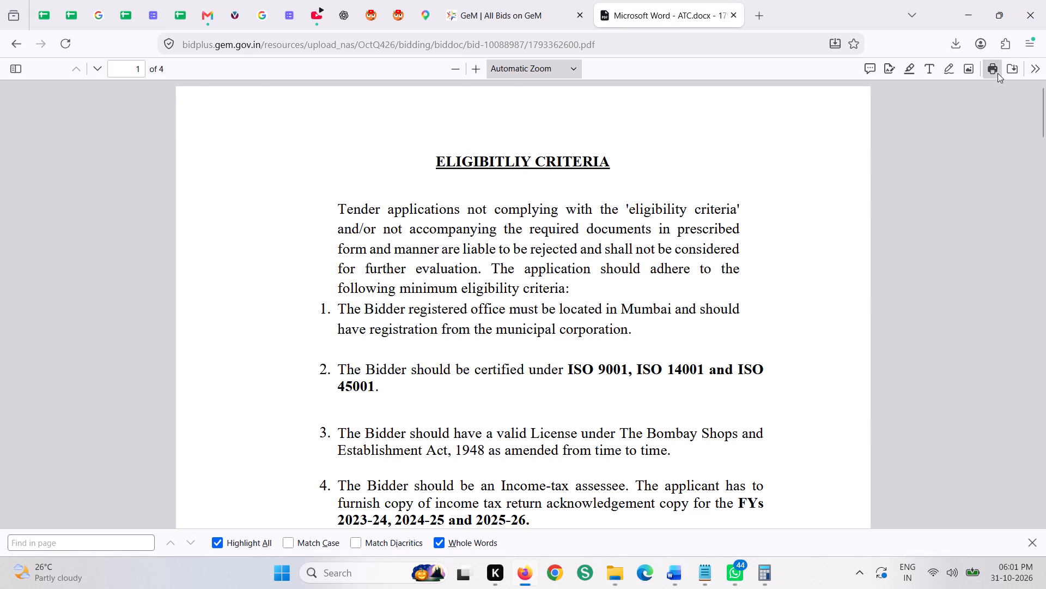
click(1008, 69)
scroll(218, 148, up, 5)
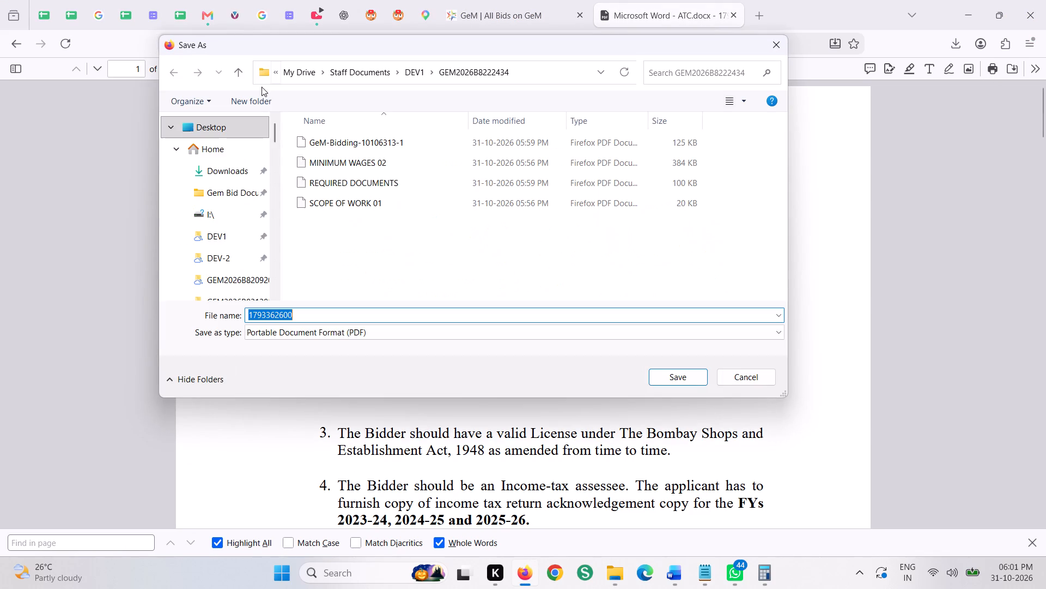
click(238, 73)
scroll(360, 167, up, 5)
double_click(367, 143)
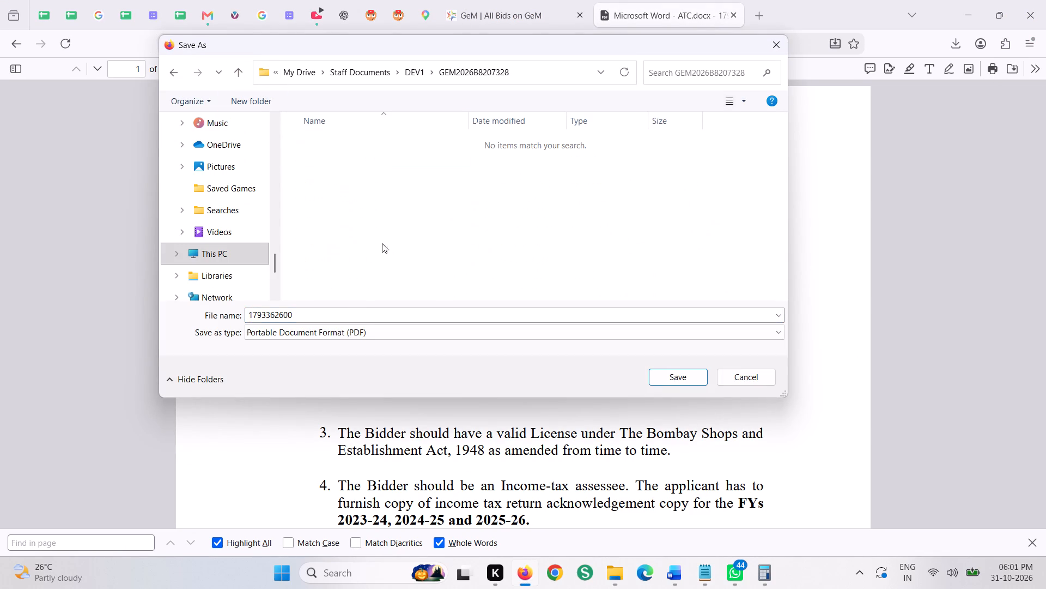
click(357, 315)
text(SCOPE OF O)
key(BackSpace)
text(WORK 01)
key(Return)
Open the minimum wages attachment 1793102242.pdf from the bid document and save it as MINIMUM WAGES 02 in GEM2026B8207328.
scroll(350, 302, down, 10)
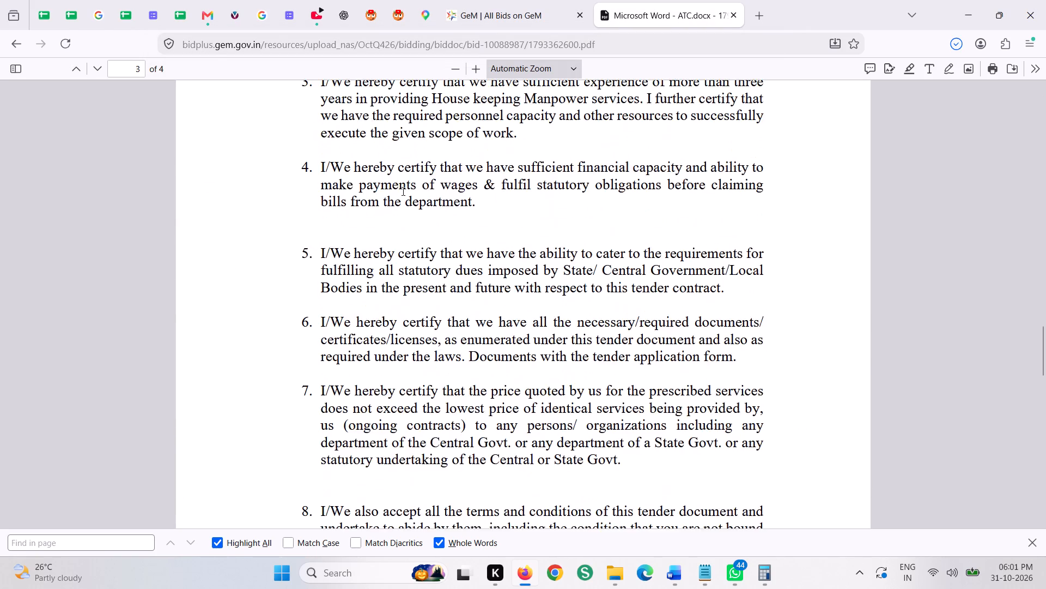
scroll(398, 188, down, 3)
click(10, 49)
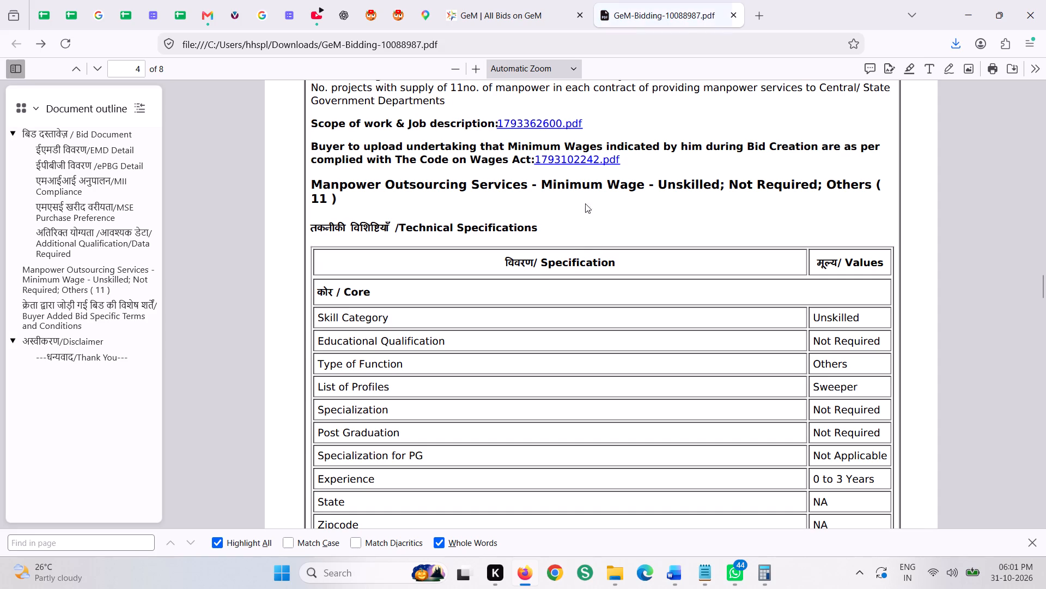
click(562, 158)
scroll(568, 126, up, 2)
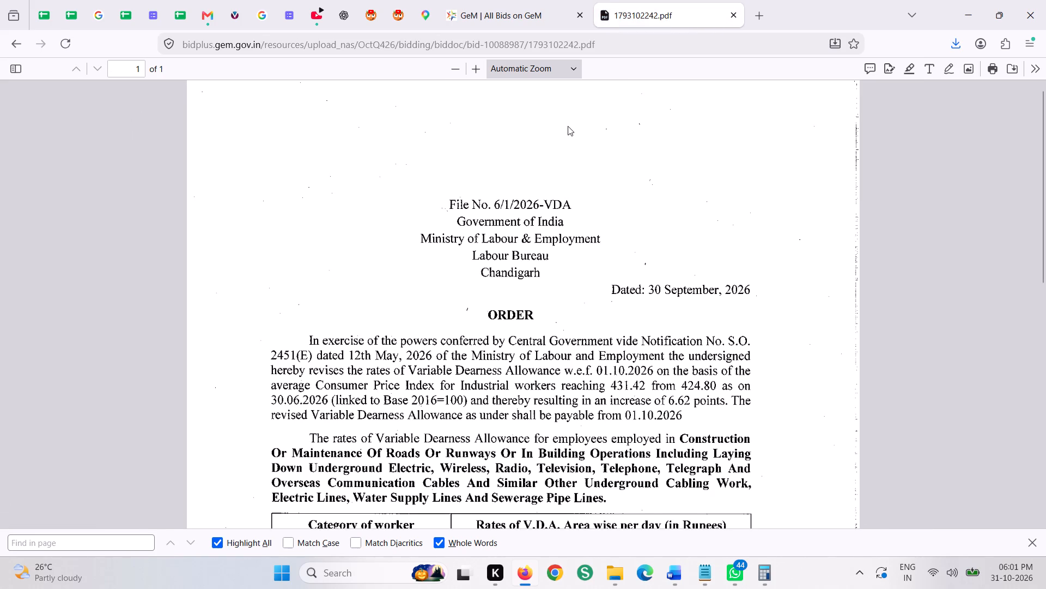
click(497, 0)
click(676, 0)
click(1013, 67)
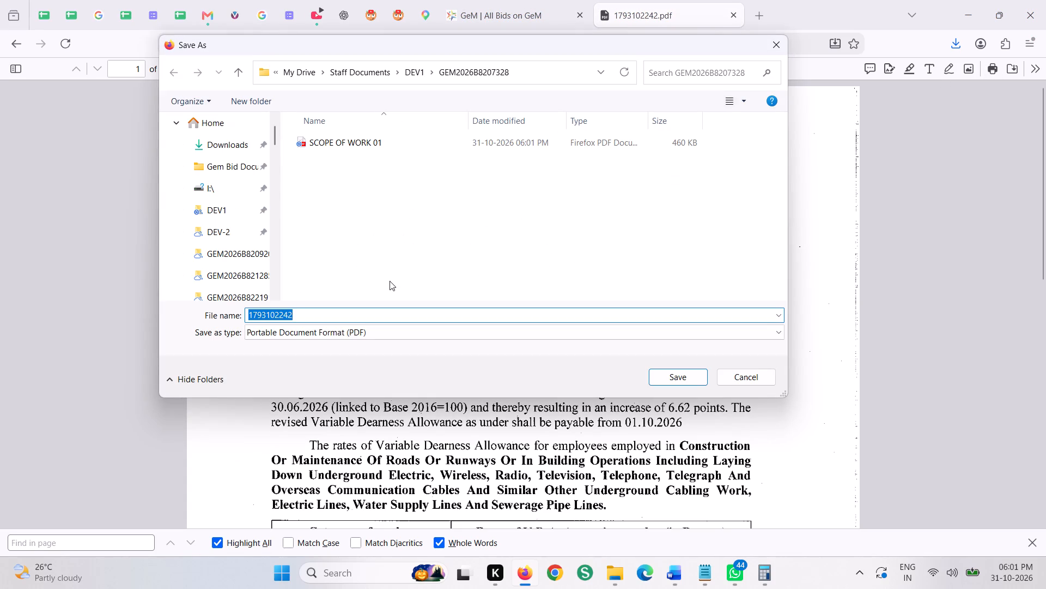
text(MINIMUM WAGES 02)
key(Return)
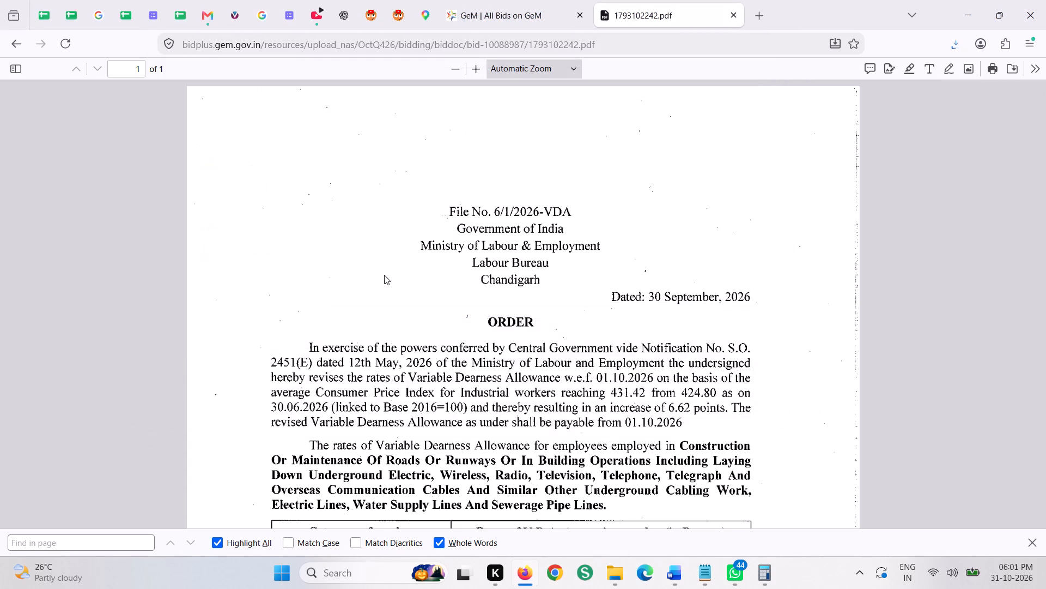
Return to the bid document and save it as GeM-Bidding-10088987 in the DEV1 subfolder GEM2026B8207328.
scroll(348, 230, down, 2)
click(9, 45)
click(1013, 71)
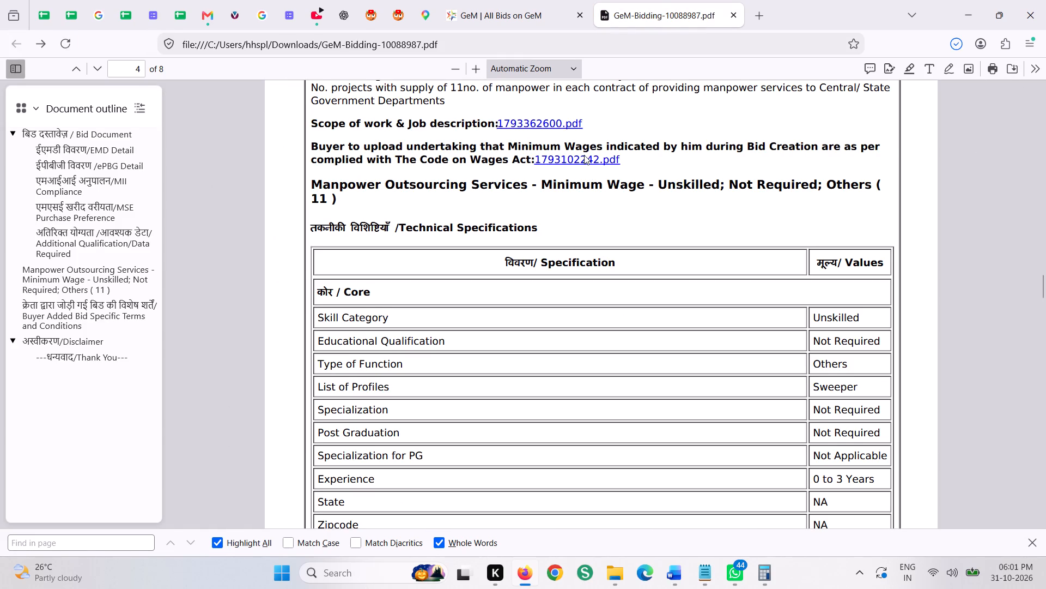
click(235, 70)
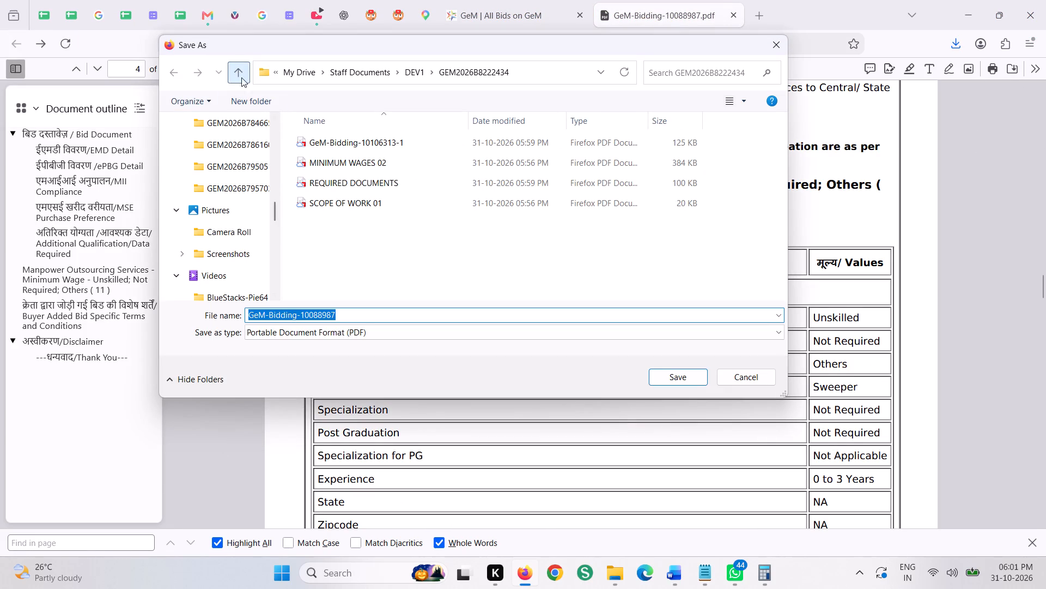
scroll(340, 168, up, 3)
double_click(362, 136)
click(367, 318)
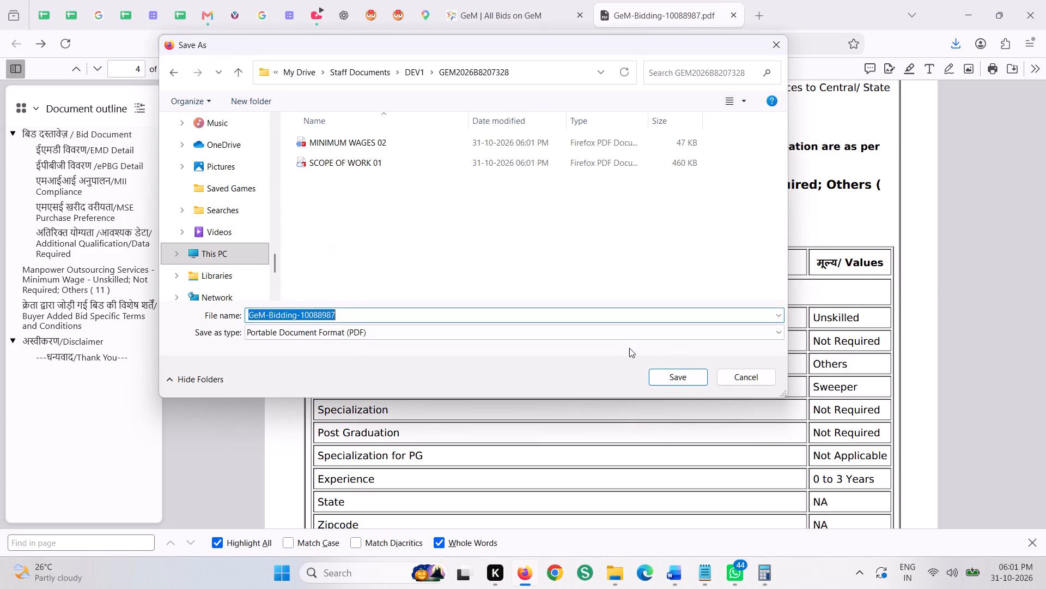
click(677, 372)
Search Google for the postal code in the consignee's address and copy Mumbai, Maharashtra from the result.
scroll(679, 359, down, 3)
scroll(648, 299, down, 2)
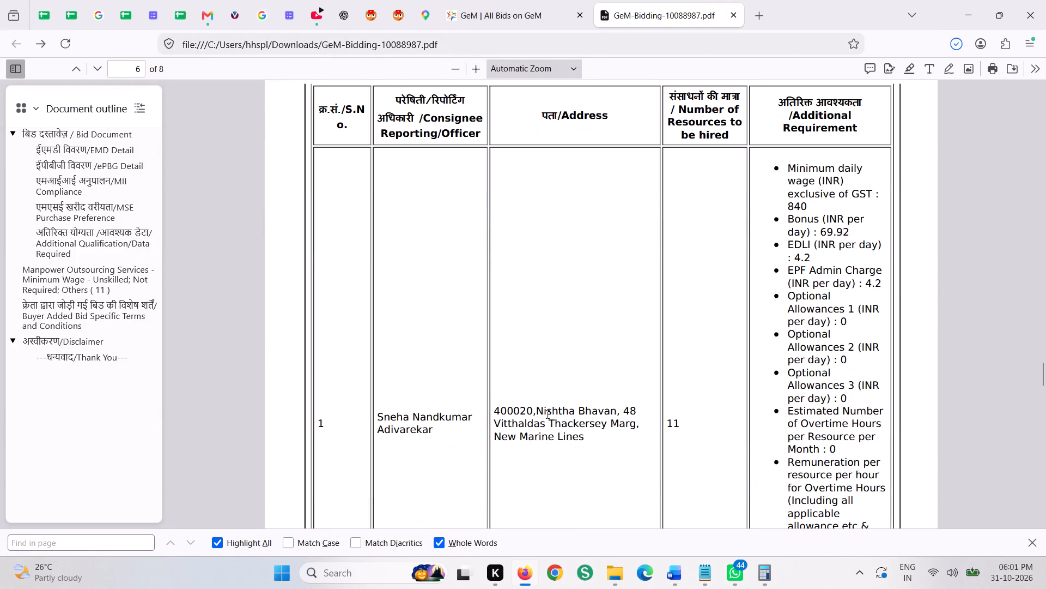
double_click(516, 408)
right_click(516, 408)
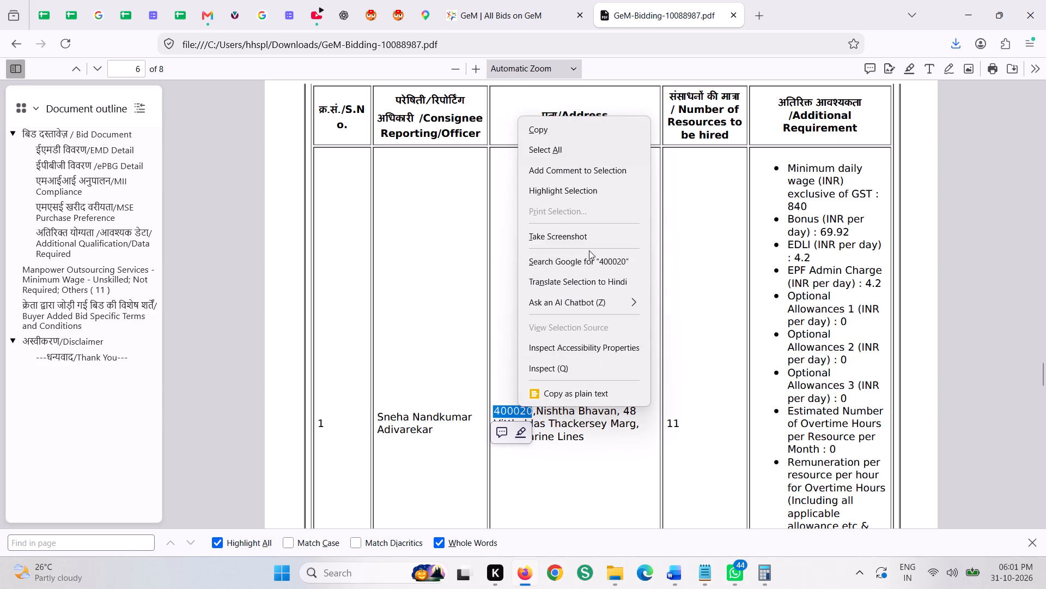
click(589, 250)
click(589, 261)
double_click(390, 203)
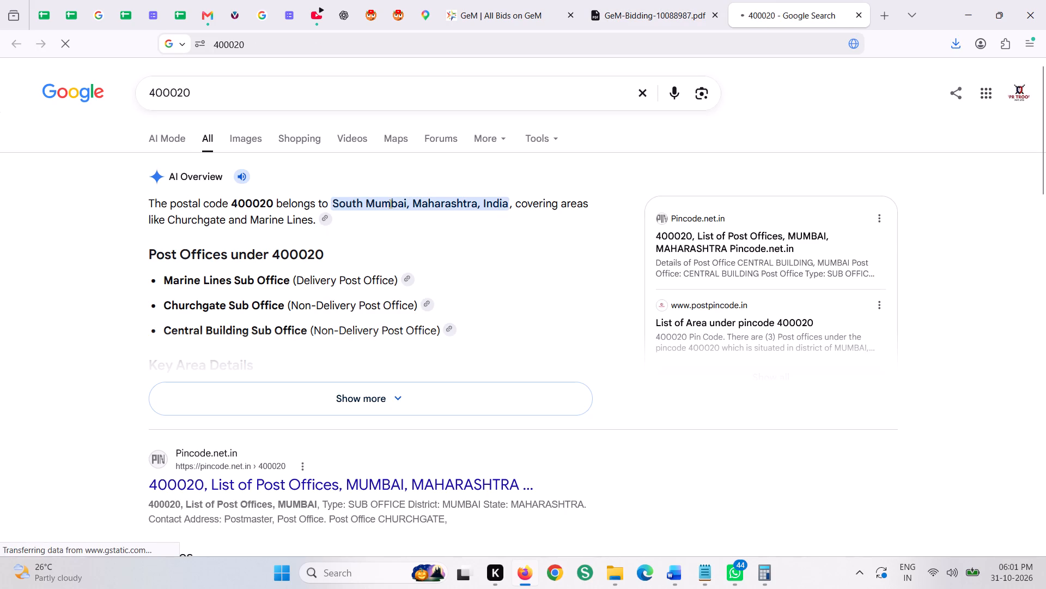
click(380, 204)
drag(380, 204, 453, 207)
key(ctrl+c)
key(ctrl+c)
click(761, 5)
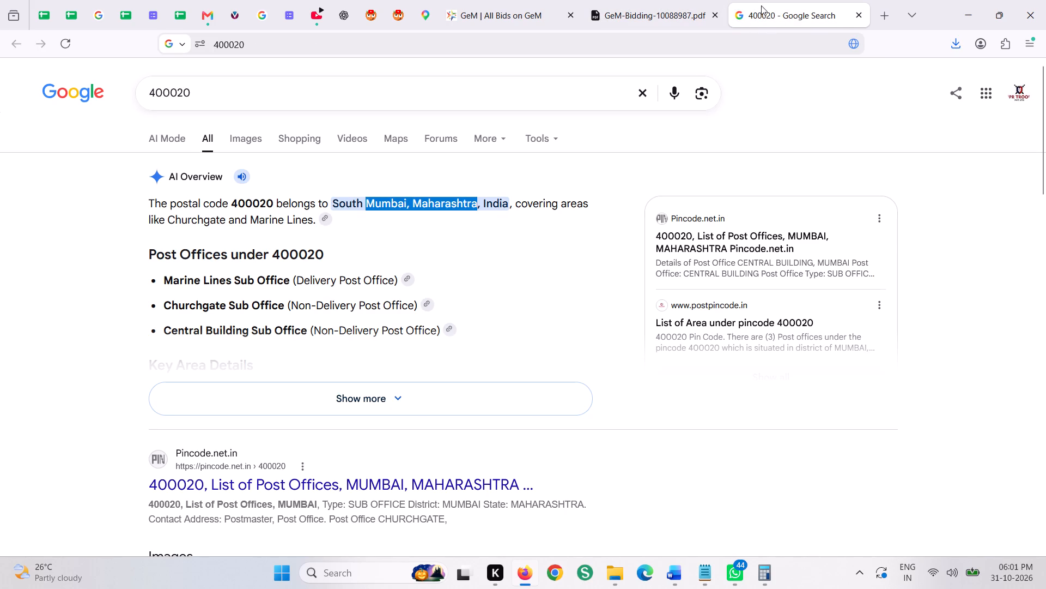
click(856, 19)
In the Word REQUIRED DOCUMENTS list, replace everything after "1.SHOPACT –" with the copied Mumbai, Maharashtra.
click(679, 579)
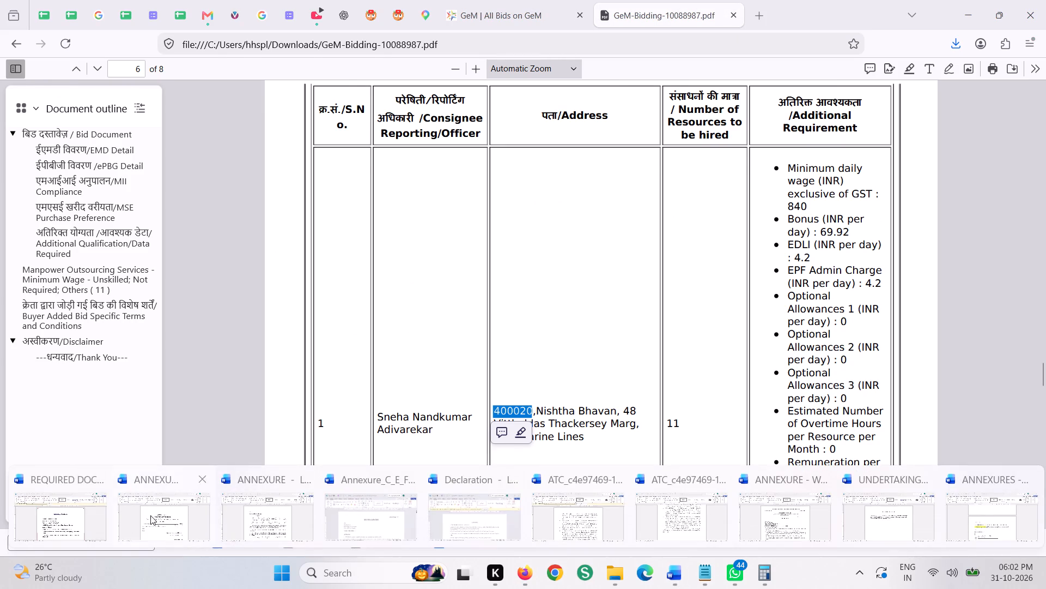
click(62, 531)
click(399, 377)
drag(399, 296, 504, 495)
key(ctrl+v)
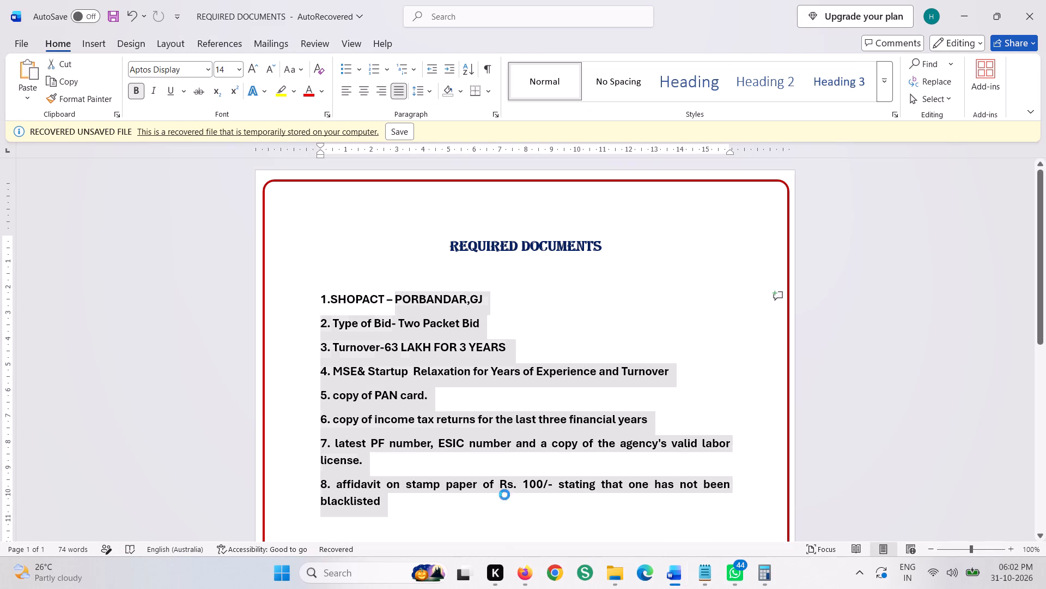
Add item 2 to the list as "Type of Bid– Two Packet Bid", copying label and value from the bid document.
key(Return)
text(2.)
key(alt+Tab)
scroll(521, 480, up, 11)
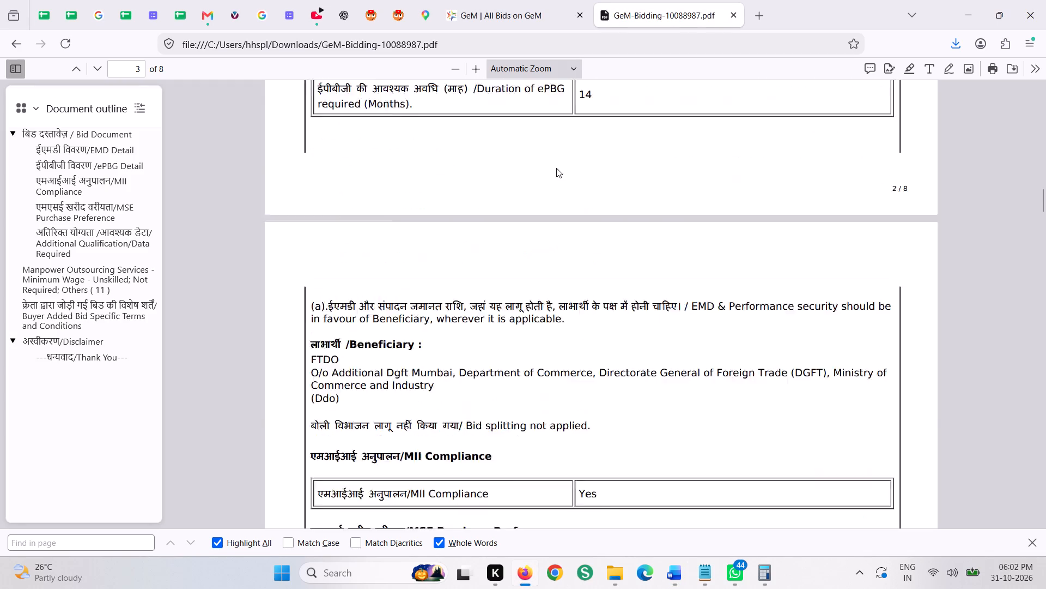
scroll(535, 256, up, 1)
click(378, 399)
ctrl+drag(378, 399, 379, 399)
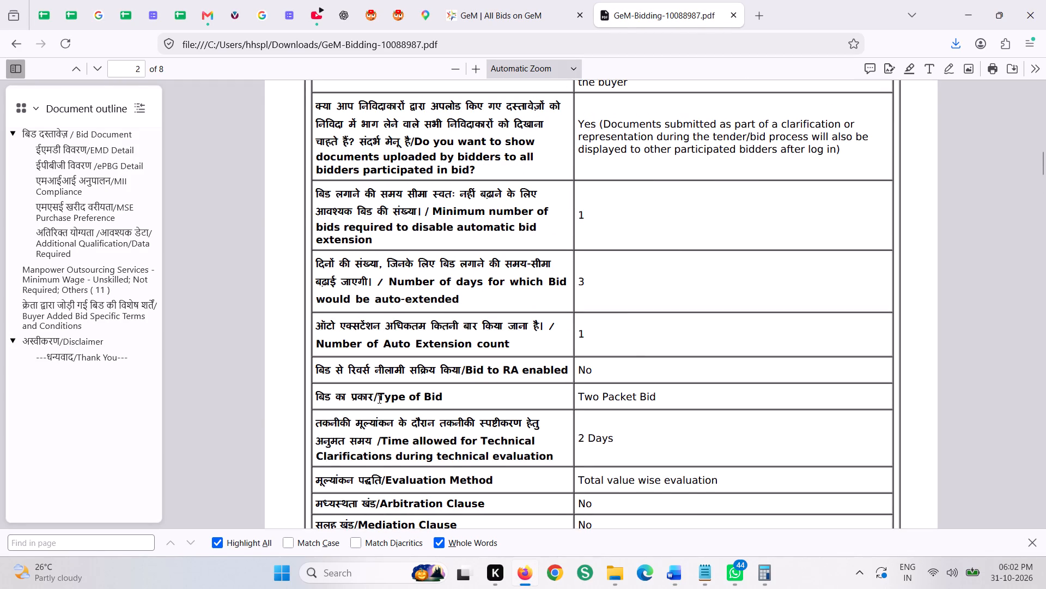
ctrl+drag(379, 399, 440, 396)
key(ctrl+c)
key(ctrl+c)
key(ctrl+c)
key(ctrl+c)
key(ctrl+c)
key(alt+Tab)
key(ctrl+v)
key(ctrl+minus)
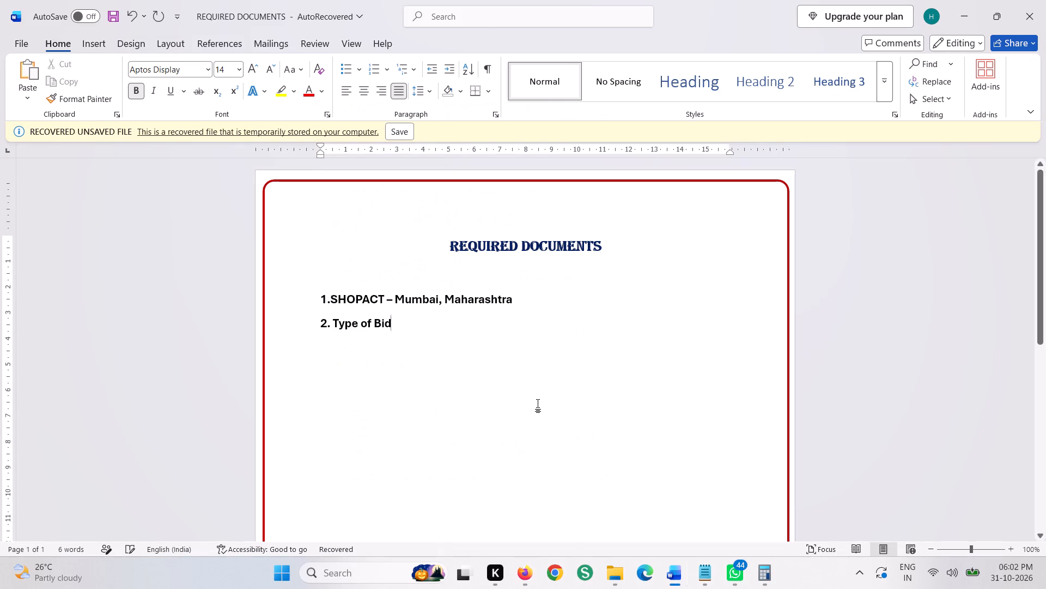
key(alt+Tab)
triple_click(597, 393)
key(ctrl+c)
key(alt+Tab)
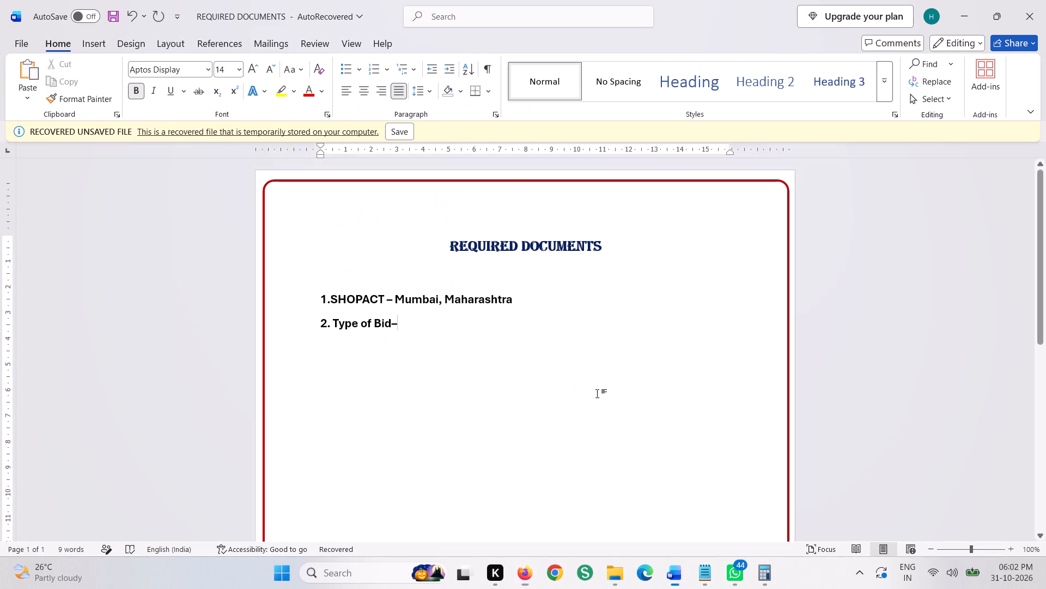
key(ctrl+v)
Add item 3 to the list as "Turnover-150 LAKH FOR 3 YEARS", copying the word Turnover from the bid document.
key(Return)
text(3.)
key(alt+Tab)
scroll(597, 393, up, 2)
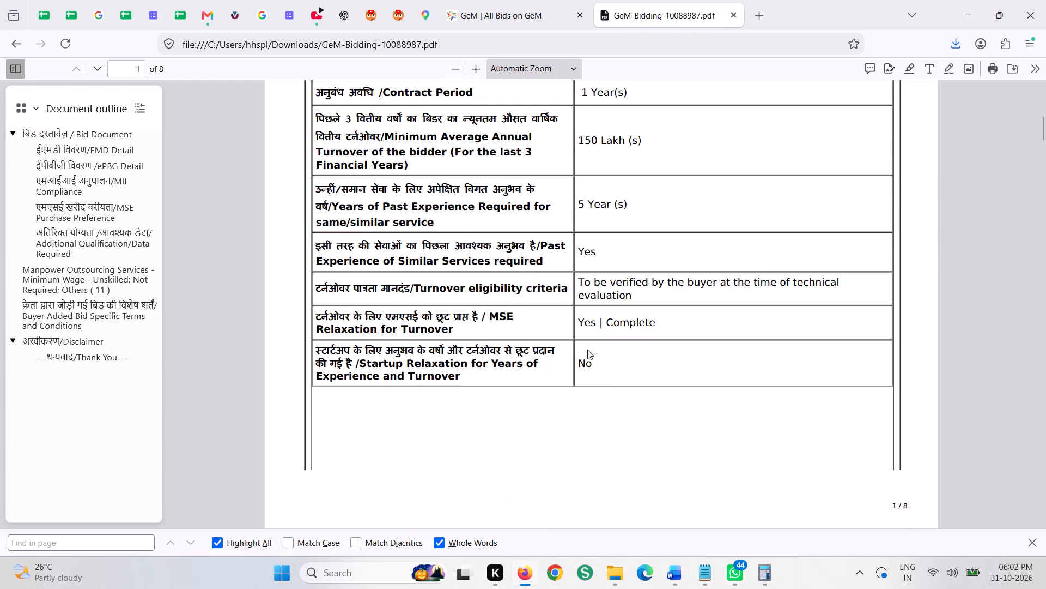
double_click(340, 149)
key(ctrl+c)
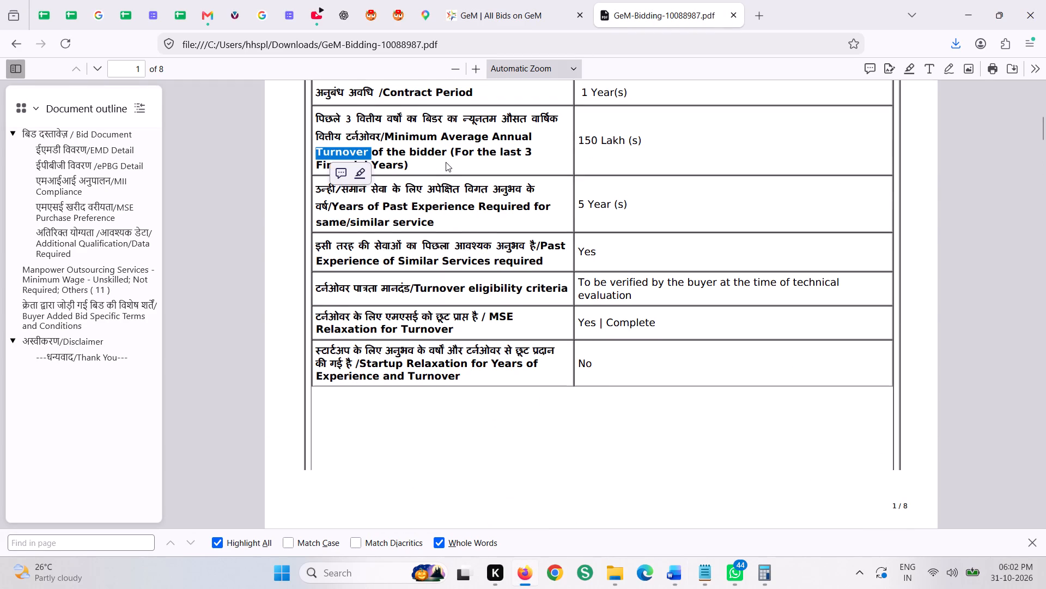
key(alt+Tab)
key(ctrl+v)
text(-150 LAKH FPOR)
key(BackSpace)
key(BackSpace)
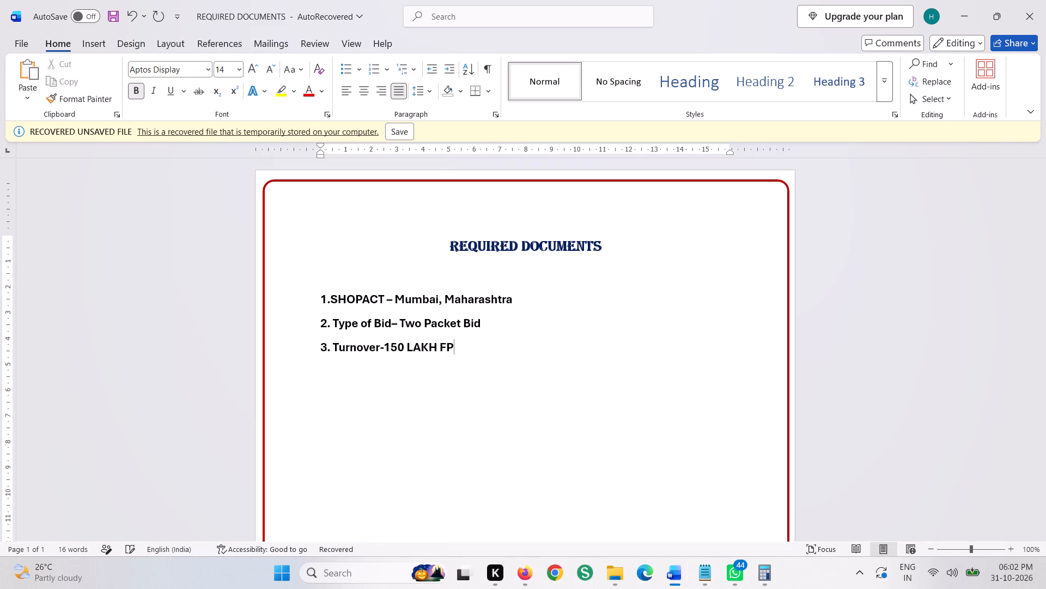
key(BackSpace)
text(OR 3 YEARS)
key(space)
Add item 4, "MSE Relaxation for Turnover", copied from the bid details and joined onto one line.
key(Return)
text(4.)
key(alt+Tab)
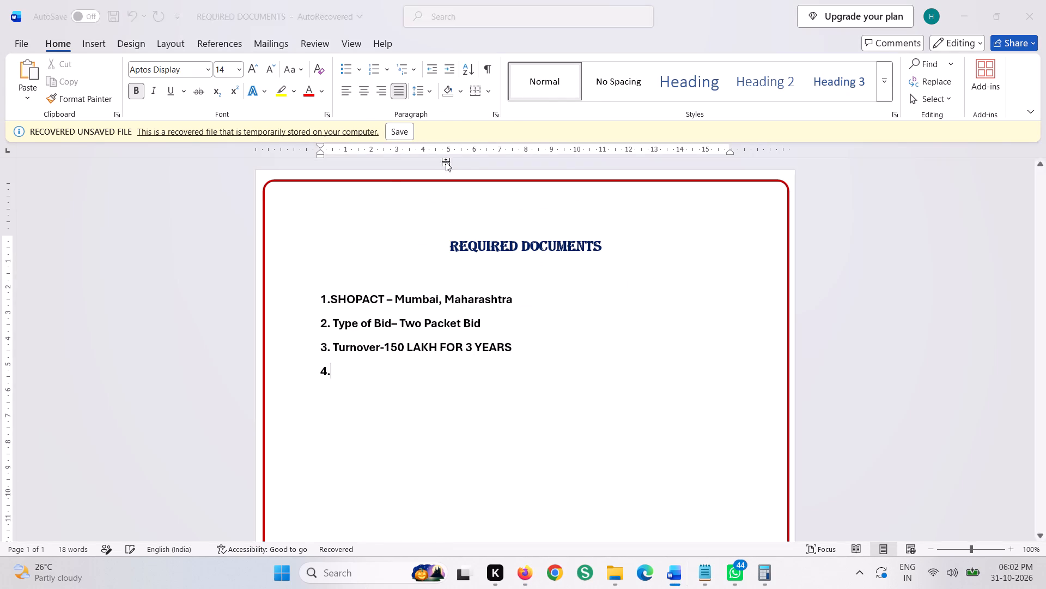
scroll(421, 89, up, 1)
scroll(579, 381, down, 1)
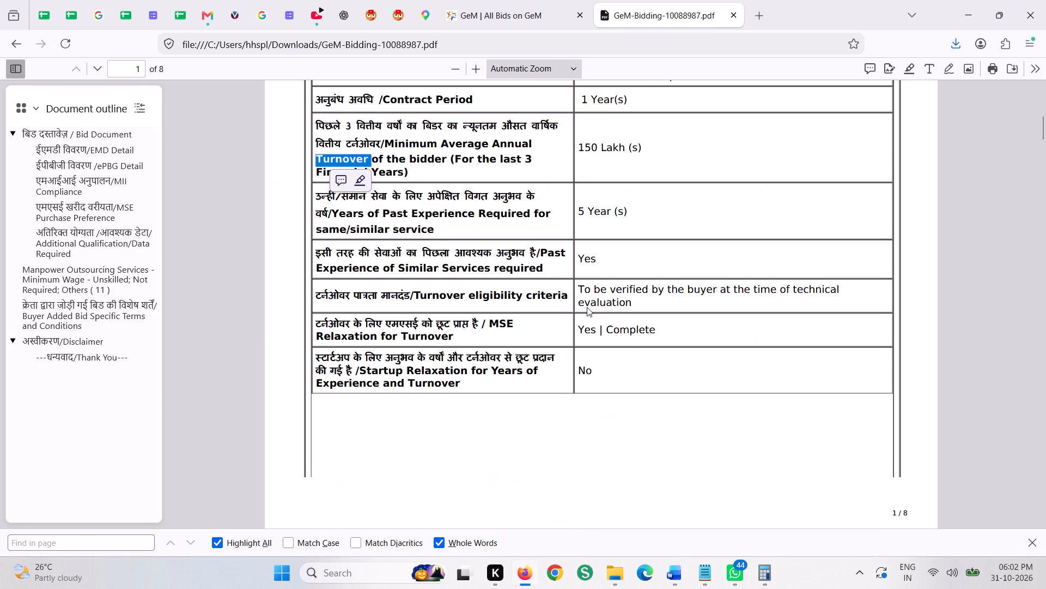
click(491, 314)
drag(491, 314, 449, 328)
key(ctrl+c)
key(ctrl+c)
key(alt+Tab)
key(ctrl+v)
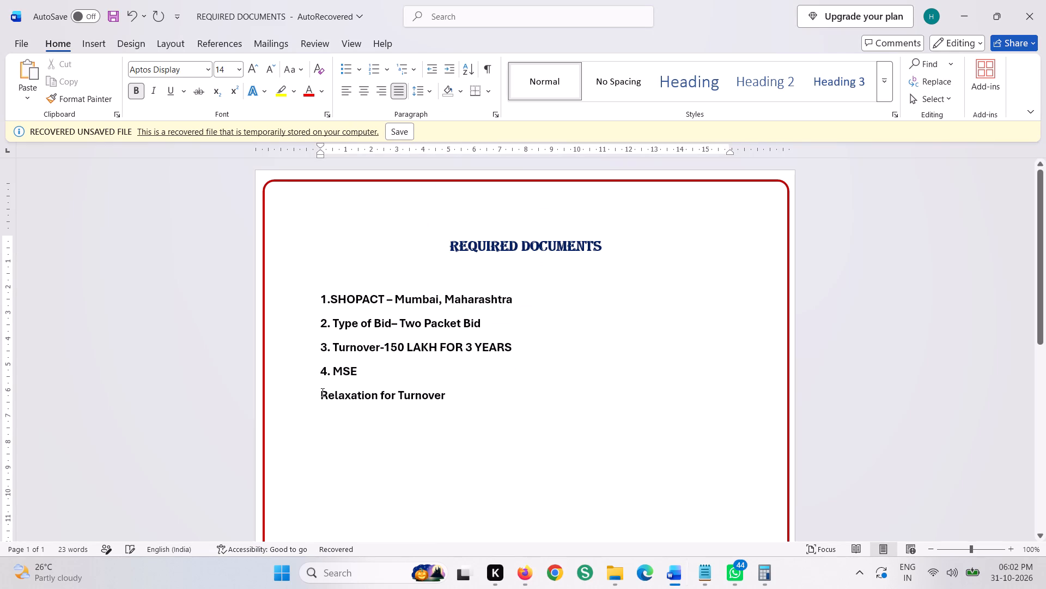
click(321, 392)
key(BackSpace)
key(space)
Add item 5, copied from the bid details and joined onto one line: "Startup Relaxation for Years of Experience and Turnover- NO".
key(alt+Tab)
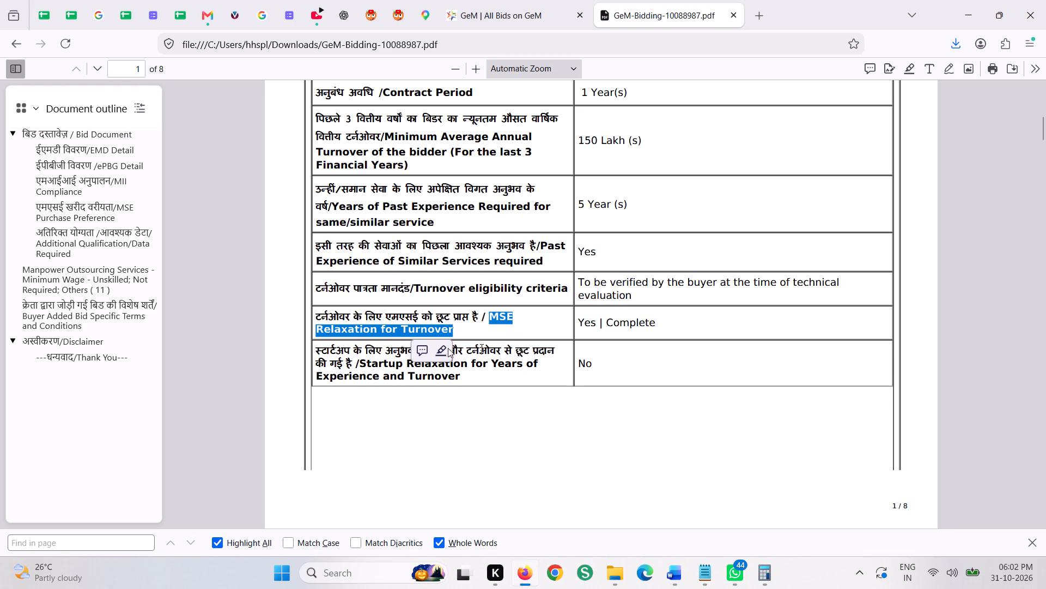
click(371, 359)
drag(371, 359, 447, 386)
key(ctrl+c)
key(ctrl+c)
key(alt+Tab)
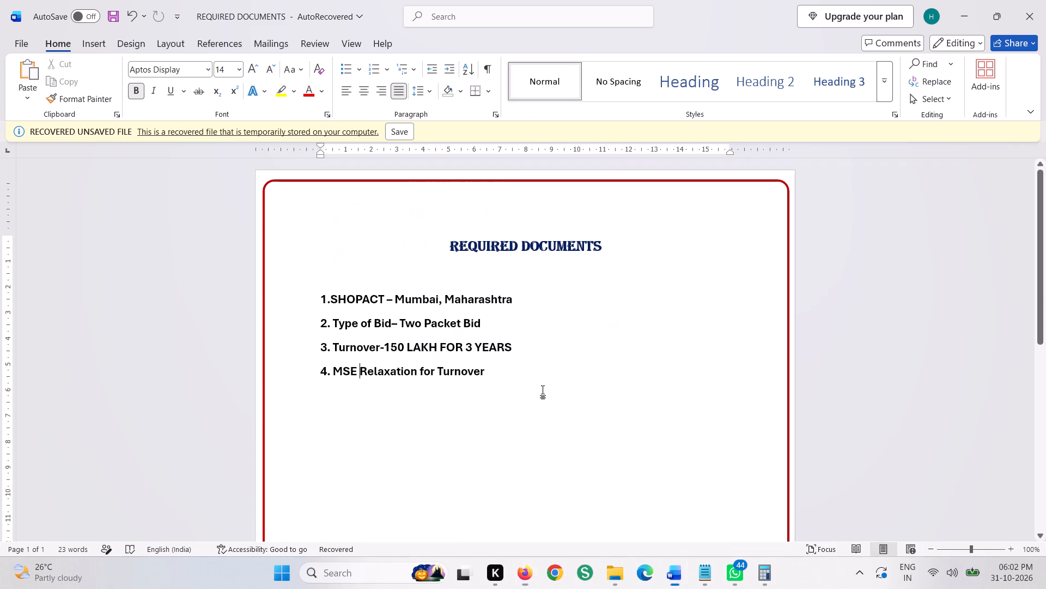
click(524, 380)
key(Return)
text(5.)
key(ctrl+v)
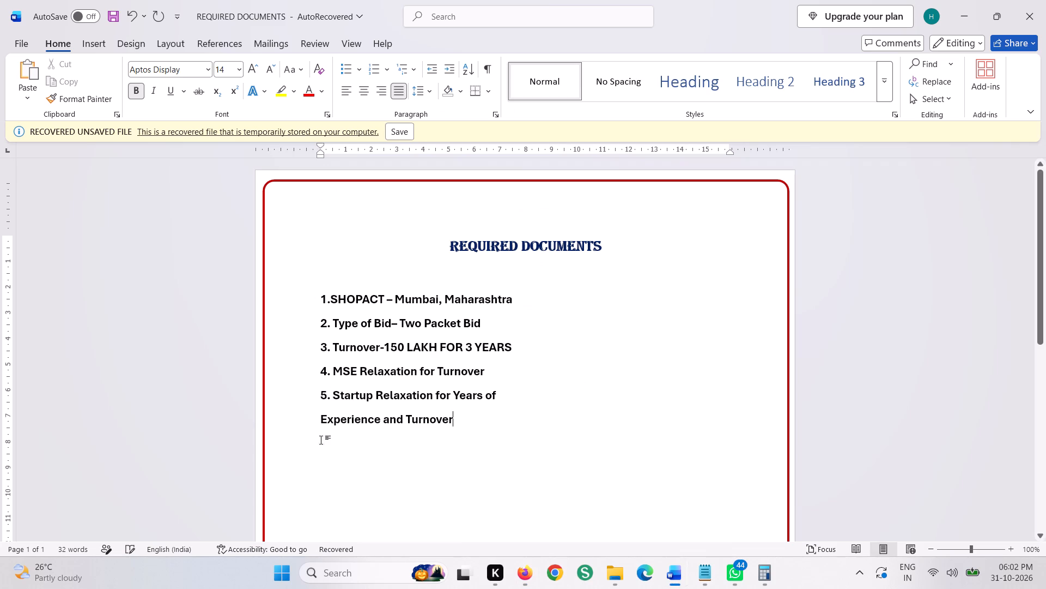
click(316, 415)
key(BackSpace)
key(space)
key(alt+Tab)
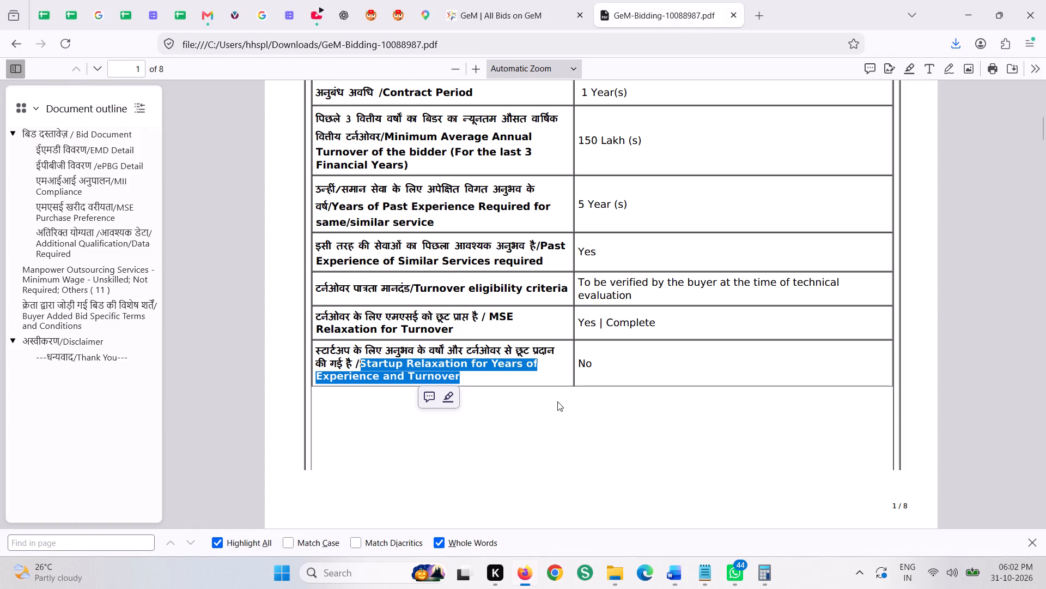
key(alt+Tab)
click(652, 390)
text(- NO)
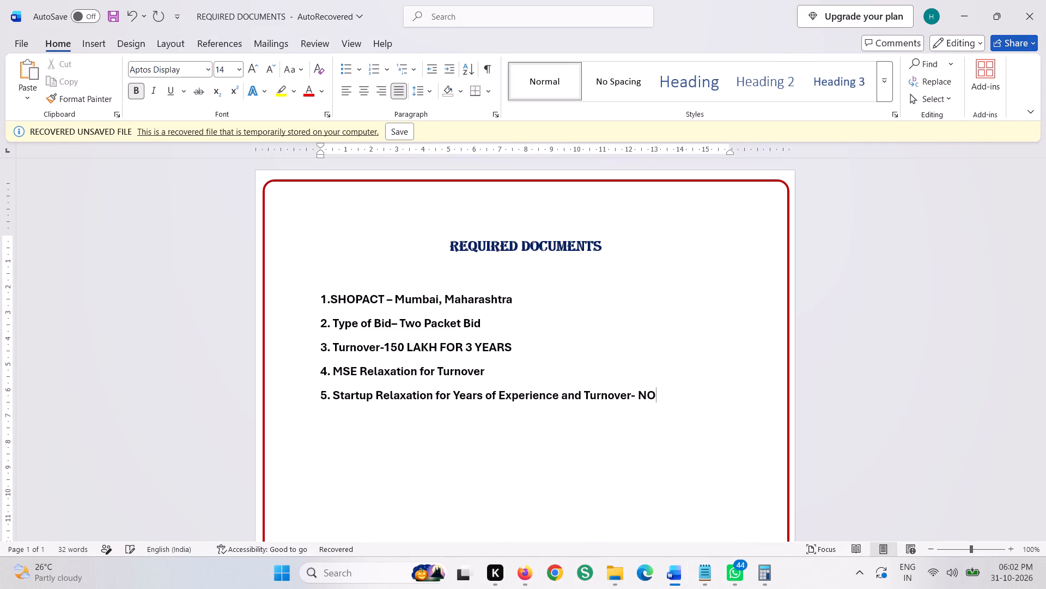
Append "- YES" to item 4, the MSE Relaxation for Turnover.
click(529, 371)
text(- YES)
key(space)
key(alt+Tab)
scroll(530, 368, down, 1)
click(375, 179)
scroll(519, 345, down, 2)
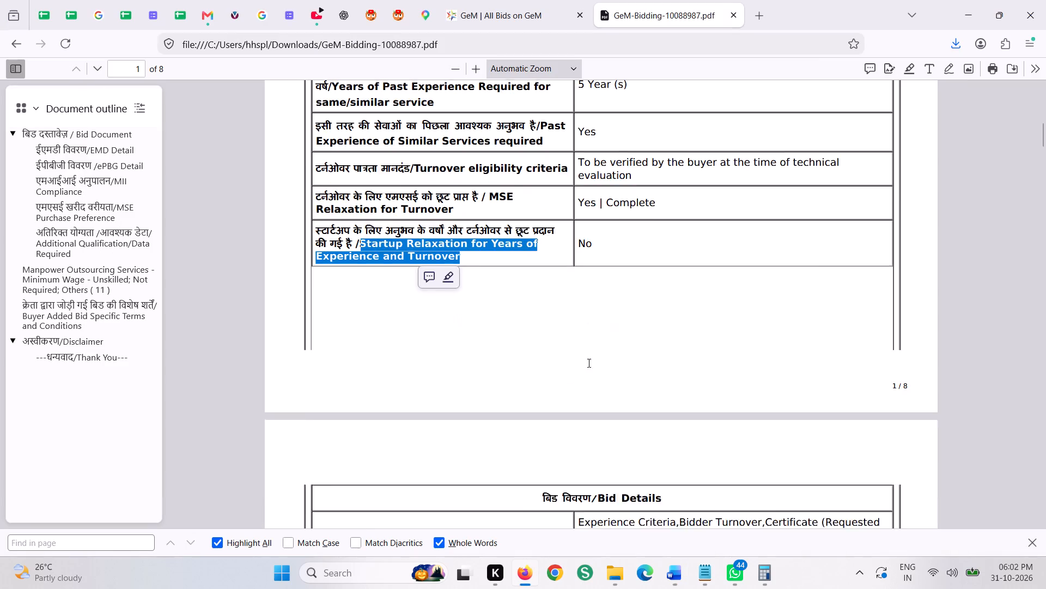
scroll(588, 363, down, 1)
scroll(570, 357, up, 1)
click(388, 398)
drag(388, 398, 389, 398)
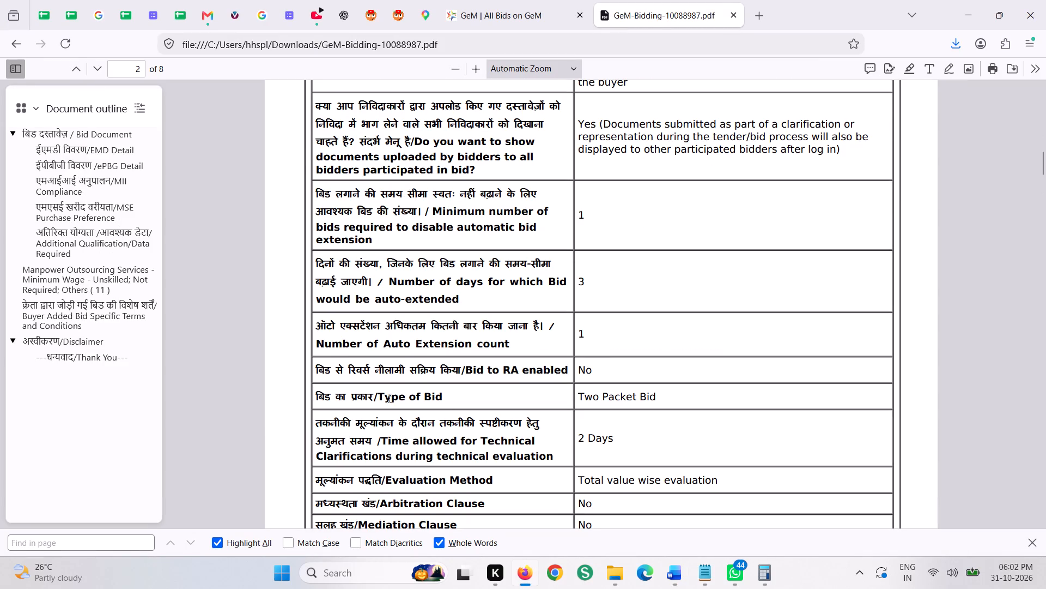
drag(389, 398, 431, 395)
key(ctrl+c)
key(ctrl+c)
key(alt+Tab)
Add item 6, "Bidder financial standing", copied from the buyer added terms and conditions of the bid document.
click(675, 399)
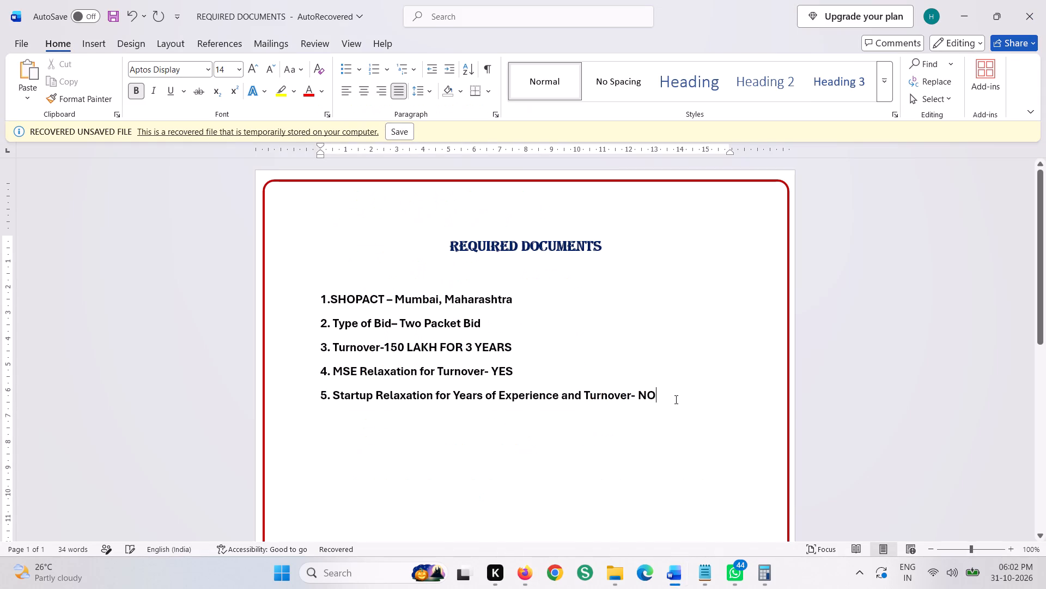
key(alt+Tab)
scroll(574, 435, down, 5)
scroll(562, 320, down, 1)
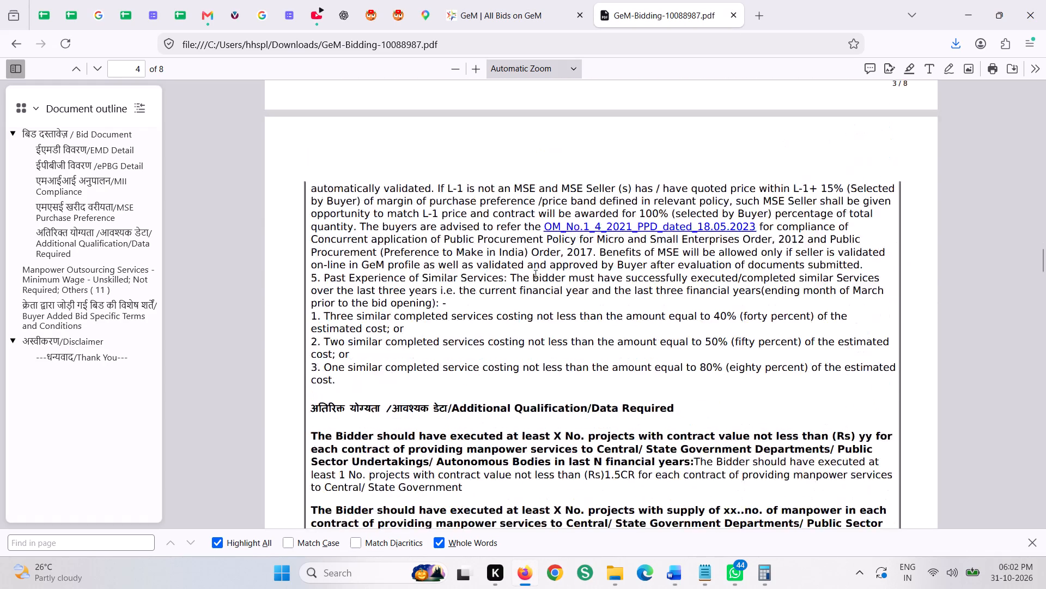
scroll(531, 281, down, 1)
scroll(608, 254, down, 1)
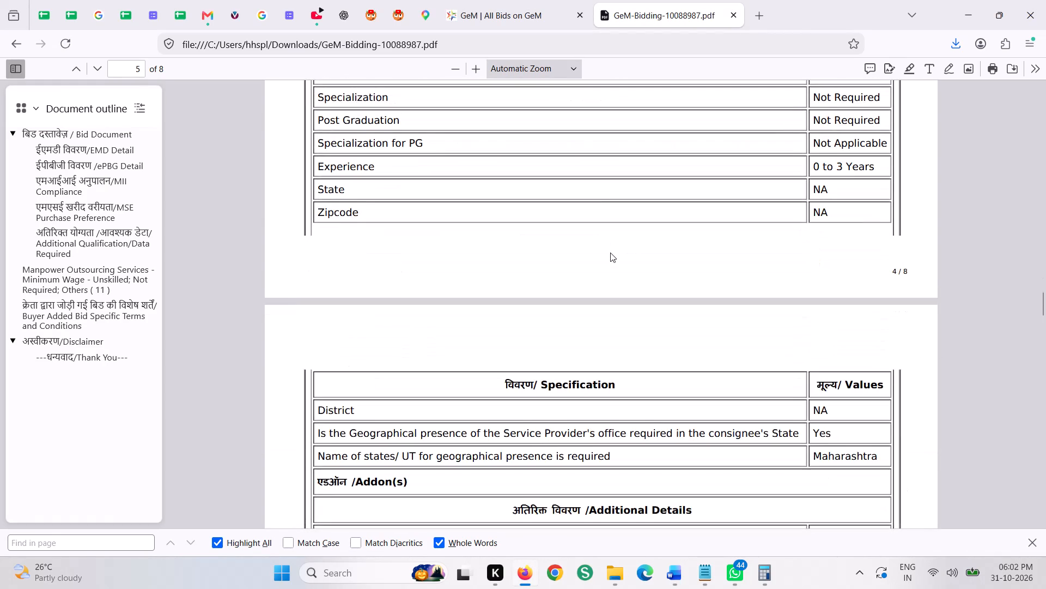
scroll(611, 253, down, 7)
click(357, 180)
drag(357, 180, 438, 185)
key(ctrl+c)
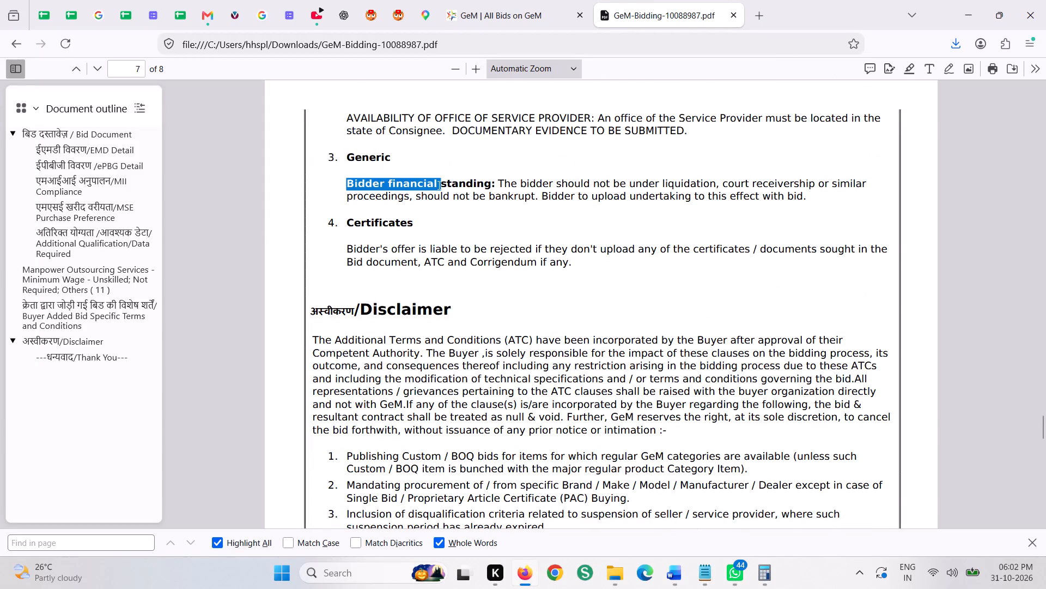
drag(438, 185, 473, 186)
key(ctrl+c)
key(ctrl+c)
key(alt+Tab)
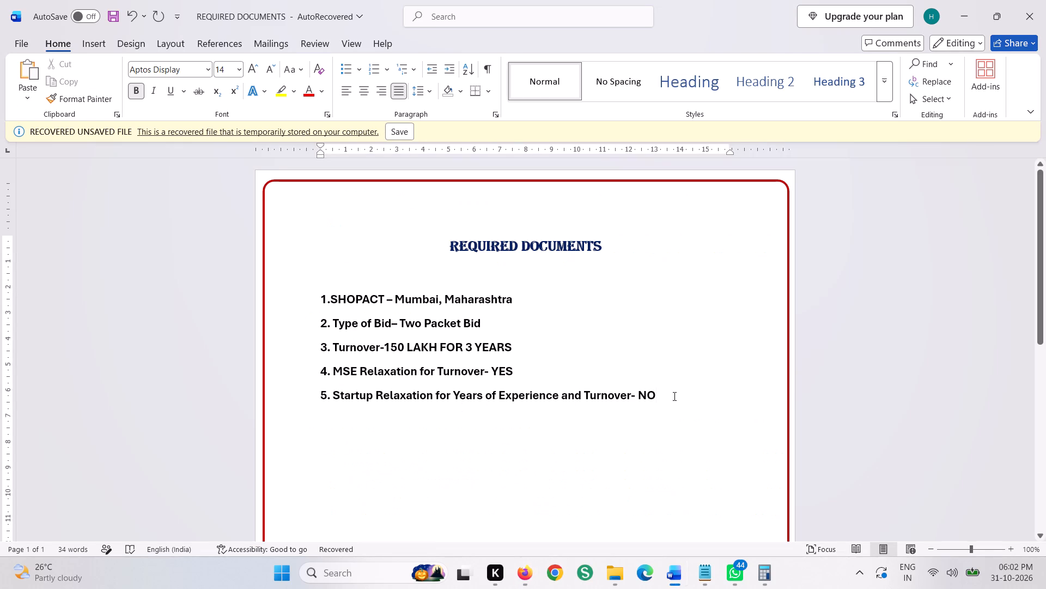
key(Return)
text(6.)
key(ctrl+v)
Add item 7, the requirement of at least 1 project with contract value not less than (Rs)1.5CR, copied from the bid document's Additional Qualification section.
key(Return)
text(7.)
key(alt+Tab)
scroll(674, 396, up, 2)
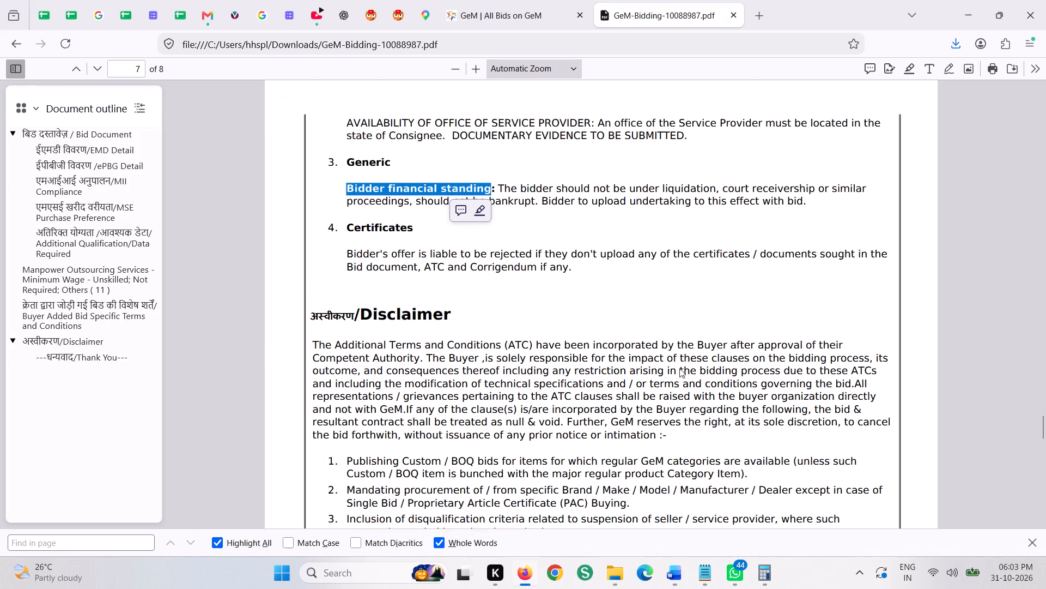
scroll(679, 368, up, 1)
scroll(679, 368, down, 2)
scroll(710, 356, up, 2)
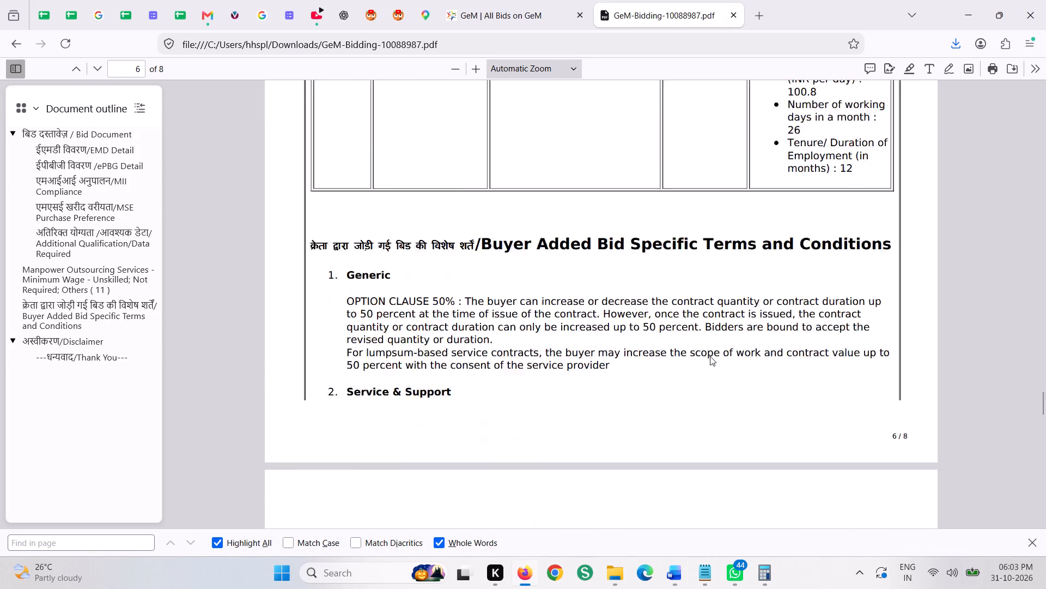
scroll(710, 356, up, 8)
scroll(749, 315, down, 2)
scroll(720, 249, down, 2)
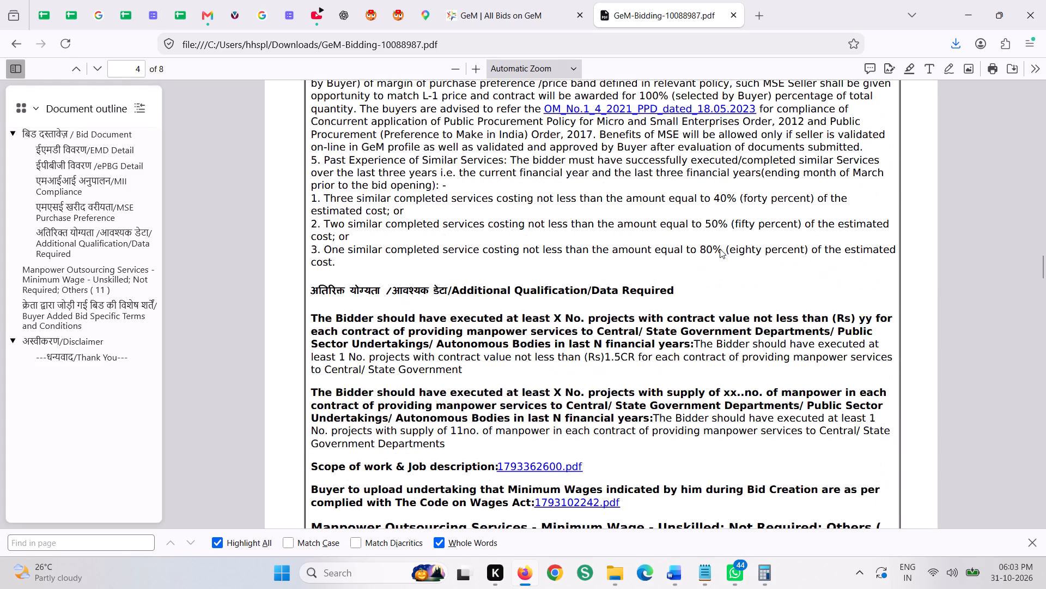
scroll(720, 249, down, 10)
scroll(623, 264, up, 1)
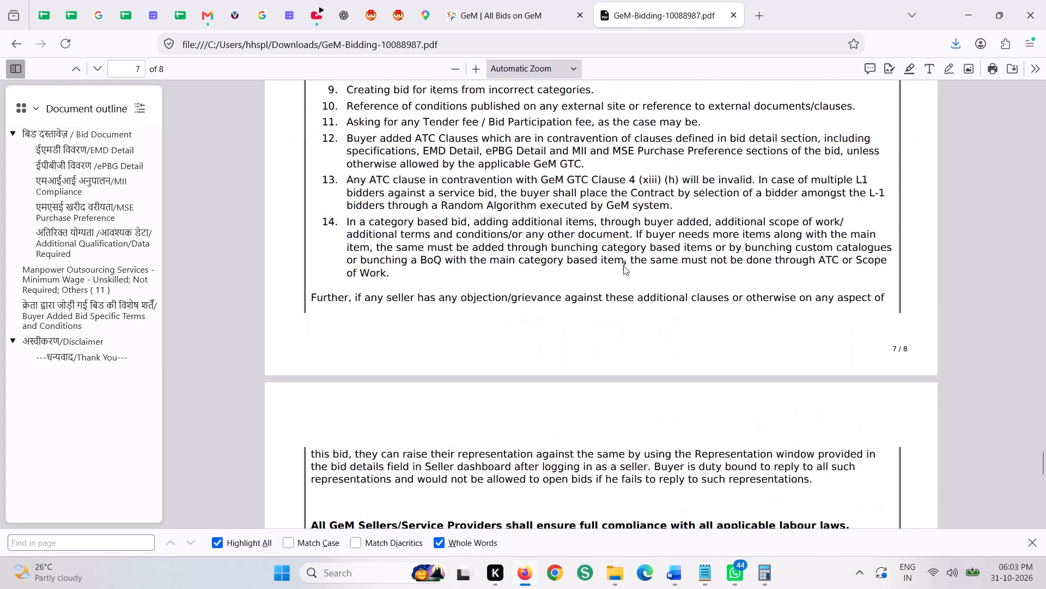
scroll(623, 266, up, 3)
scroll(623, 266, down, 1)
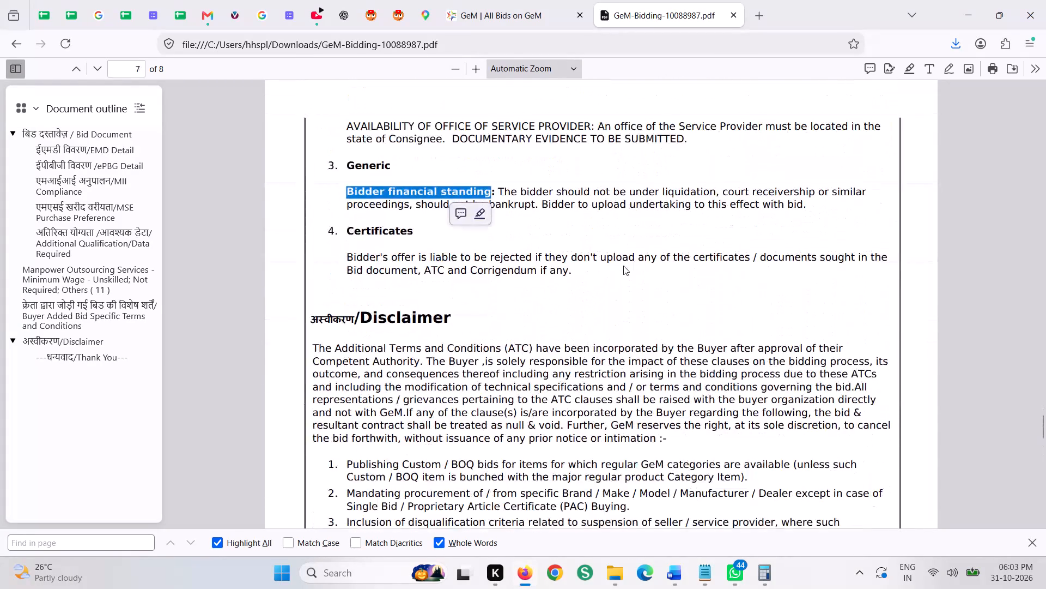
scroll(619, 265, up, 9)
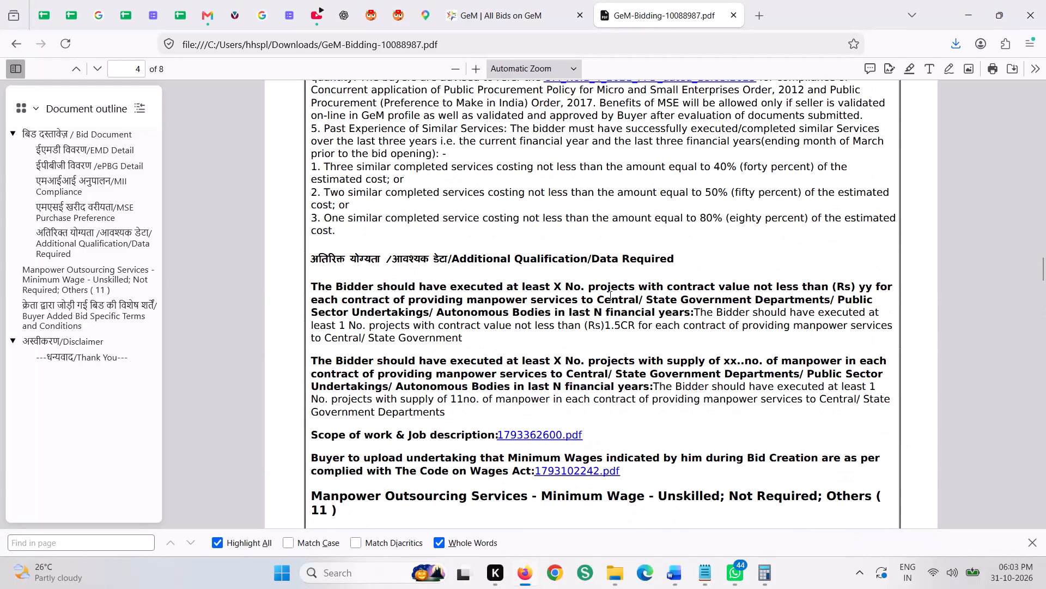
click(695, 312)
drag(695, 312, 473, 339)
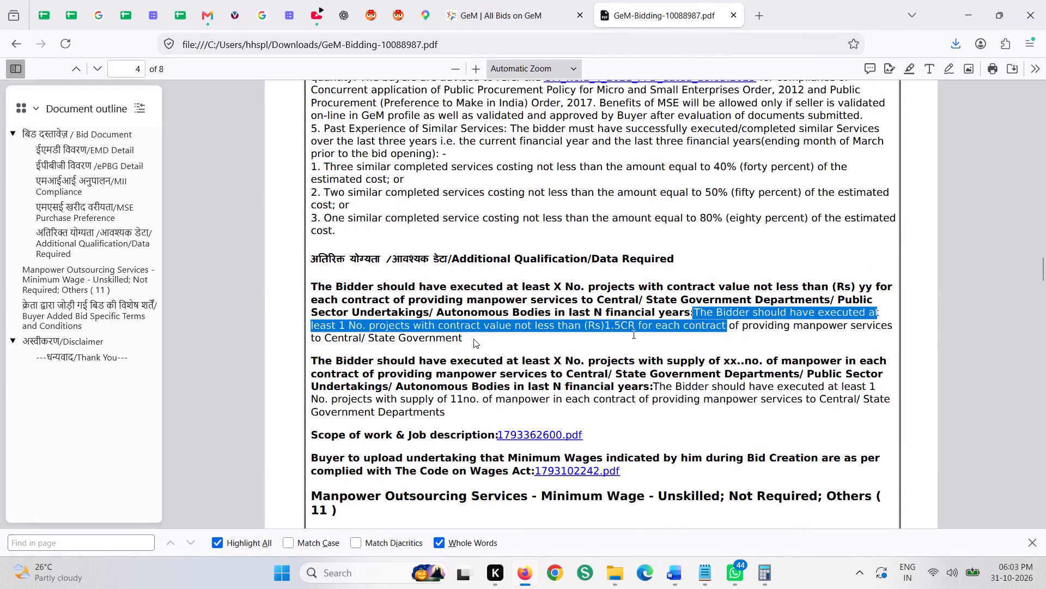
drag(473, 339, 460, 336)
key(ctrl+c)
key(ctrl+c)
key(ctrl+c)
key(ctrl+c)
key(ctrl+c)
key(alt+Tab)
key(ctrl+v)
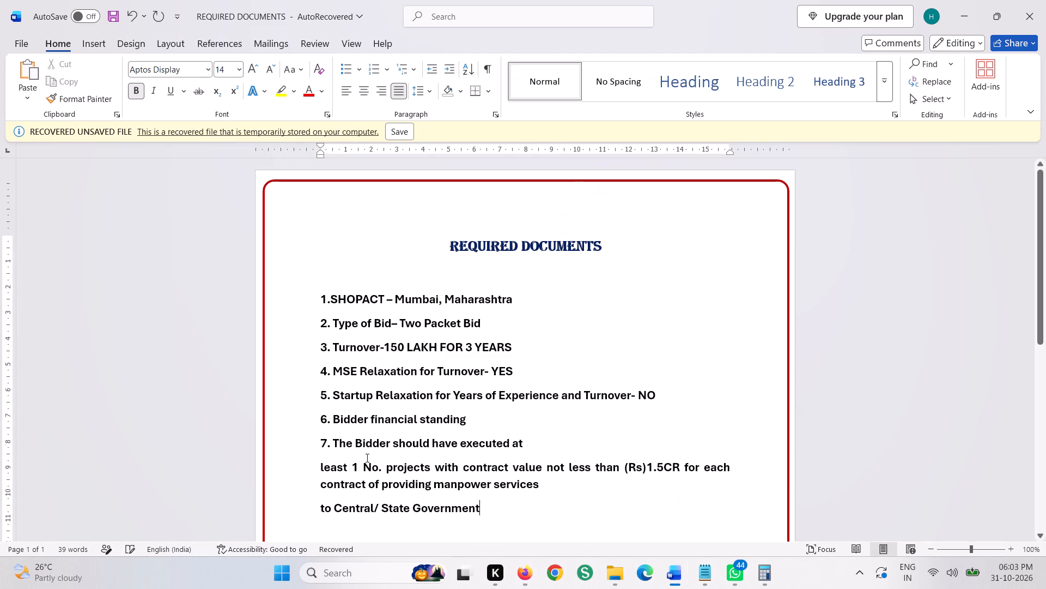
Join the three pasted lines of item 7 into one continuous paragraph.
click(316, 468)
key(BackSpace)
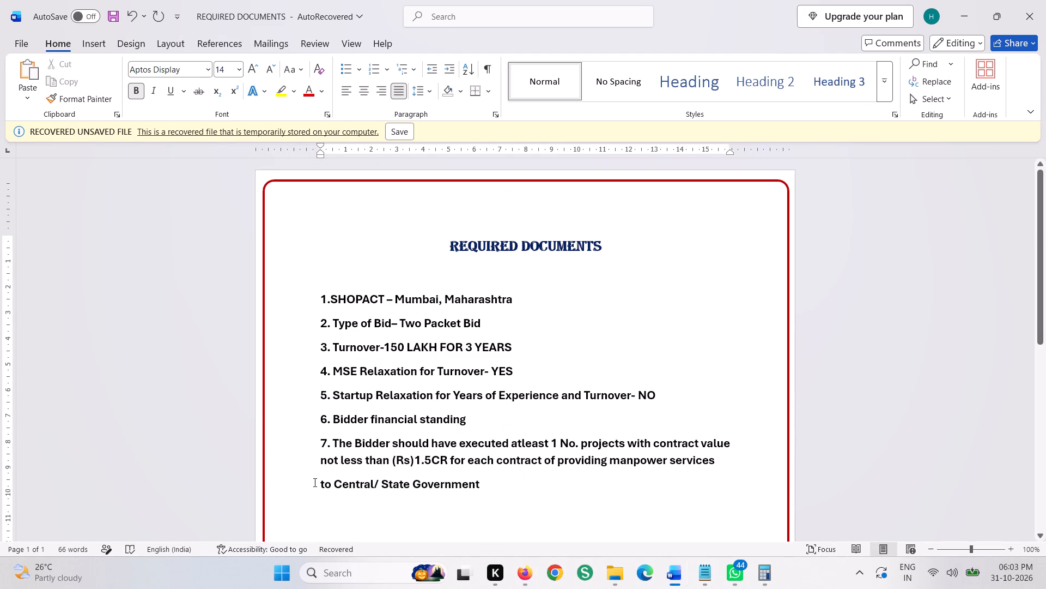
click(314, 482)
key(BackSpace)
Add item 8, "ISO 9001, ISO 14001 and ISO45001", on one line, copied from the eligibility criteria in the bid's Scope of work & Job description attachment.
click(511, 477)
key(Return)
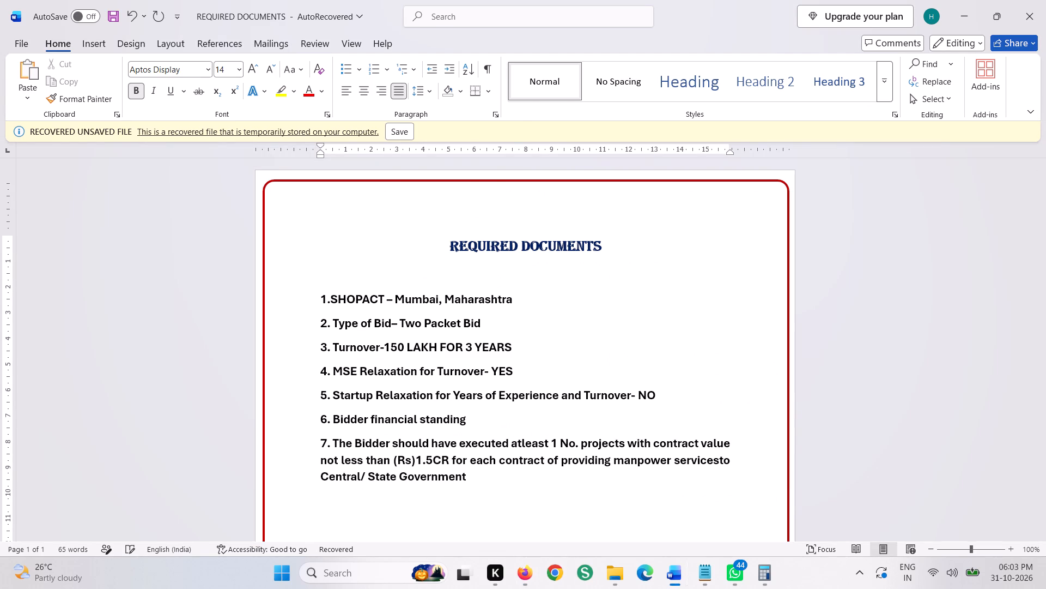
text(8.)
key(alt+Tab)
click(555, 431)
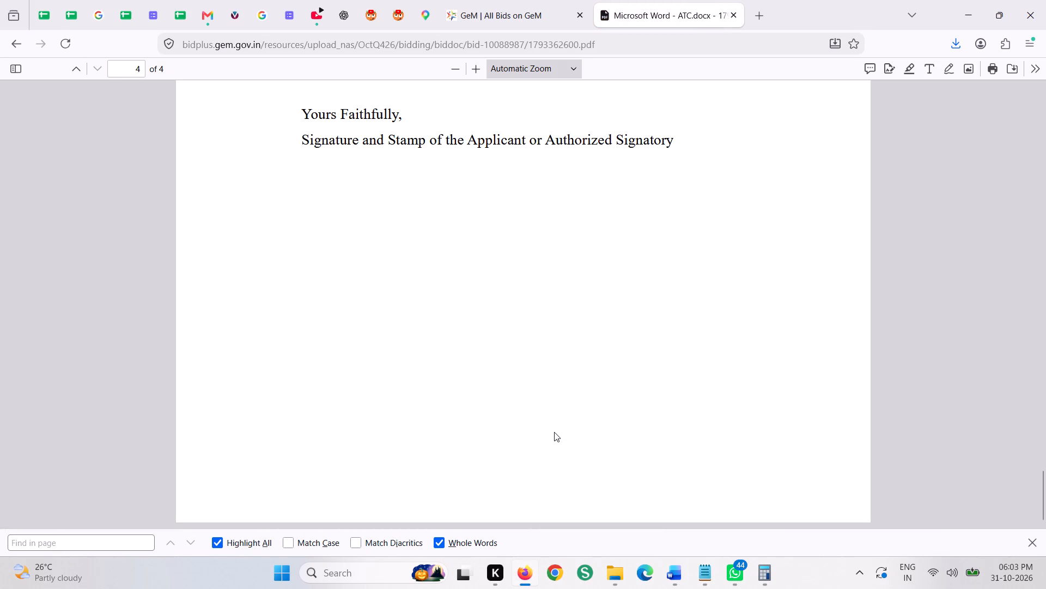
click(560, 411)
scroll(563, 392, up, 9)
scroll(545, 317, up, 11)
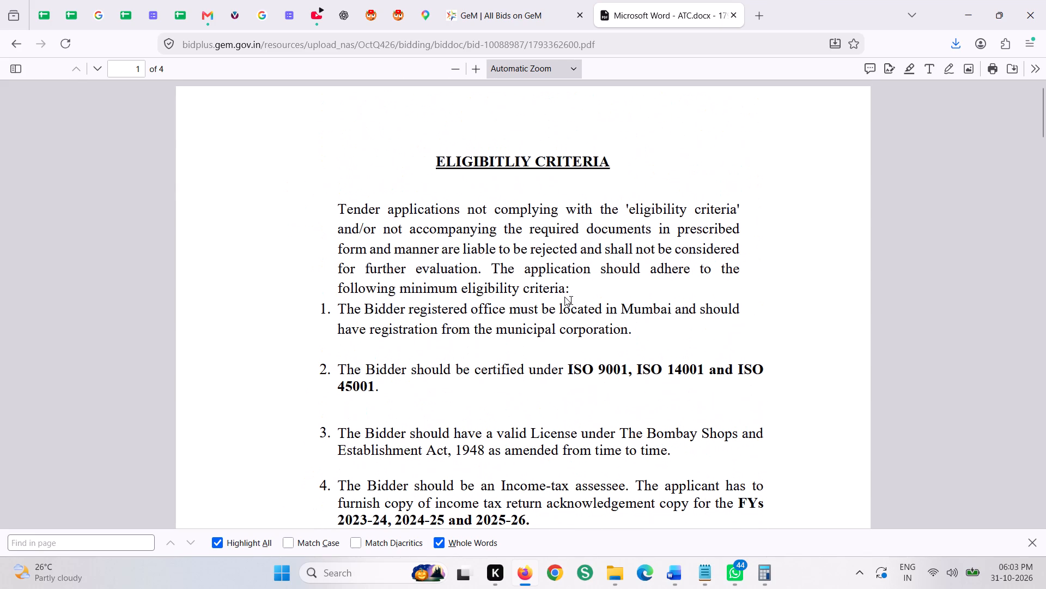
click(572, 369)
drag(572, 369, 362, 377)
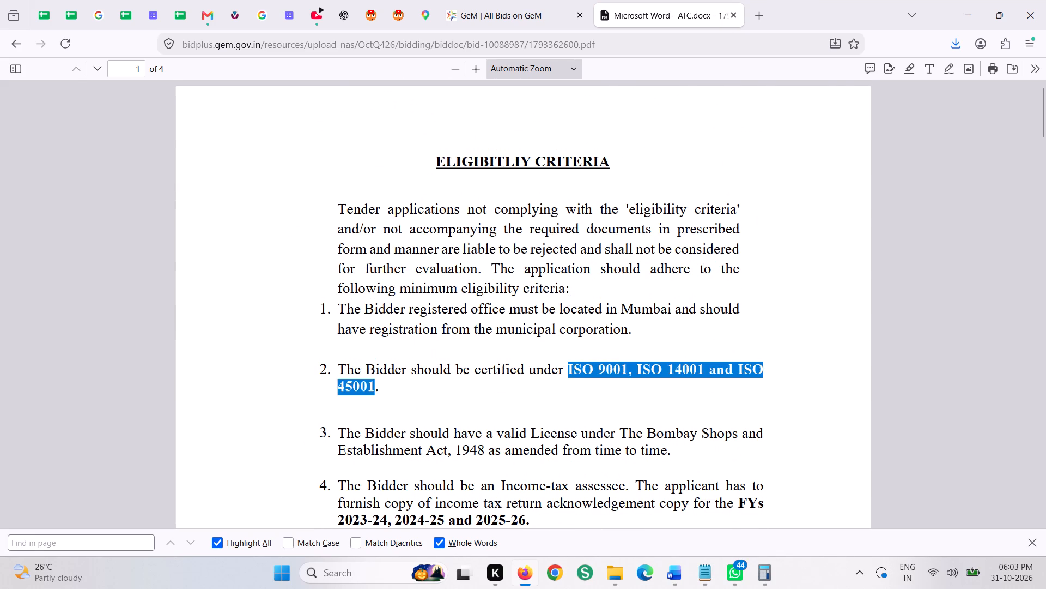
drag(362, 377, 367, 383)
key(ctrl+c)
key(alt+Tab)
key(ctrl+v)
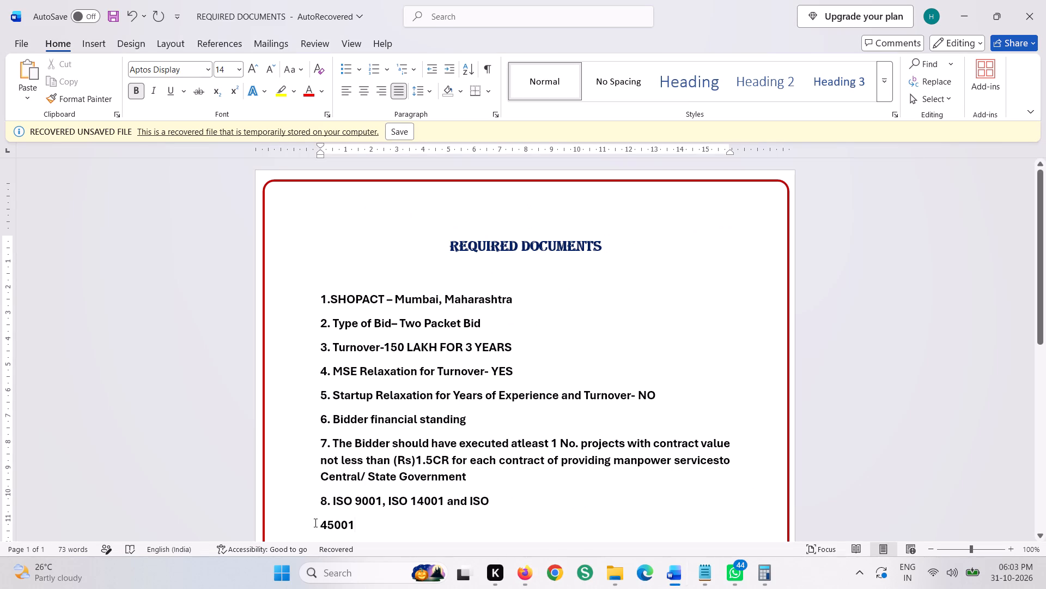
click(314, 522)
key(BackSpace)
Add item 9, "copy of income tax return acknowledgement copy for the FYs 2023-24, 2024-25 and 2025-26.", copied from eligibility criterion 4.
click(593, 514)
key(Return)
text(9.)
key(alt+Tab)
scroll(617, 406, down, 1)
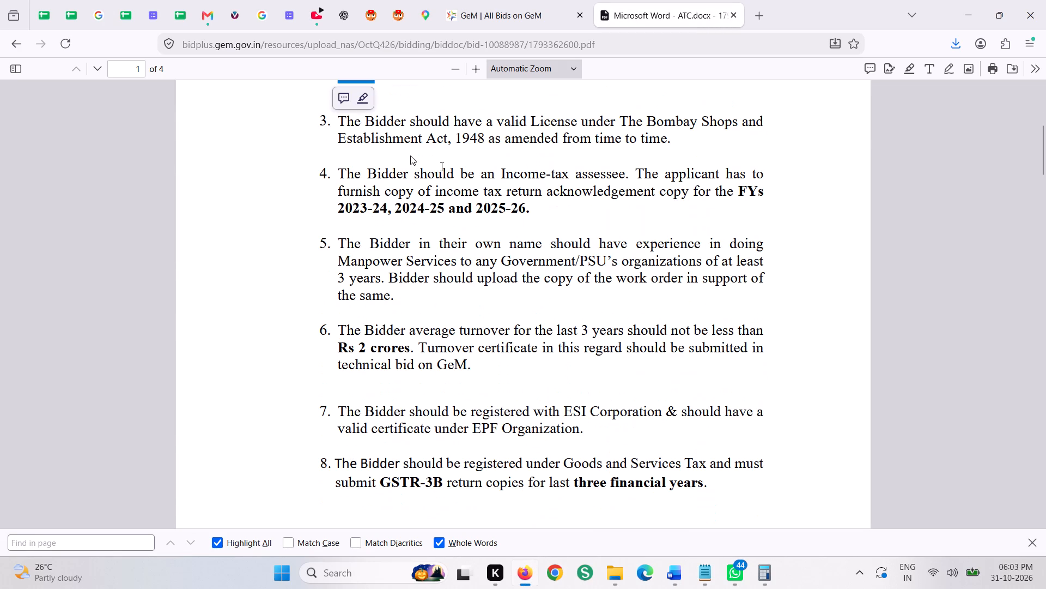
click(486, 195)
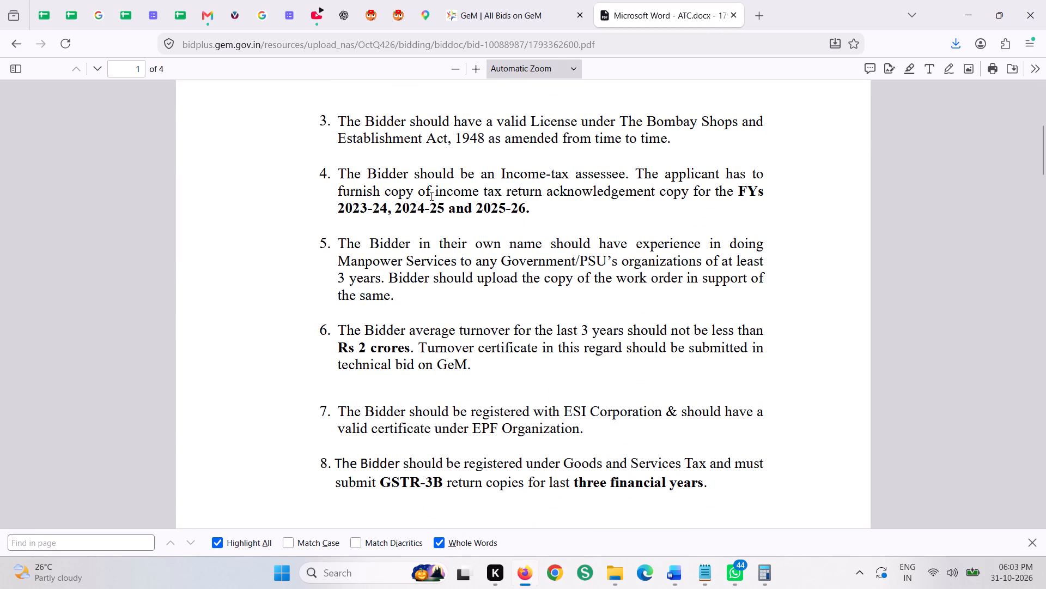
click(394, 189)
drag(394, 189, 526, 213)
key(ctrl+c)
key(ctrl+c)
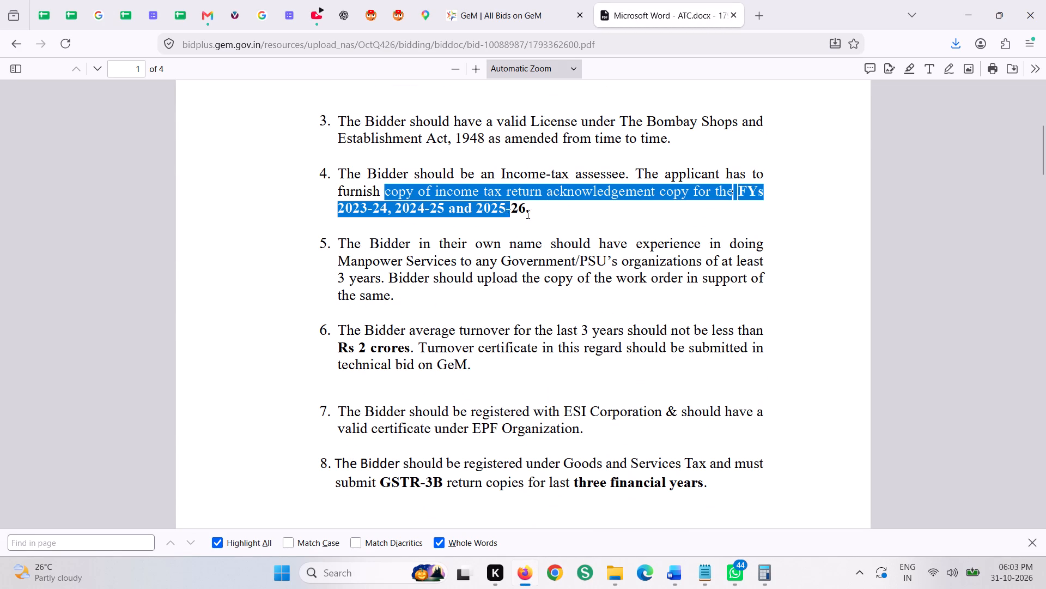
drag(526, 213, 525, 209)
key(ctrl+c)
key(ctrl+c)
key(alt+Tab)
key(ctrl+v)
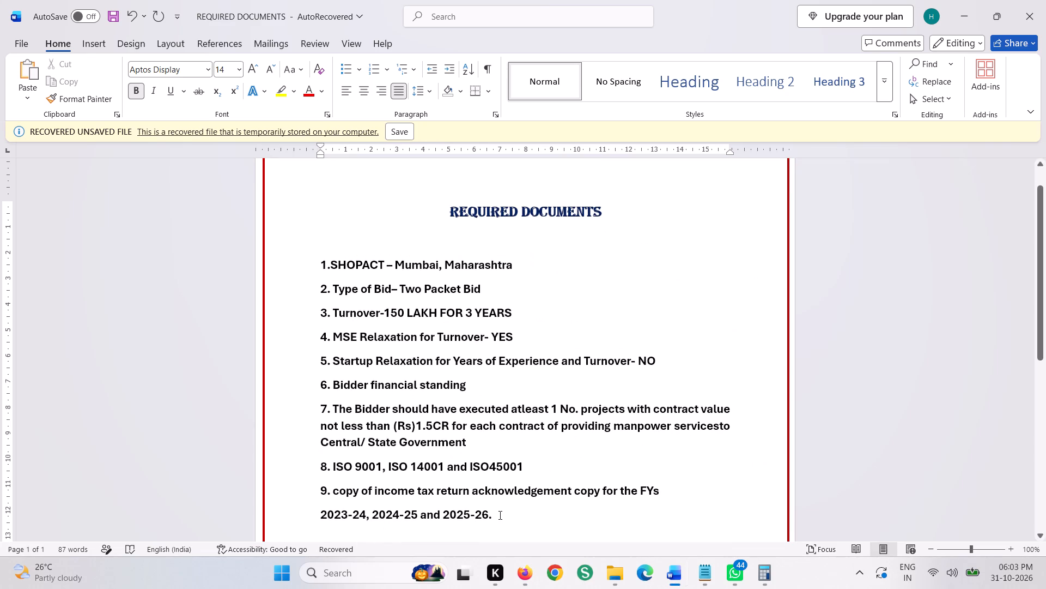
Add item 10, "experience in doing Manpower Services to any Government/PSU's organizations of at least 3 years.", copied from eligibility criterion 5.
key(Return)
text(10.)
key(alt+Tab)
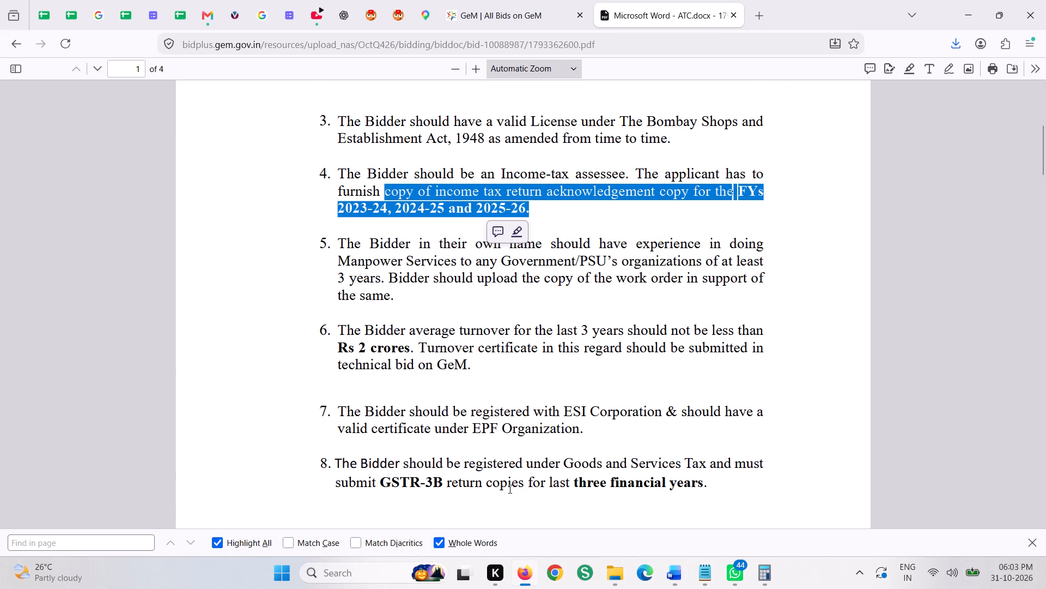
scroll(512, 488, down, 1)
scroll(547, 350, up, 1)
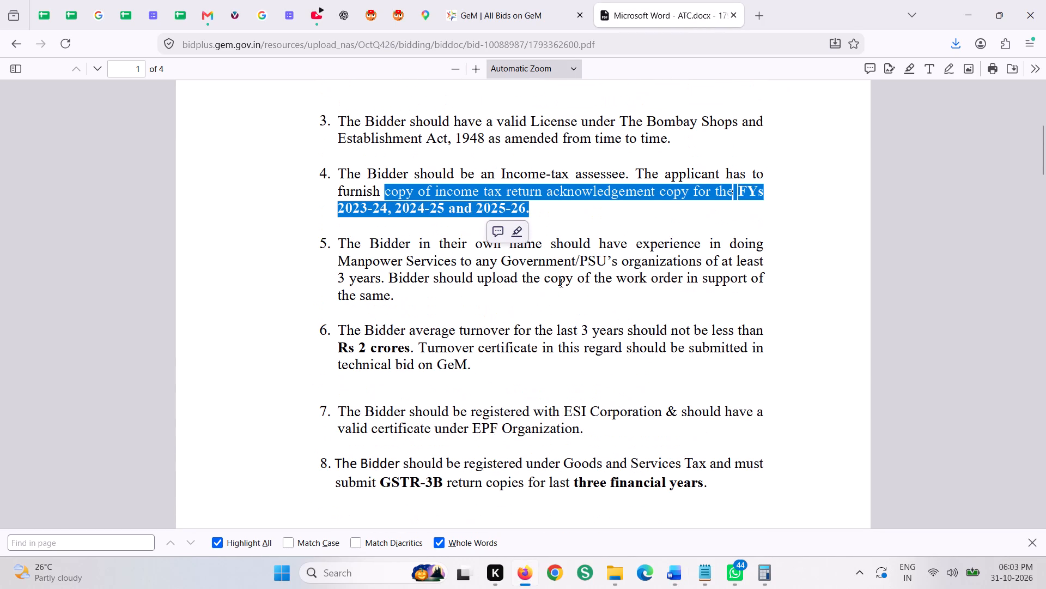
click(584, 270)
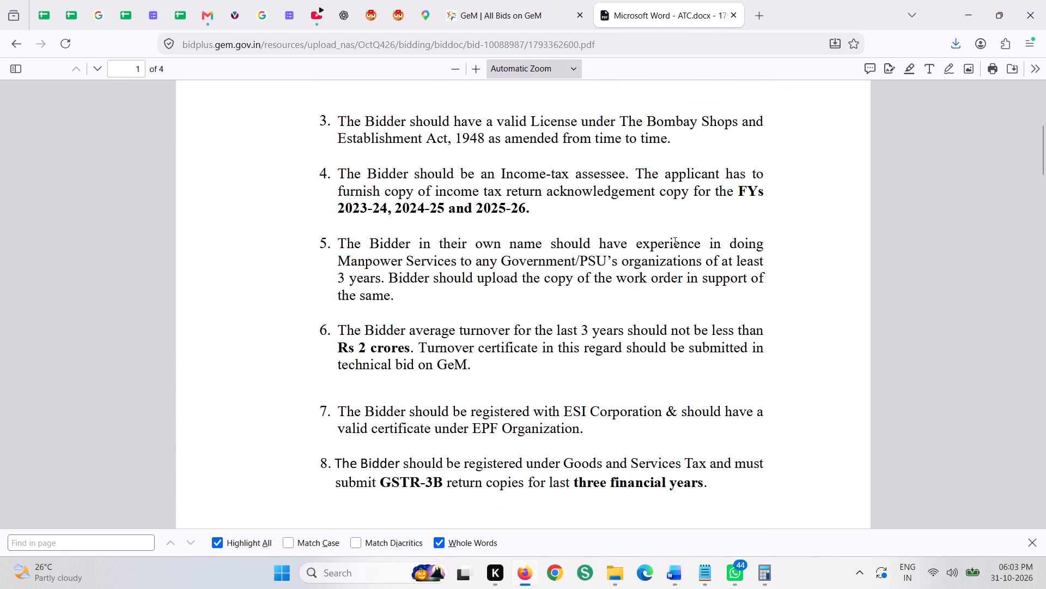
click(643, 245)
drag(643, 245, 465, 287)
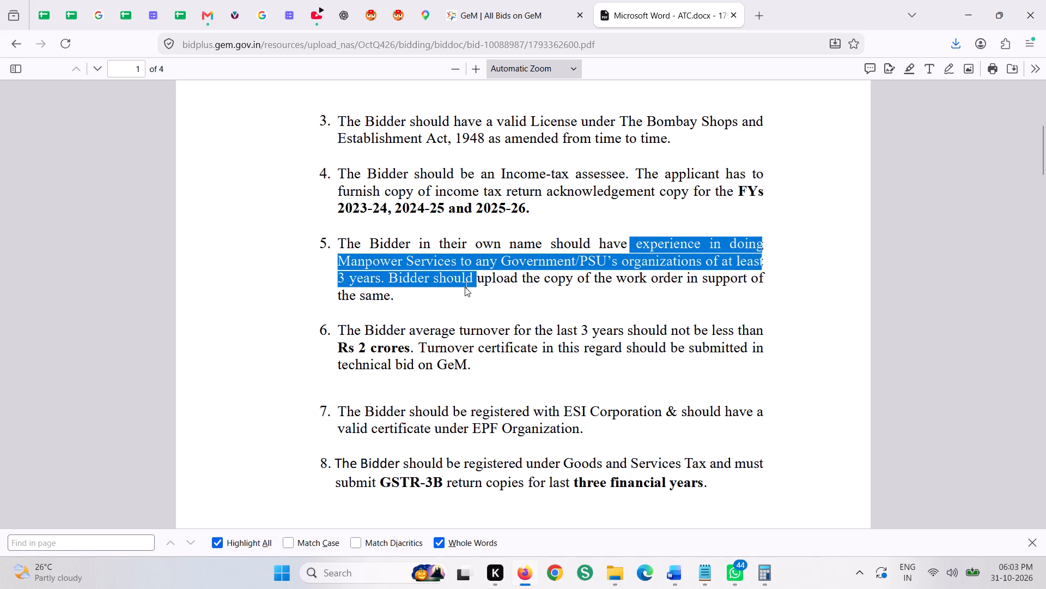
drag(465, 287, 612, 263)
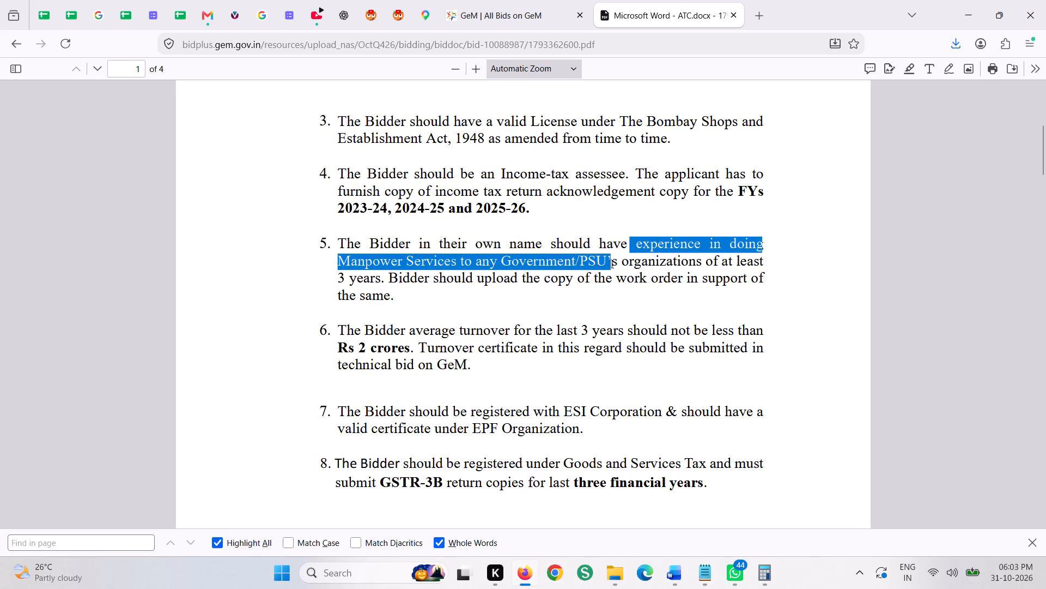
drag(612, 263, 383, 276)
key(ctrl+c)
key(ctrl+c)
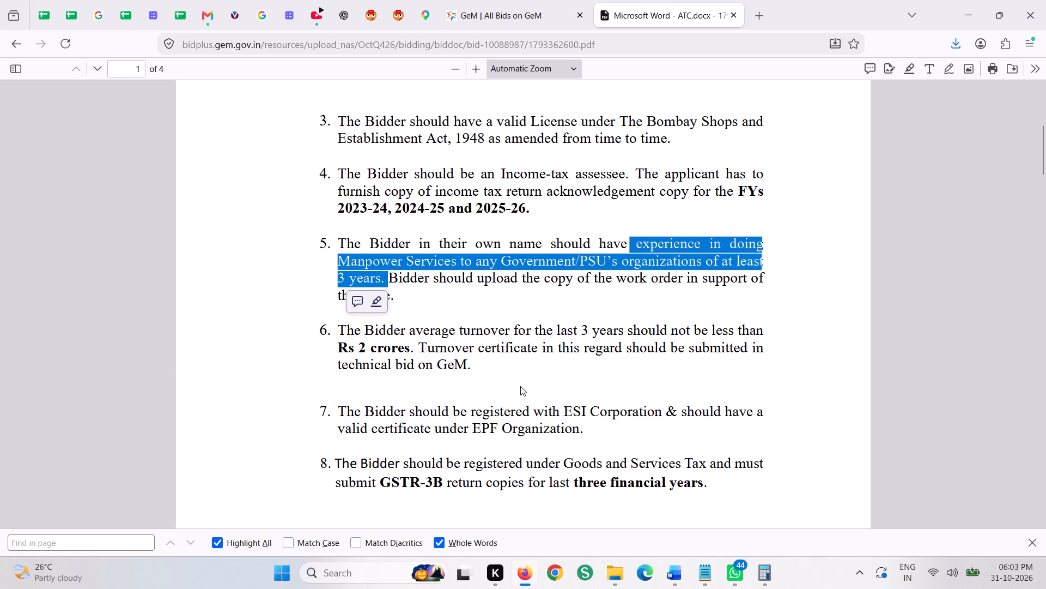
key(alt+Tab)
key(ctrl+v)
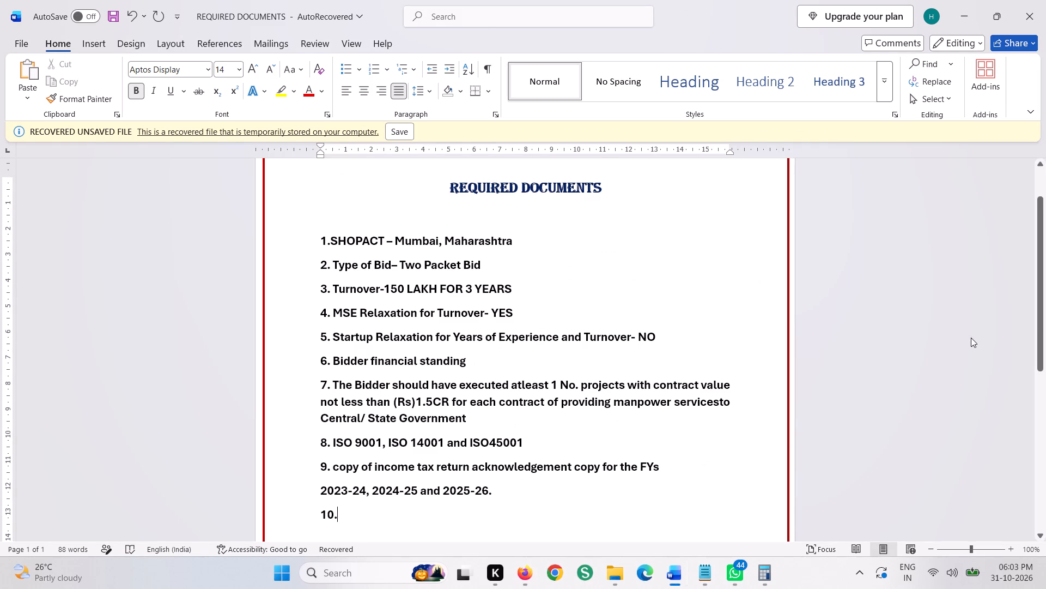
Join the three pasted lines of item 10 into one paragraph, with a space at each join.
click(315, 486)
key(BackSpace)
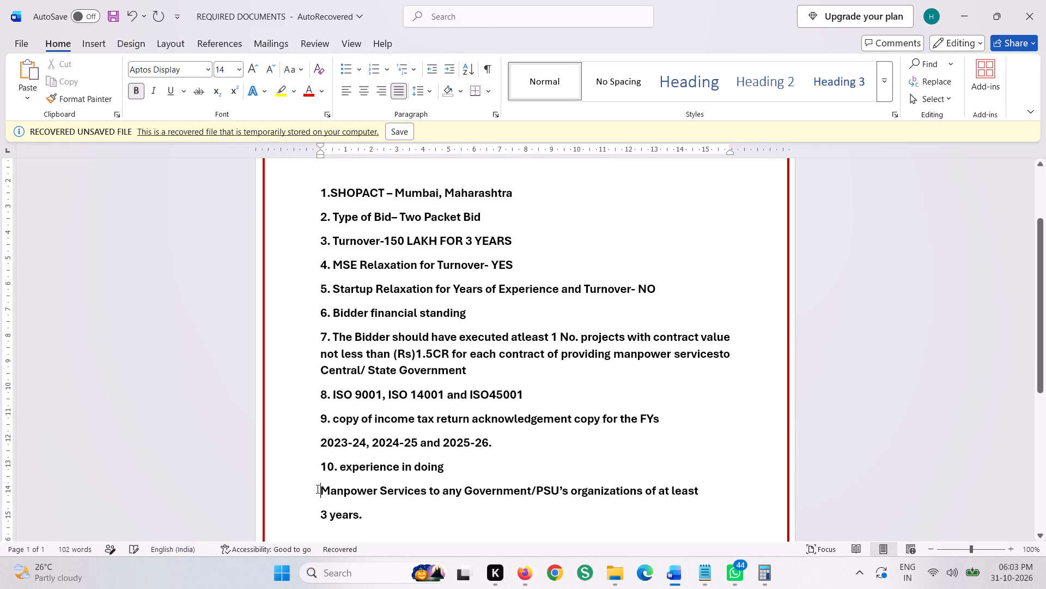
key(space)
click(319, 505)
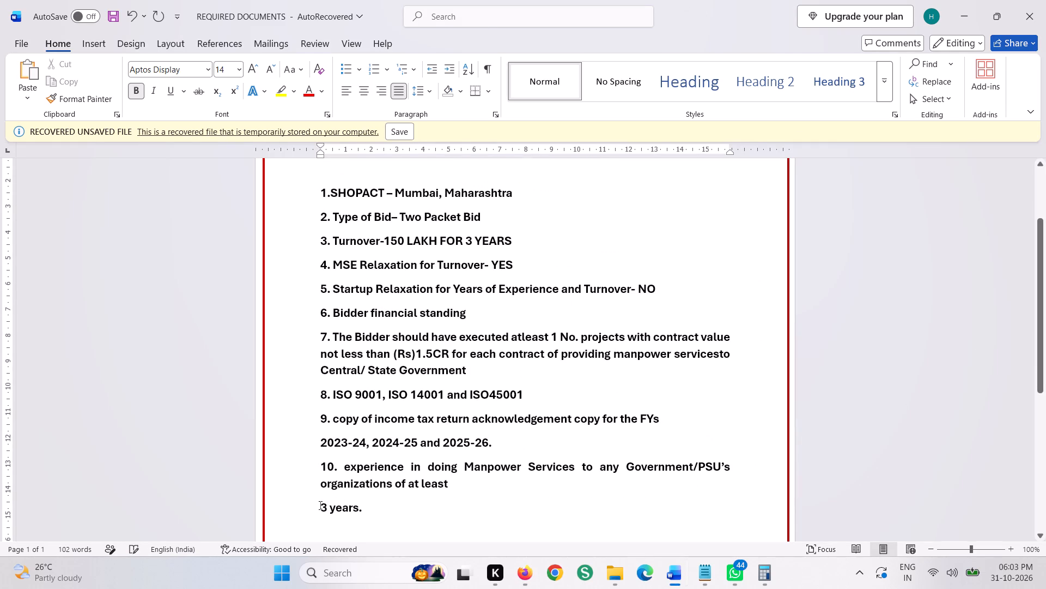
key(BackSpace)
key(space)
Start a new line numbered "11." below item 10.
click(537, 495)
key(Return)
text(11.)
Set the turnover in item 3 to "2 CR FOR 3 YEARS", following eligibility criterion 6.
key(alt+Tab)
key(alt+Tab)
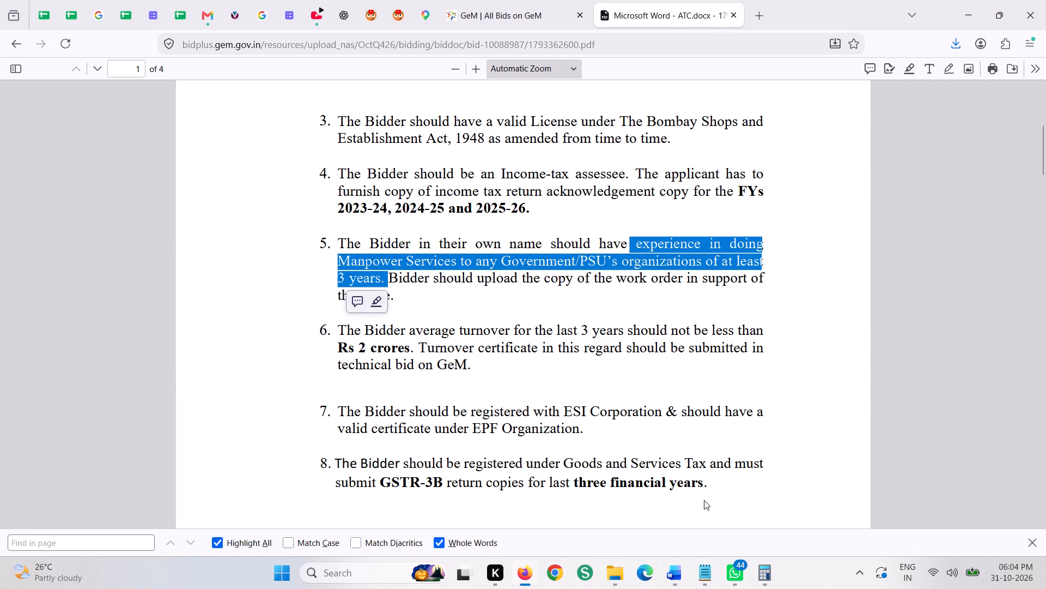
key(alt+Tab)
click(442, 356)
click(342, 348)
drag(346, 348, 409, 346)
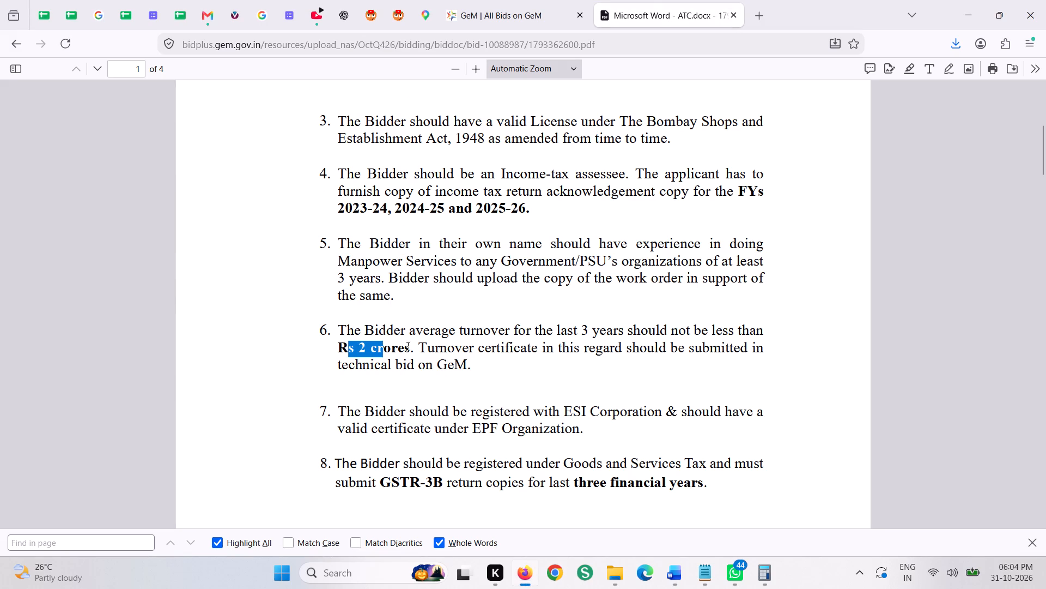
drag(409, 346, 410, 346)
key(ctrl+c)
key(ctrl+c)
key(alt+Tab)
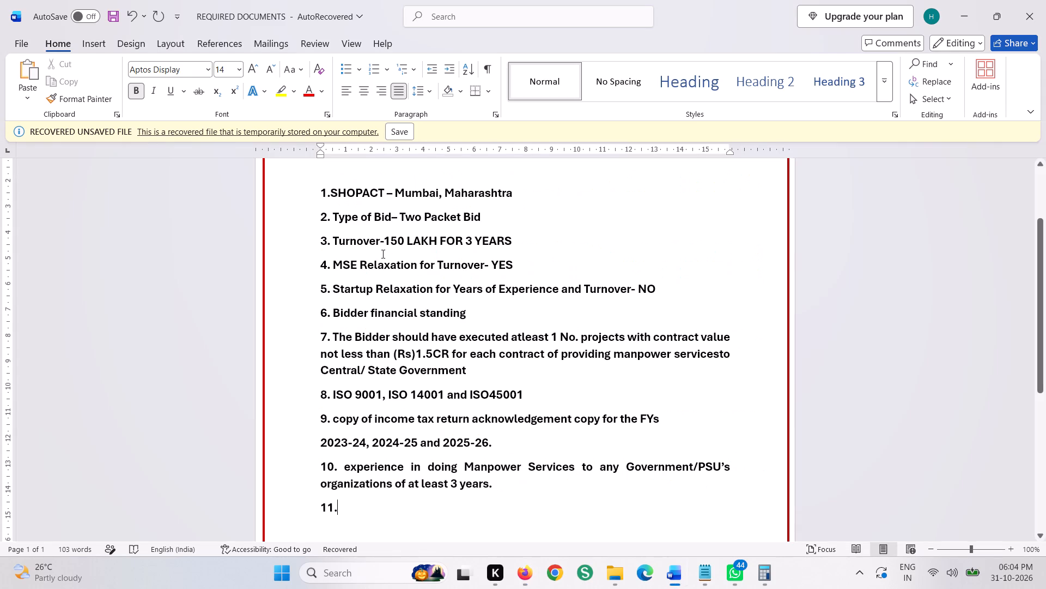
drag(403, 241, 390, 238)
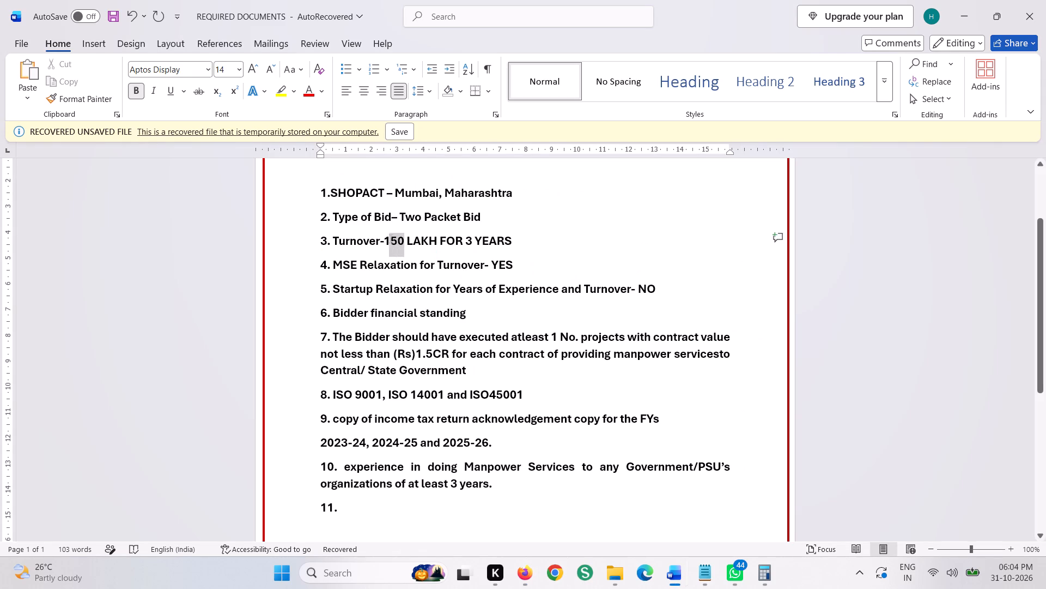
drag(390, 238, 390, 238)
click(390, 239)
drag(386, 241, 521, 236)
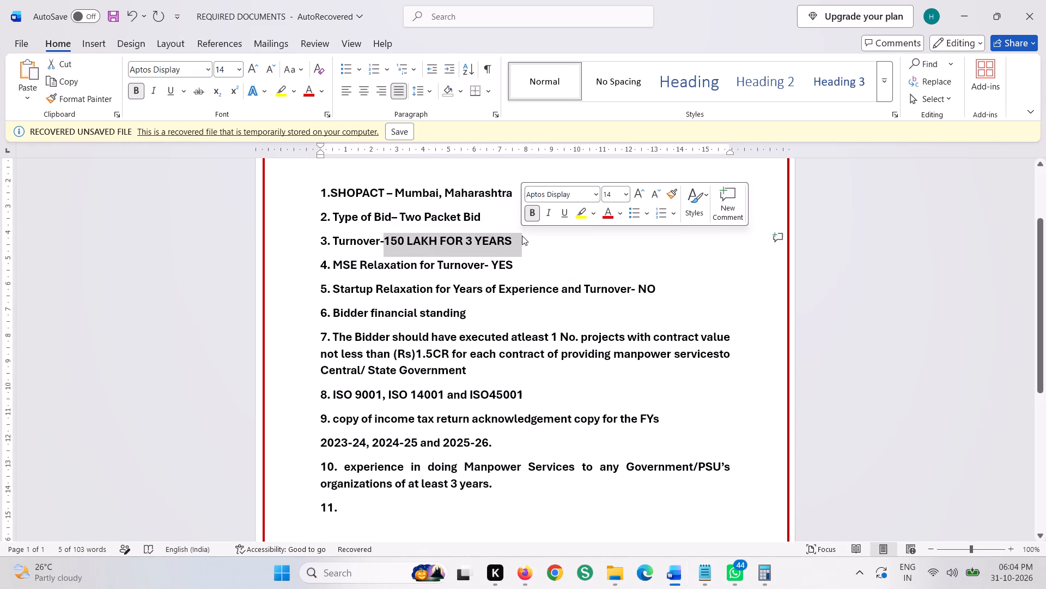
text(2 CR FOR 3 YEARS)
key(space)
Fill item 11 with "GSTR-3B return copies for last three financial years", copied from eligibility criterion 8 in the ATC PDF.
key(alt+Tab)
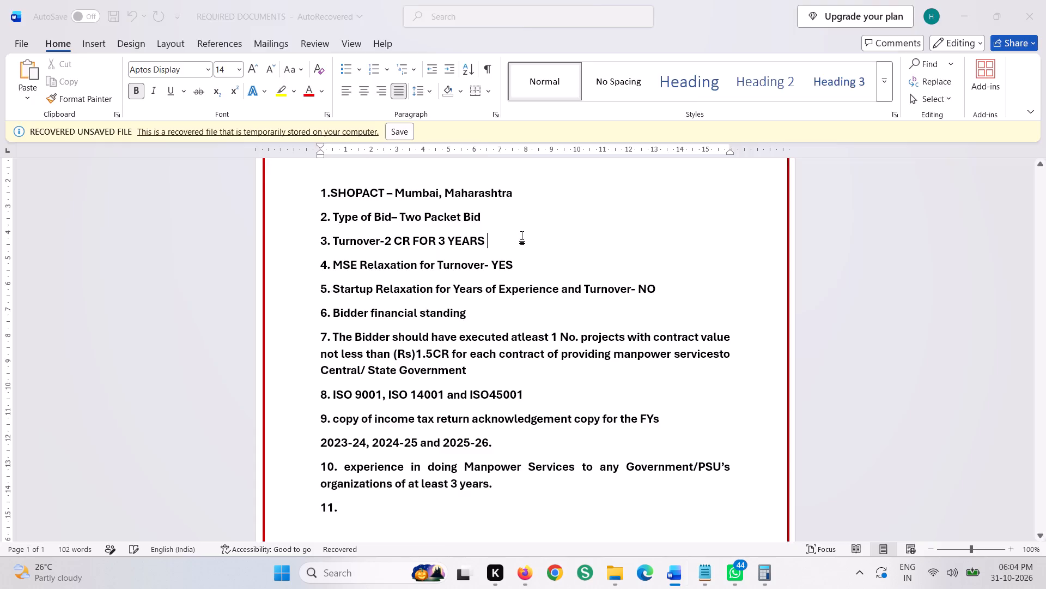
click(527, 262)
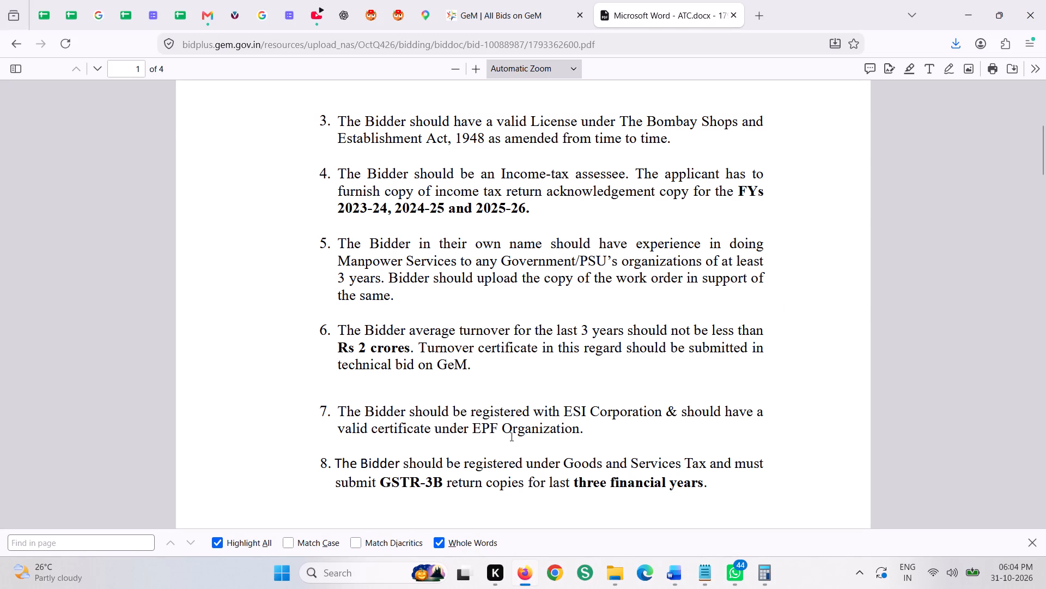
scroll(526, 423, down, 1)
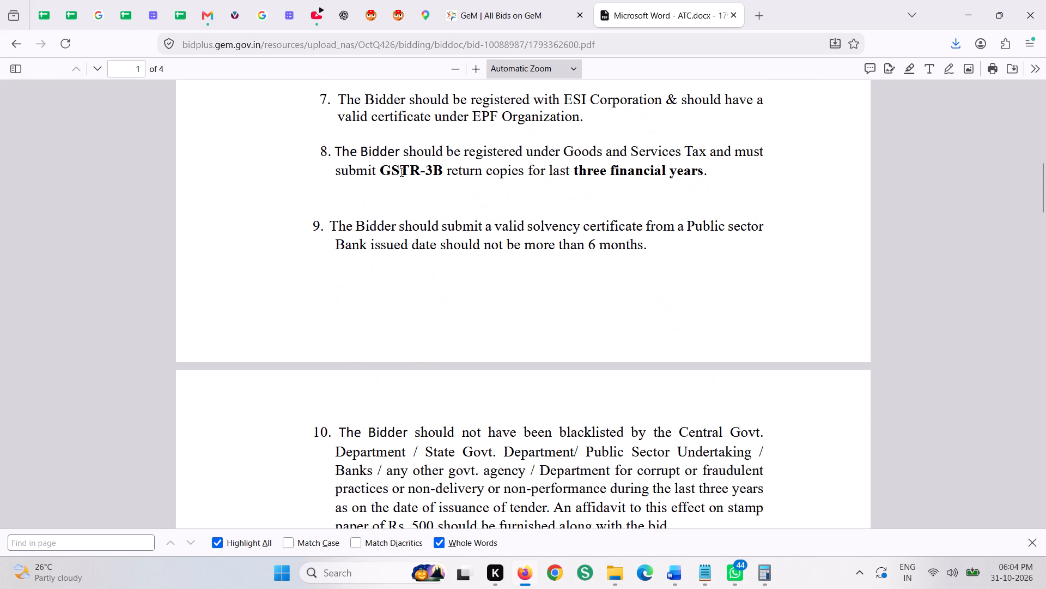
click(386, 168)
drag(386, 168, 729, 152)
key(ctrl+c)
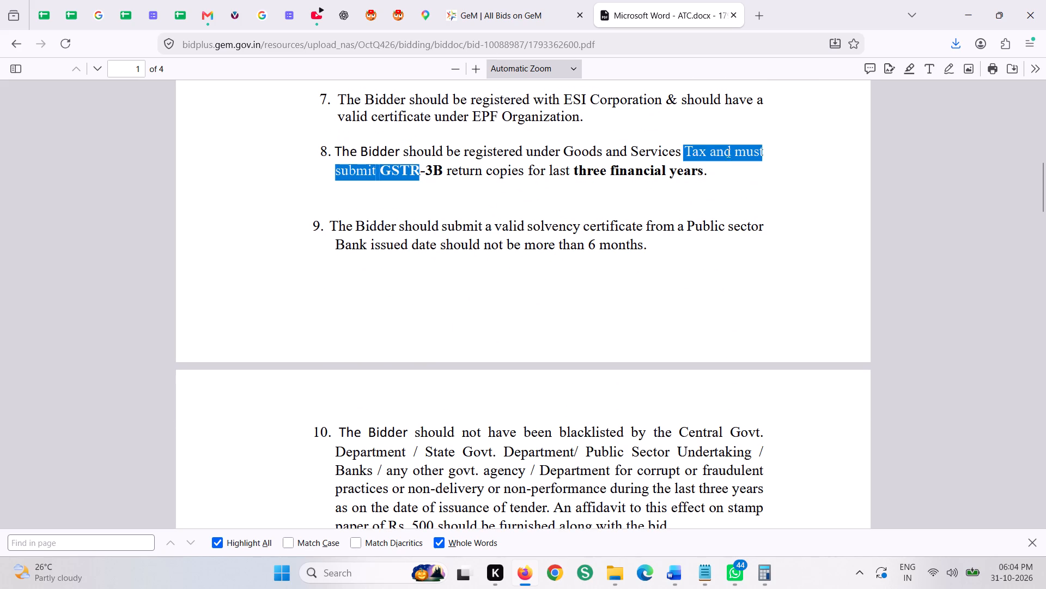
drag(729, 152, 698, 172)
key(ctrl+c)
key(ctrl+c)
key(ctrl+c)
key(alt+Tab)
click(372, 508)
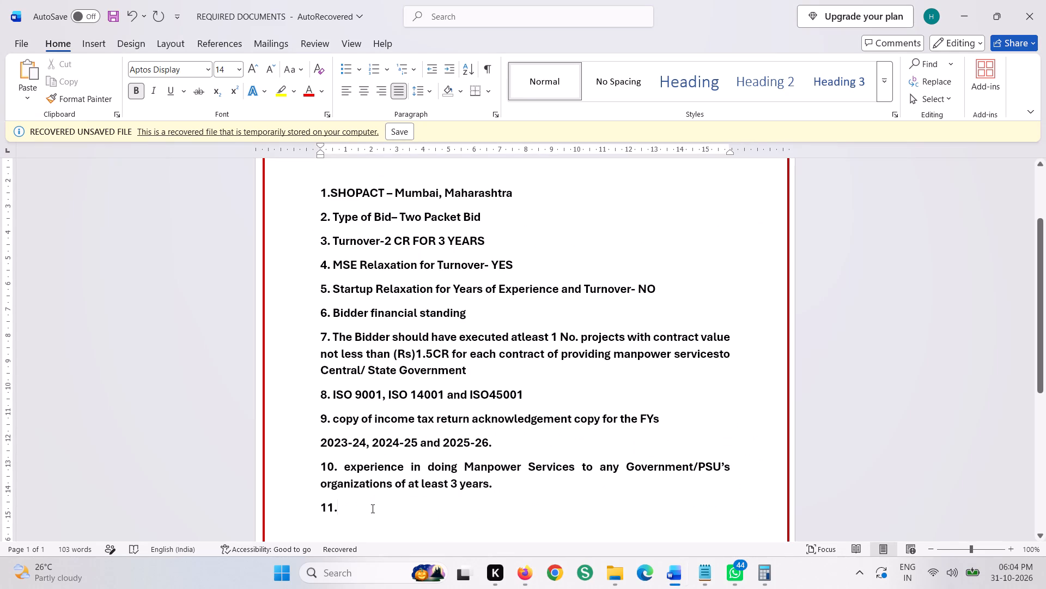
key(ctrl+v)
Add item 12, "solvency certificate", copied from eligibility criterion 9.
key(Return)
text(12)
key(alt+period)
key(alt+Tab)
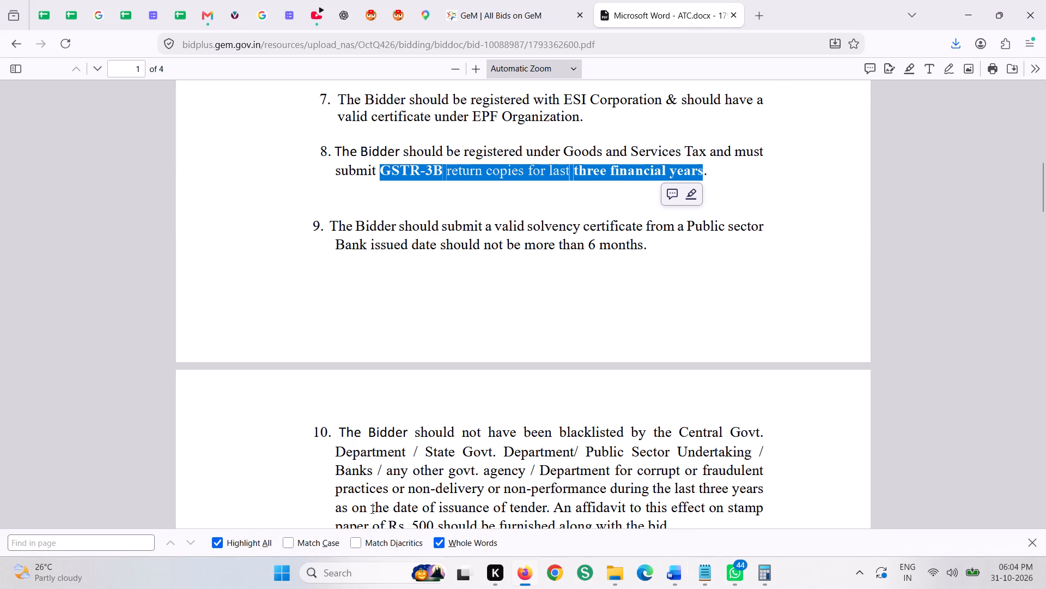
click(535, 224)
drag(535, 224, 625, 225)
key(ctrl+c)
key(ctrl+c)
key(alt+Tab)
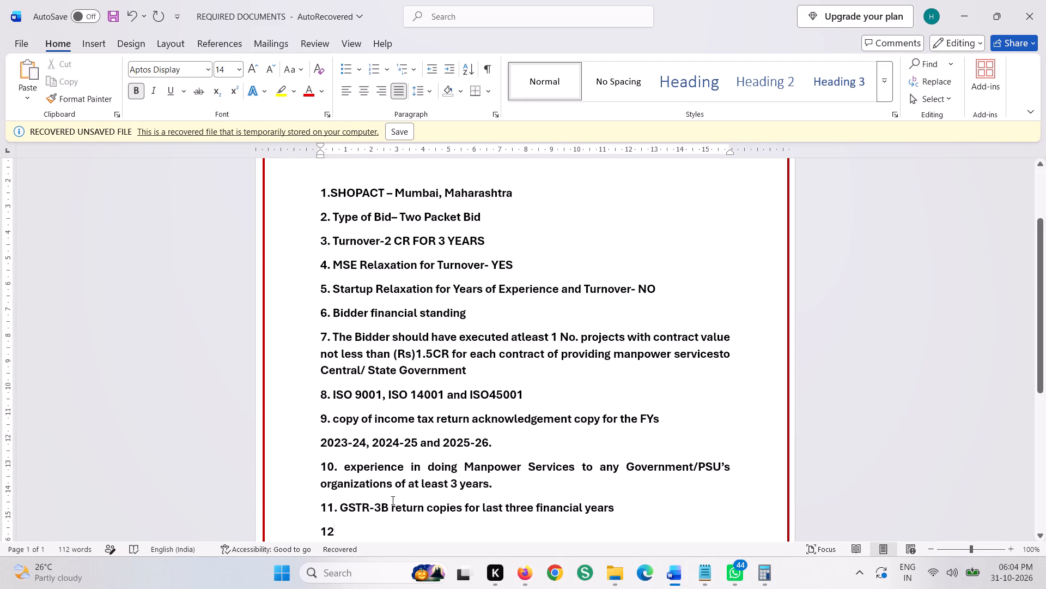
key(period)
key(Return)
key(BackSpace)
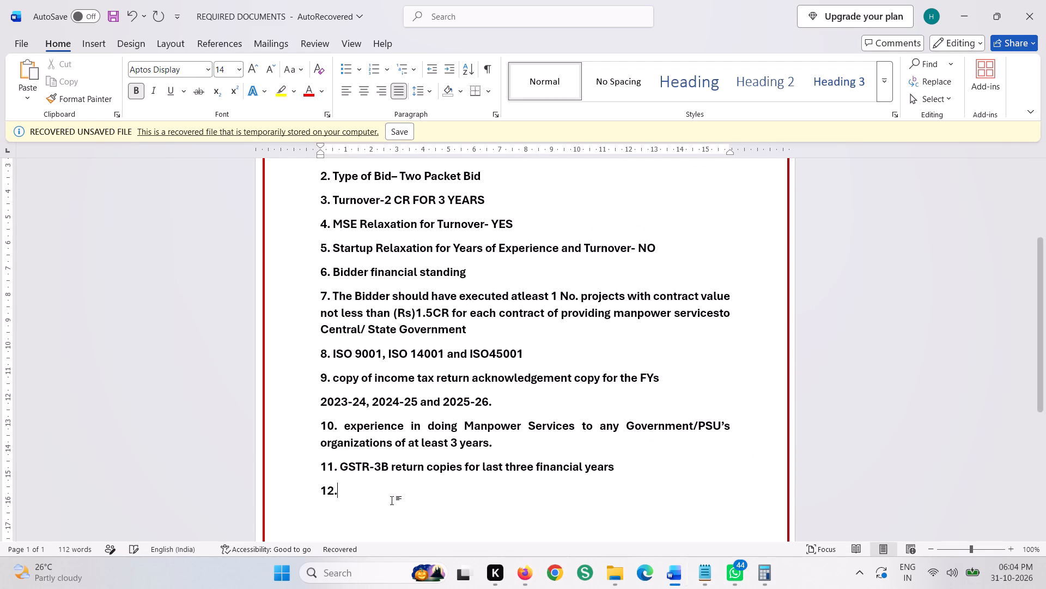
key(ctrl+v)
Add item 13, "blacklisted ON STAMP RS..500", taking the word "blacklisted" from eligibility criterion 10.
key(Return)
text(13)
key(alt+period)
key(alt+Tab)
scroll(424, 412, down, 1)
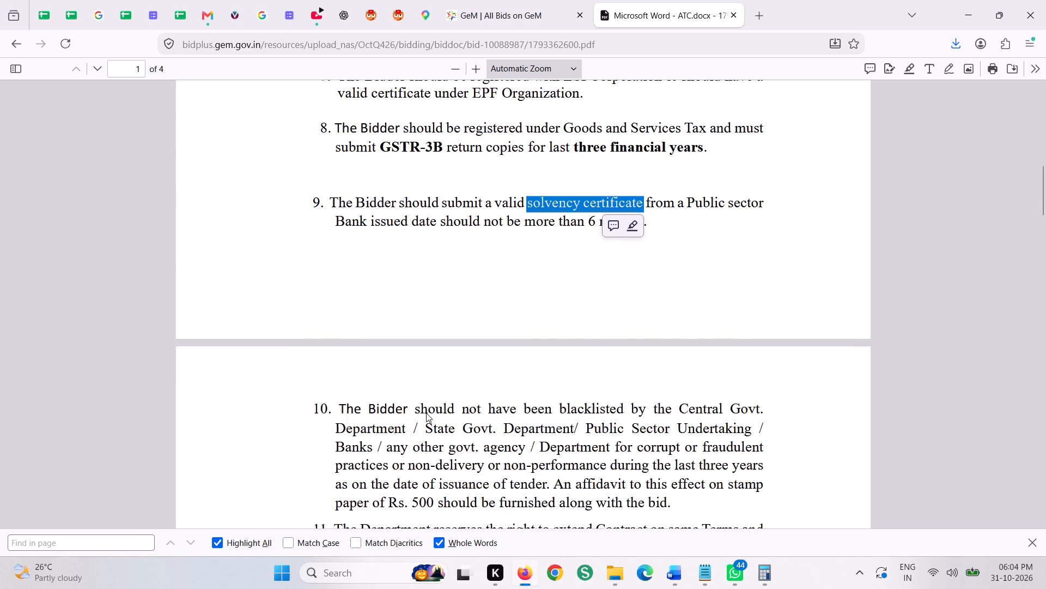
click(624, 158)
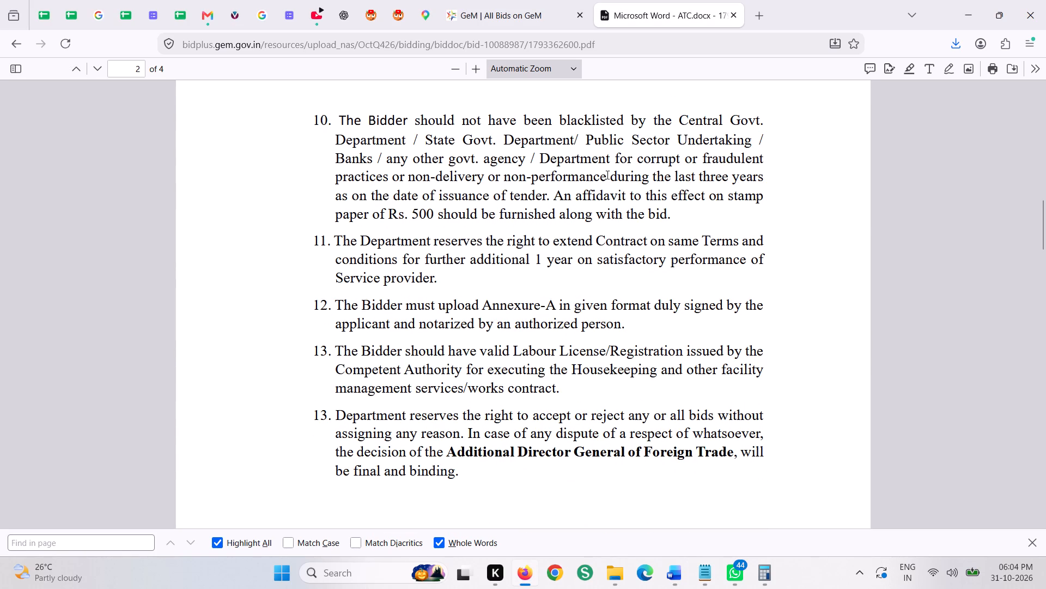
key(alt+Tab)
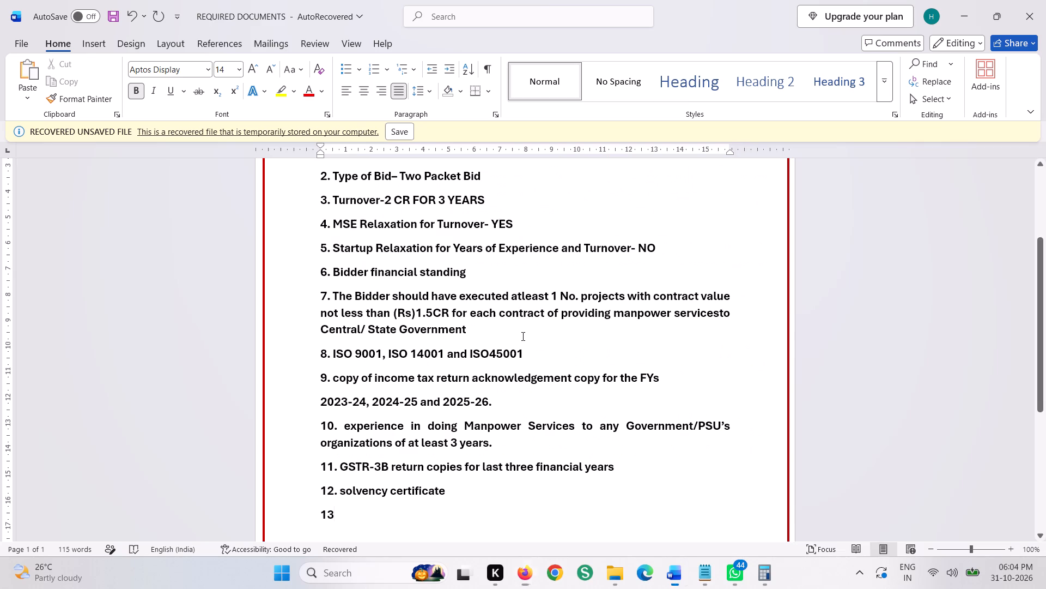
key(alt+Tab)
double_click(580, 117)
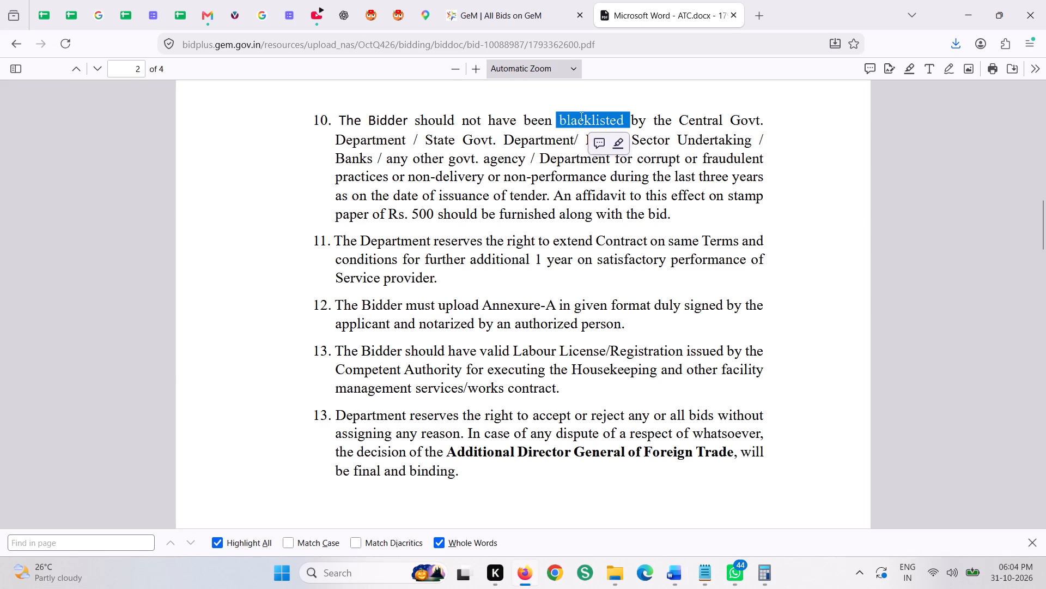
key(ctrl+c)
key(ctrl+c)
key(alt+Tab)
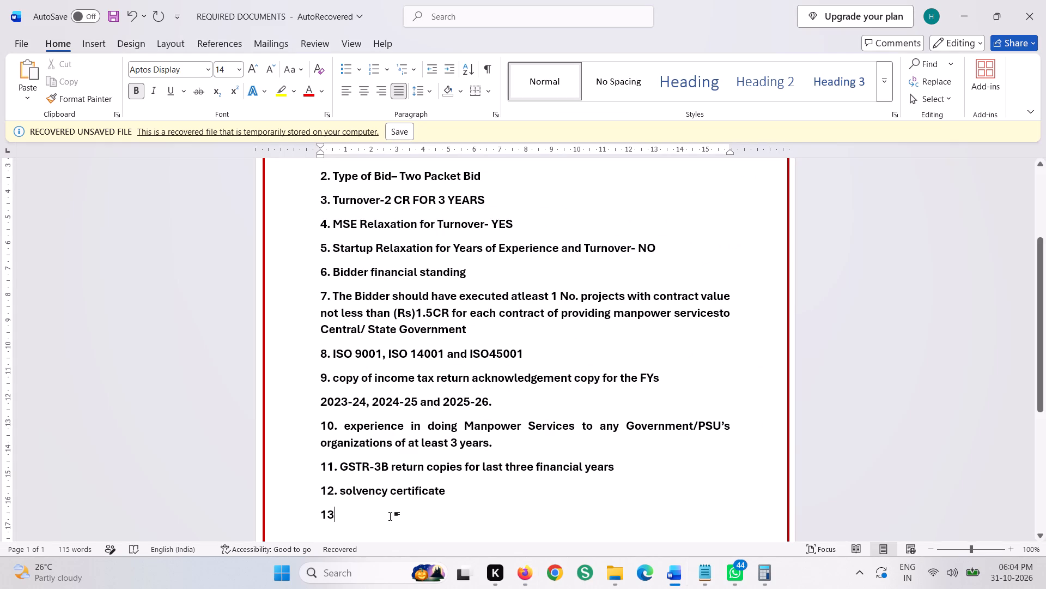
key(period)
key(ctrl+v)
key(space)
text(ON STAMP[)
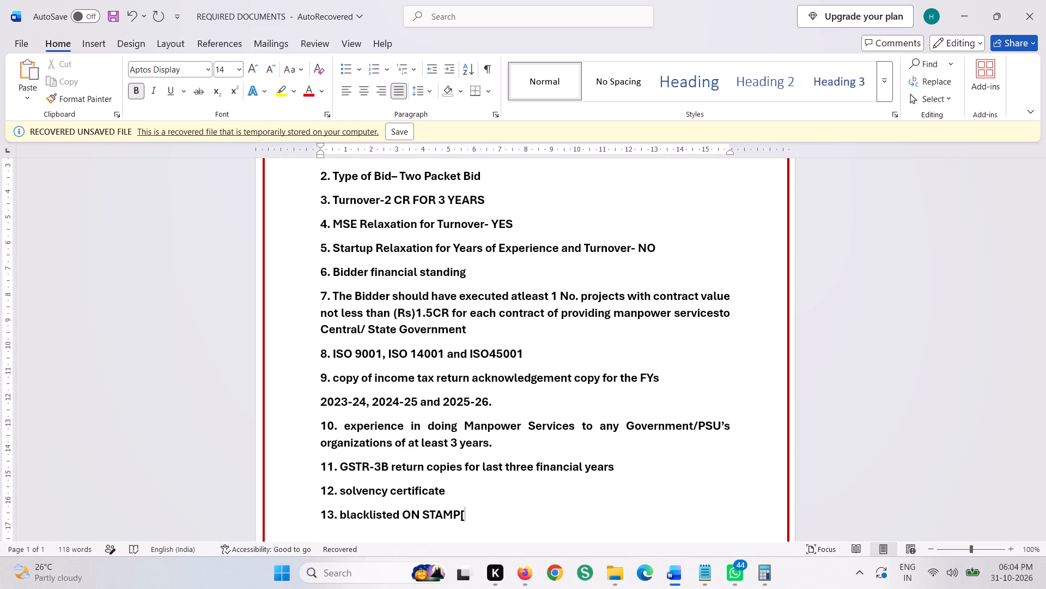
key(BackSpace)
key(space)
text(RS..500)
Add item 14 with the "Labour License" wording copied from eligibility criterion 13.
key(alt+Tab)
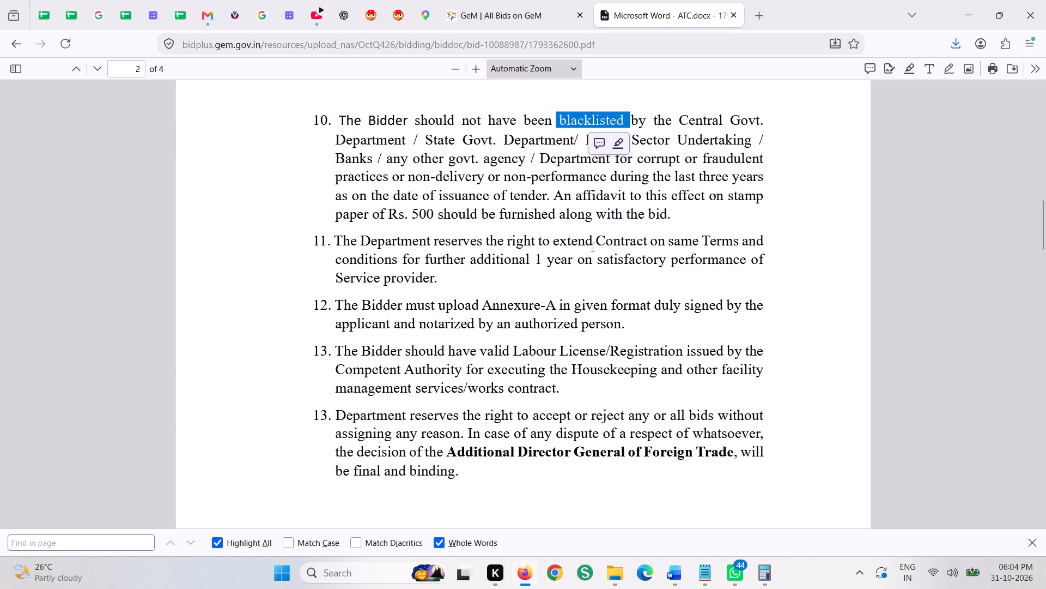
click(649, 237)
click(446, 319)
click(631, 317)
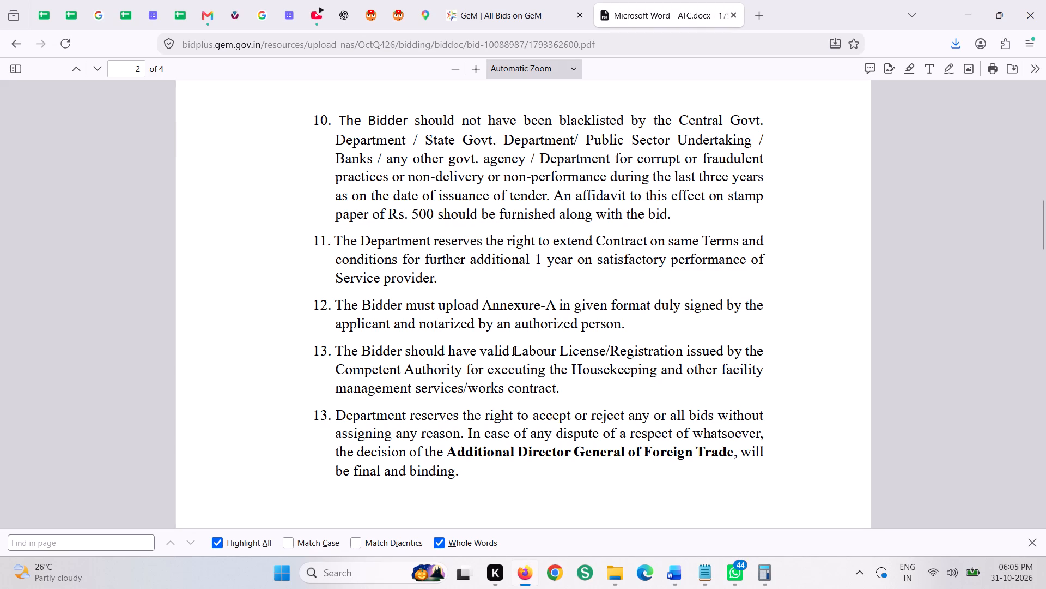
drag(510, 350, 607, 354)
key(ctrl+c)
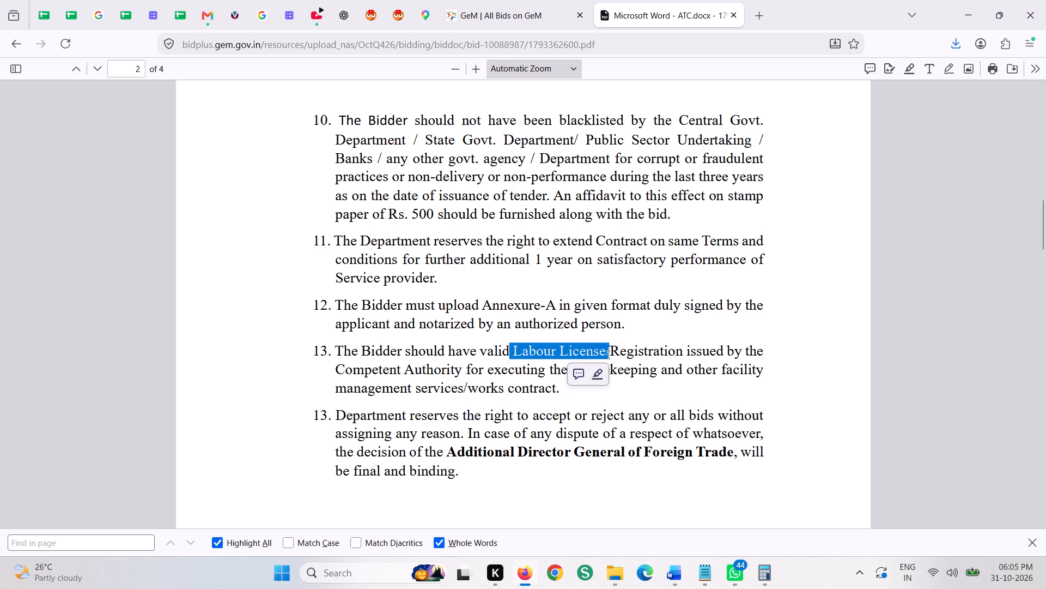
key(alt+Tab)
key(Return)
text(14.)
key(ctrl+v)
Start a new line numbered "15." below item 14.
key(Return)
text(15.)
Look through the remaining pages of the ATC PDF, including the undertaking clauses, for further document requirements.
key(alt+Tab)
click(621, 456)
scroll(613, 430, down, 2)
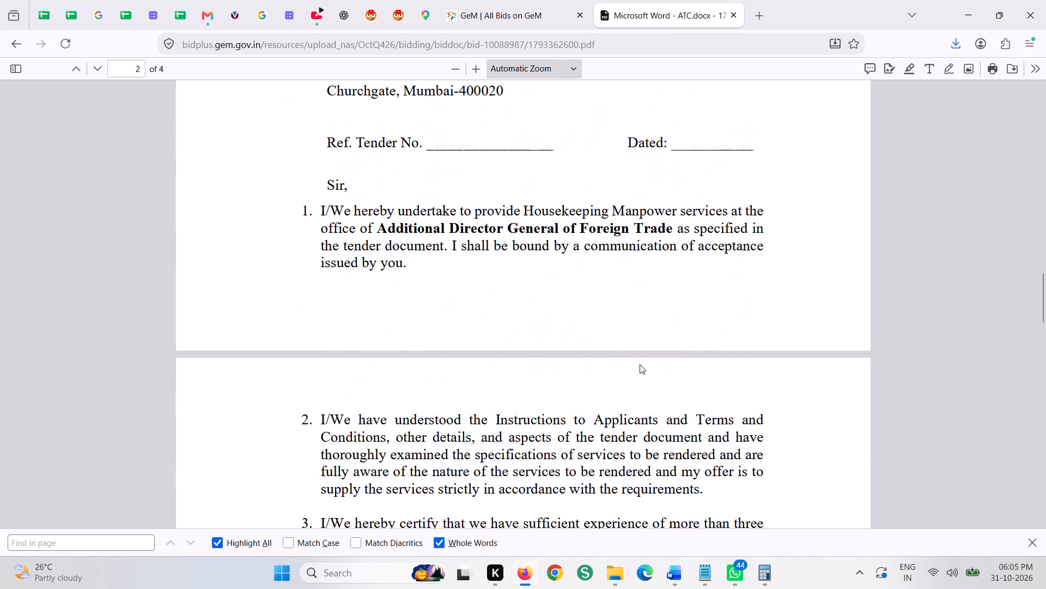
scroll(620, 359, up, 1)
scroll(554, 269, down, 4)
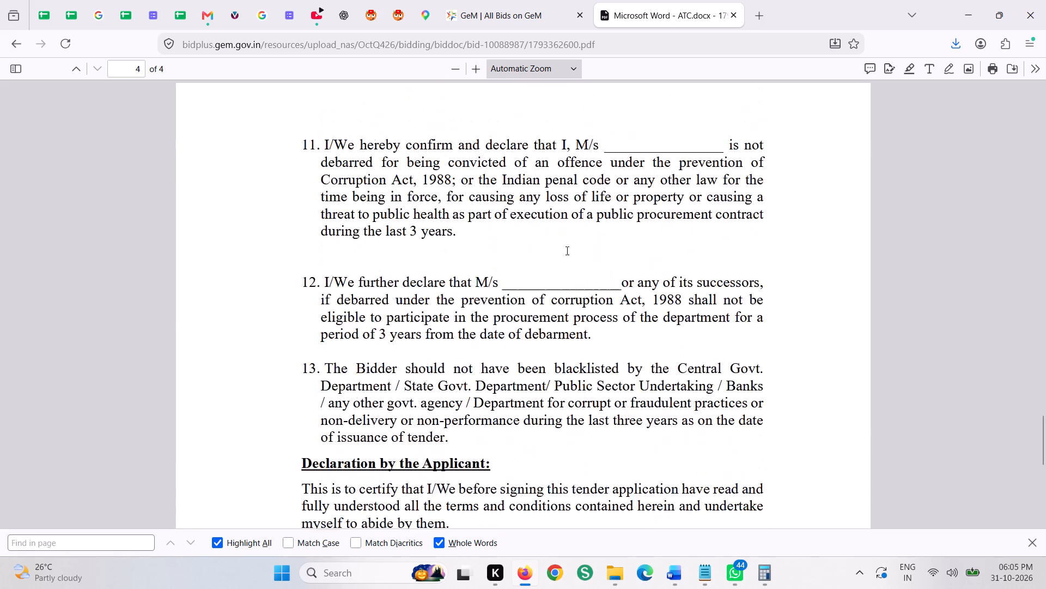
scroll(566, 250, down, 4)
scroll(666, 93, up, 4)
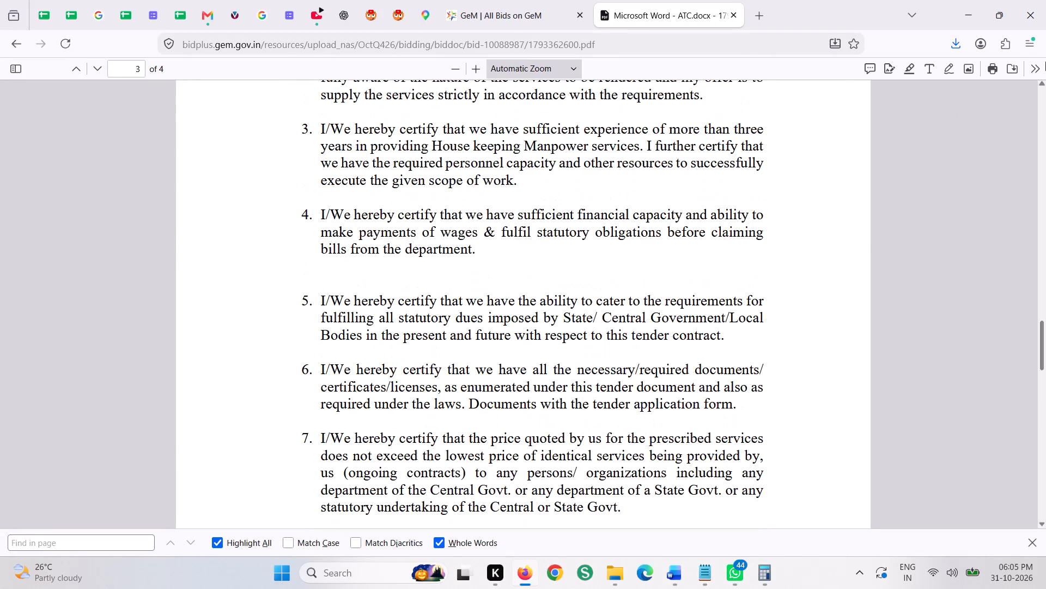
click(1011, 69)
scroll(254, 273, up, 7)
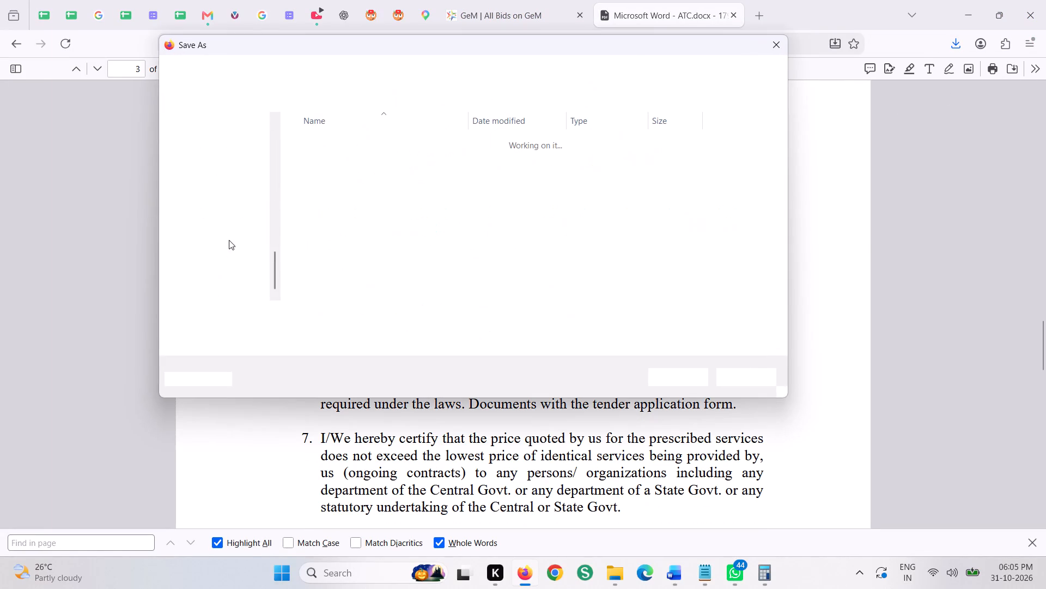
scroll(229, 240, up, 6)
click(222, 175)
click(319, 308)
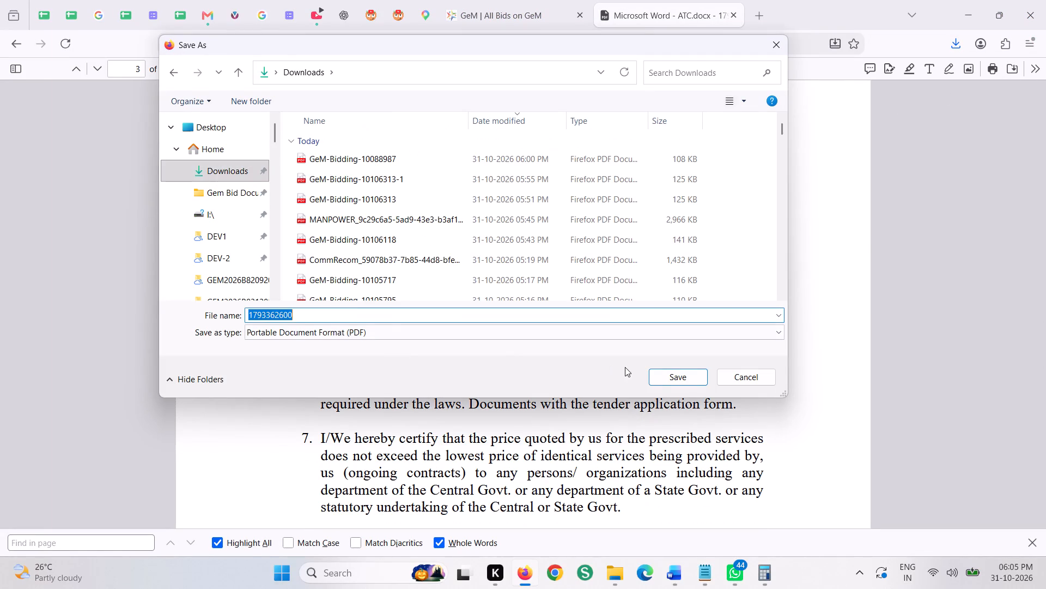
click(659, 377)
click(668, 573)
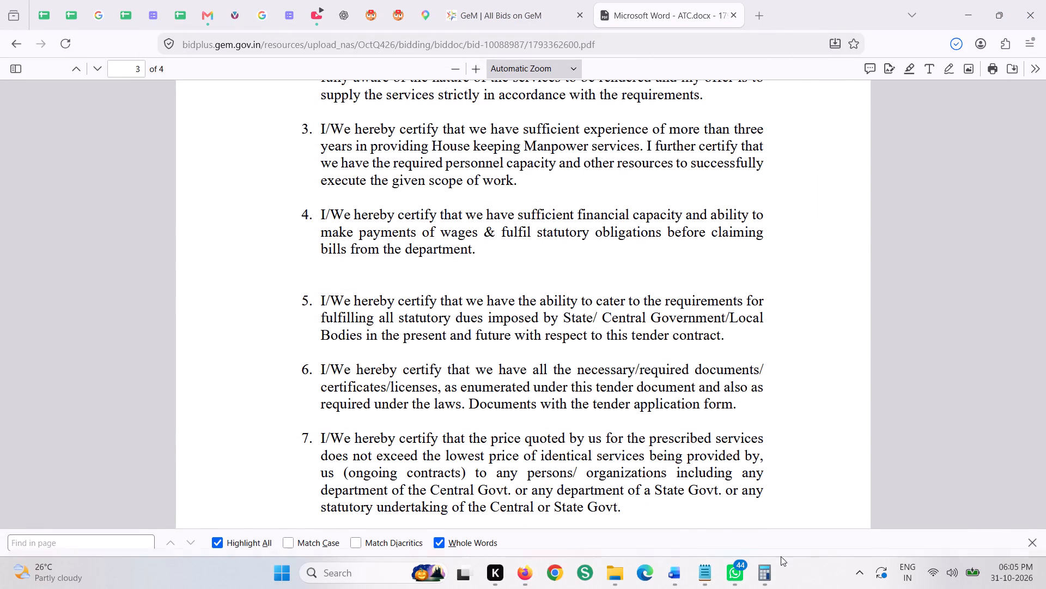
click(1045, 525)
click(1002, 509)
scroll(515, 256, up, 2)
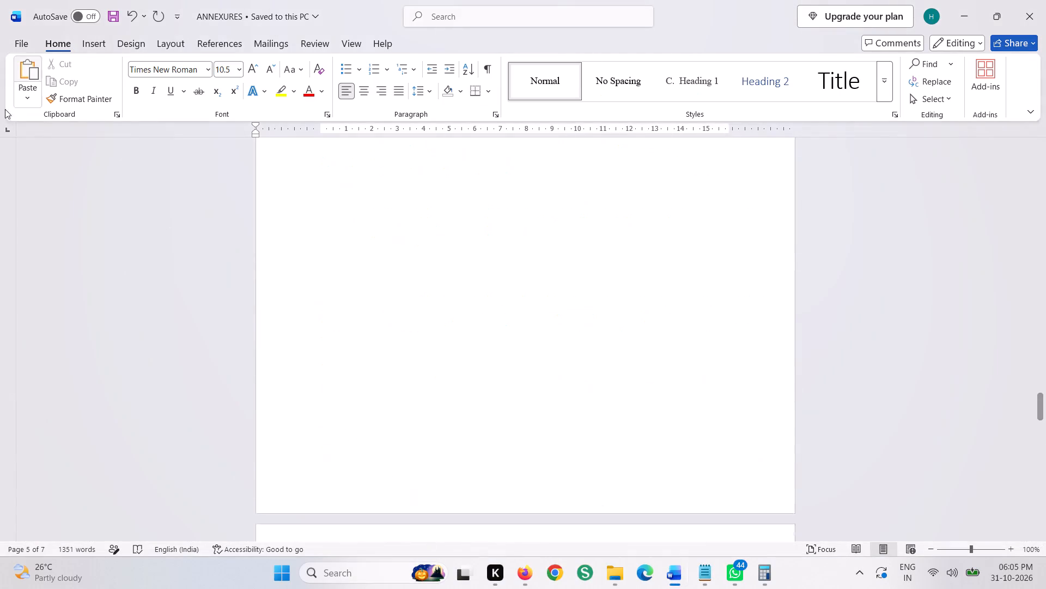
click(21, 41)
click(22, 135)
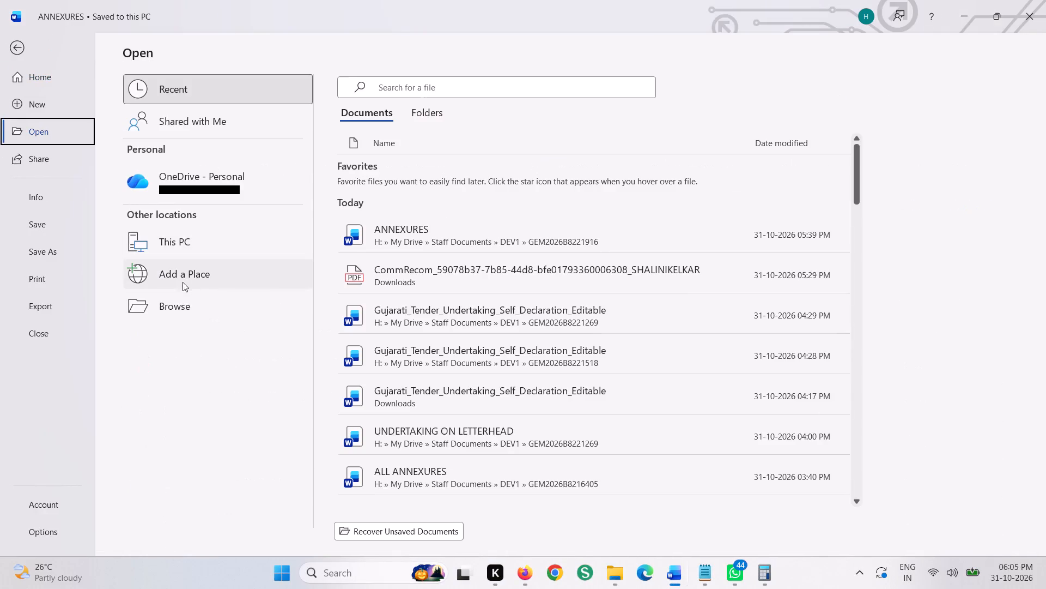
click(160, 291)
click(159, 303)
scroll(73, 158, up, 12)
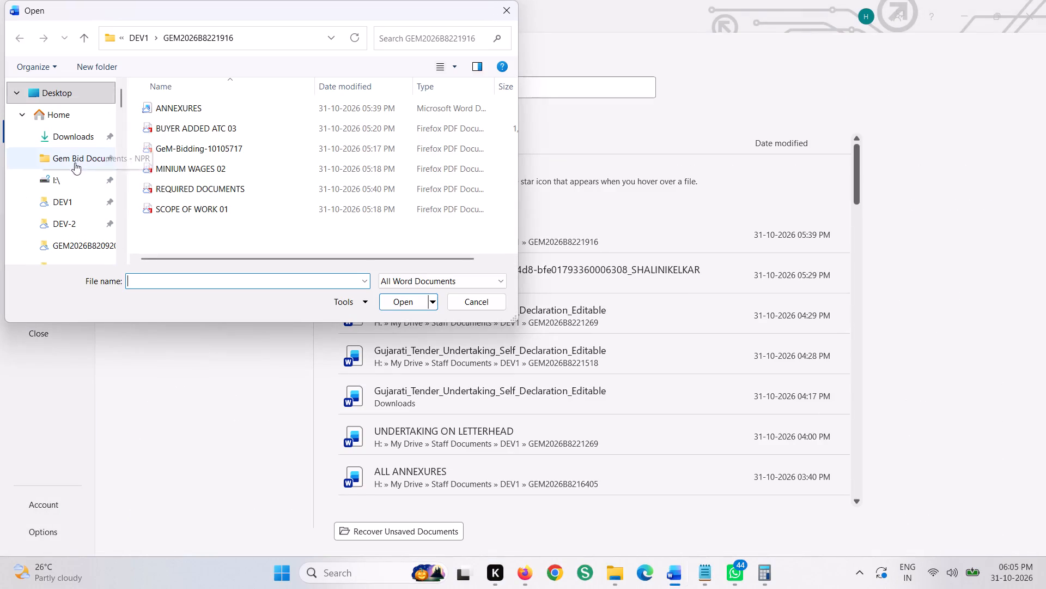
scroll(75, 163, up, 4)
click(71, 135)
scroll(174, 147, up, 15)
double_click(180, 133)
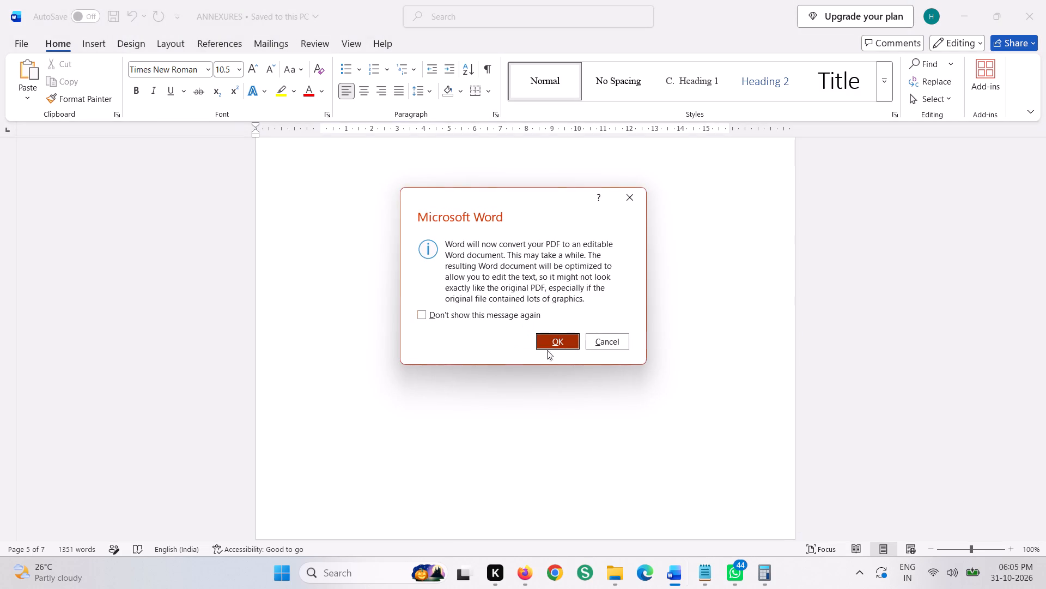
click(547, 344)
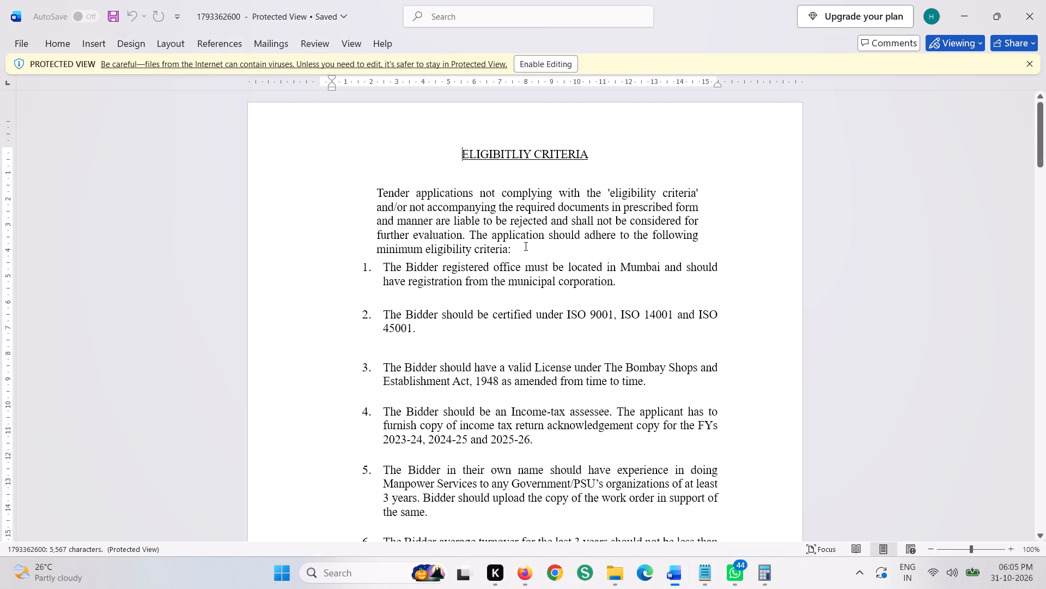
click(531, 62)
click(559, 343)
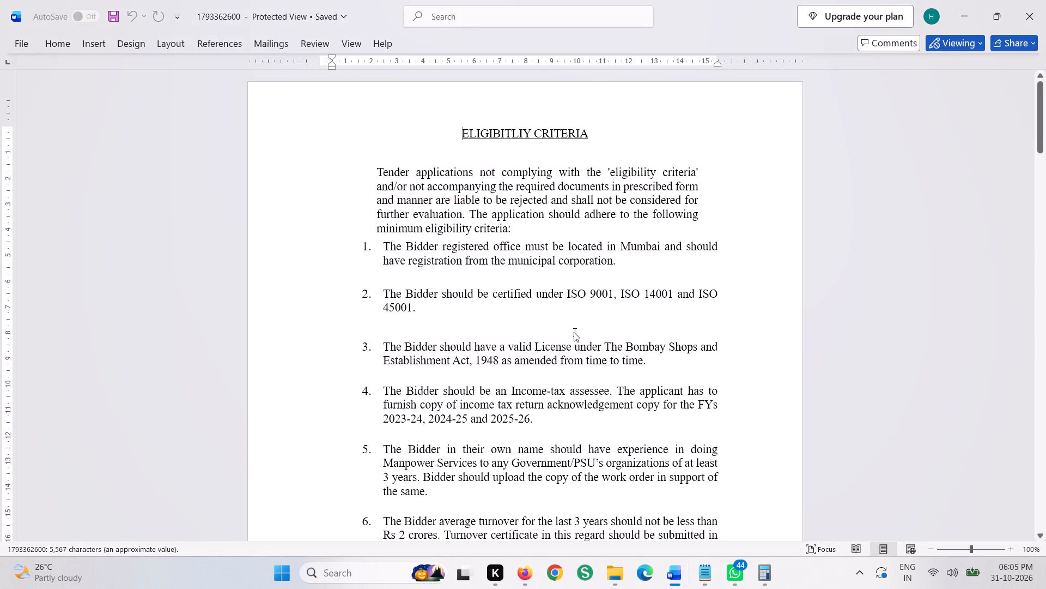
Delete the eligibility criteria text before the ANNEXURE-A heading and look over the remaining undertaking letter.
click(413, 236)
drag(406, 203, 648, 588)
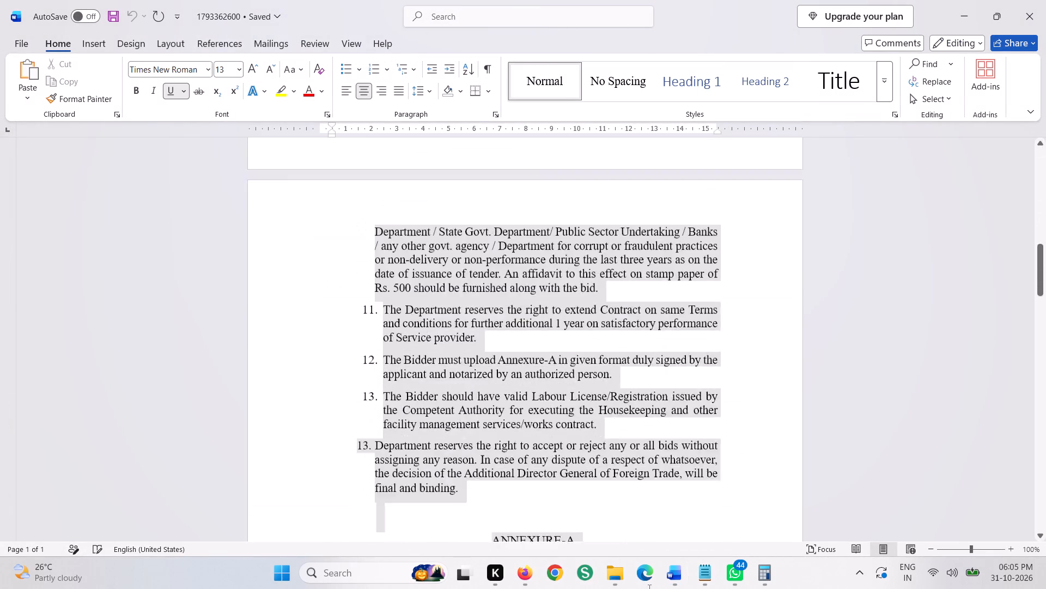
drag(648, 588, 536, 335)
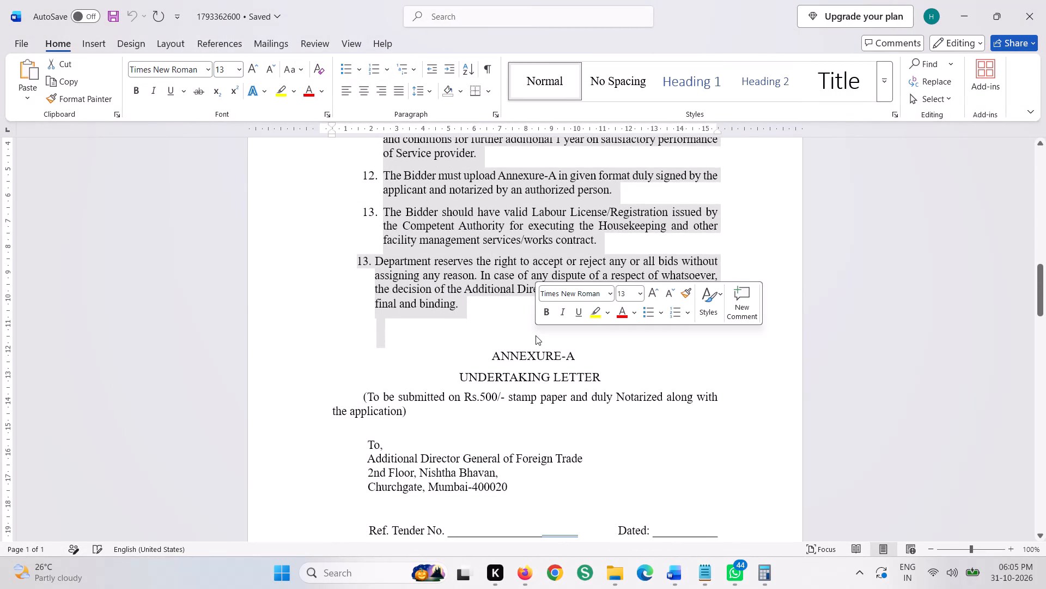
key(BackSpace)
scroll(536, 335, down, 17)
scroll(515, 428, up, 3)
Save the trimmed undertaking letter as a Word document named ANNEXURES in the GEM2026B8207328 folder under DEV1, and check the folder.
click(615, 569)
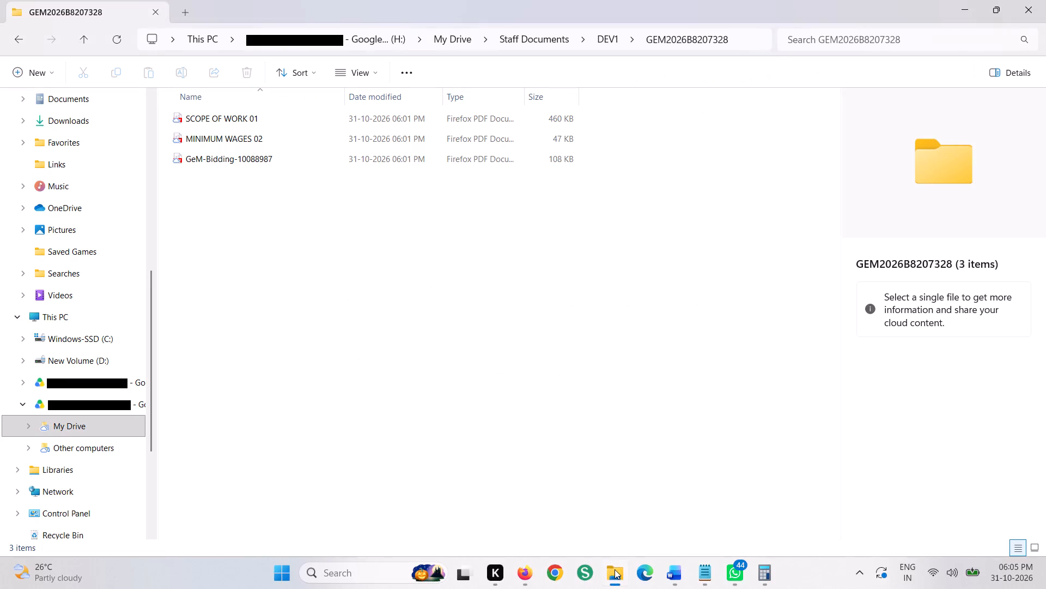
click(615, 572)
click(22, 46)
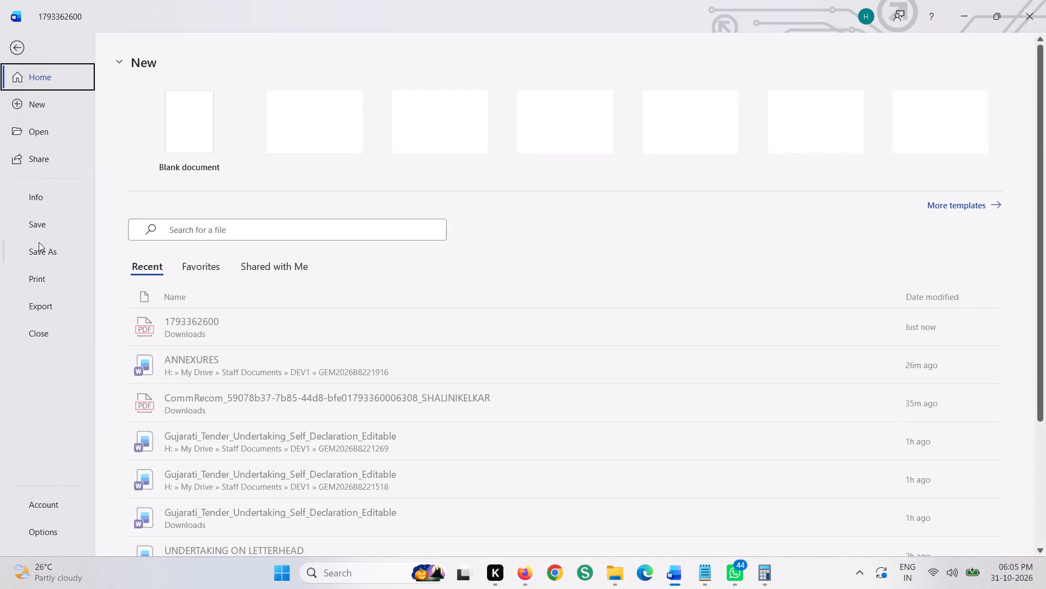
click(42, 260)
click(168, 360)
scroll(161, 256, up, 5)
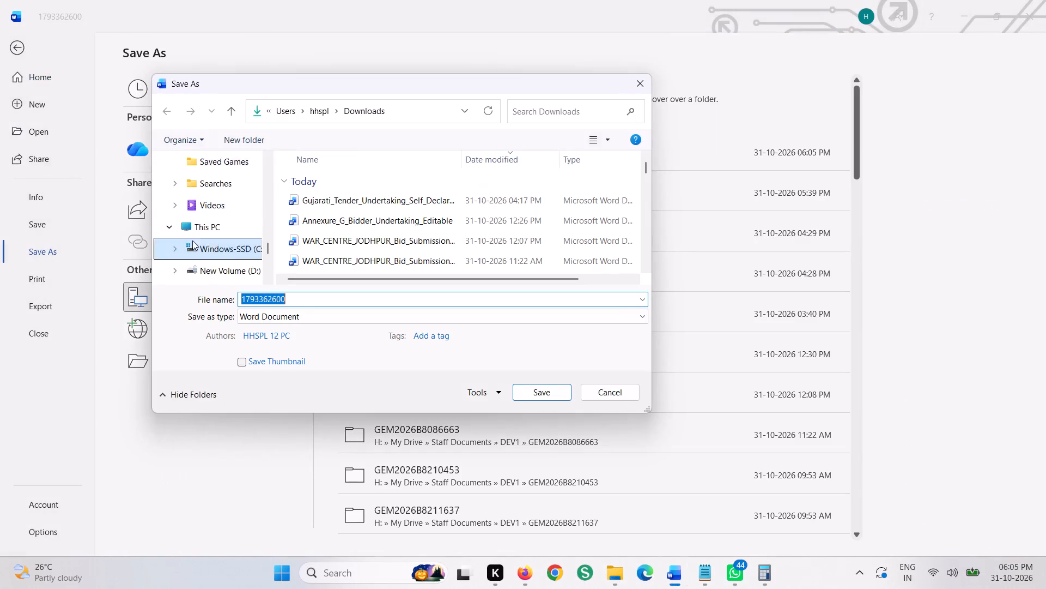
scroll(215, 235, up, 10)
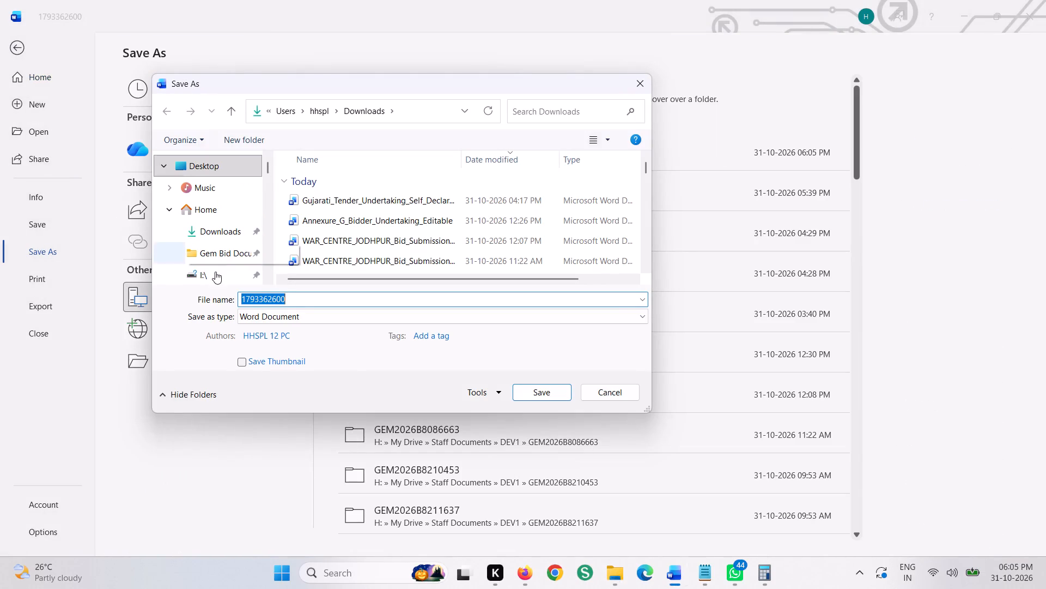
scroll(212, 210, up, 2)
scroll(228, 225, down, 1)
click(206, 212)
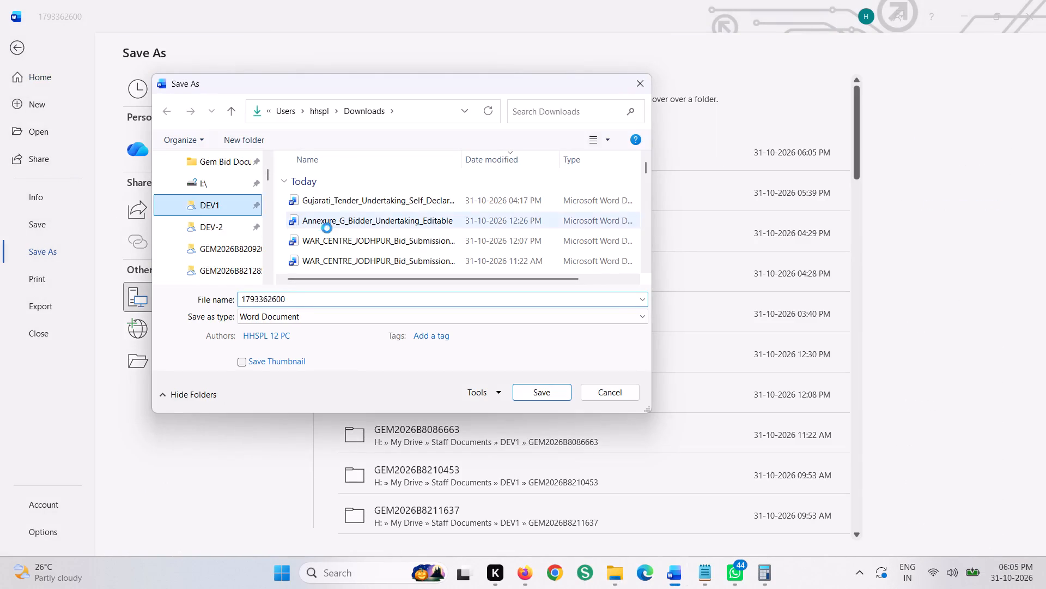
scroll(326, 228, up, 9)
double_click(354, 188)
click(311, 301)
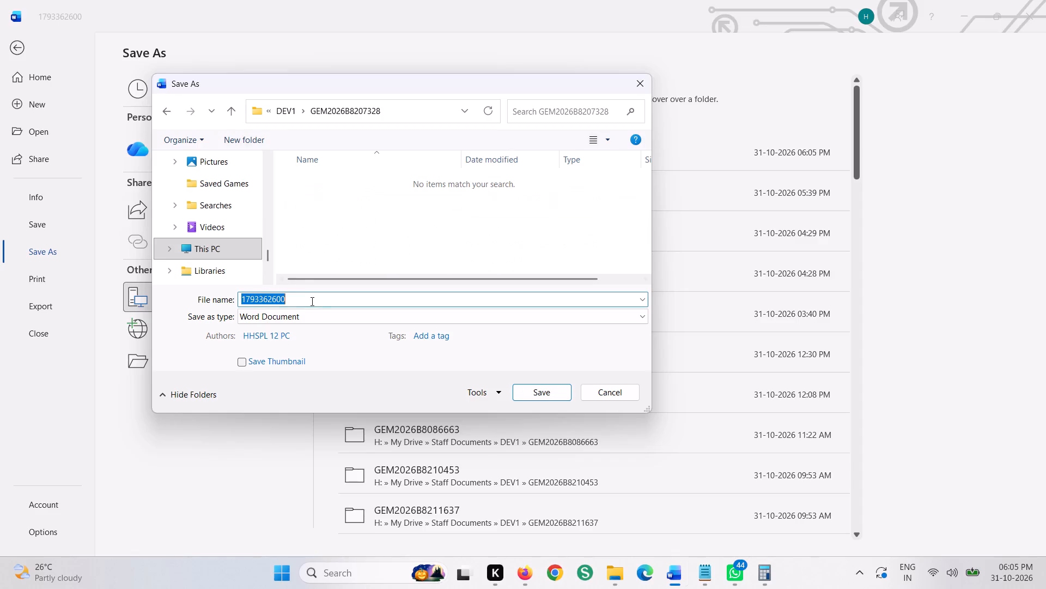
text(ANNEXURES)
key(Return)
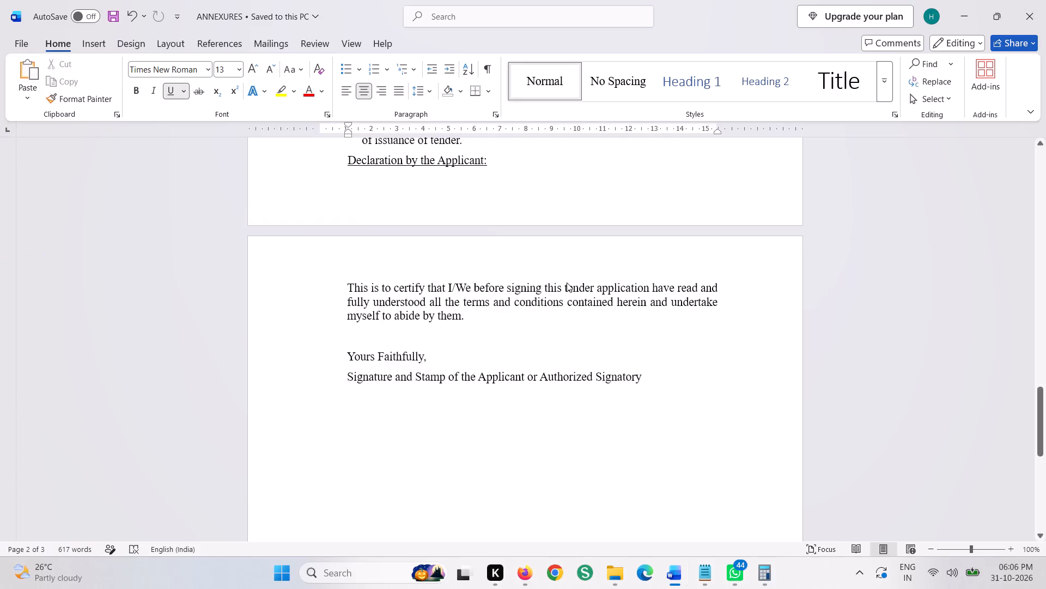
scroll(567, 287, up, 3)
click(617, 569)
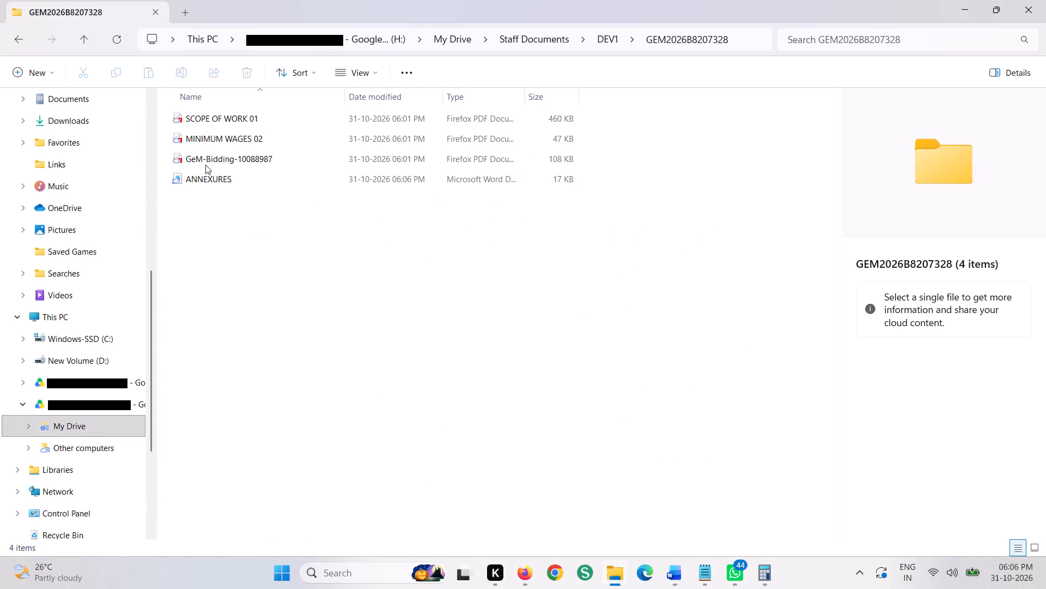
click(205, 165)
click(199, 144)
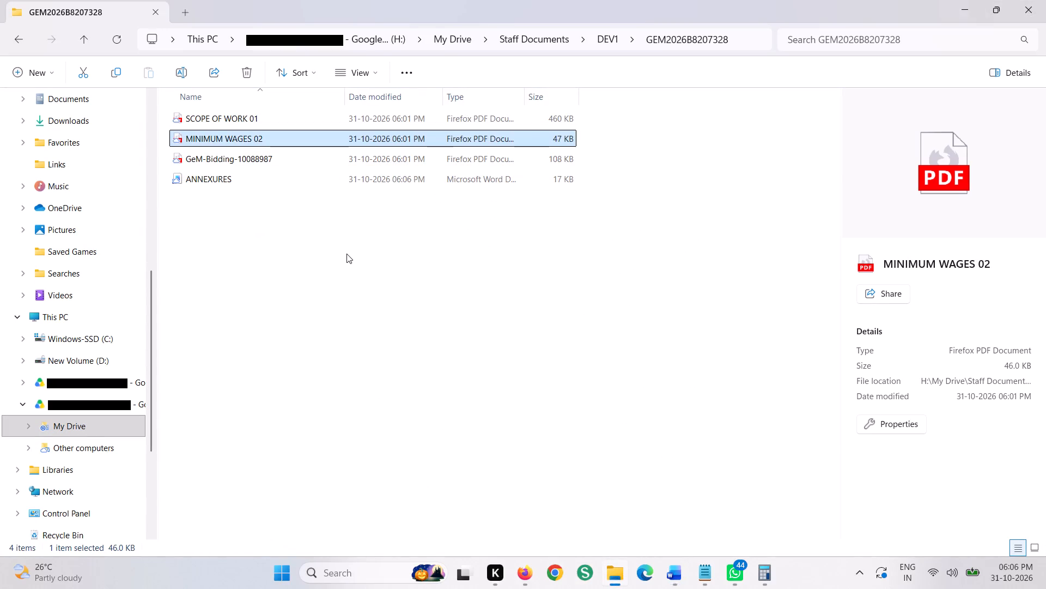
Delete the empty item number 15 at the end of the REQUIRED DOCUMENTS list in Word.
click(668, 578)
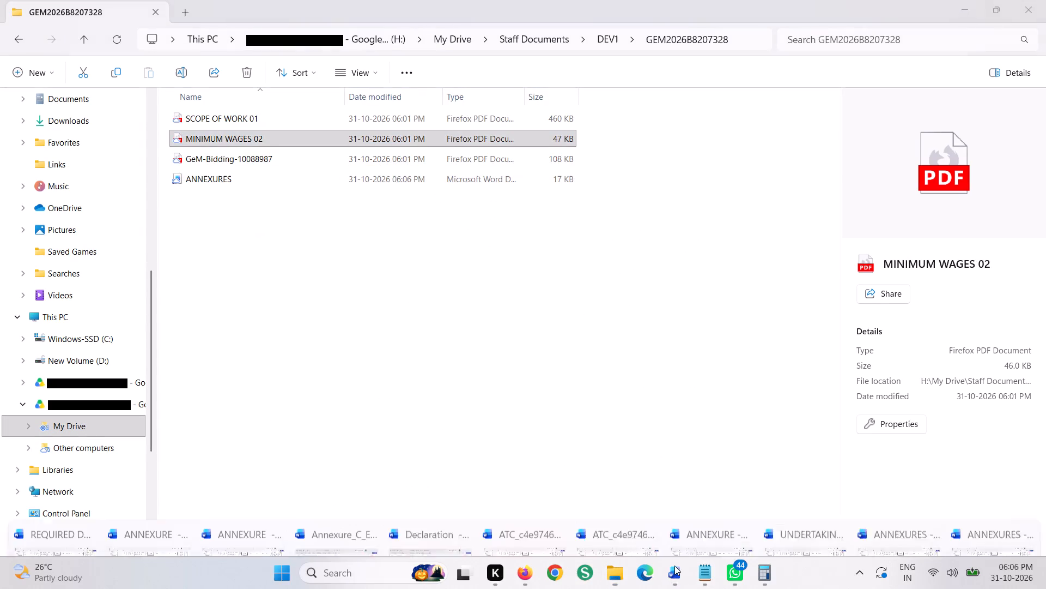
click(46, 522)
key(BackSpace)
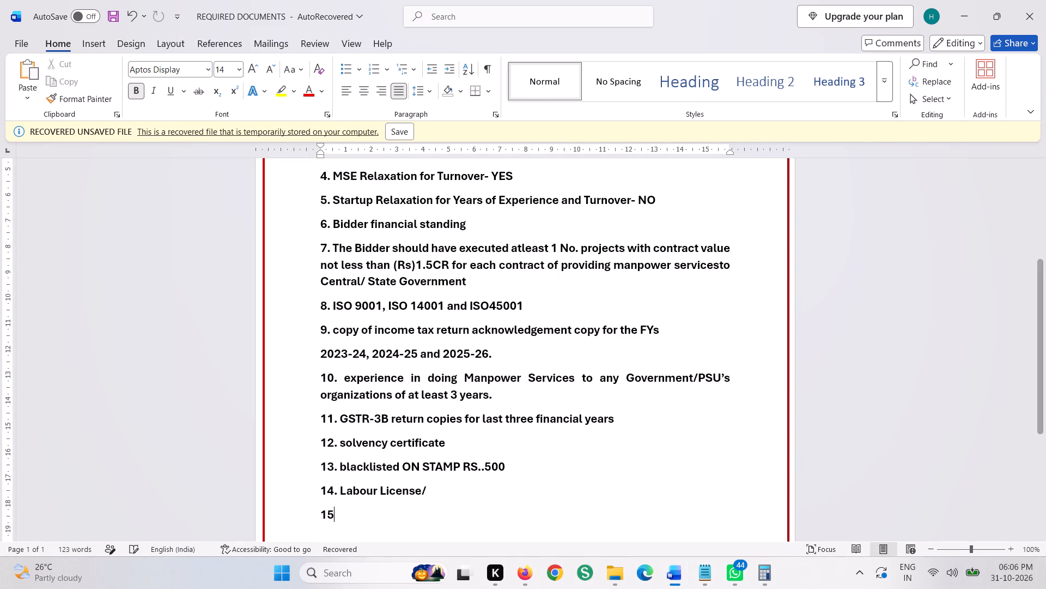
key(BackSpace)
key(BackSpace)
scroll(420, 472, up, 3)
Export the list as a PDF named REQUIRED DOCUMENTS, without the AutoRecovered suffix, to the GEM2026B8207328 folder, and close the published copy.
click(23, 43)
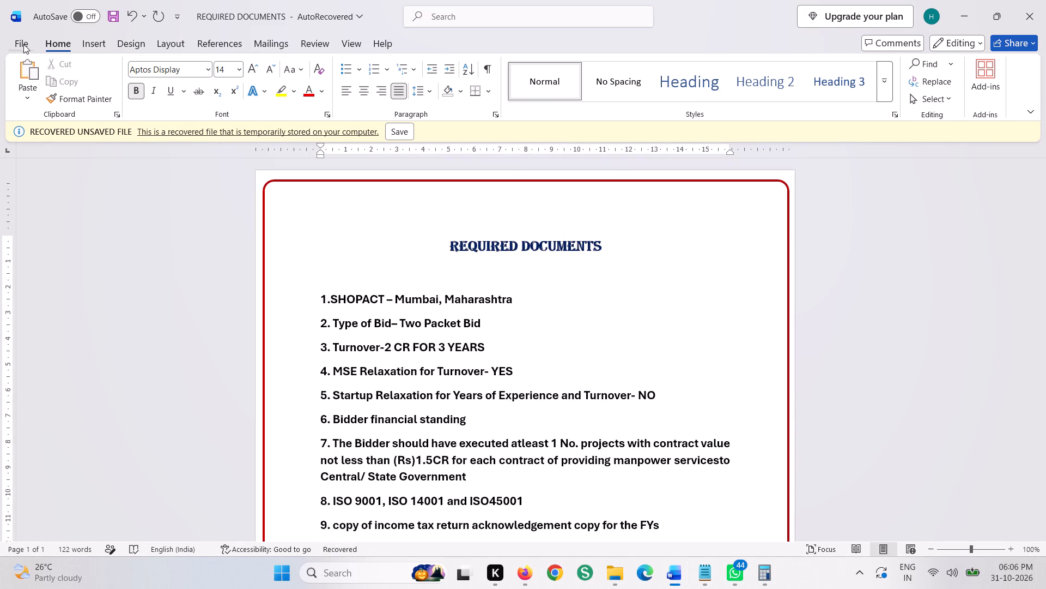
click(48, 305)
click(375, 171)
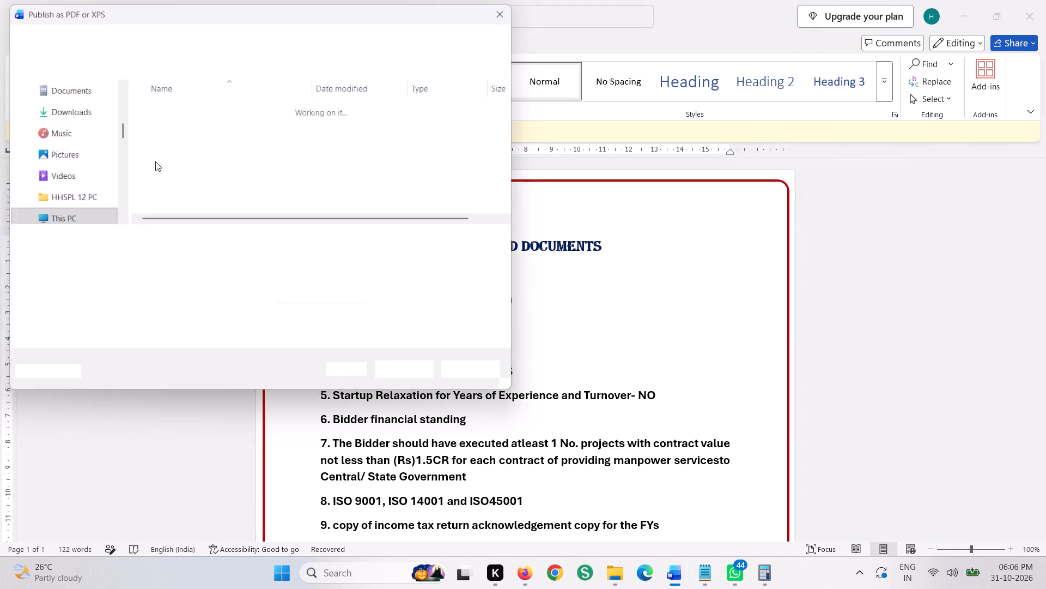
double_click(262, 240)
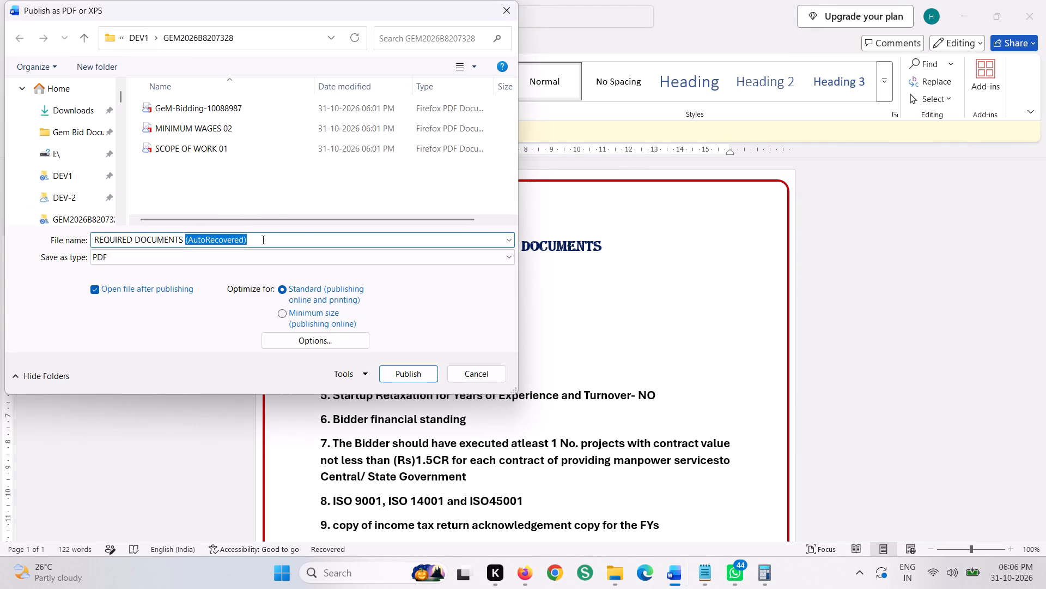
key(BackSpace)
key(Return)
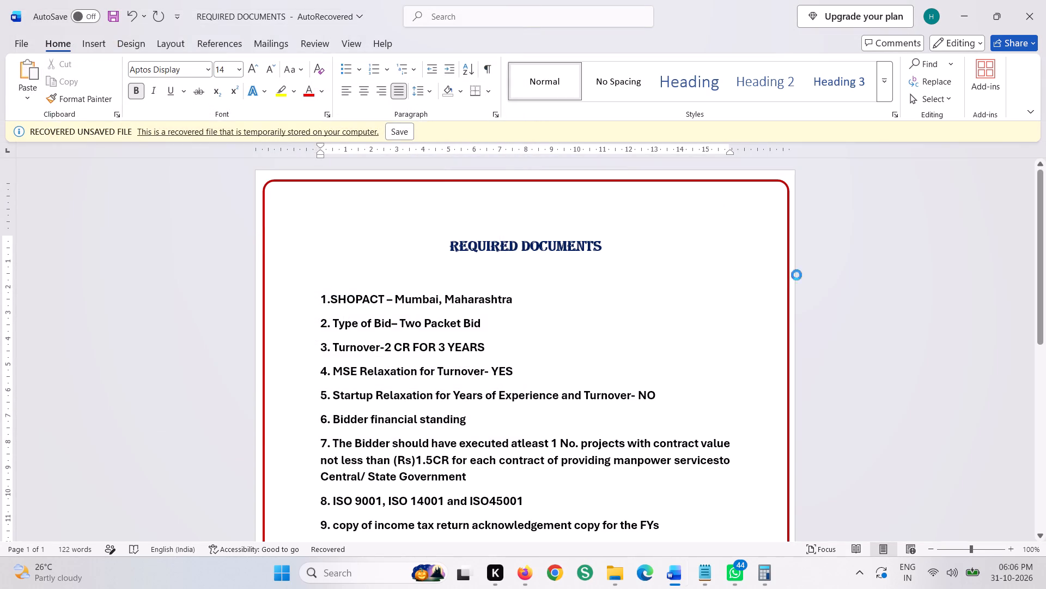
click(814, 0)
click(859, 13)
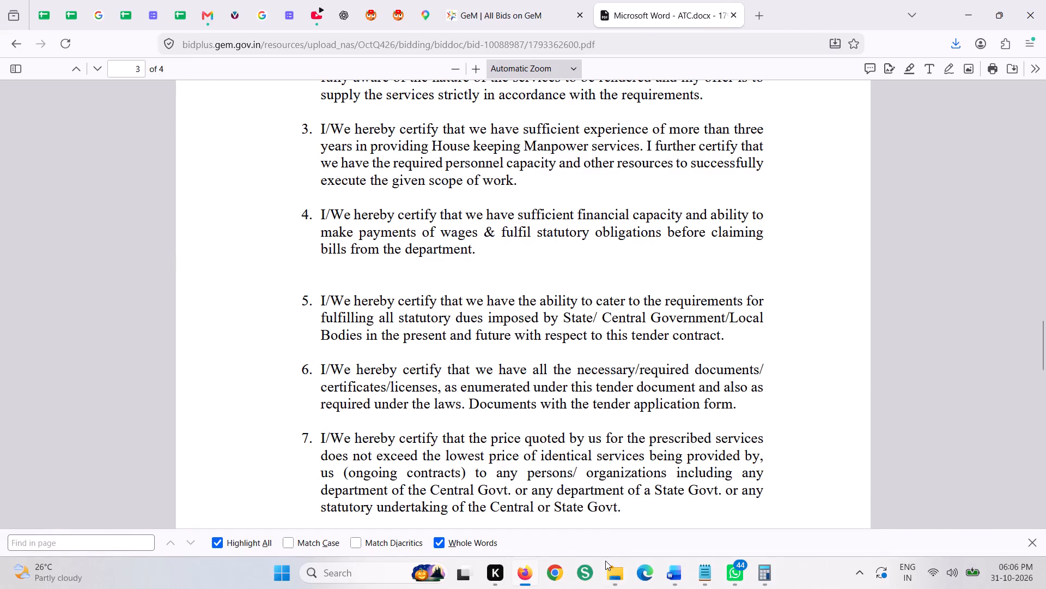
Return from the GEM2026B8207328 folder to its parent folder DEV1 in File Explorer.
click(612, 570)
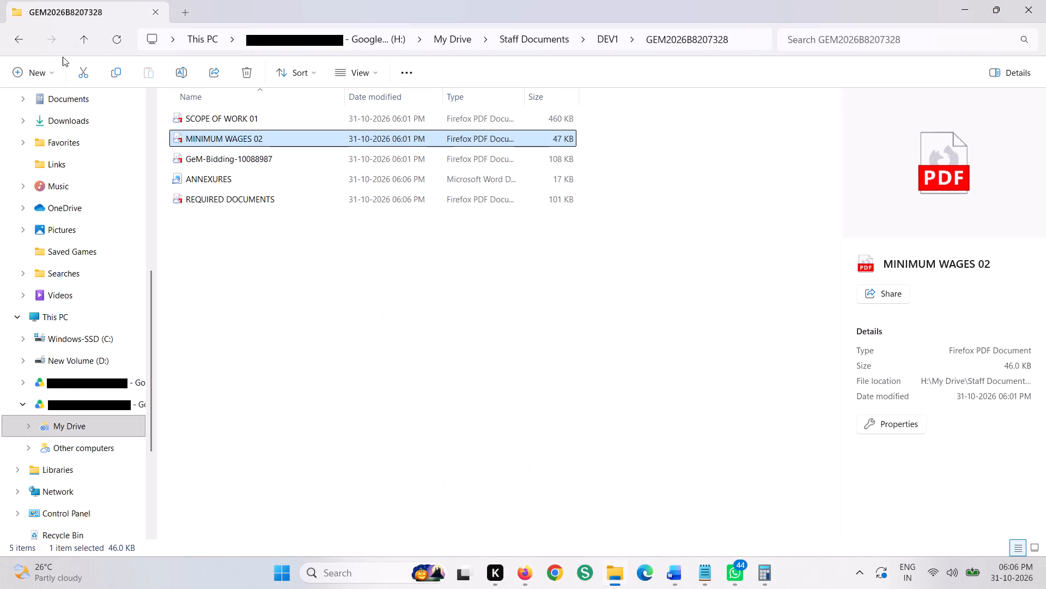
click(81, 40)
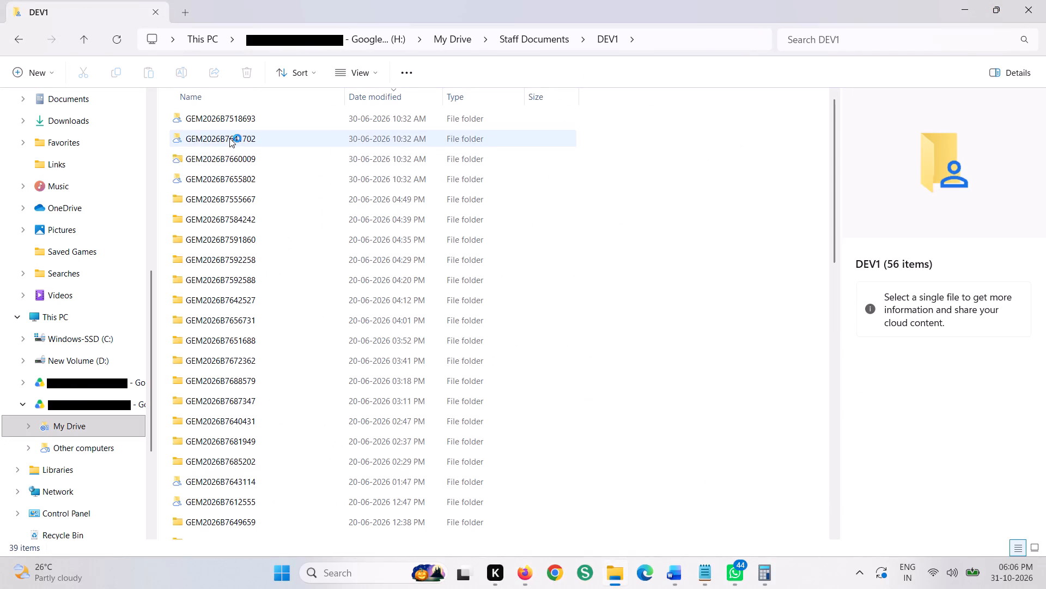
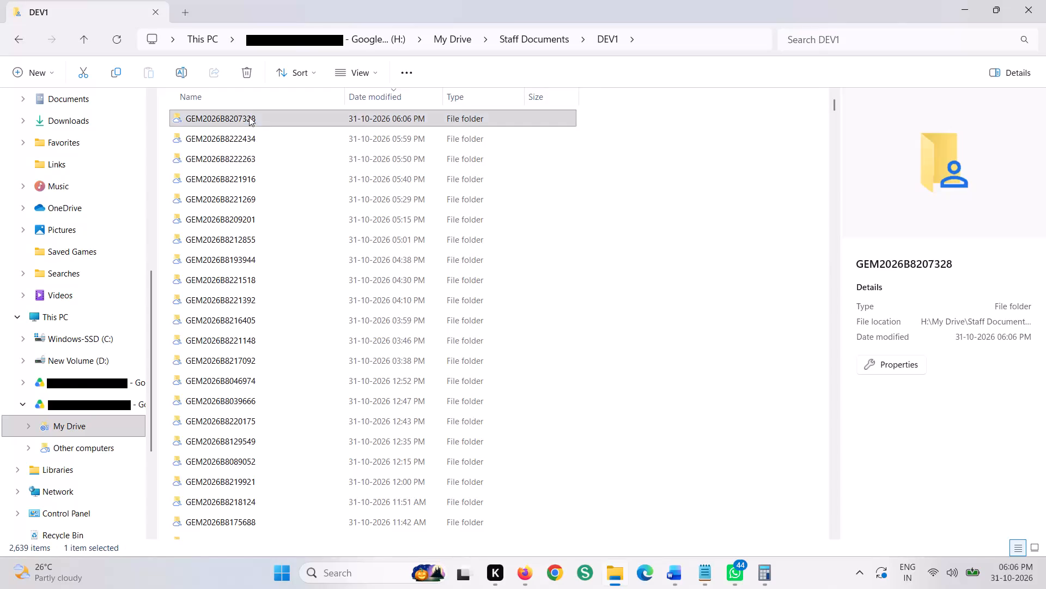
Copy the Google Drive link of folder GEM2026B8207328 and paste it into Other Comment for that bid in the Daily Tender Sheet.
click(283, 375)
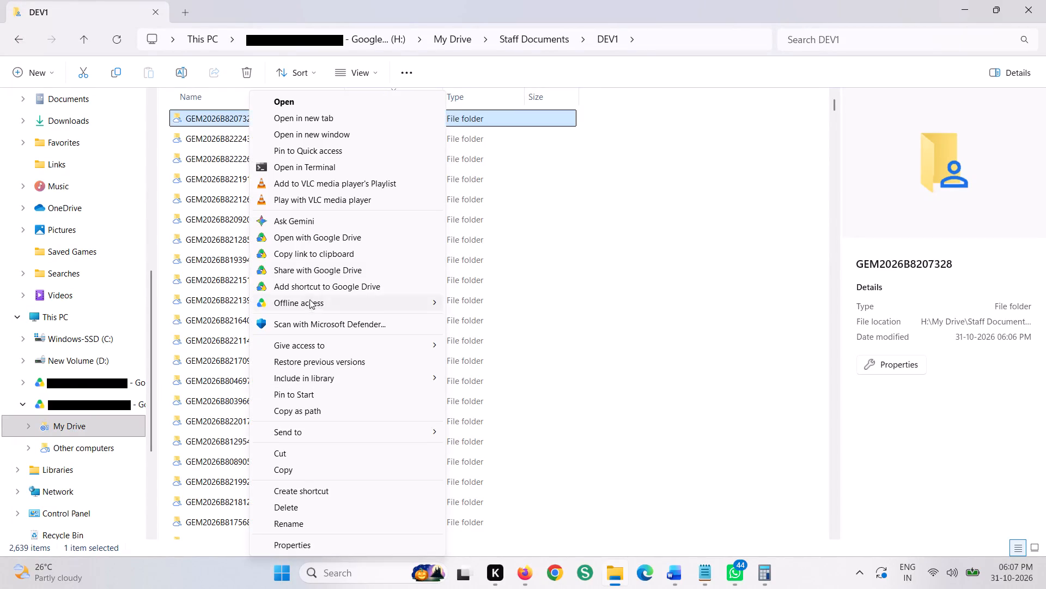
click(287, 251)
click(521, 570)
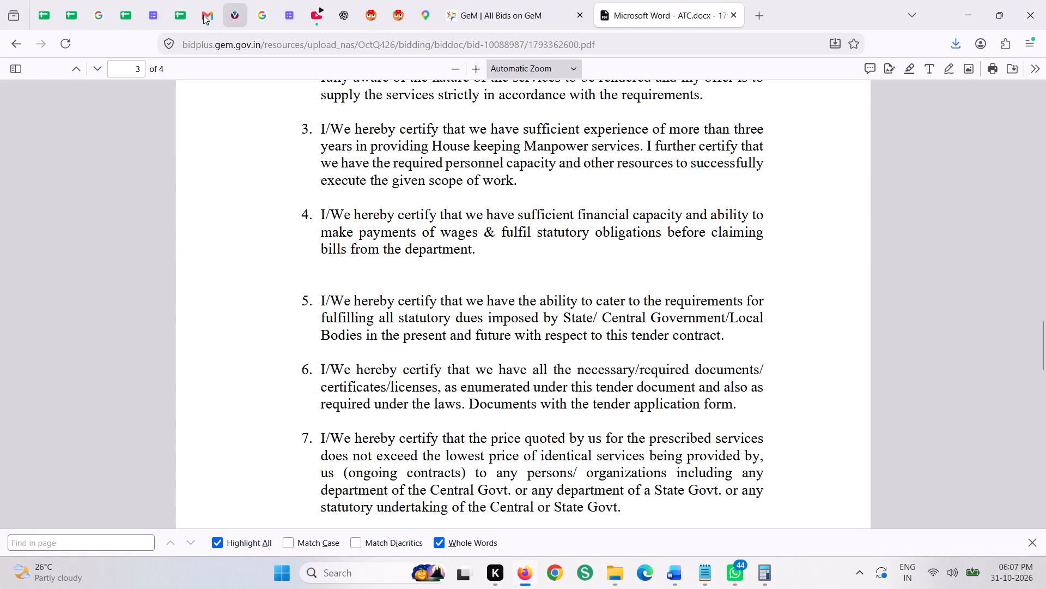
click(175, 16)
double_click(675, 351)
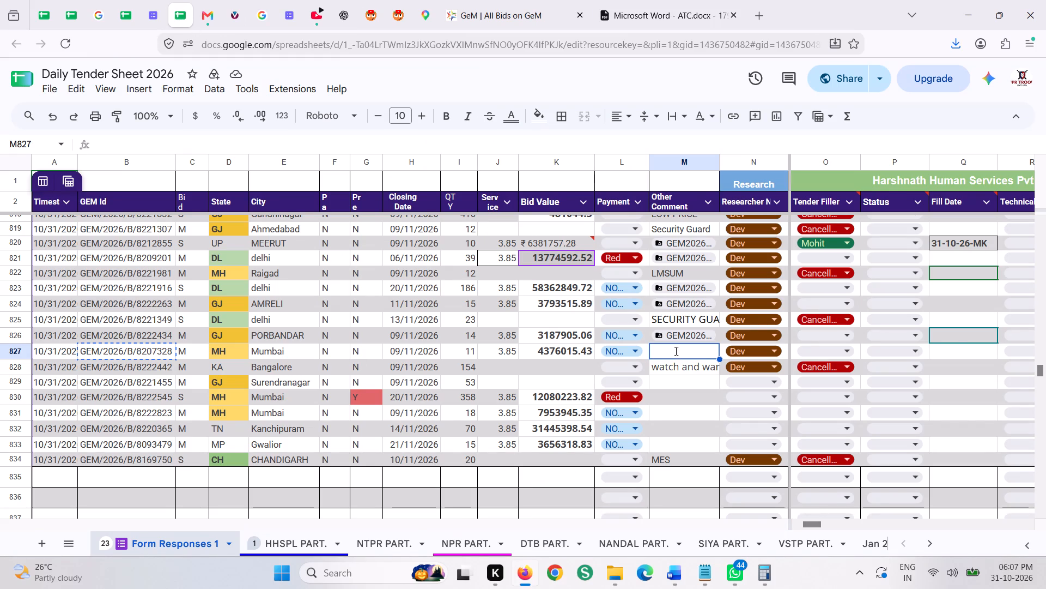
key(ctrl+v)
key(Tab)
click(555, 370)
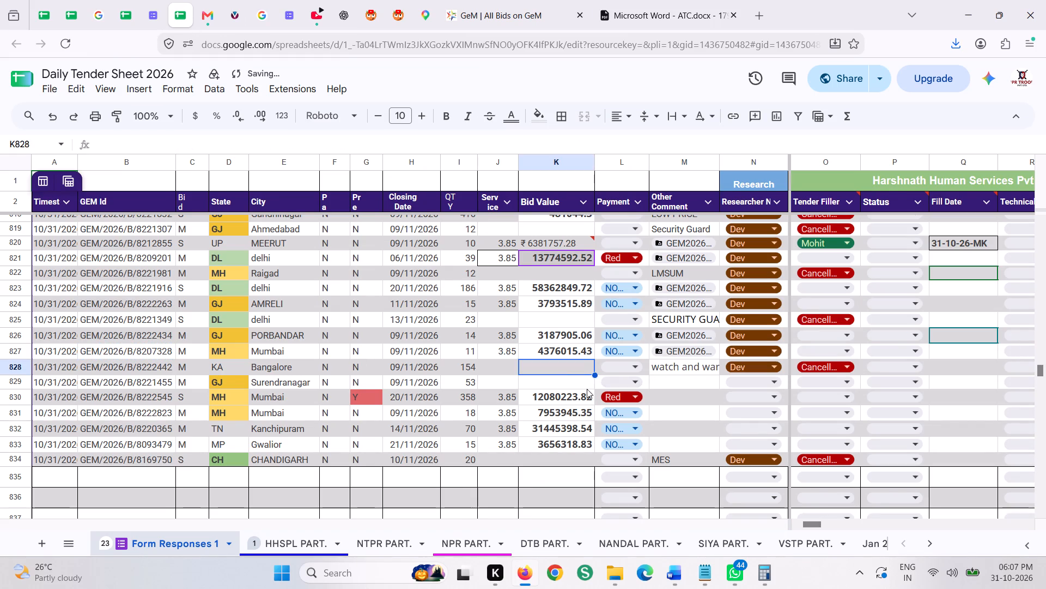
In Notepad, append +1 twice to the end of the CANCEL tally line.
click(711, 571)
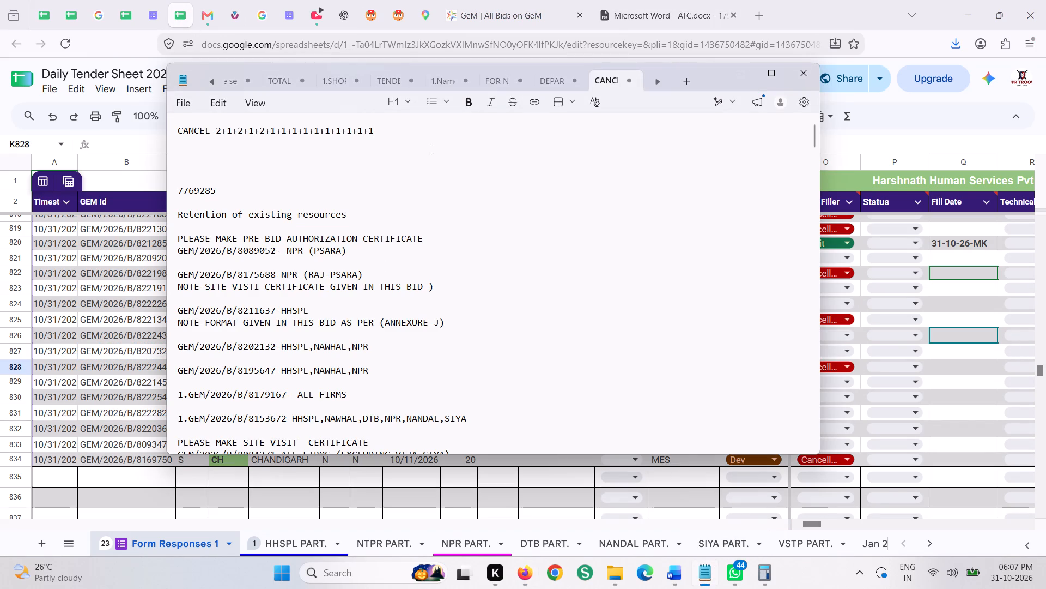
text(+1)
key(alt+Tab)
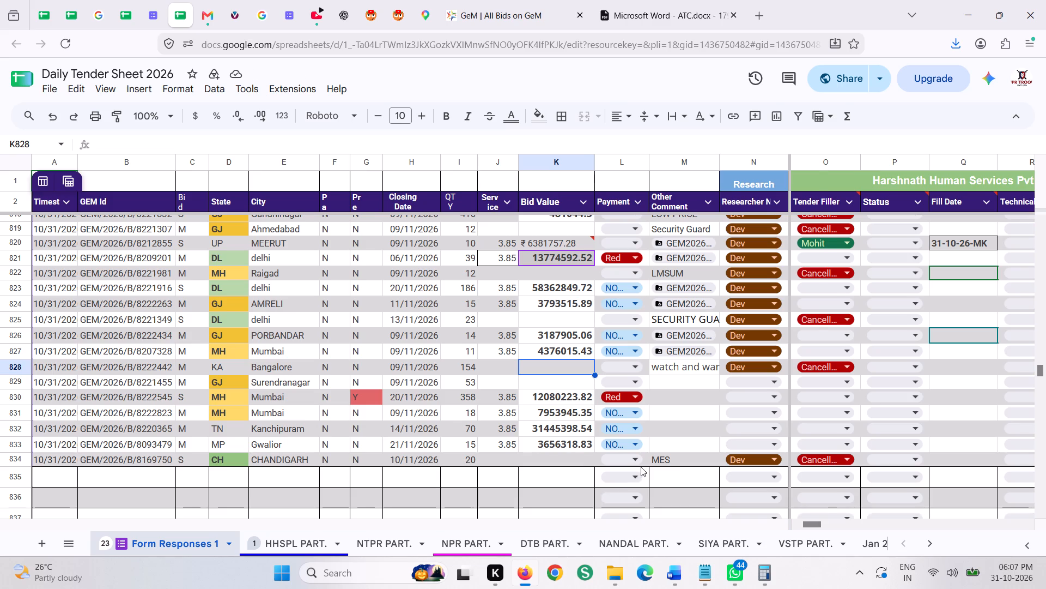
key(alt+Tab)
text(+1)
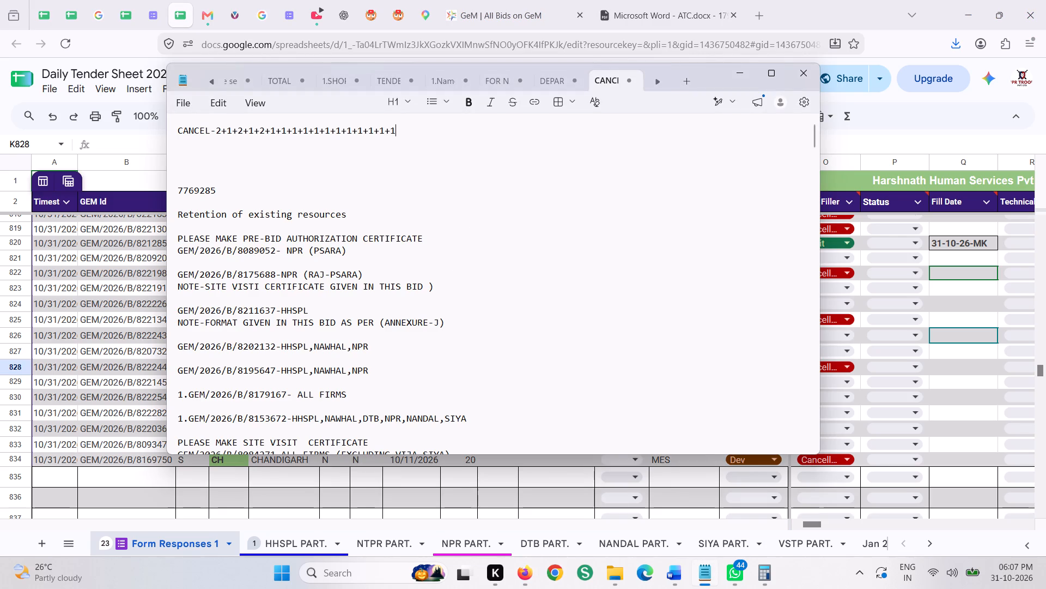
key(alt+Tab)
key(alt+Tab)
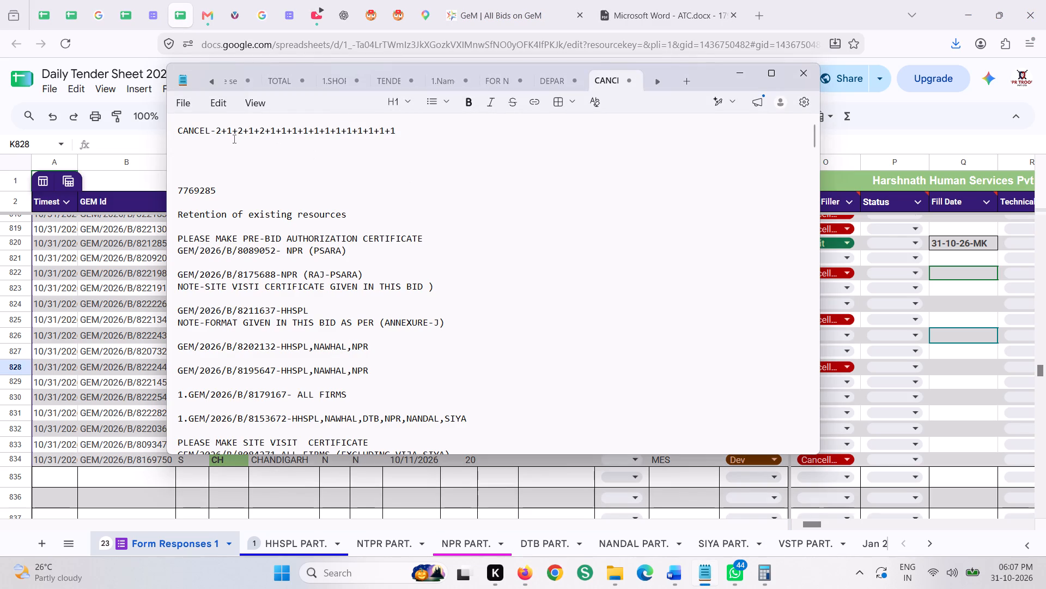
click(228, 135)
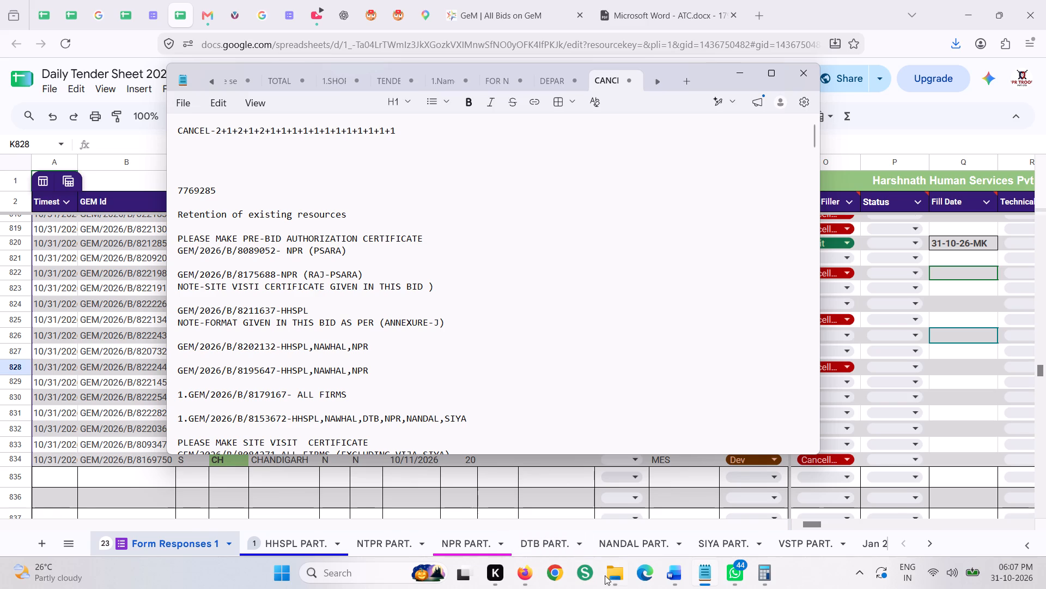
In File Explorer, select the DEV1 folders modified on 31-10-2026, from GEM2026B8207328 through GEM2026B8181589, to count them.
click(607, 574)
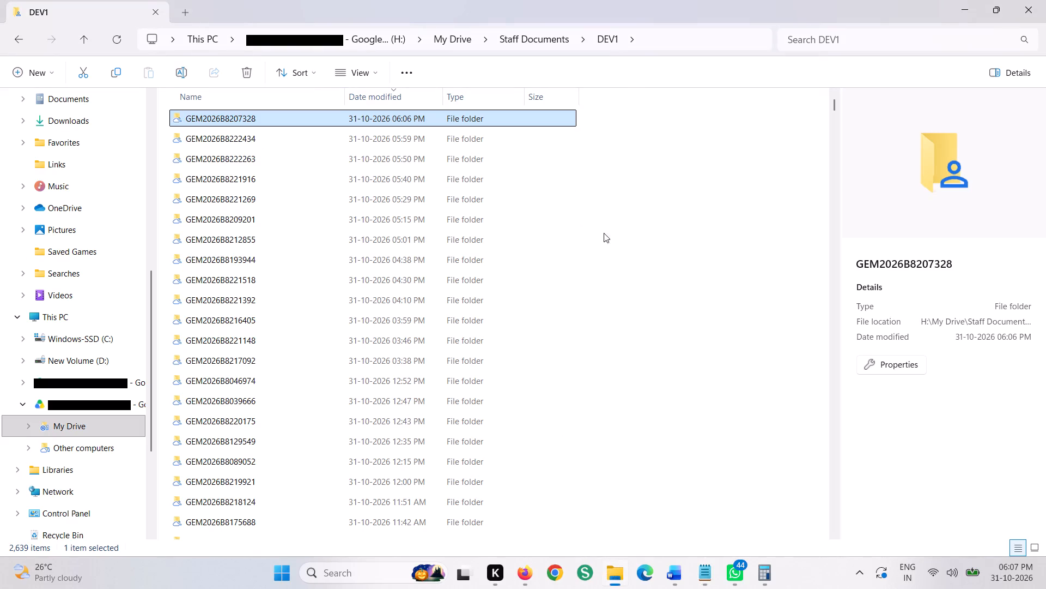
key(shift+Down)
key(shift+Down)
key(shift+Down)
key(shift+Down)
key(shift+Down)
key(shift+Down)
key(shift+Down)
key(shift+Down)
key(shift+Down)
key(shift+Down)
key(shift+Down)
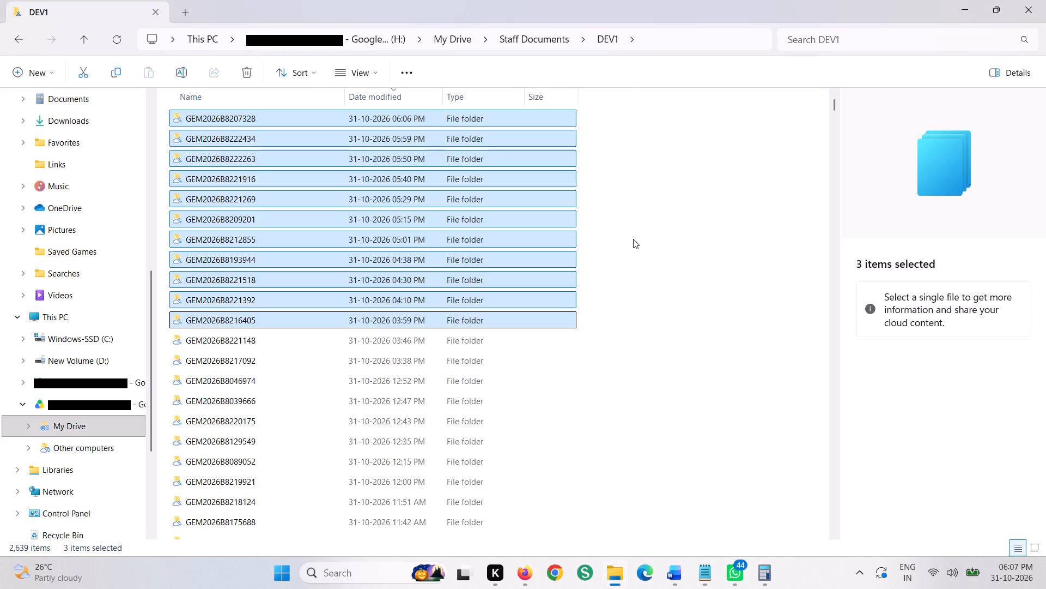
key(shift+Down)
key(shift+Down)
key(shift+Down)
key(shift+Down)
key(shift+Down)
key(shift+Down)
key(shift+Down)
key(shift+Down)
key(shift+Down)
key(shift+Down)
key(shift+Down)
key(shift+Down)
key(shift+Down)
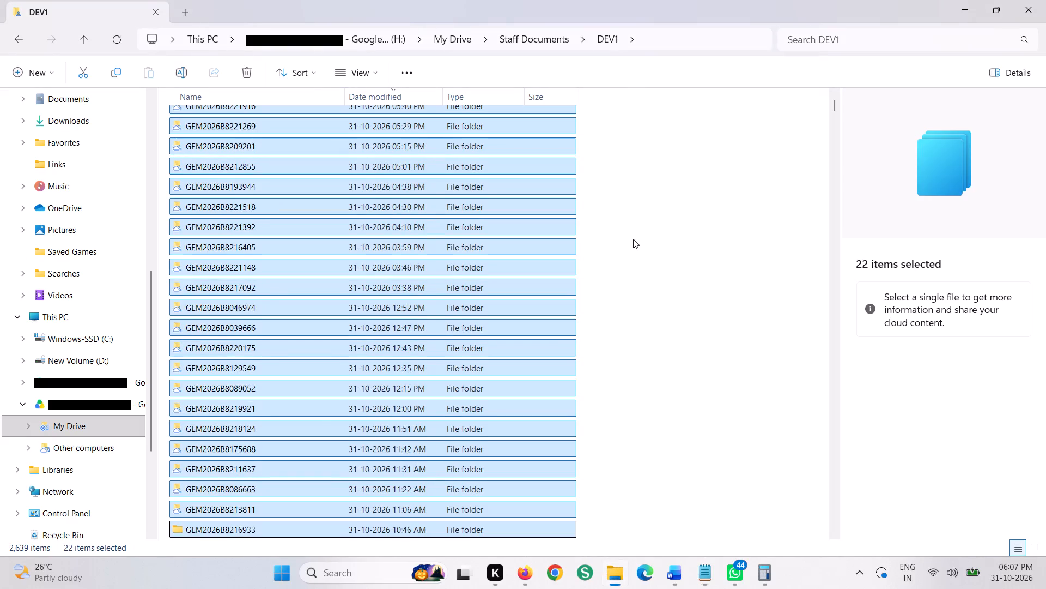
key(shift+Down)
key(shift+Down)
key(shift+Down)
key(shift+Right)
key(shift+Right)
key(shift+Right)
key(shift+Right)
key(shift+Up)
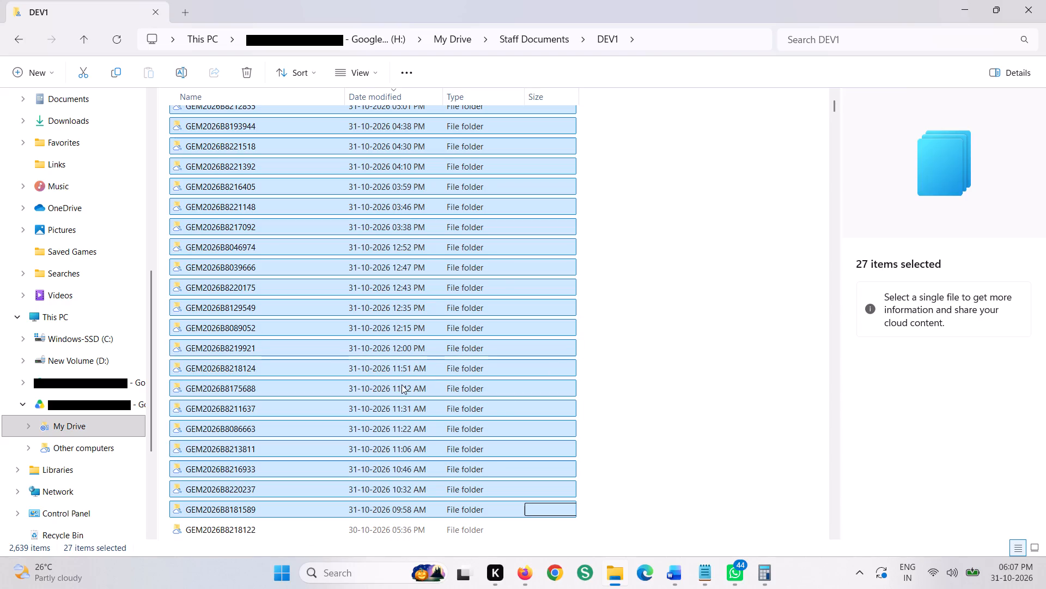
Back in Notepad, go through the CANCEL tally number by number to count the cancelled bids.
key(alt+Tab)
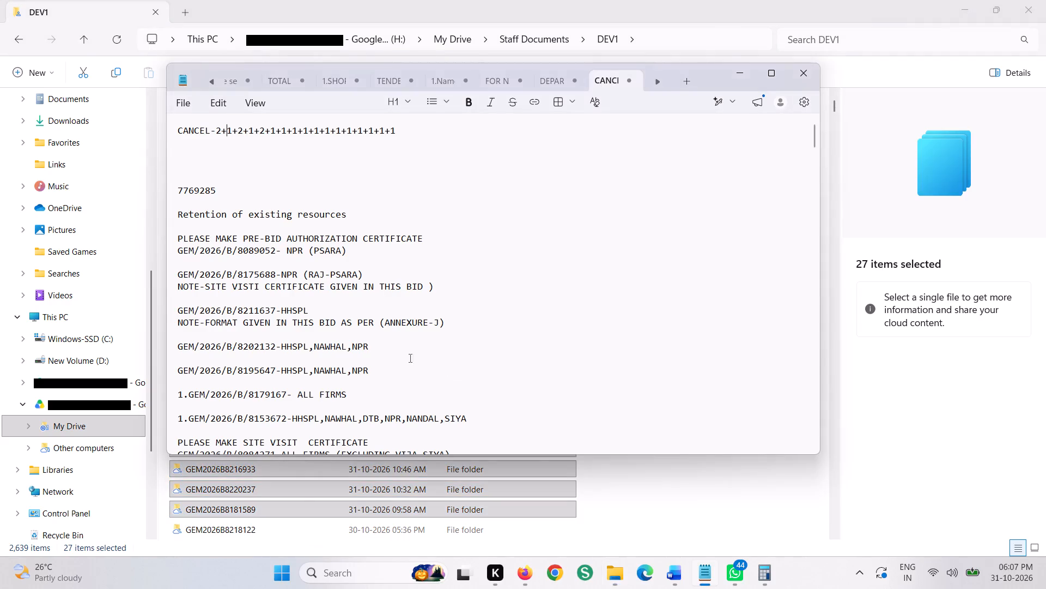
click(217, 134)
click(230, 133)
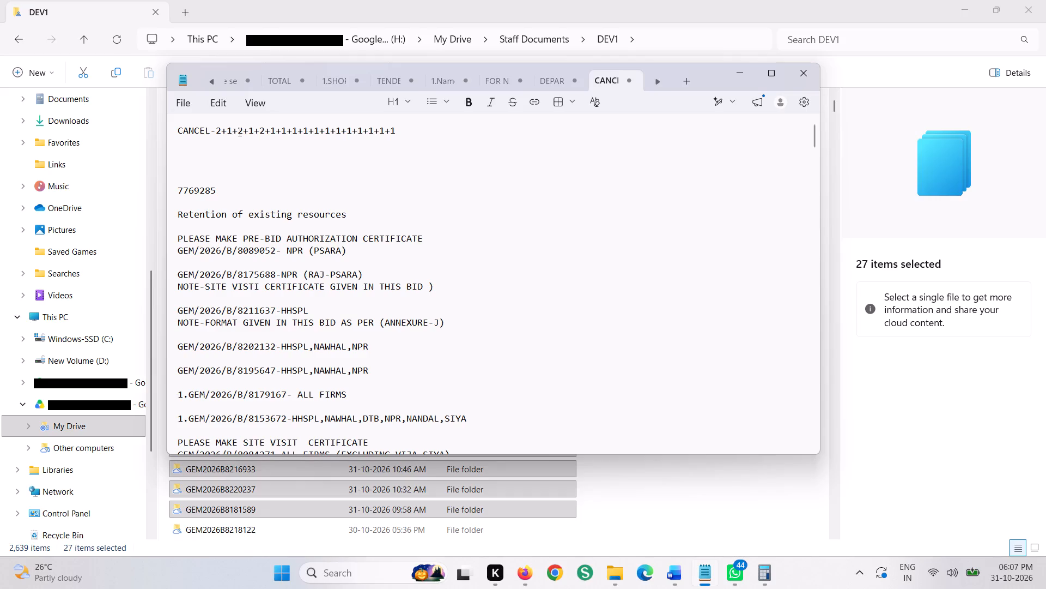
click(239, 130)
click(251, 130)
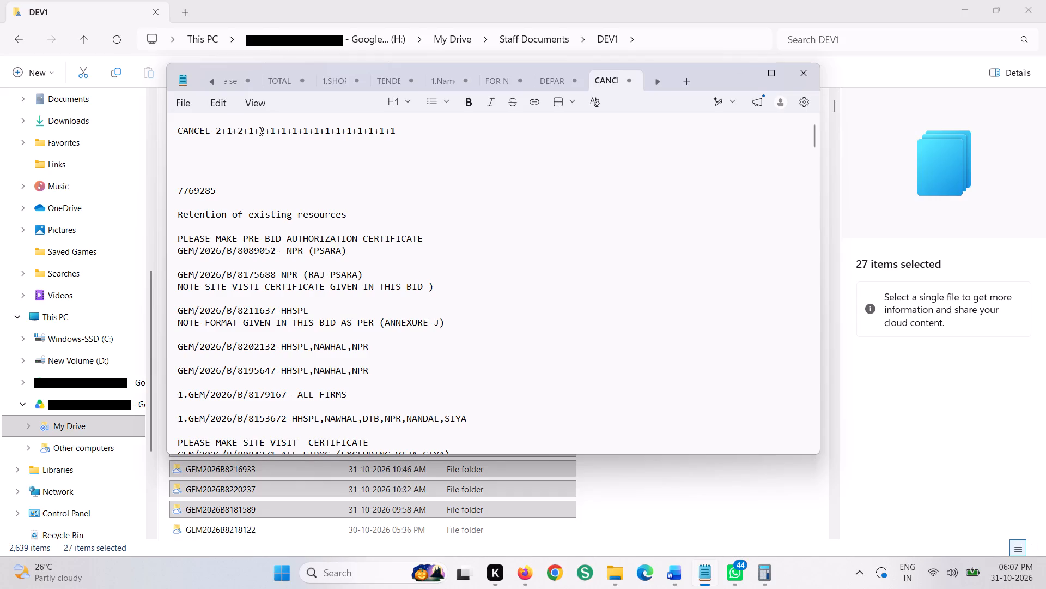
click(261, 131)
click(272, 131)
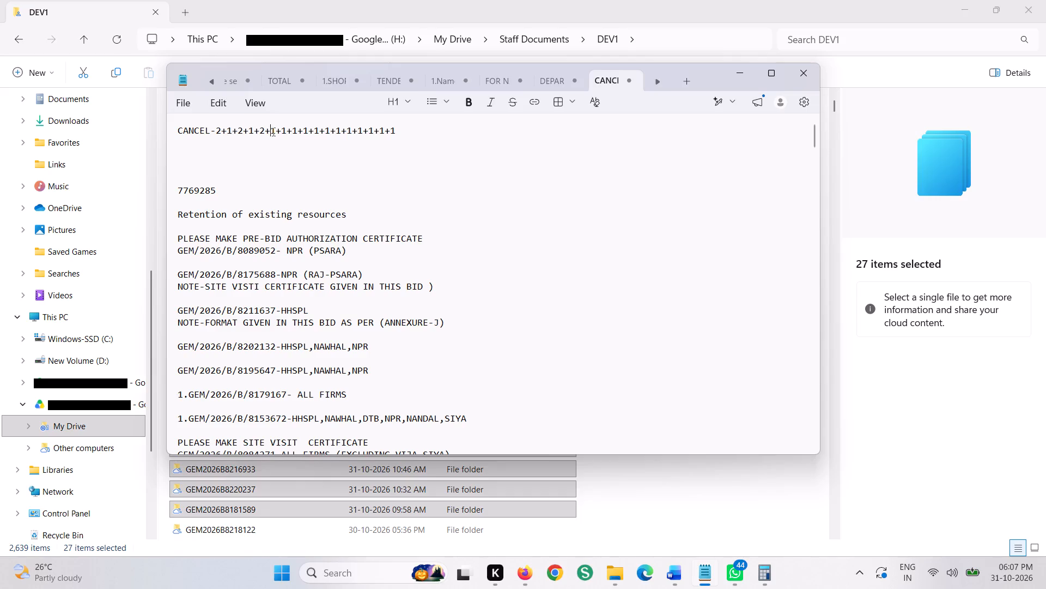
click(284, 130)
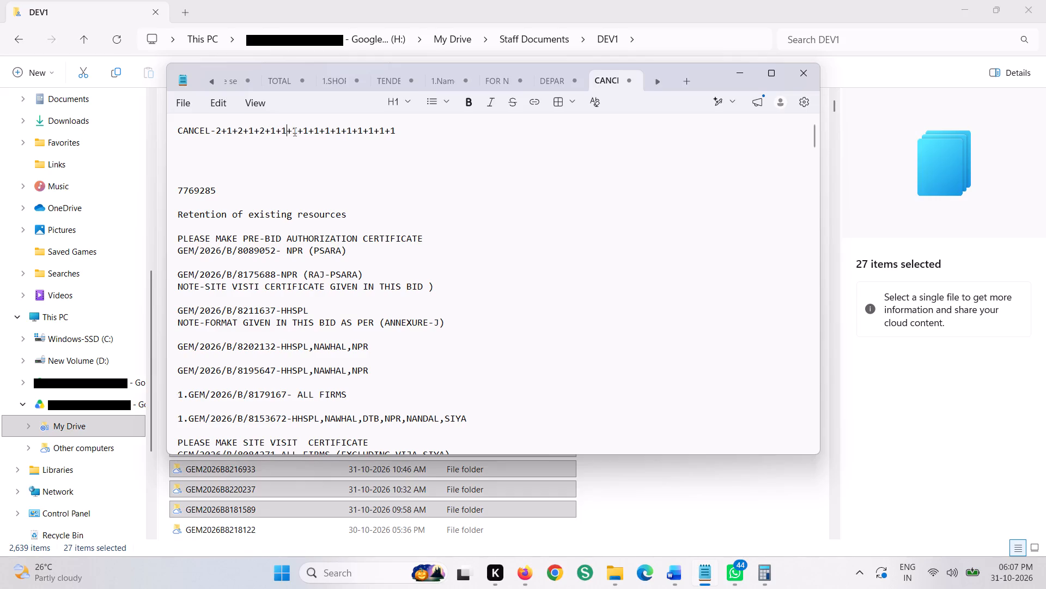
click(294, 131)
click(305, 131)
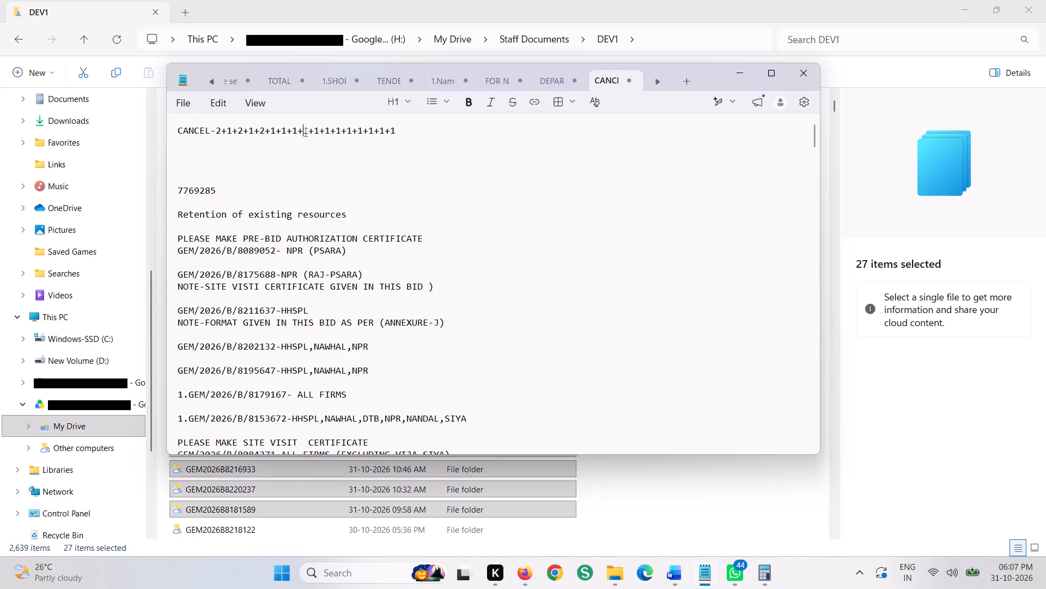
click(315, 130)
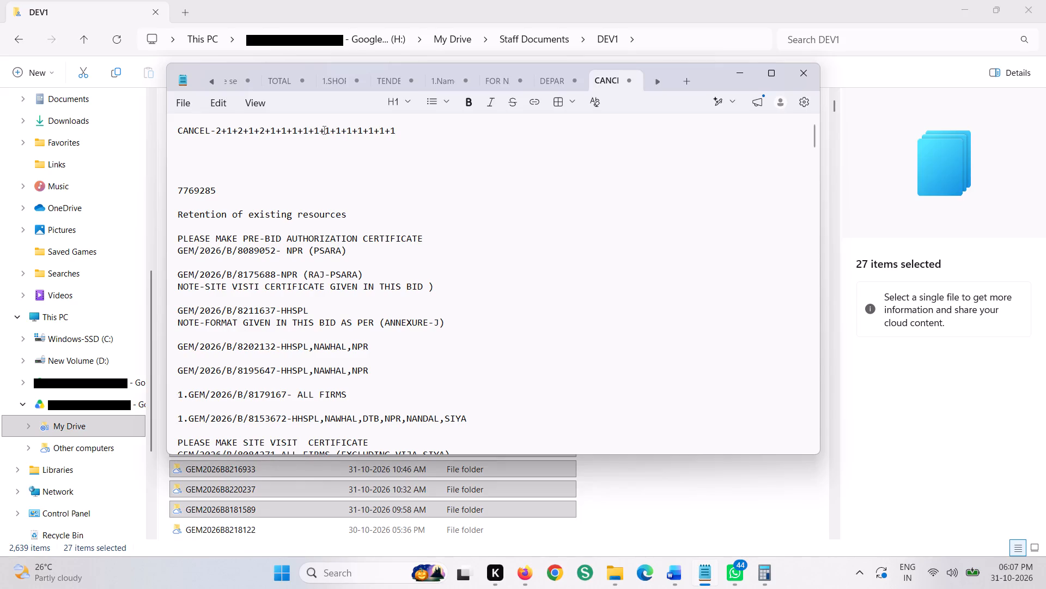
click(325, 130)
click(337, 130)
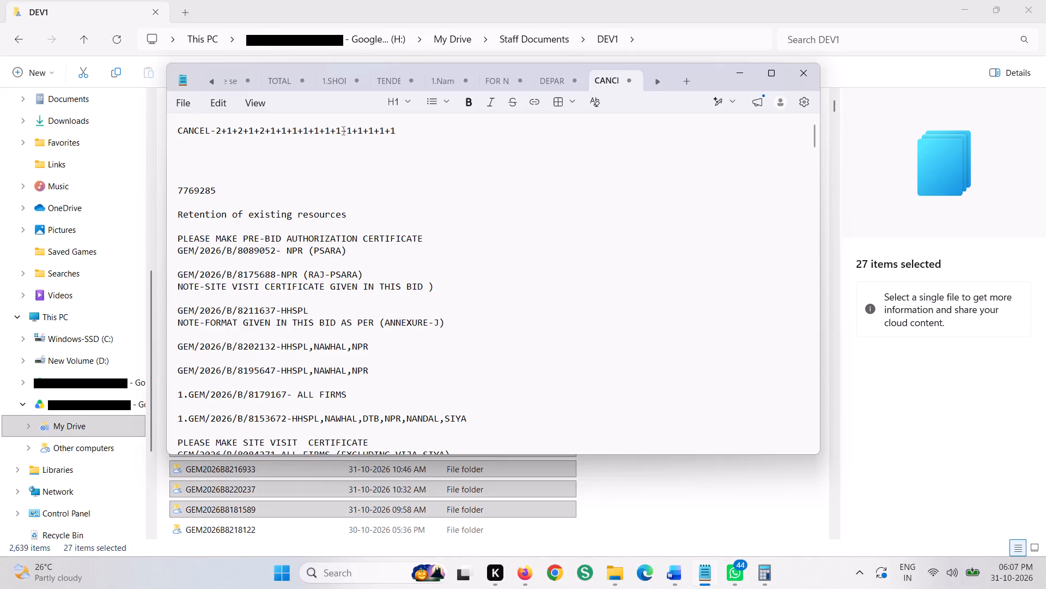
click(348, 131)
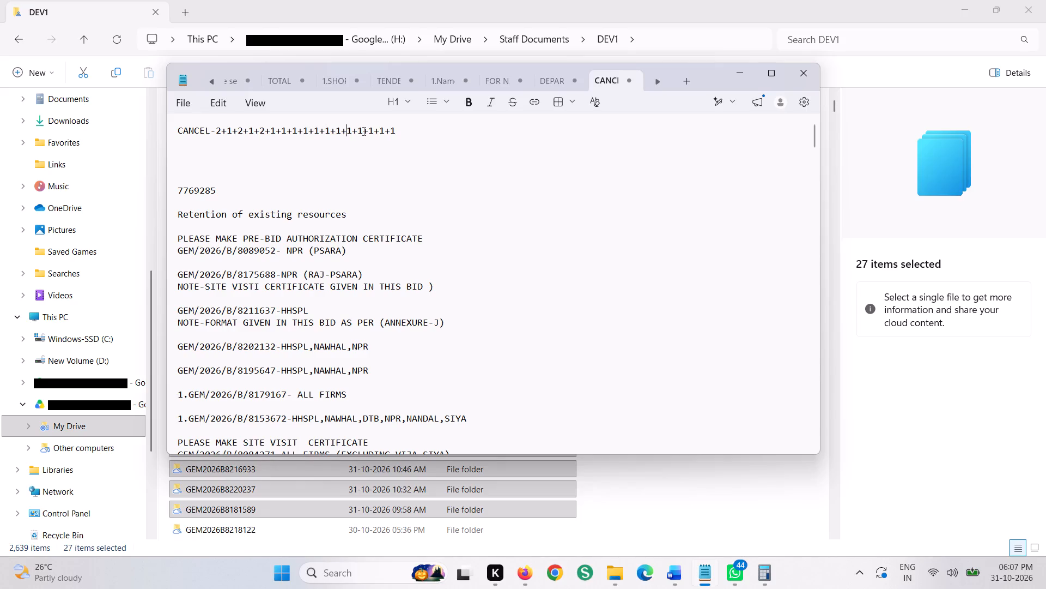
click(363, 131)
click(371, 130)
click(385, 134)
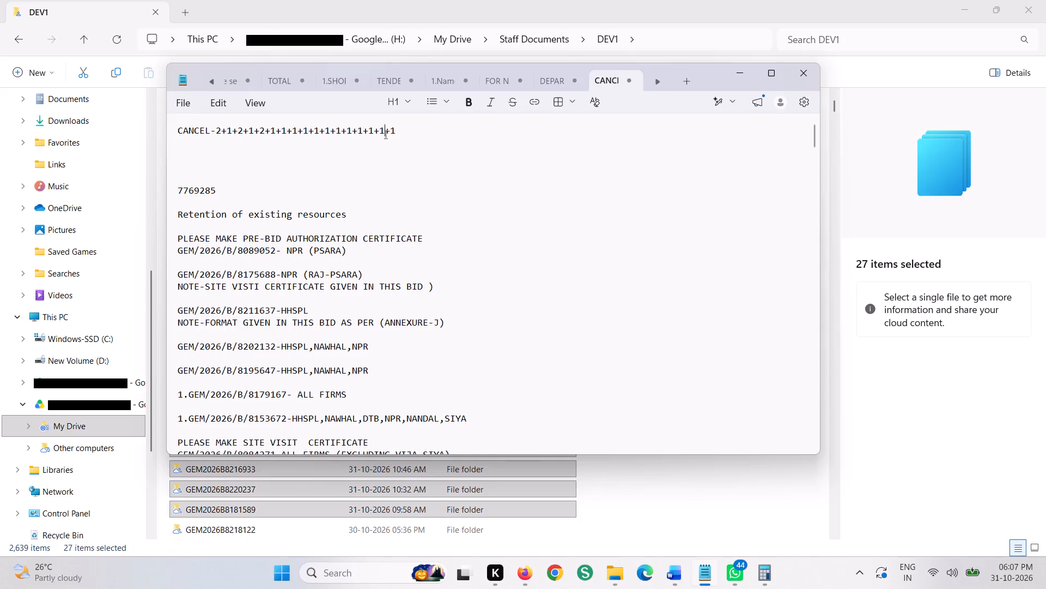
click(392, 134)
Add 26 and 20 in Calculator.
click(761, 566)
click(763, 288)
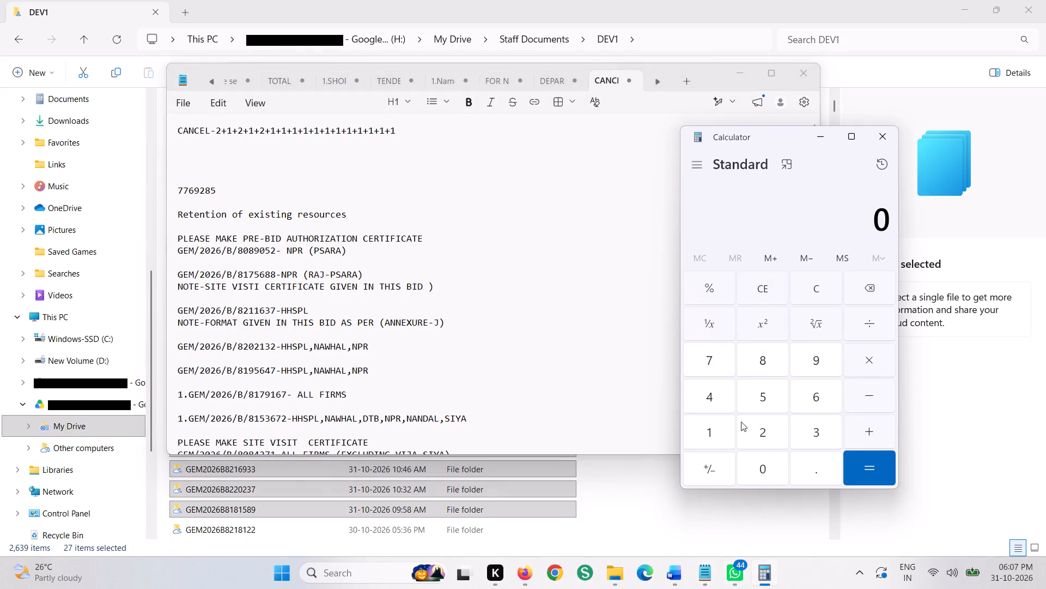
click(759, 437)
click(804, 392)
click(868, 432)
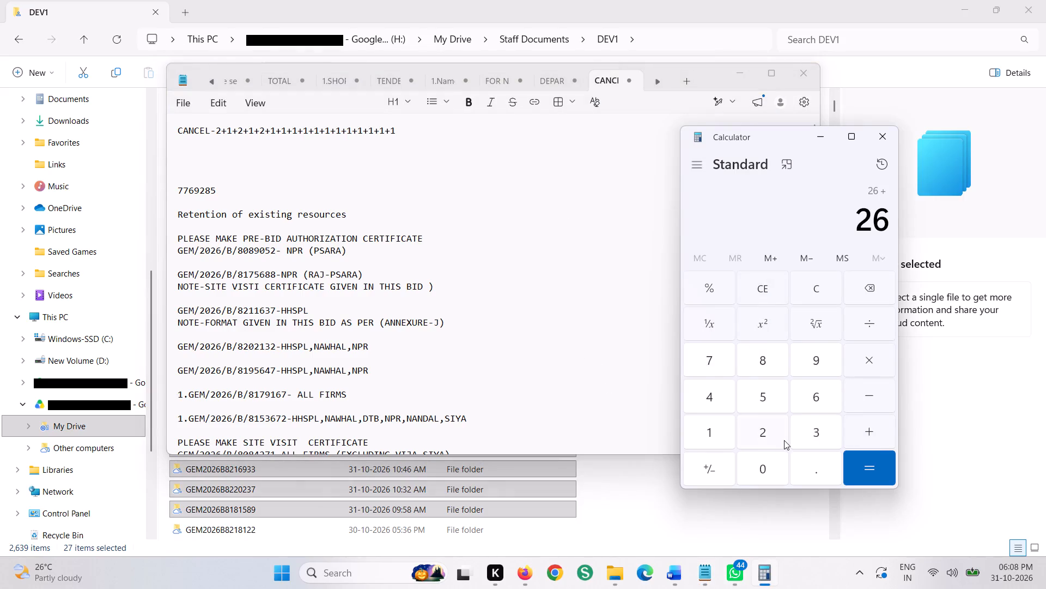
click(766, 430)
click(766, 463)
click(872, 474)
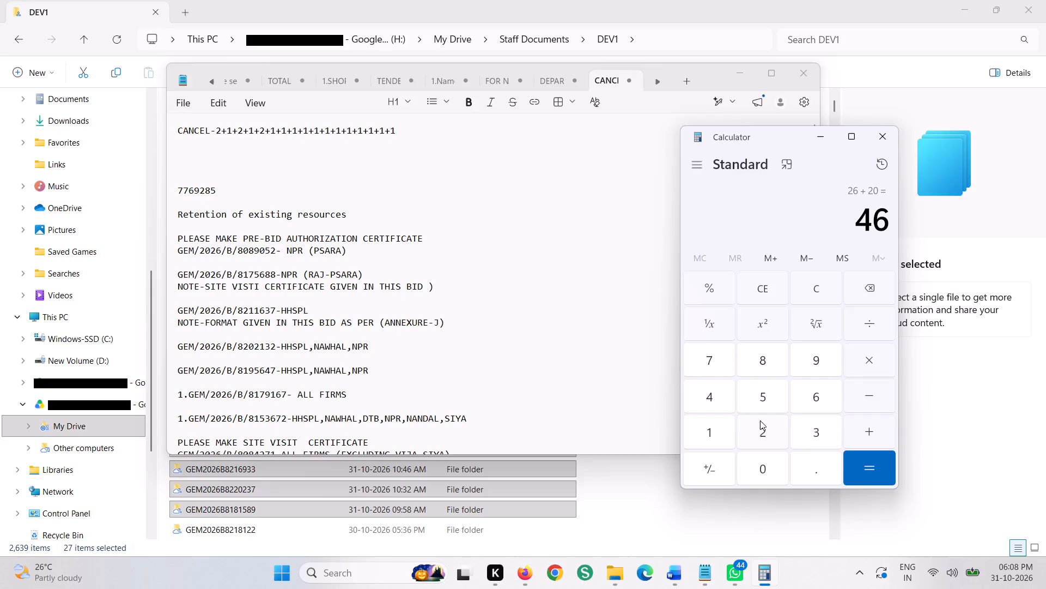
In the Daily Tender Sheet, select the GEM Ids dated 10/31, cells B788 to B834, to check how many bids there are.
key(alt+Tab)
click(520, 571)
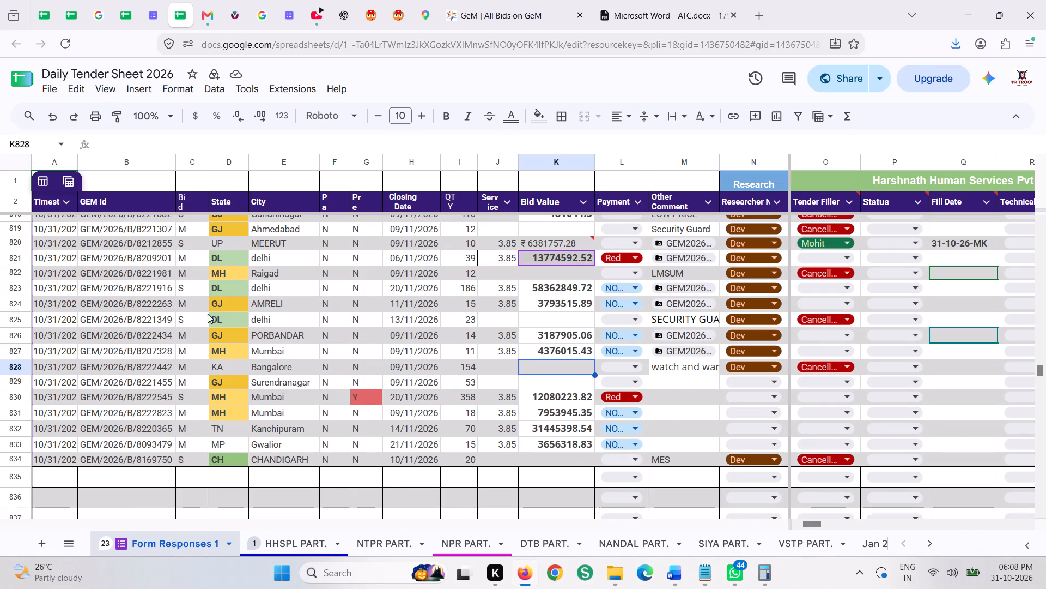
scroll(111, 324, up, 3)
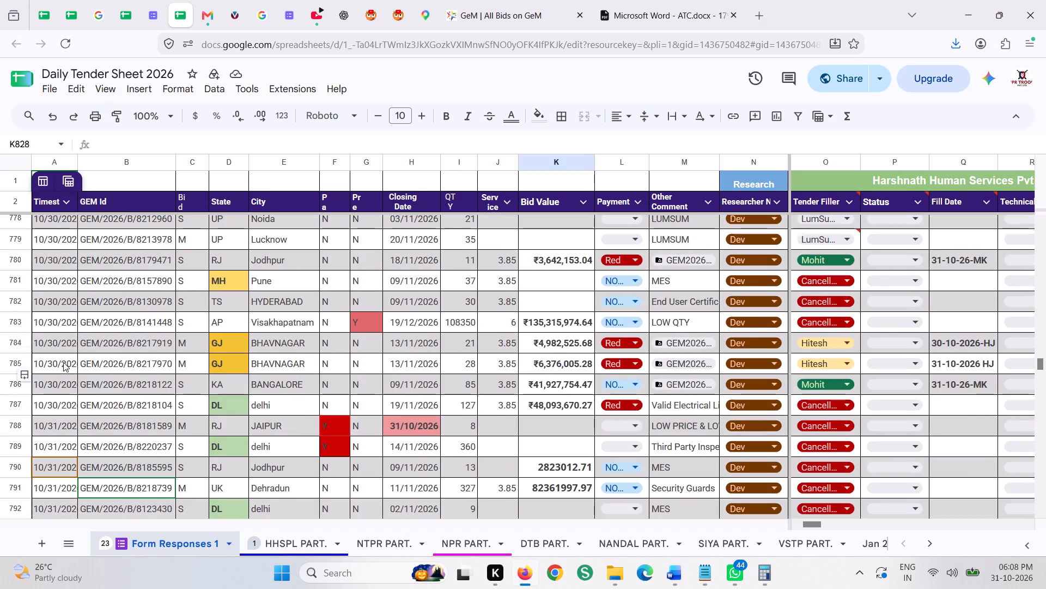
click(61, 430)
click(149, 426)
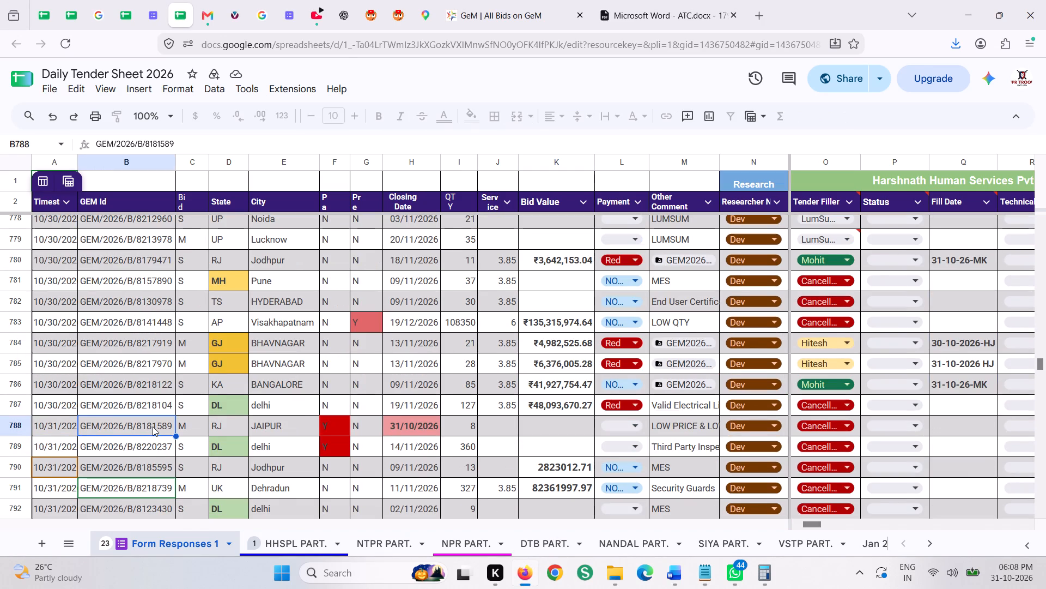
key(shift+Down)
key(shift+Down)
key(shift+Down)
key(shift+Down)
key(shift+Down)
key(shift+Down)
key(shift+Down)
key(shift+Down)
key(shift+Down)
key(shift+Down)
key(shift+Down)
key(shift+Down)
key(shift+Down)
key(shift+Down)
key(shift+Down)
key(shift+Down)
key(shift+Down)
key(shift+Down)
key(shift+Down)
key(shift+Down)
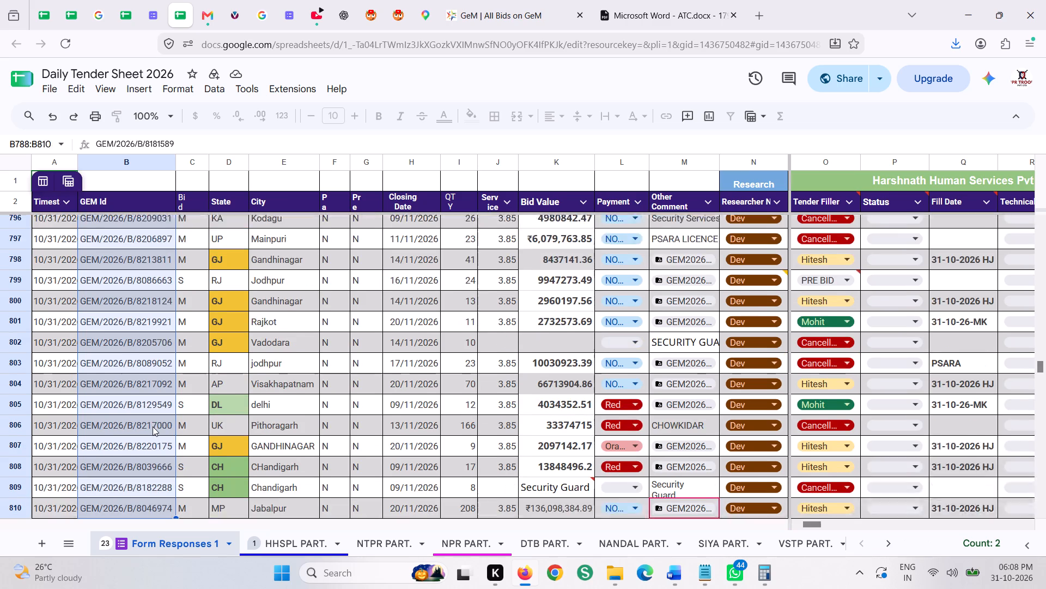
key(shift+Down)
key(shift+Down)
key(shift+Down)
key(shift+Down)
key(shift+Down)
key(shift+Down)
key(shift+Down)
key(shift+Down)
key(shift+Down)
key(shift+Down)
key(shift+Down)
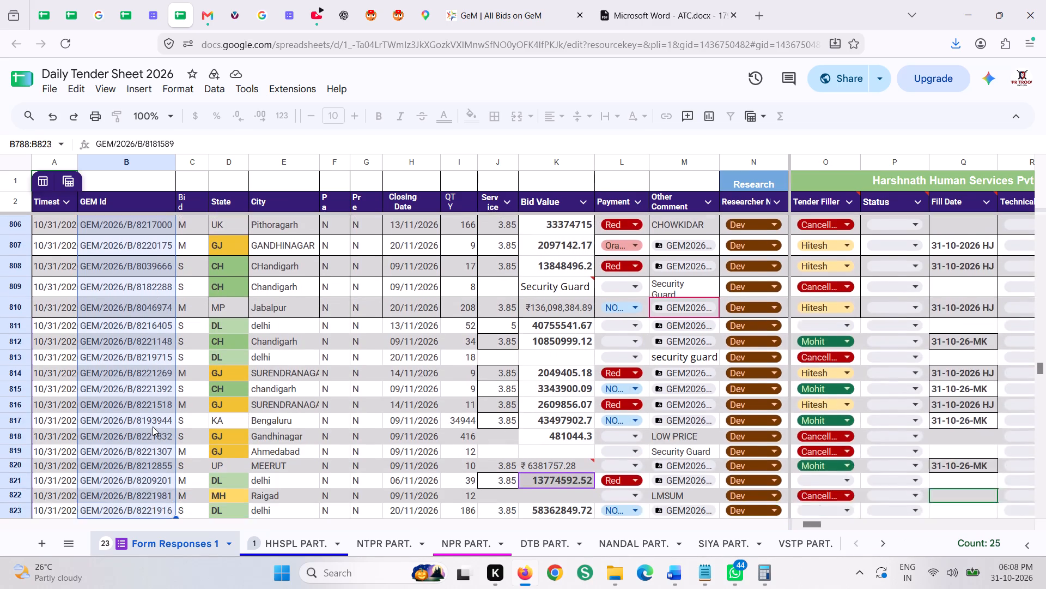
key(shift+Down)
key(shift+Down)
key(shift+Down)
key(shift+Down)
key(shift+Down)
key(shift+Down)
key(shift+Down)
key(shift+Down)
key(shift+Down)
key(shift+Down)
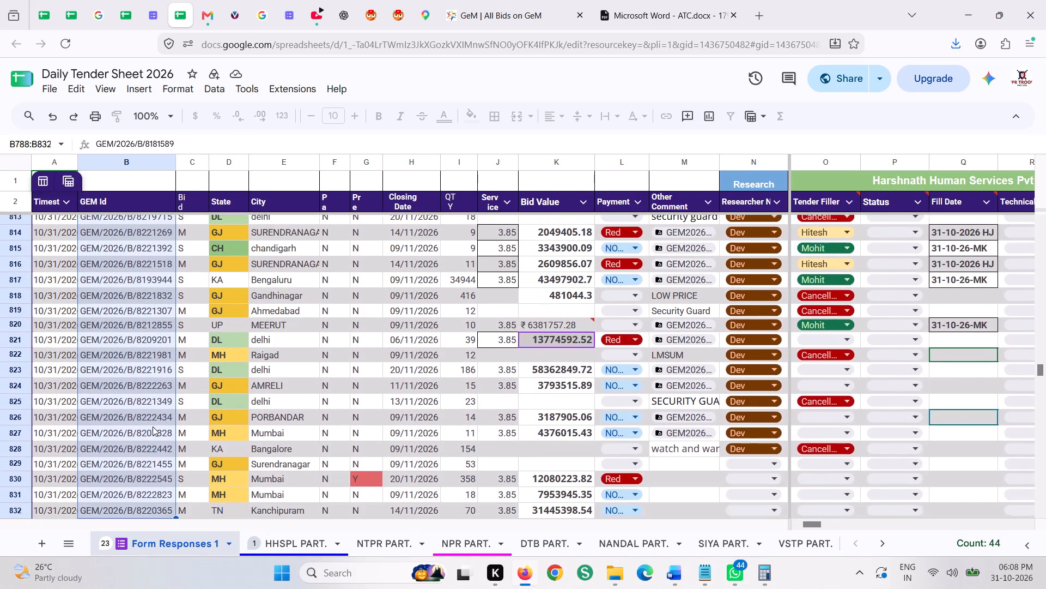
key(shift+Down)
key(shift+Down)
key(shift+Down)
key(shift+Up)
key(shift+Up)
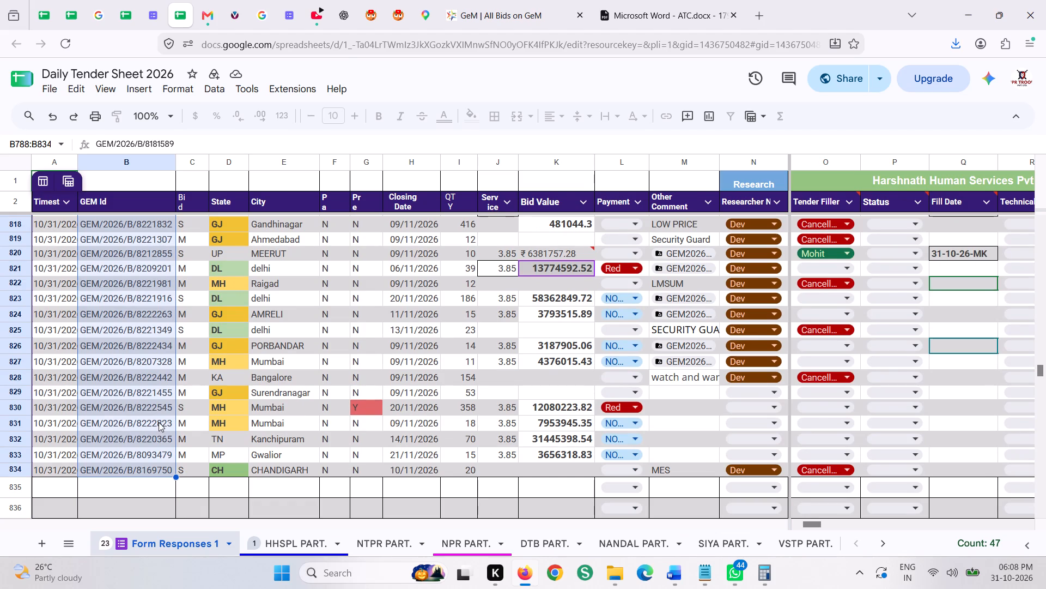
scroll(261, 437, up, 2)
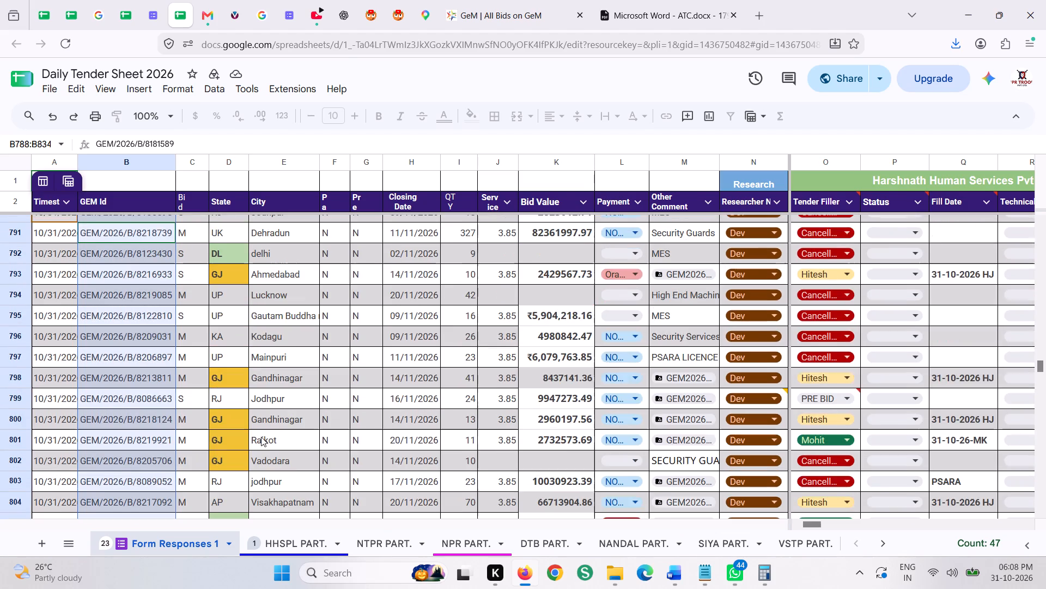
In the Daily Tender Sheet, go through Other Comment for the 10/31 bids, rows 788 to 834, to count those without a folder link.
scroll(175, 426, up, 2)
scroll(161, 413, down, 1)
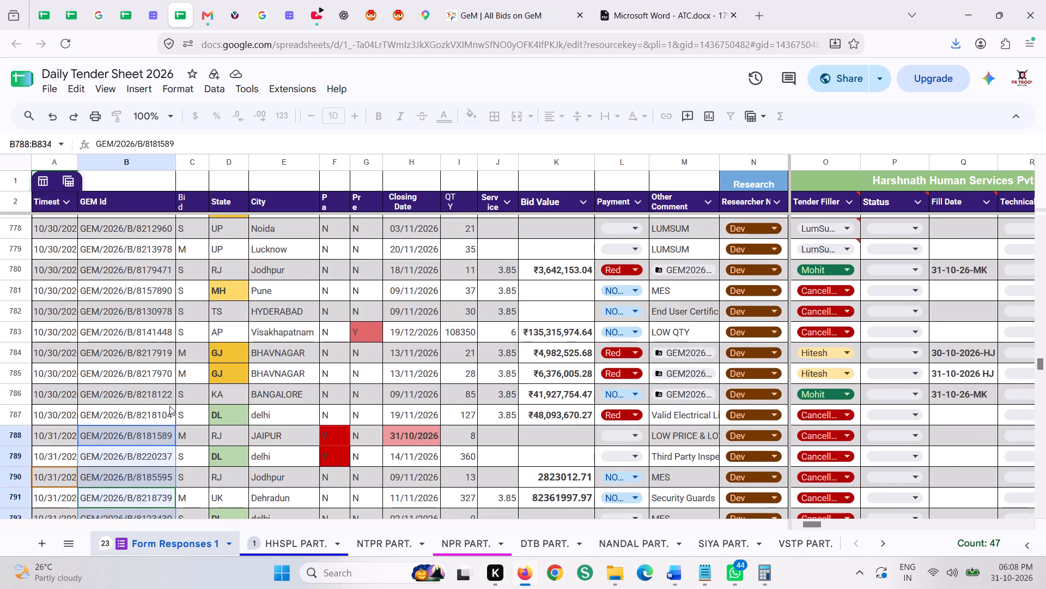
scroll(169, 406, down, 3)
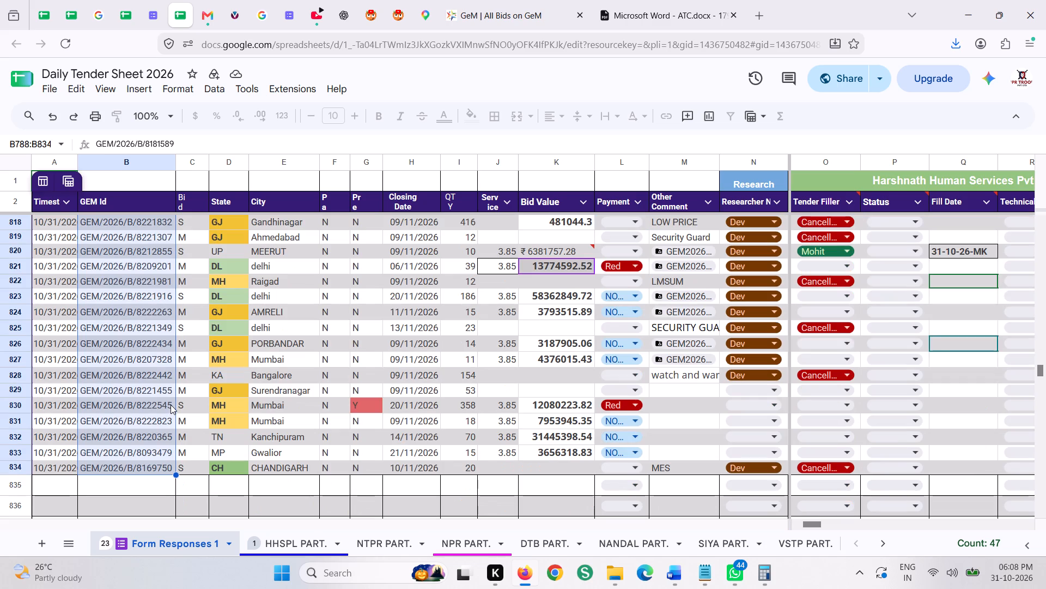
scroll(548, 482, up, 1)
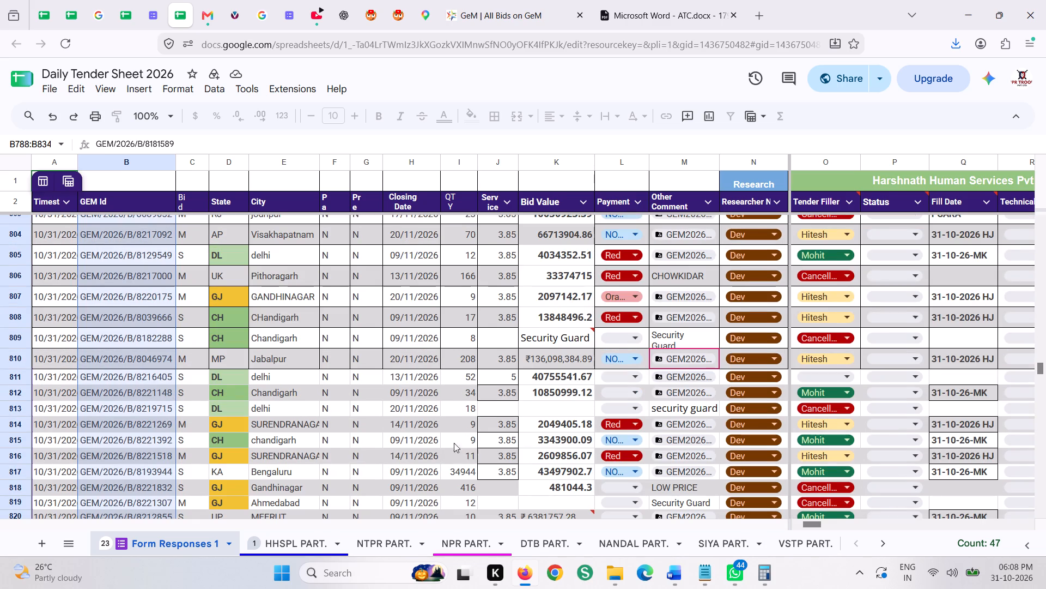
scroll(286, 399, up, 1)
scroll(343, 380, up, 1)
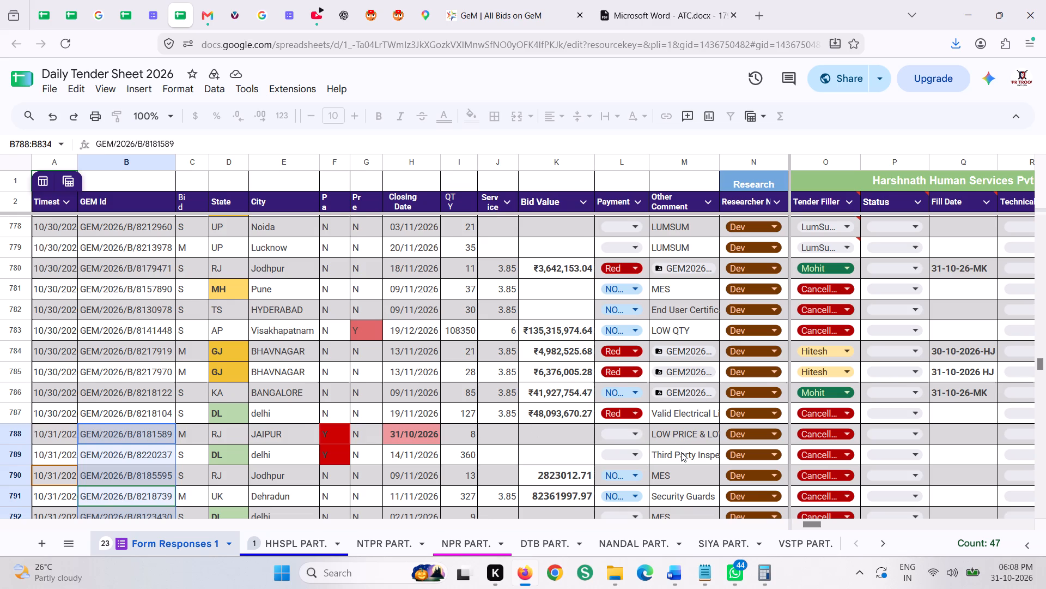
click(668, 498)
key(Down)
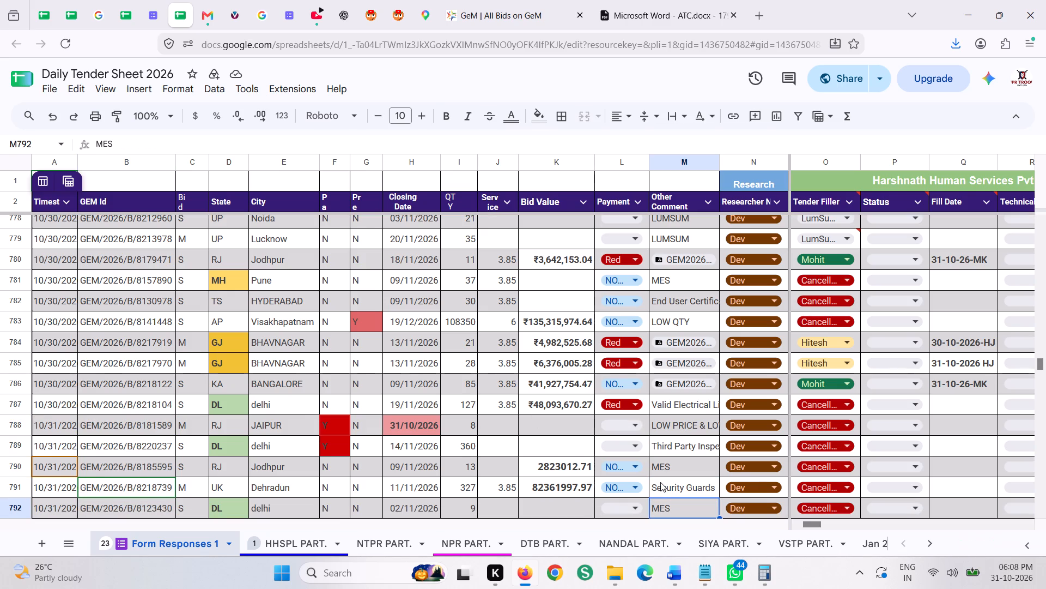
key(Down)
key(Down)
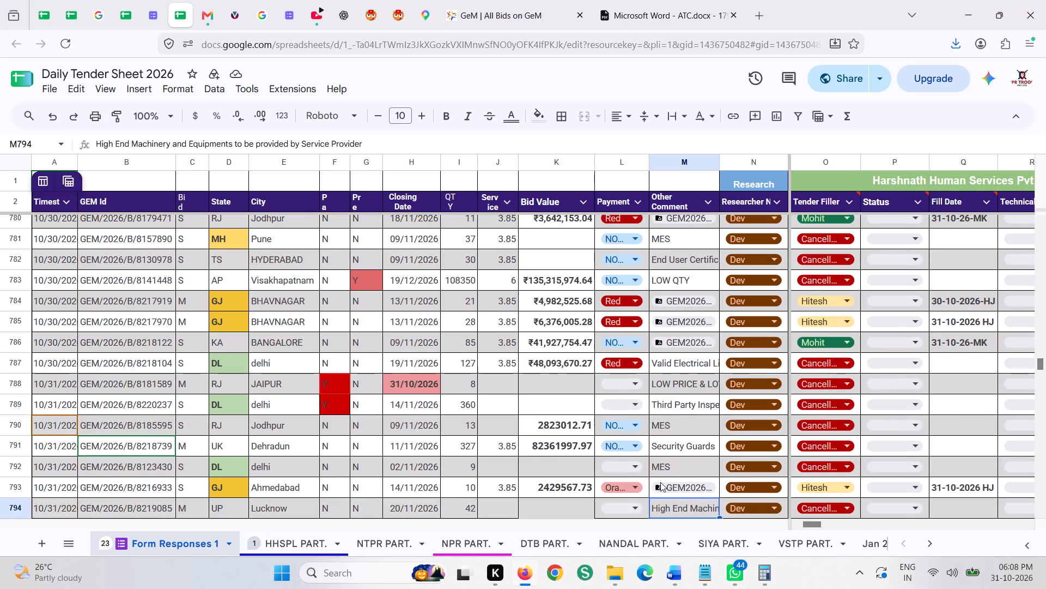
key(Down)
key(Down)
key(Up)
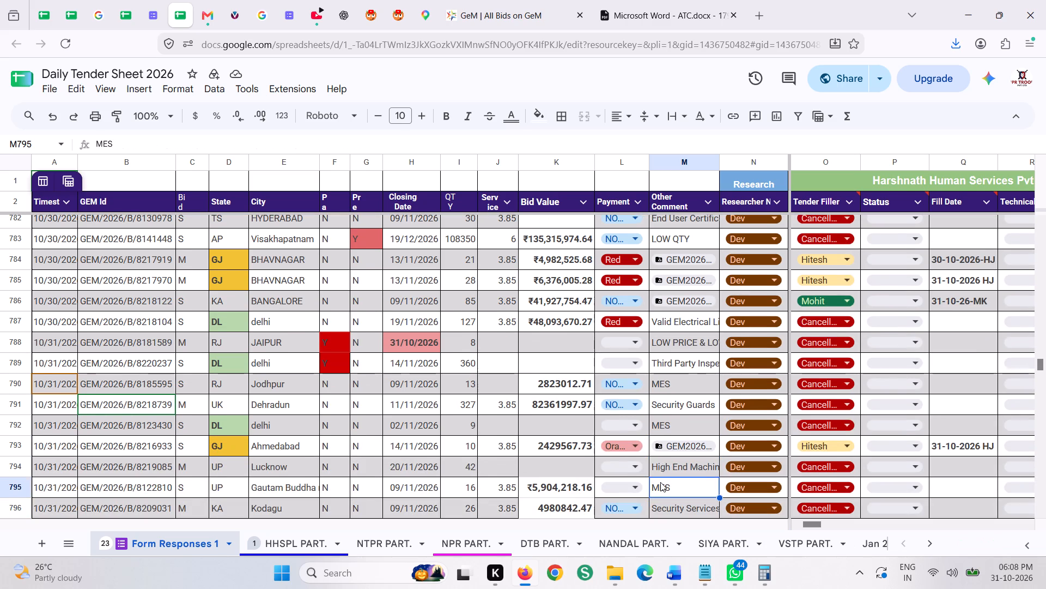
key(Down)
key(Down)
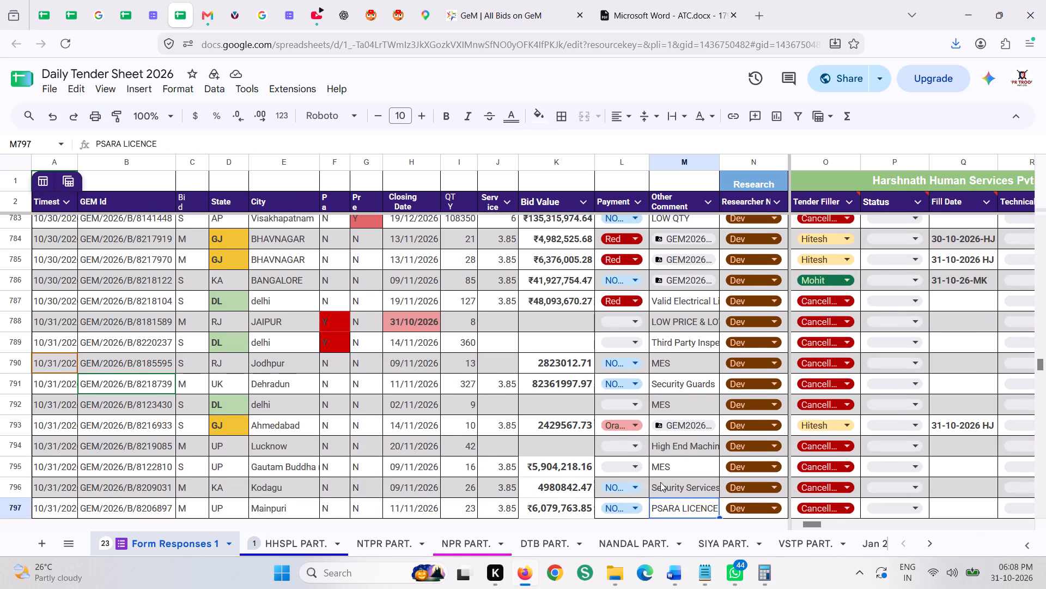
key(Down)
key(Down)
key(Down)
key(Down)
key(Down)
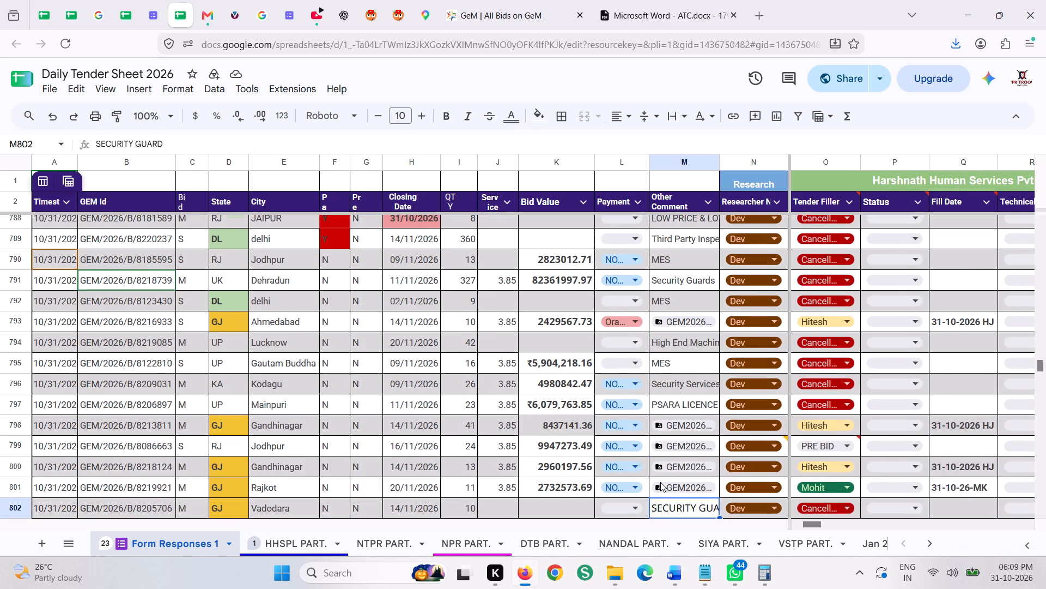
key(Down)
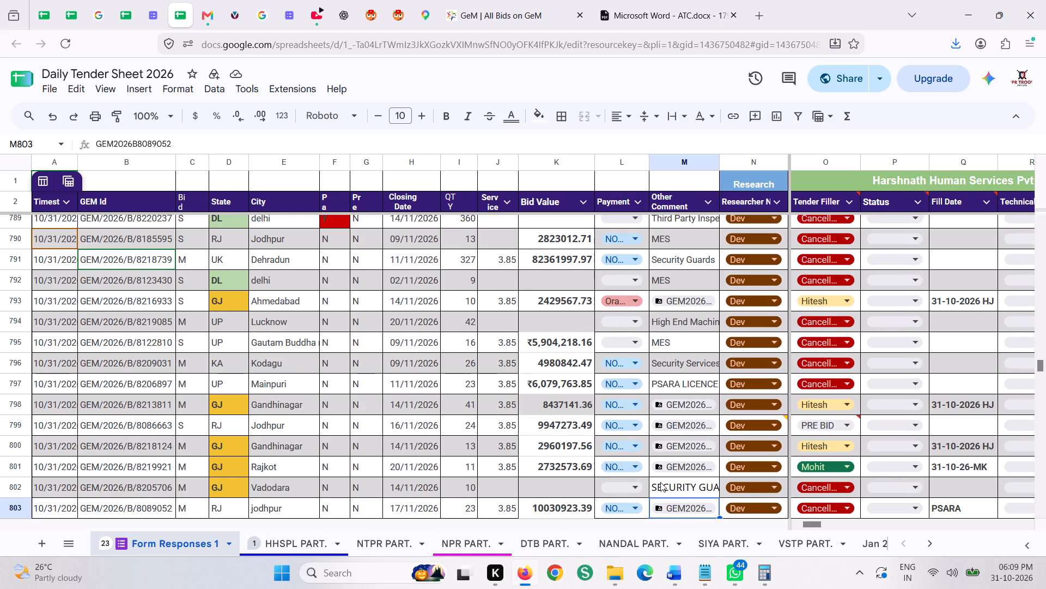
key(Down)
key(Down)
key(Down)
key(Down)
key(Up)
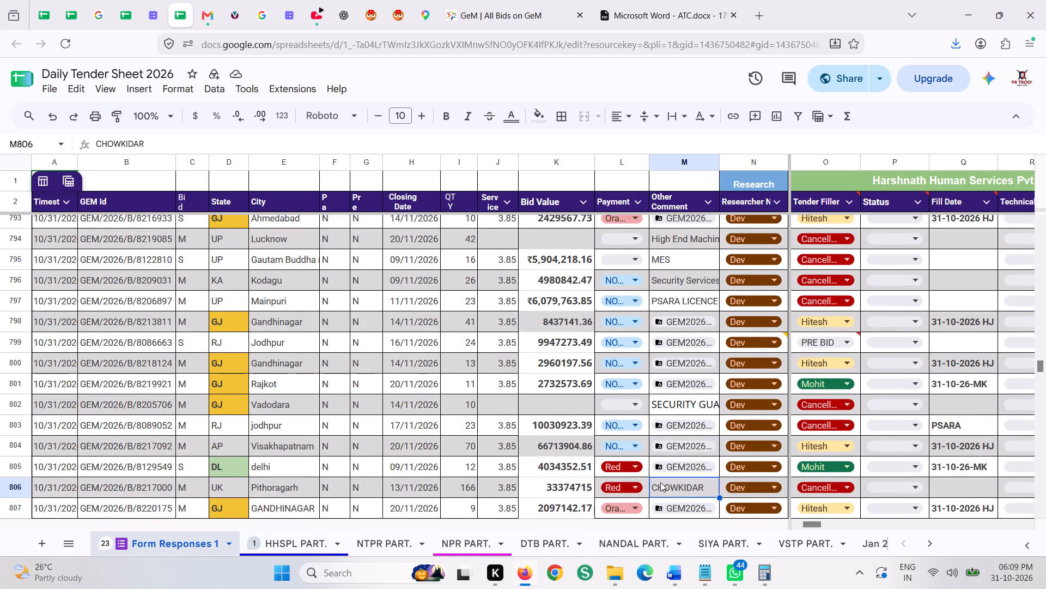
key(Down)
key(Down)
key(Down)
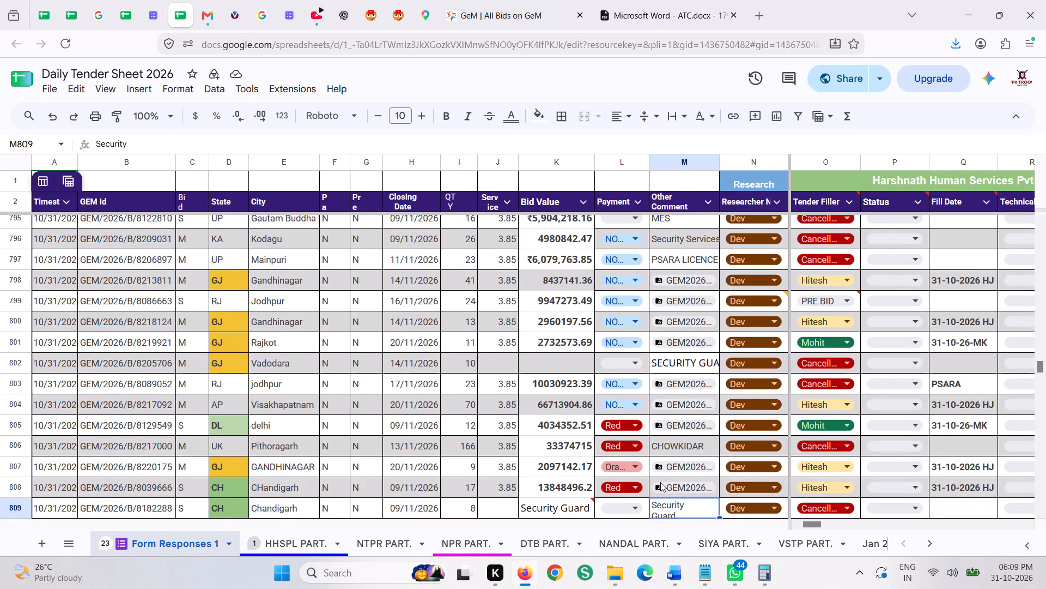
key(Down)
key(Down)
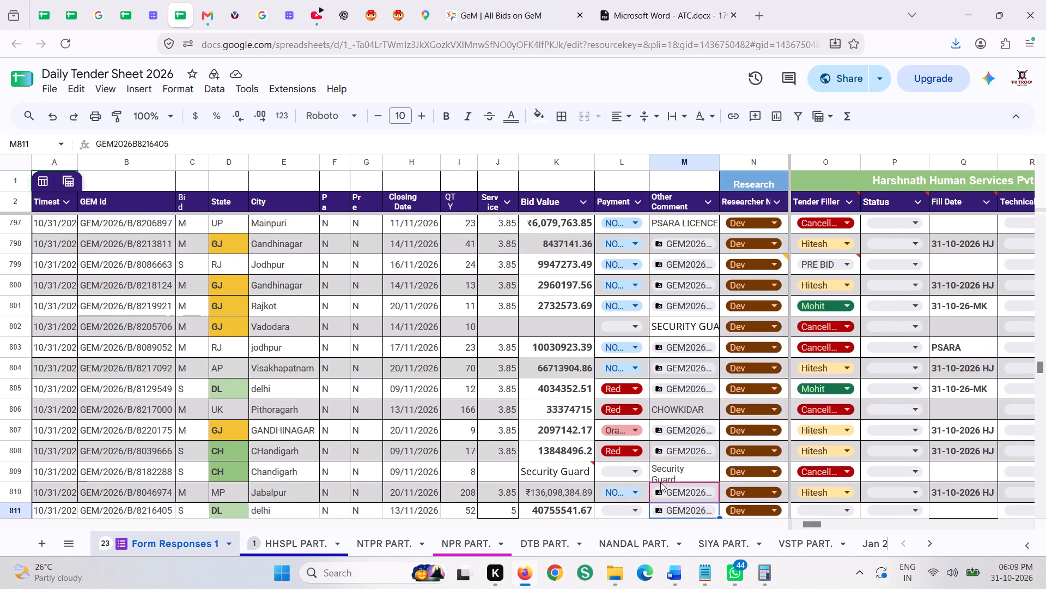
key(Down)
key(Down)
key(Down)
key(Up)
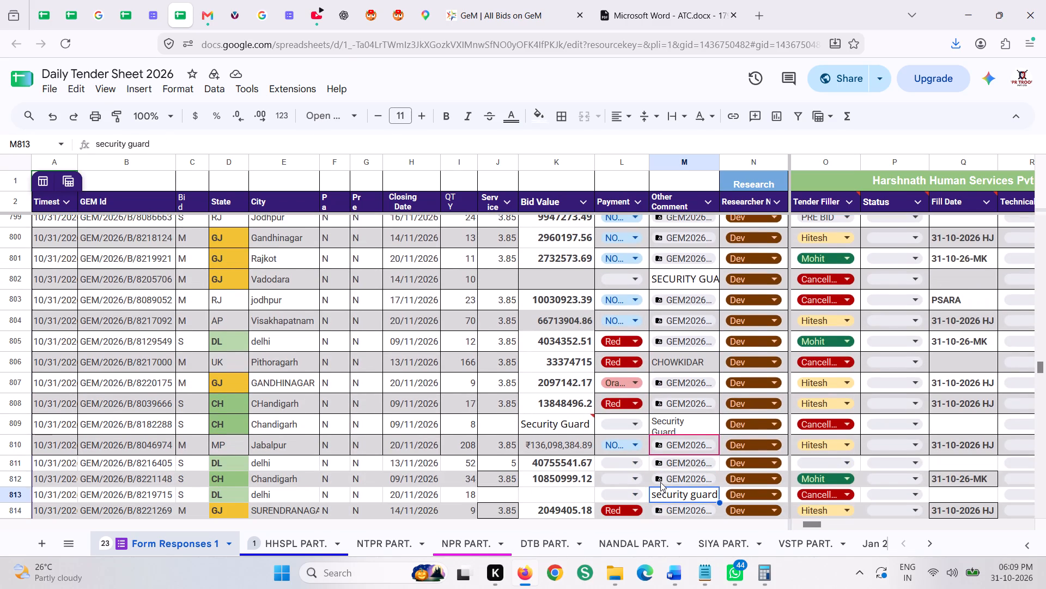
key(Down)
key(Down)
key(Down)
key(Down)
key(Down)
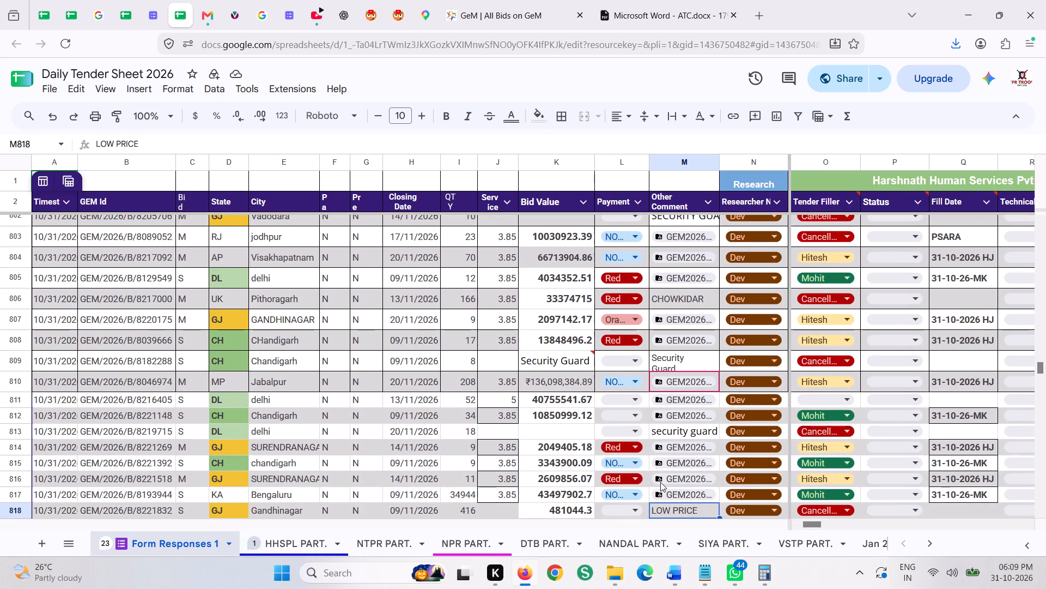
key(Down)
key(Up)
key(Down)
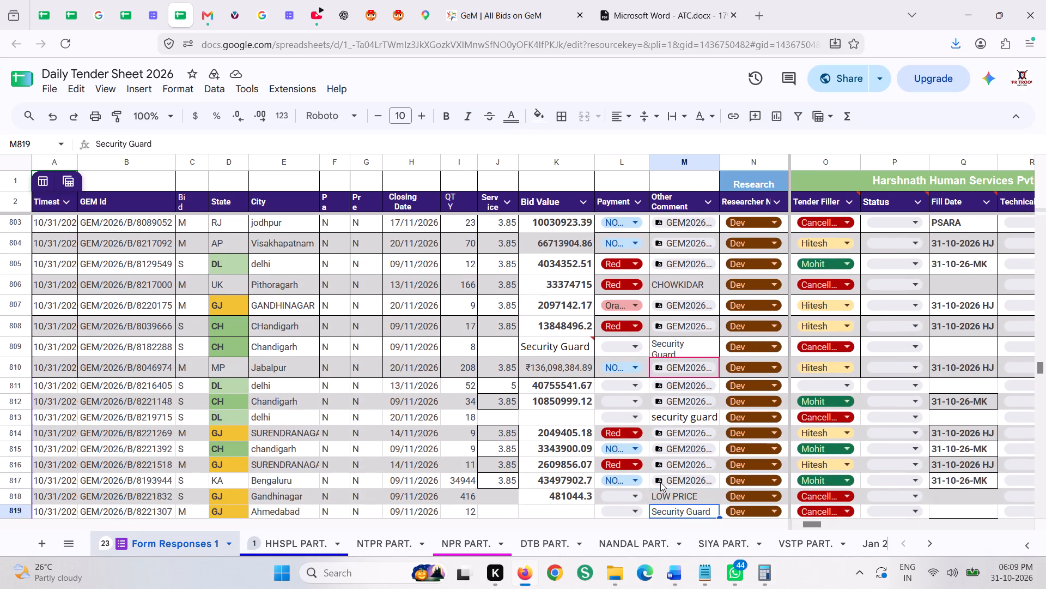
key(Down)
key(Down)
key(Down)
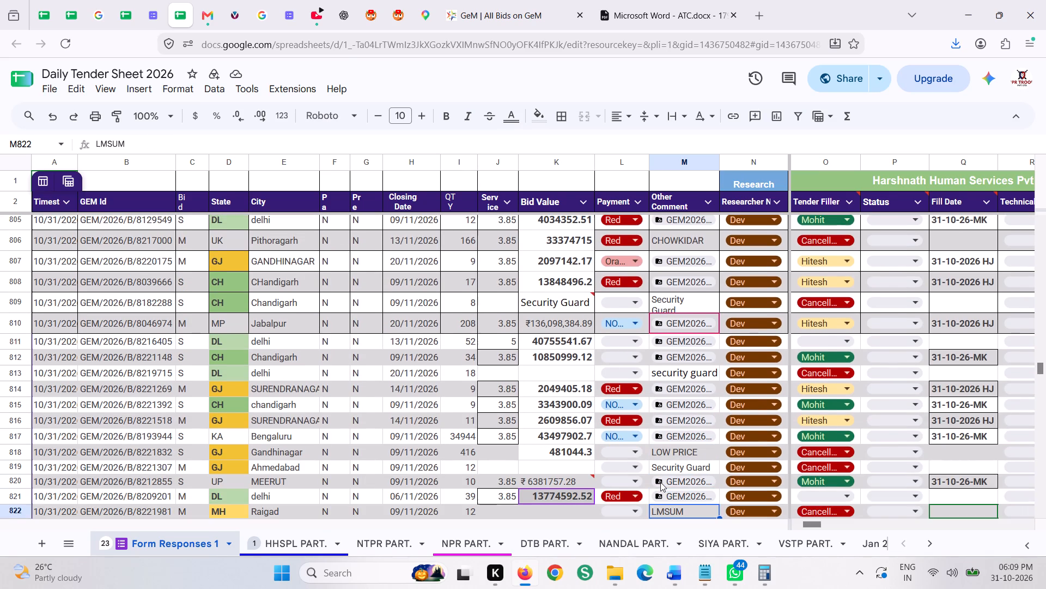
key(Down)
key(Up)
key(Down)
key(Down)
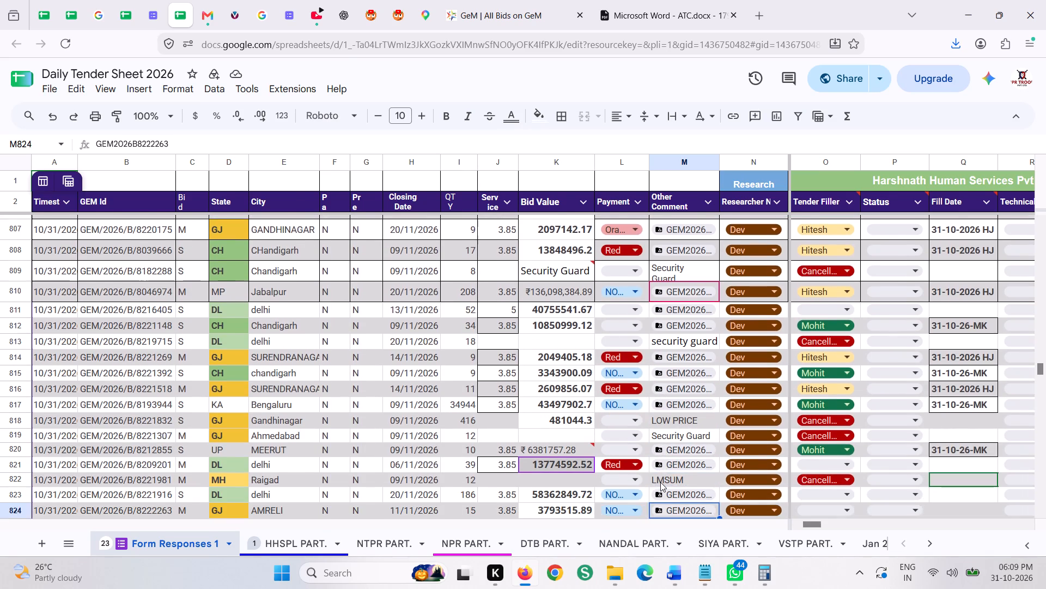
key(Down)
key(Down)
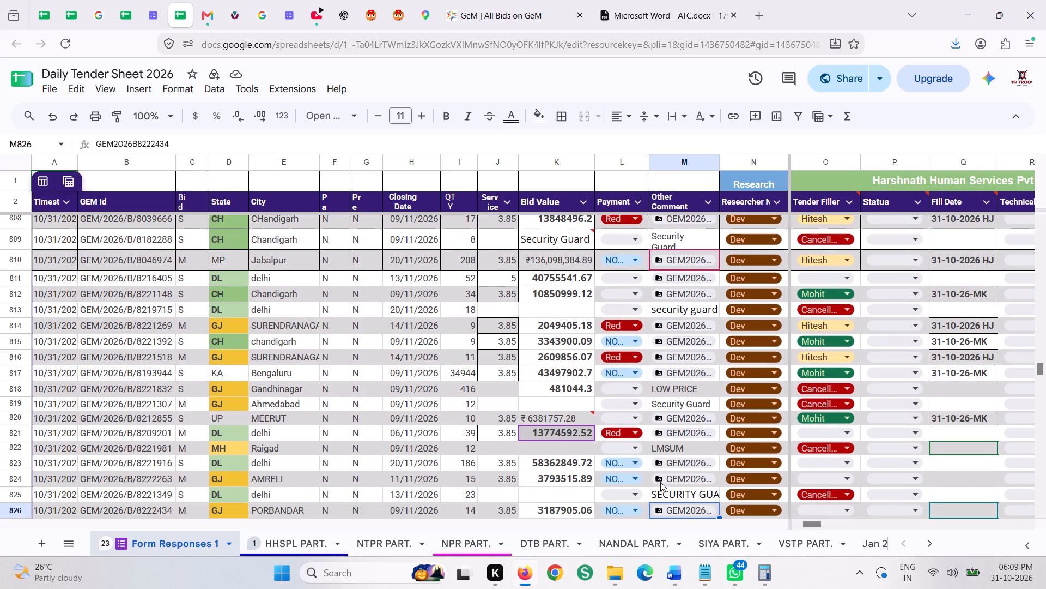
key(Down)
key(Down)
key(Down)
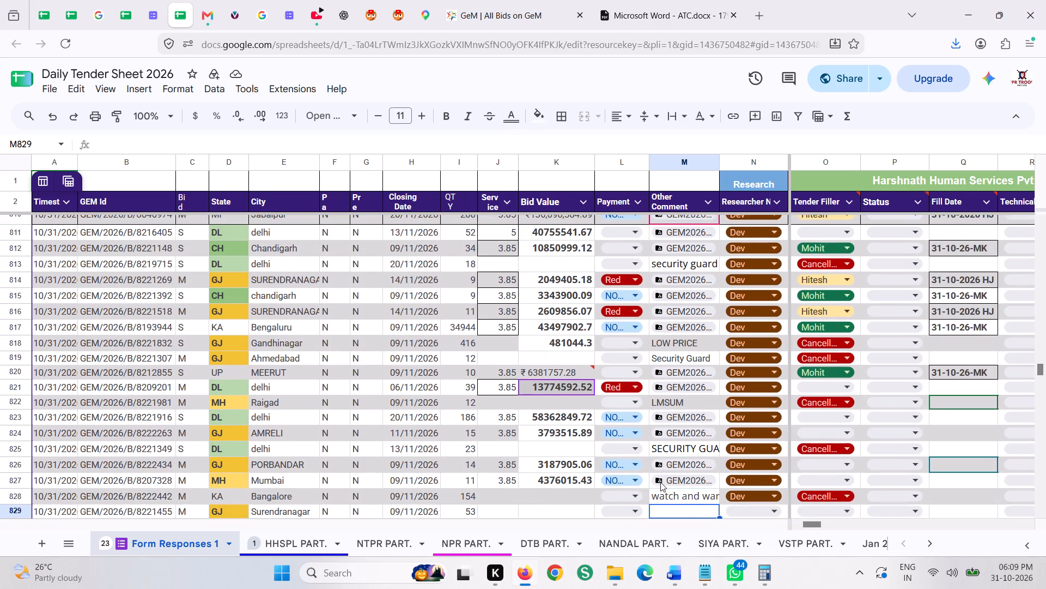
key(Down)
key(Down)
key(Down)
key(Down)
key(Down)
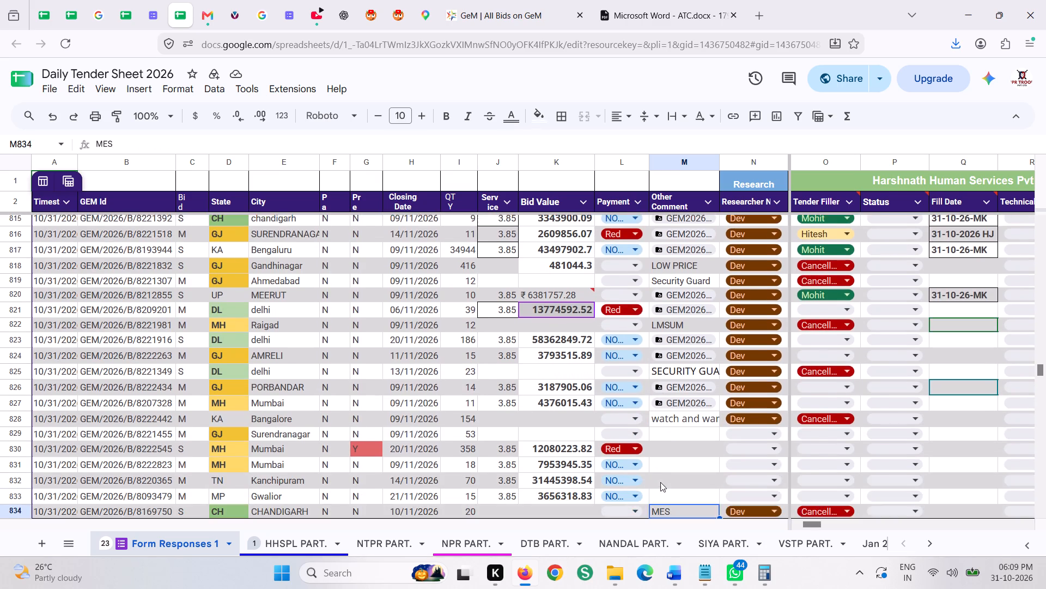
key(Down)
key(Down)
key(Up)
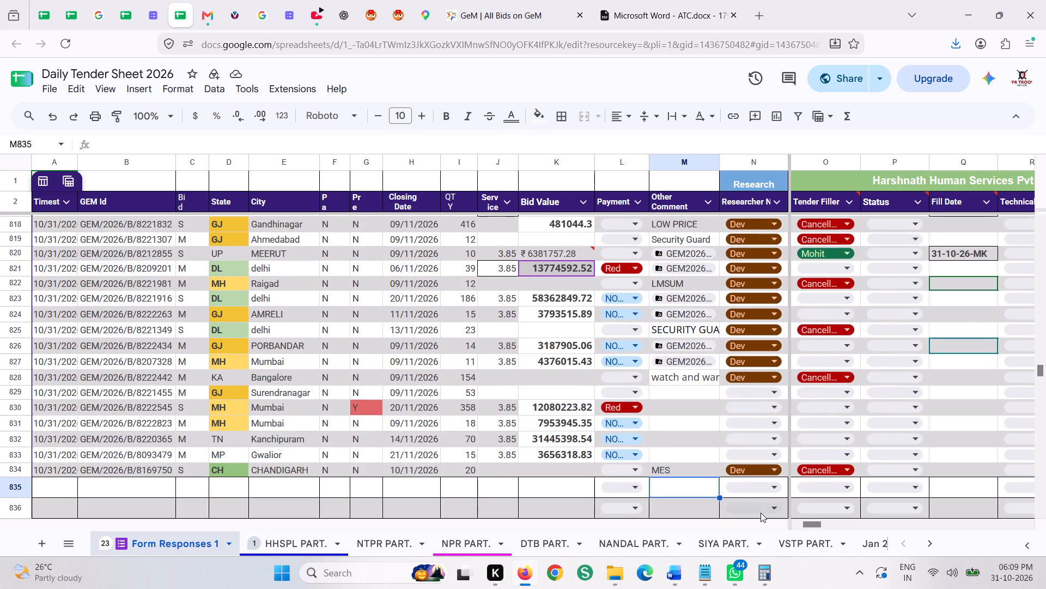
In File Explorer, reselect the DEV1 folders modified on 31-10-2026, from GEM2026B8207328 through GEM2026B8181589, to recount them, and clear the selection.
click(770, 573)
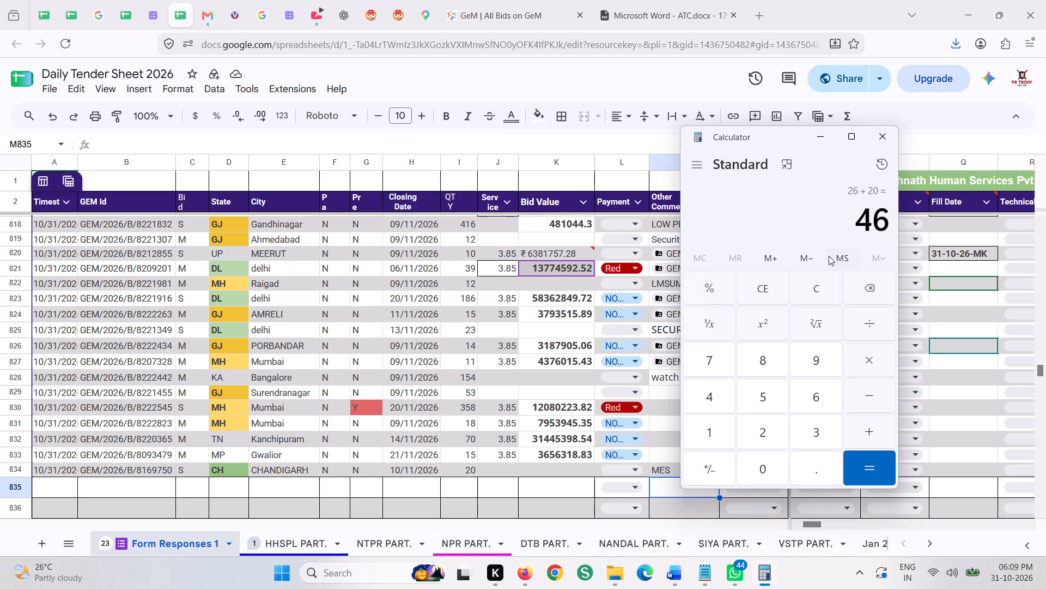
click(618, 571)
scroll(177, 95, up, 2)
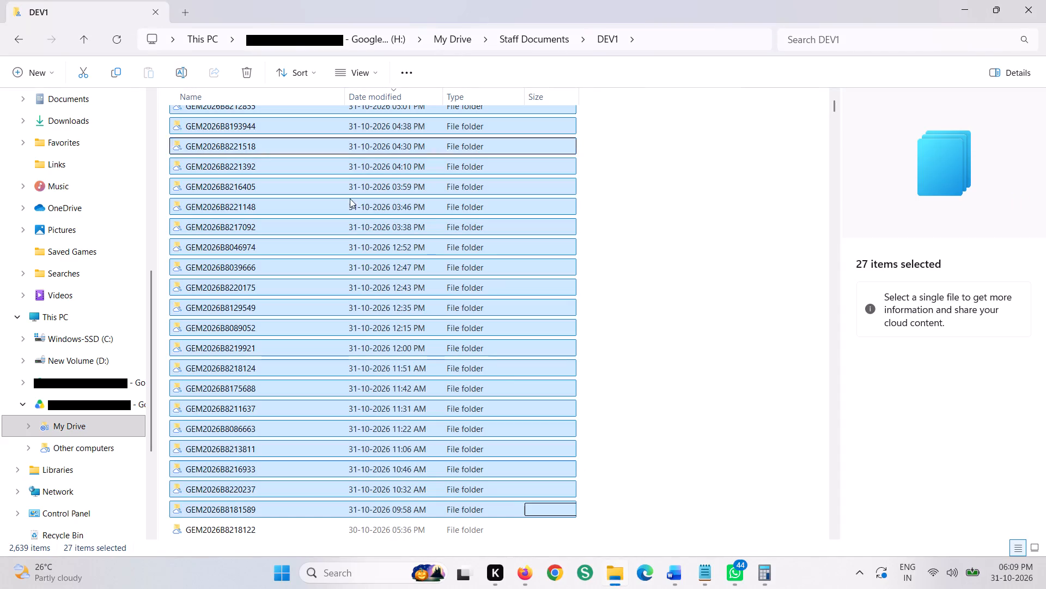
scroll(427, 224, up, 8)
click(674, 166)
scroll(240, 202, up, 14)
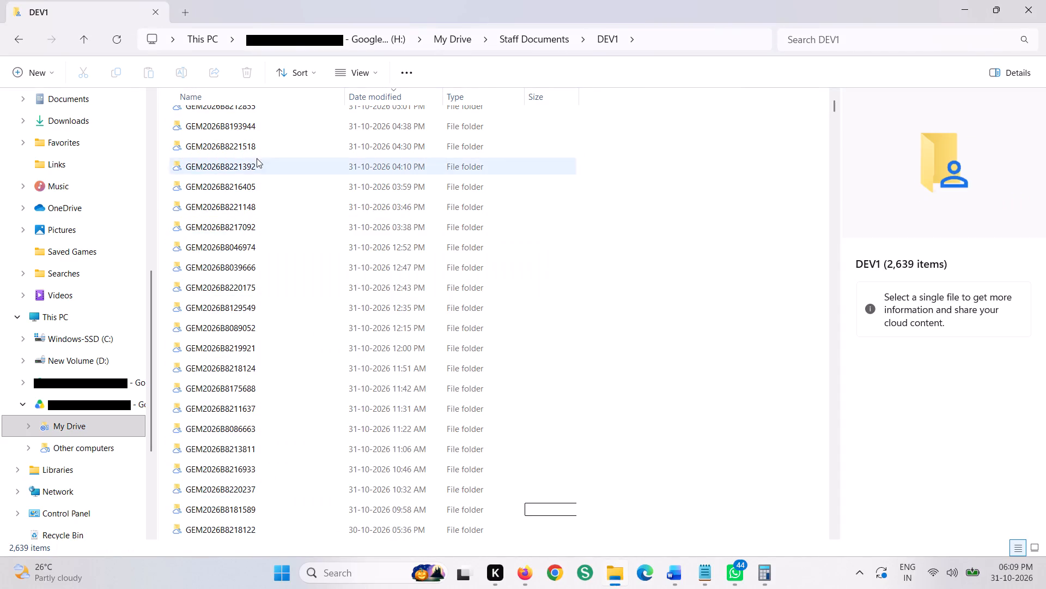
scroll(257, 158, up, 16)
drag(835, 109, 835, 91)
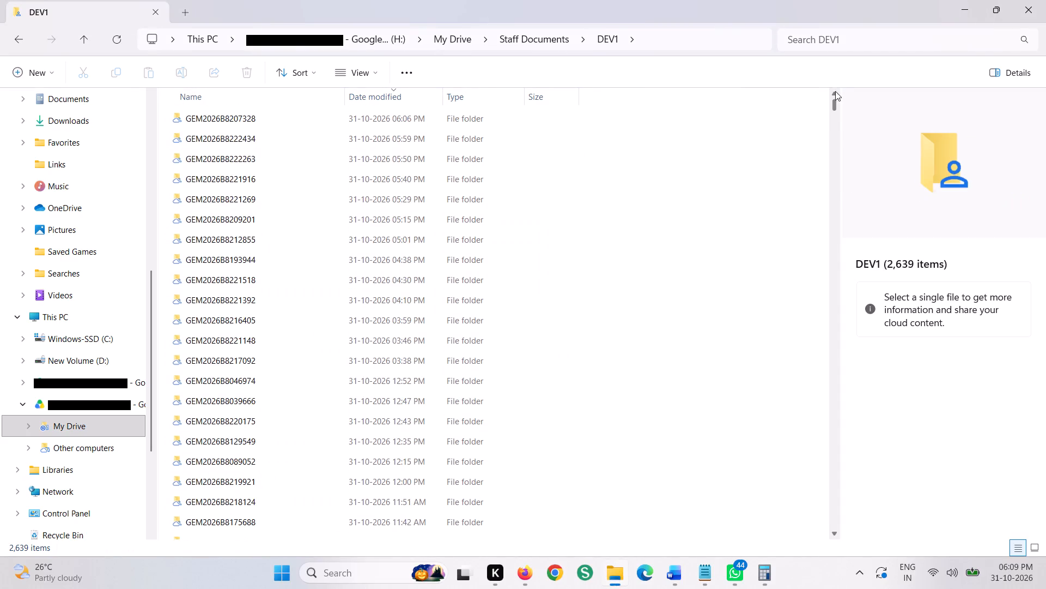
scroll(436, 161, up, 2)
click(238, 119)
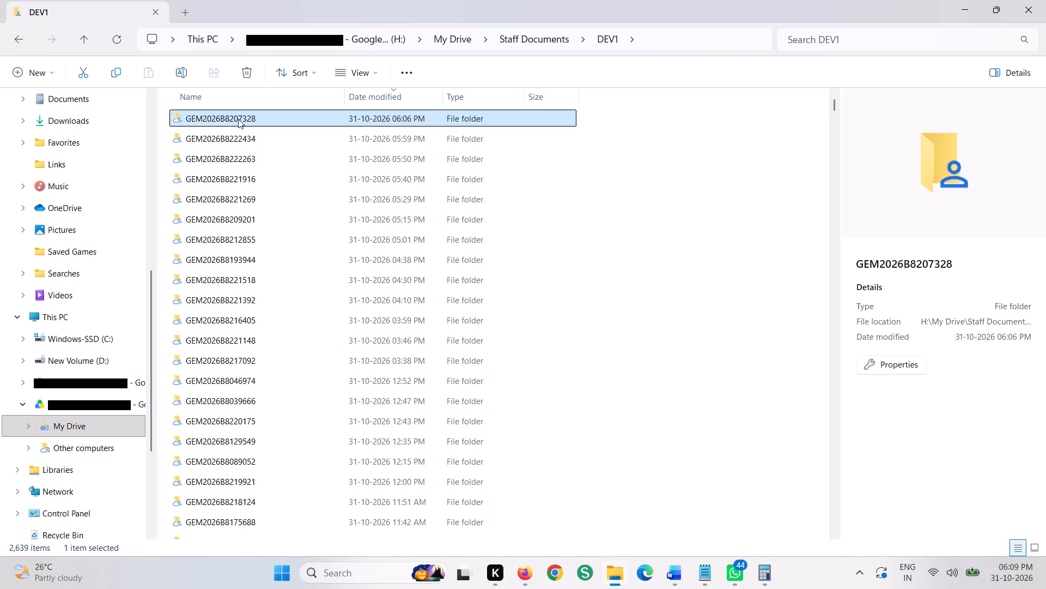
key(shift+Down)
key(shift+Down)
key(shift+Down)
key(shift+Down)
key(shift+Down)
key(shift+Down)
key(shift+Down)
key(shift+Down)
key(shift+Down)
key(shift+Down)
key(shift+Down)
key(shift+Down)
key(shift+Down)
key(shift+Down)
key(shift+Down)
key(shift+Down)
key(shift+Down)
key(shift+Down)
key(shift+Down)
key(shift+Down)
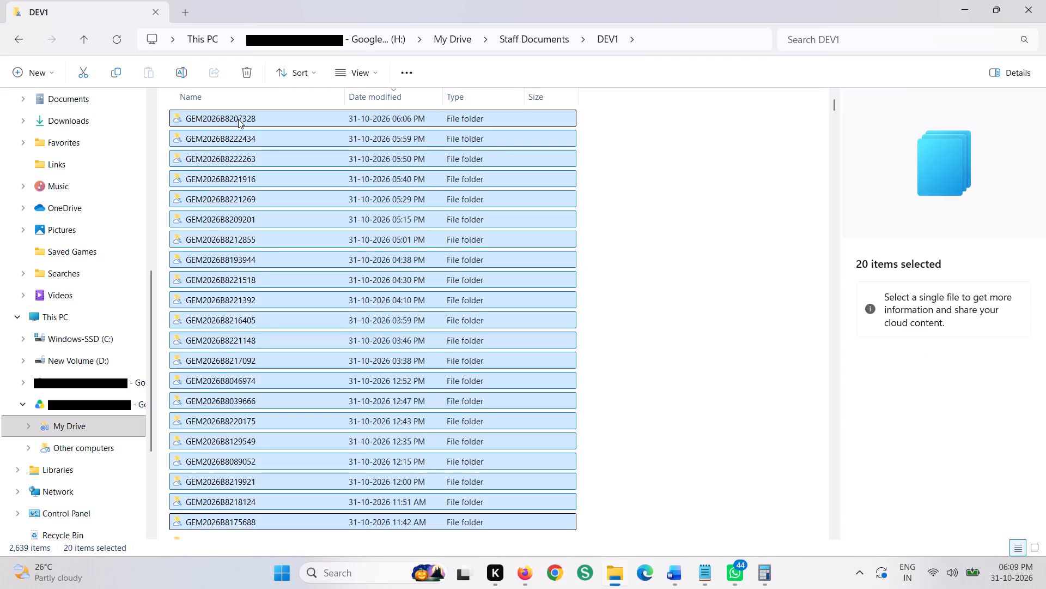
key(shift+Down)
key(shift+Down)
key(shift+Down)
key(shift+Down)
key(shift+Down)
key(shift+Down)
key(shift+Down)
key(shift+Down)
key(shift+Up)
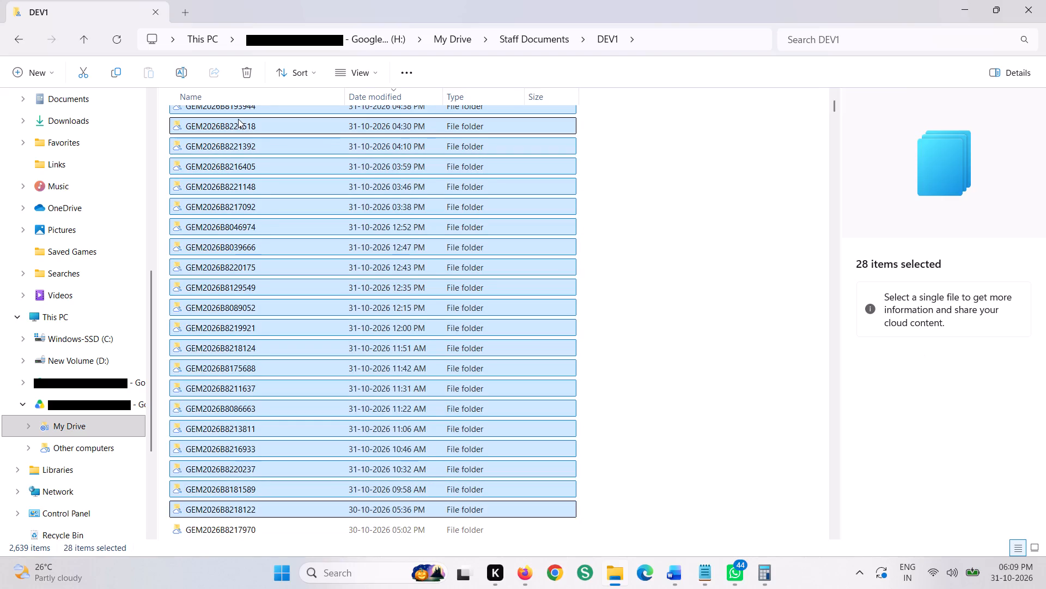
key(shift+Up)
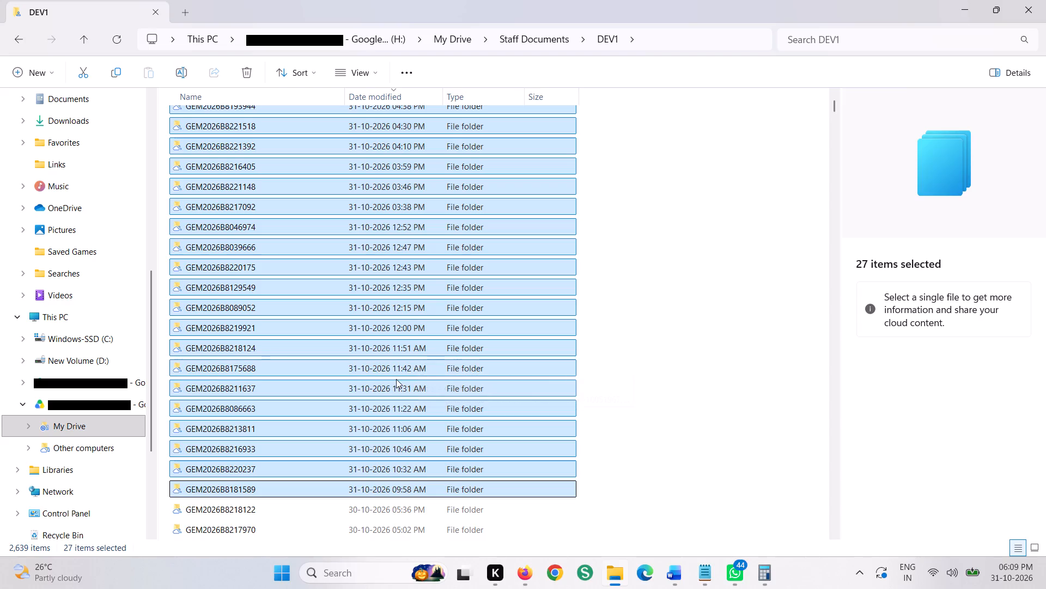
scroll(396, 379, up, 9)
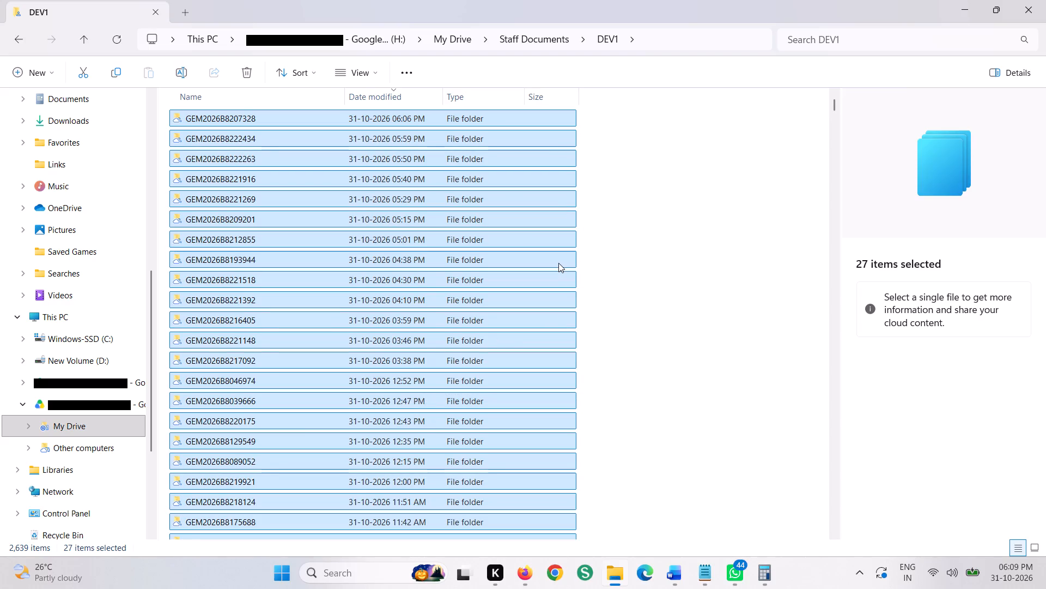
click(664, 265)
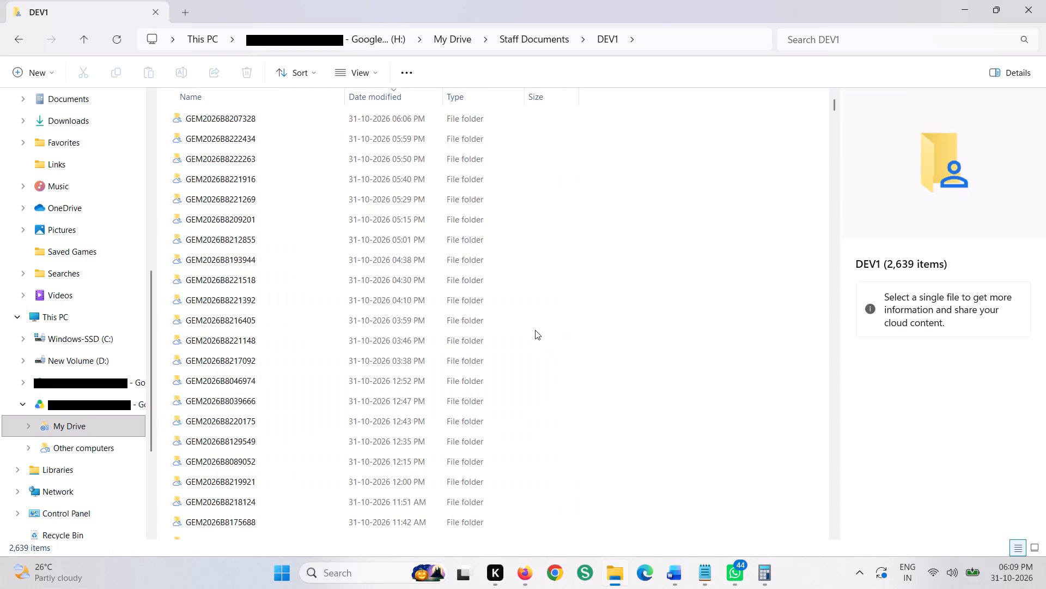
In Calculator, clear the previous sum and add 19 and 26.
key(alt+Tab)
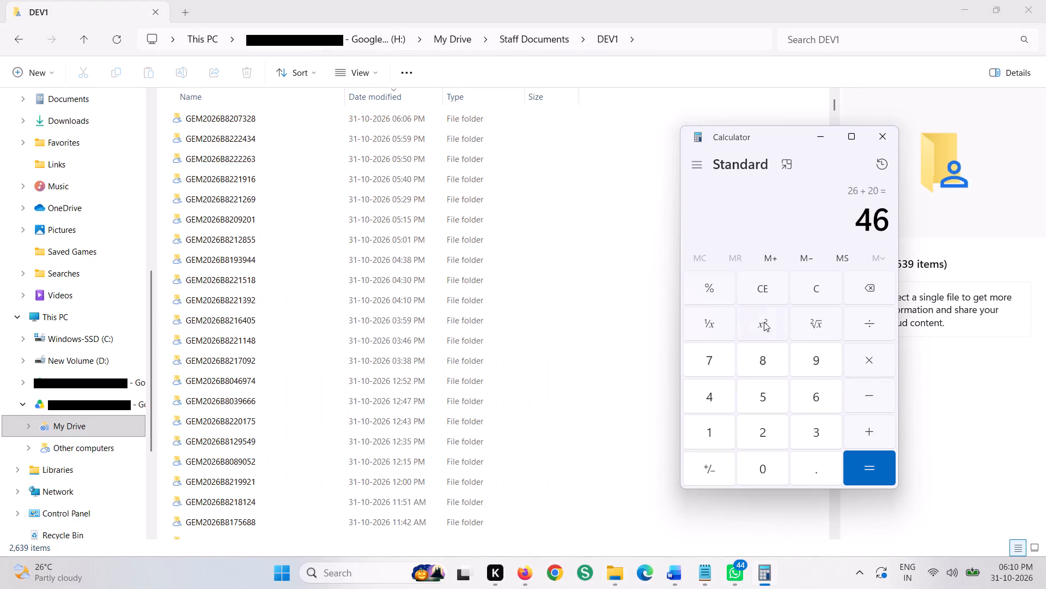
triple_click(822, 288)
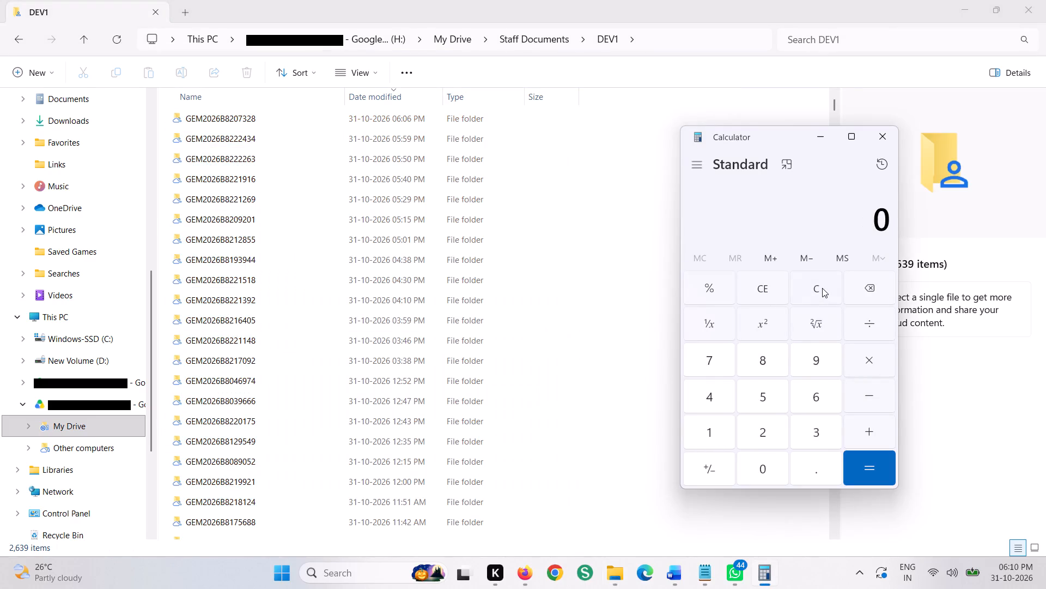
click(707, 439)
click(811, 360)
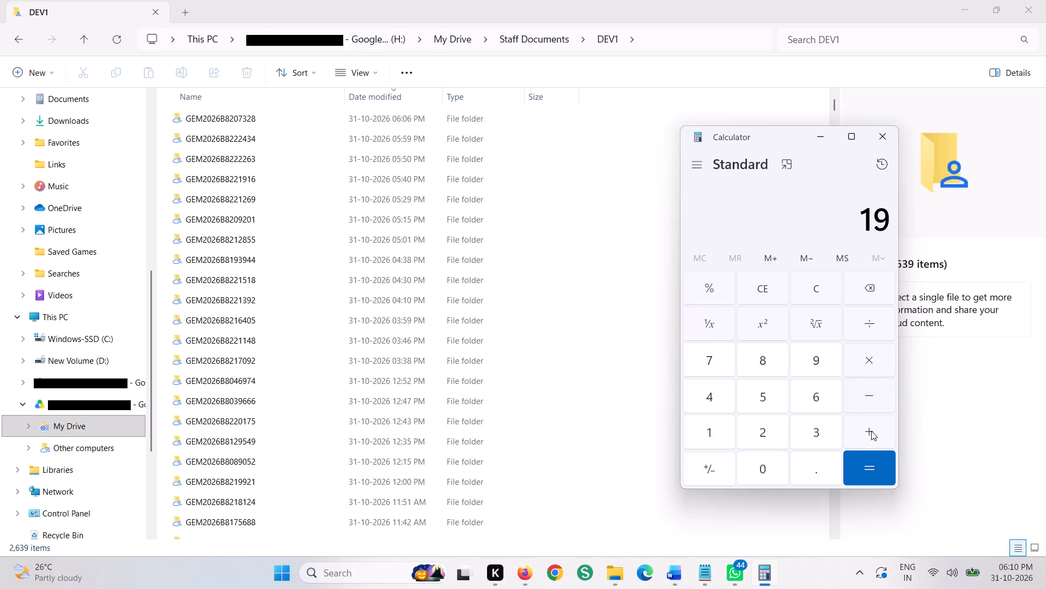
click(871, 430)
click(765, 430)
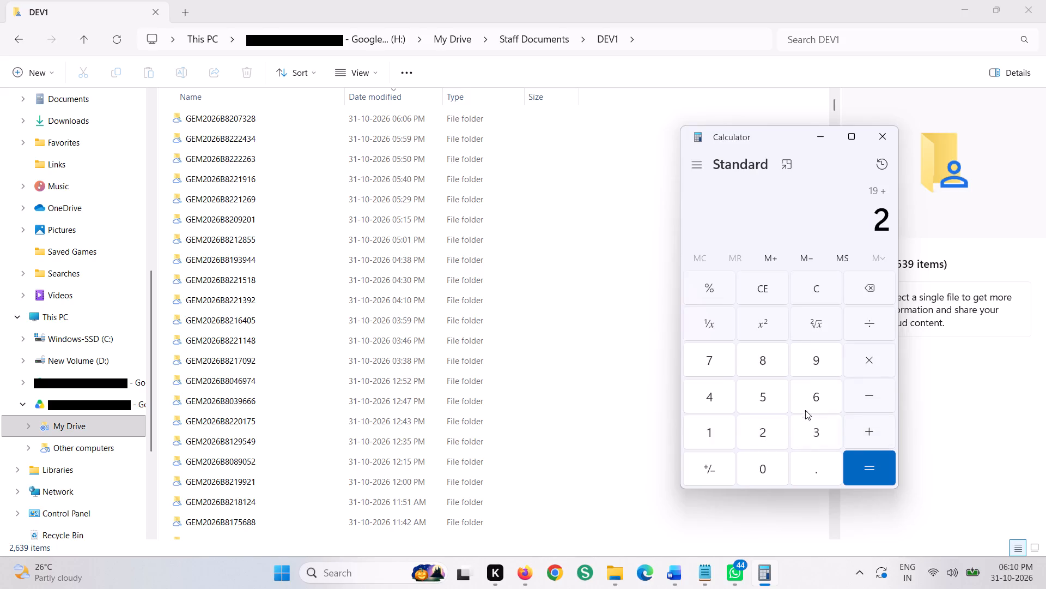
click(805, 398)
click(874, 465)
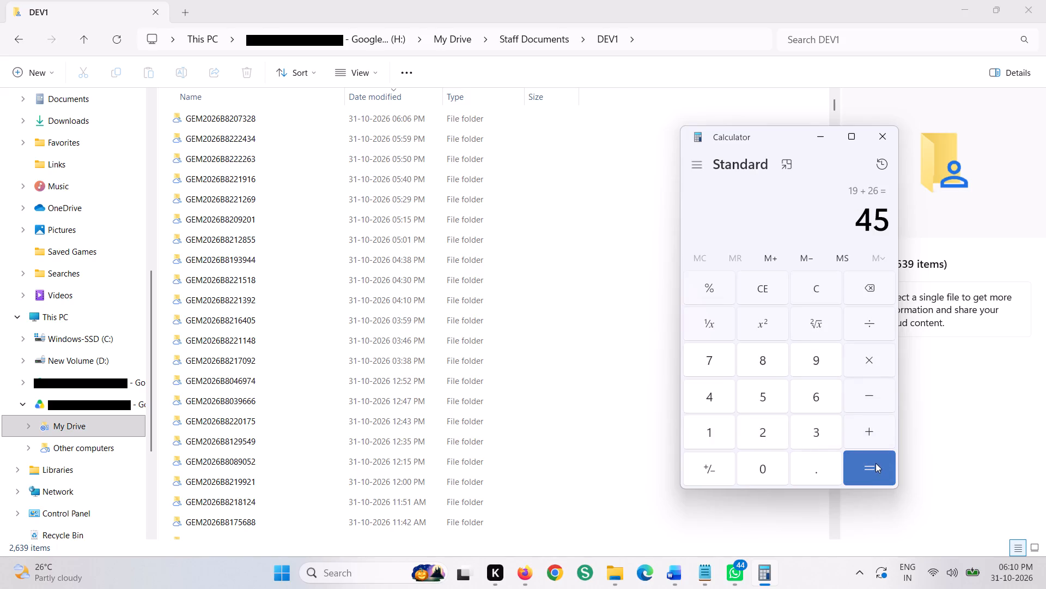
Check the 10/31 bids in the Daily Tender Sheet, then recheck the File Explorer DEV1 folders modified on 31-10-2026.
click(531, 568)
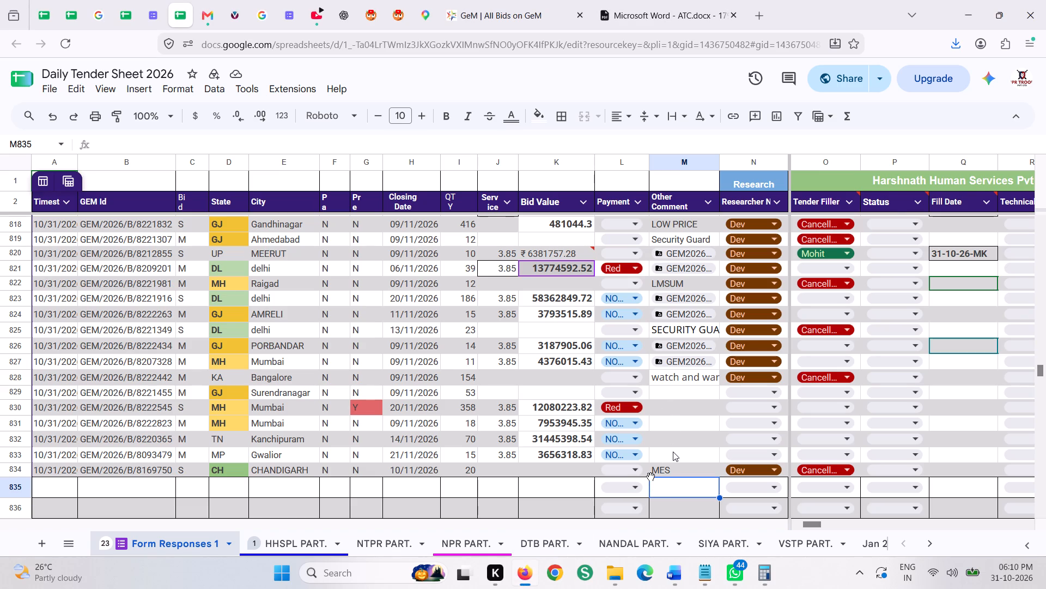
key(alt+Tab)
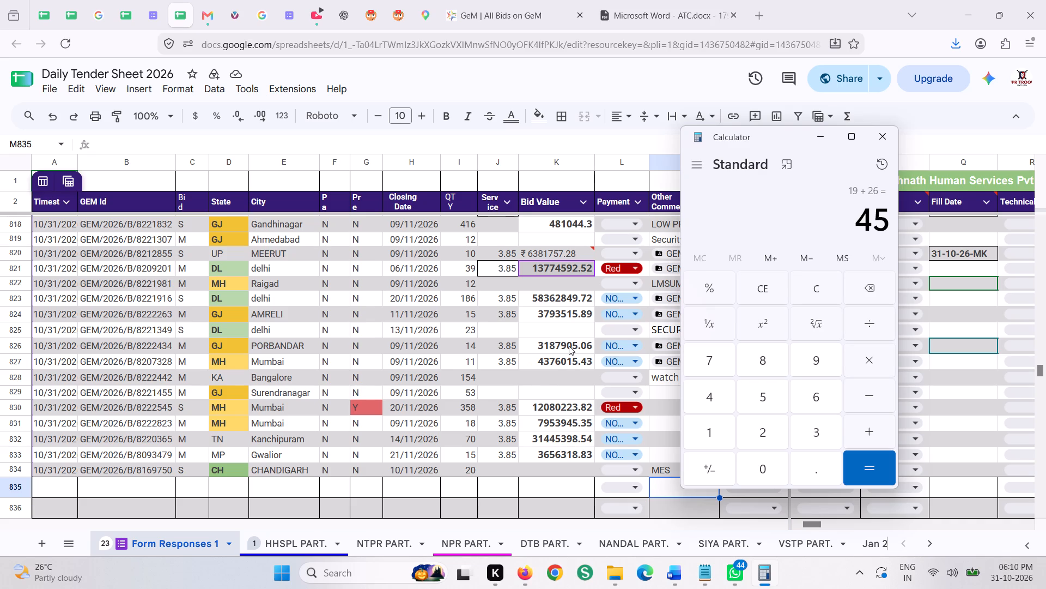
key(alt+Tab)
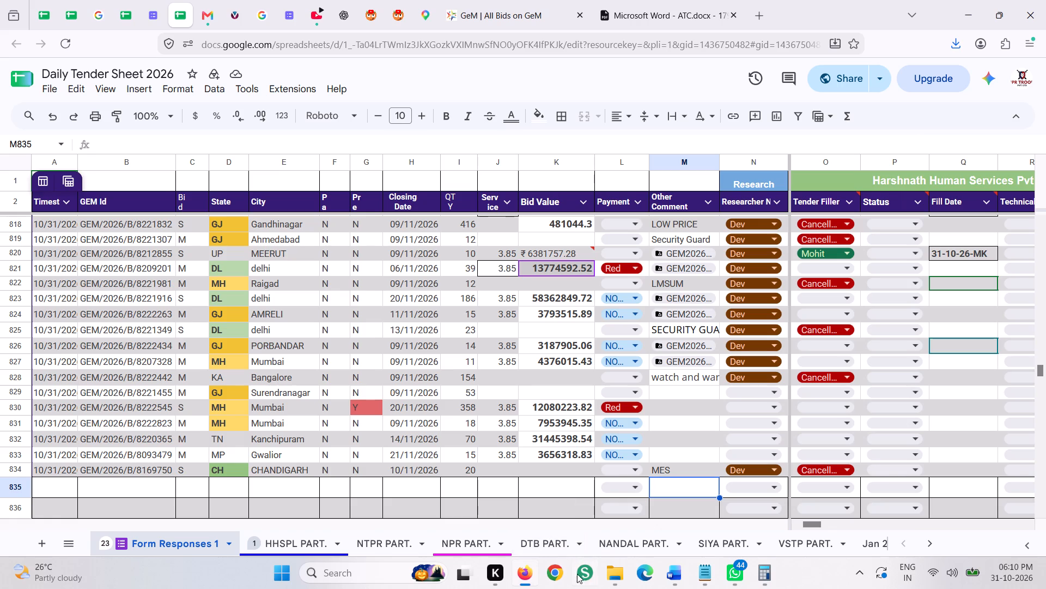
click(613, 575)
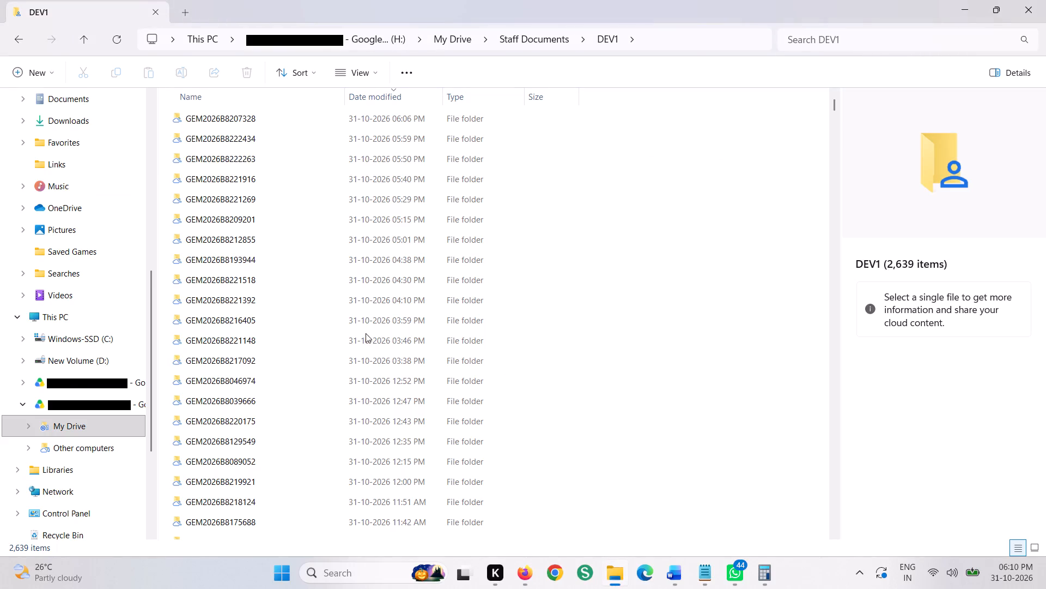
scroll(366, 333, down, 1)
scroll(366, 333, up, 8)
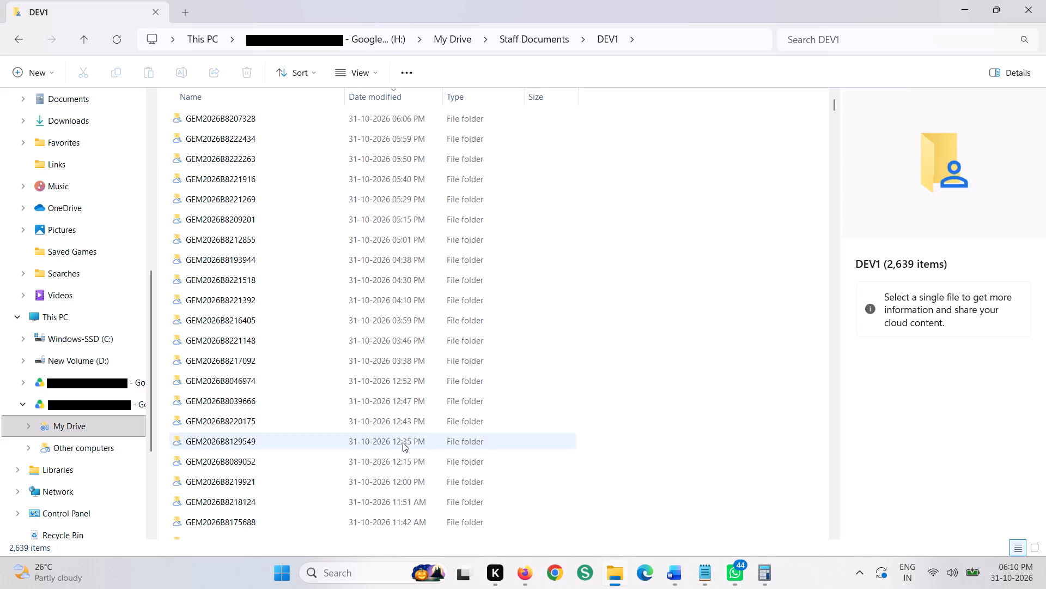
scroll(413, 314, up, 4)
scroll(410, 292, down, 1)
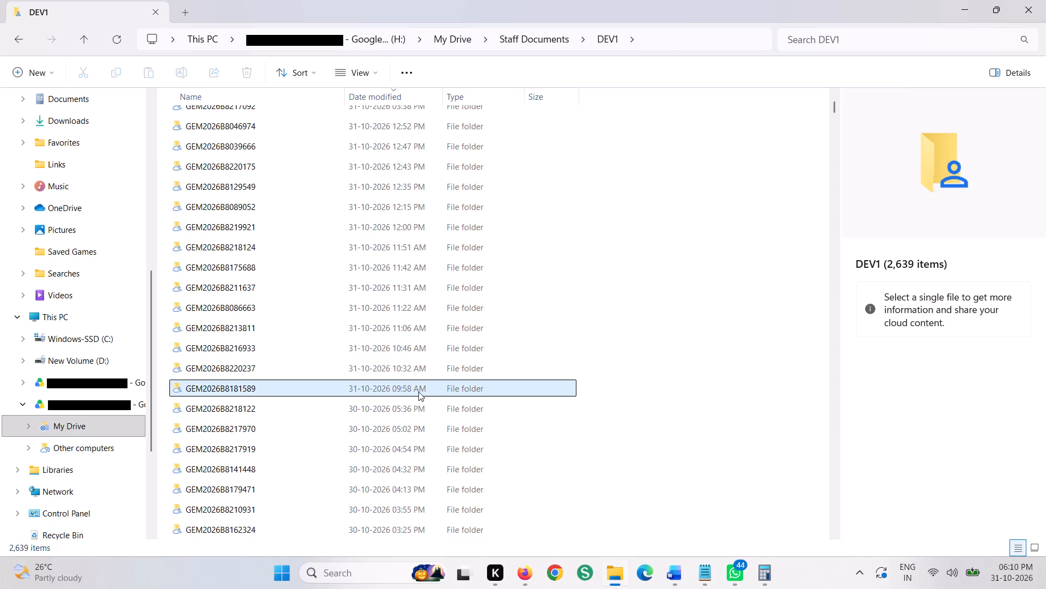
scroll(418, 347, up, 1)
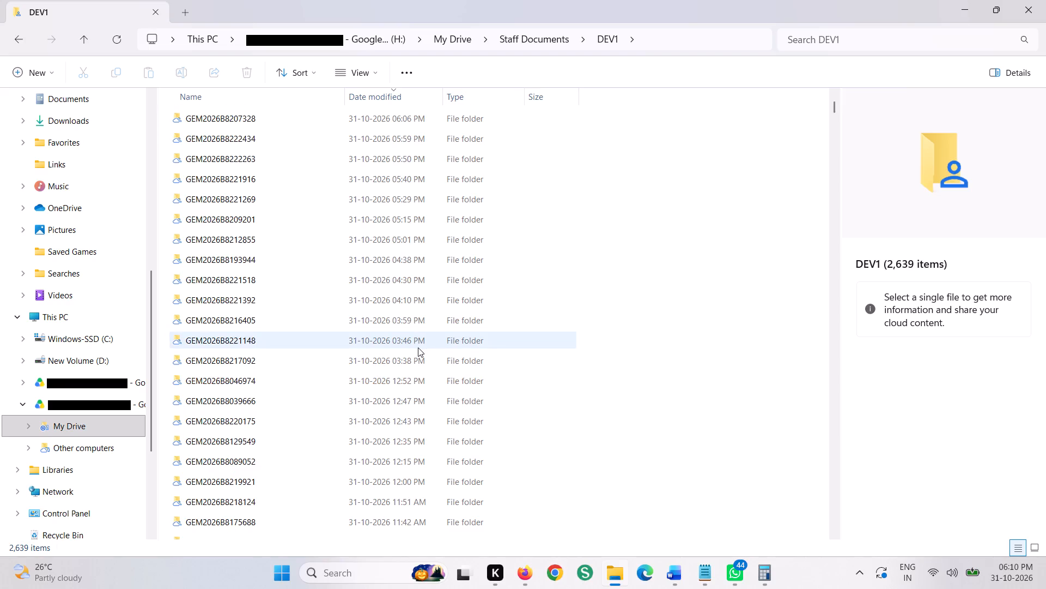
scroll(419, 342, up, 4)
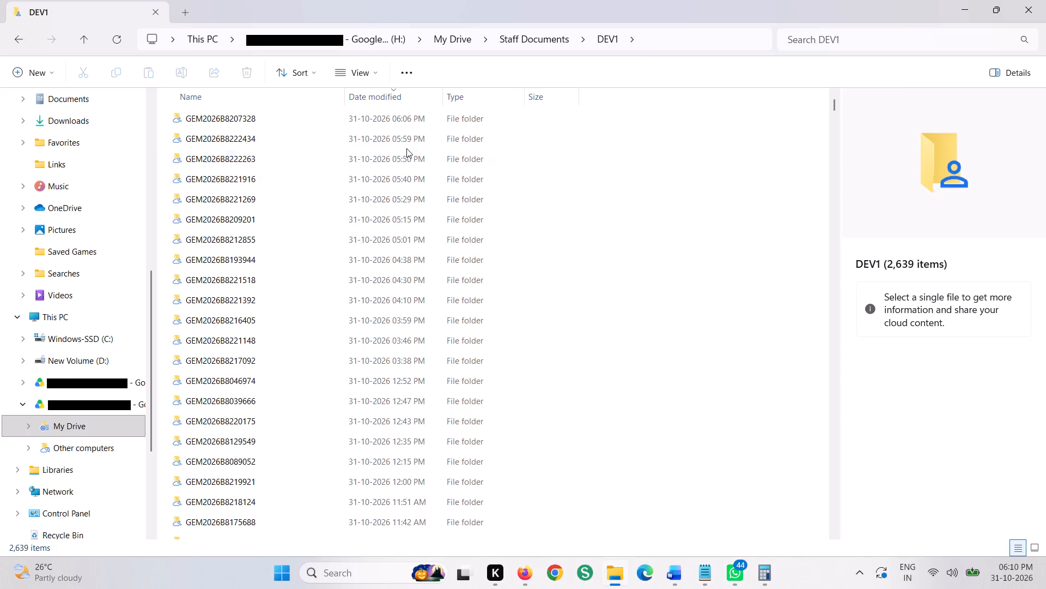
In Calculator, clear the previous sum, add 19 and 25, and close Calculator.
key(alt+Tab)
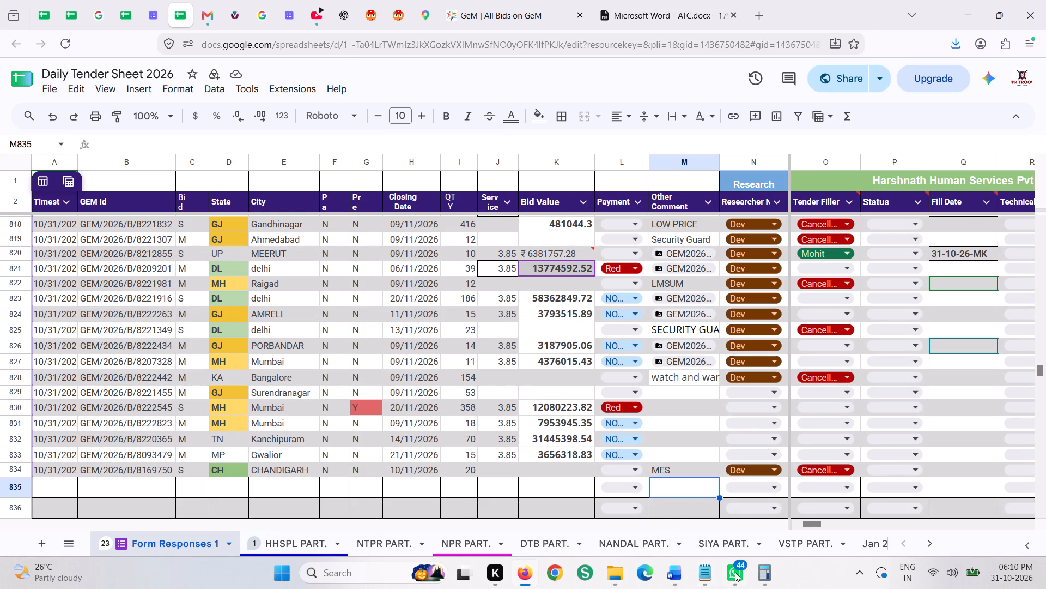
click(769, 574)
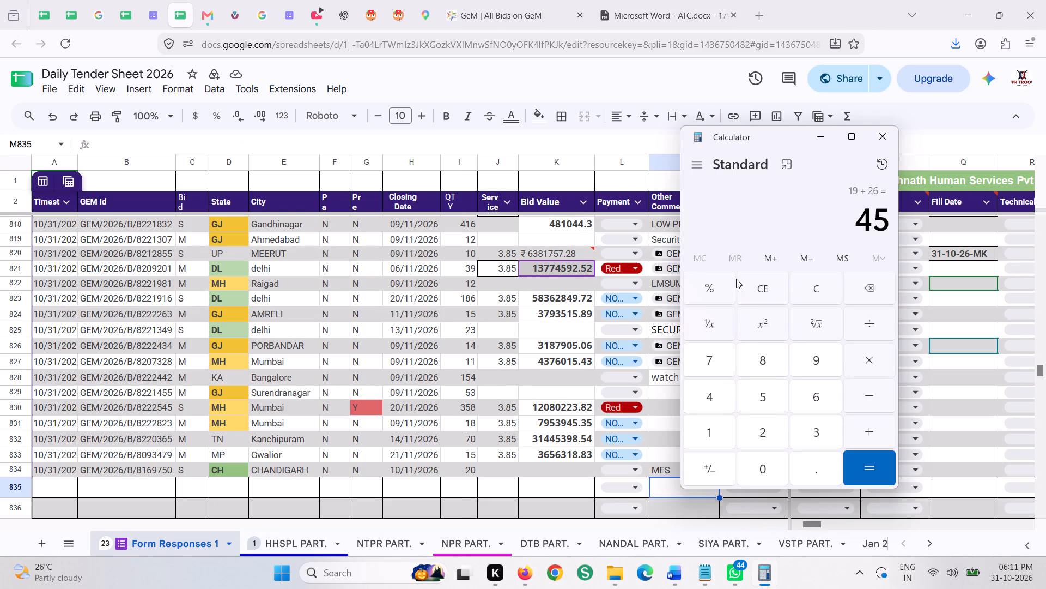
double_click(759, 284)
click(707, 428)
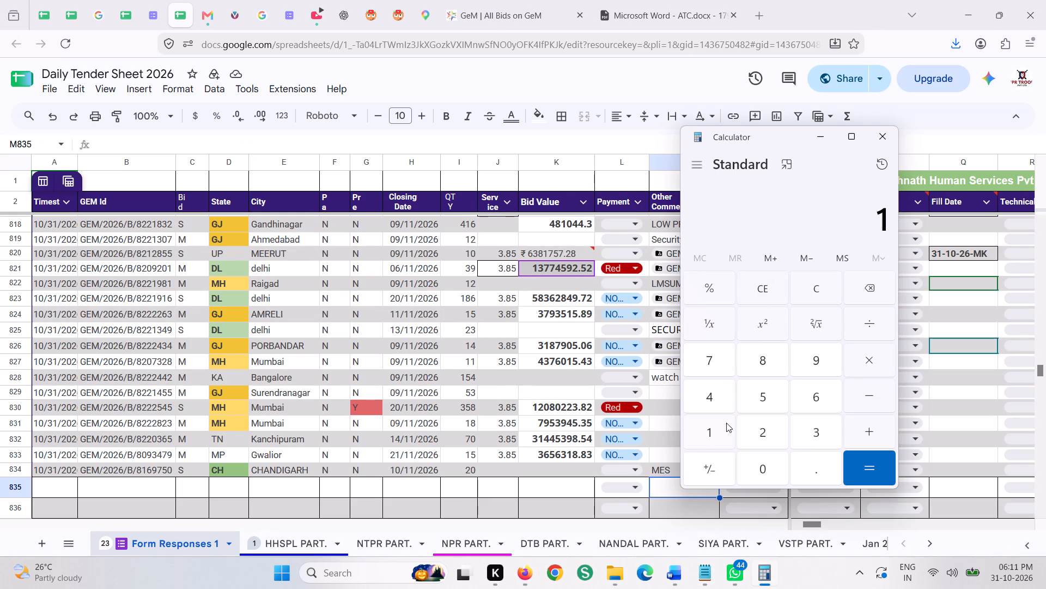
click(814, 358)
click(876, 432)
click(771, 429)
click(758, 396)
click(875, 465)
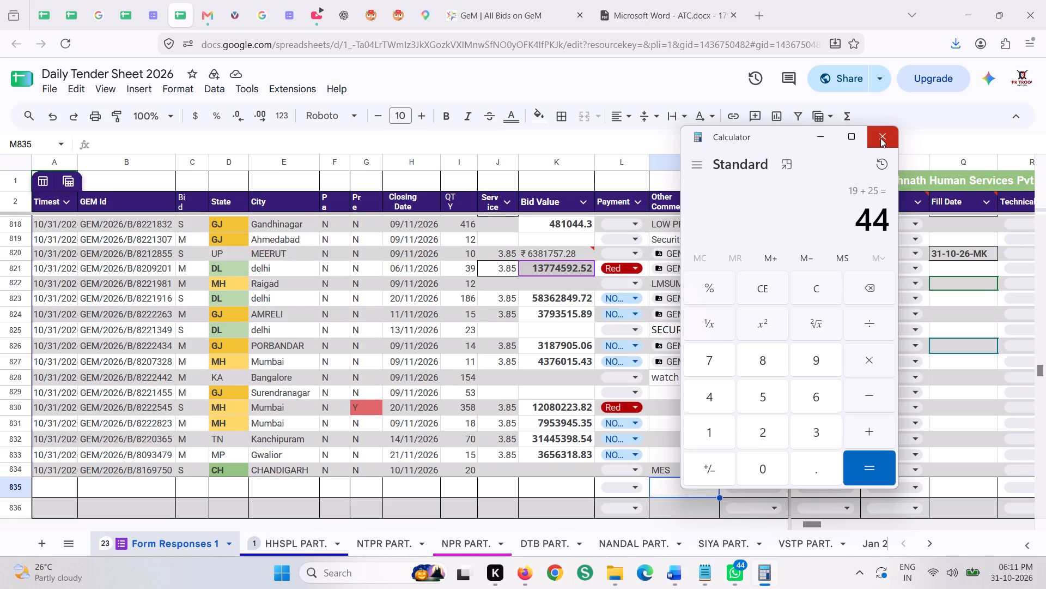
click(880, 138)
In Firefox, close the ATC.docx PDF, leaving the GeM bid listing open.
click(661, 0)
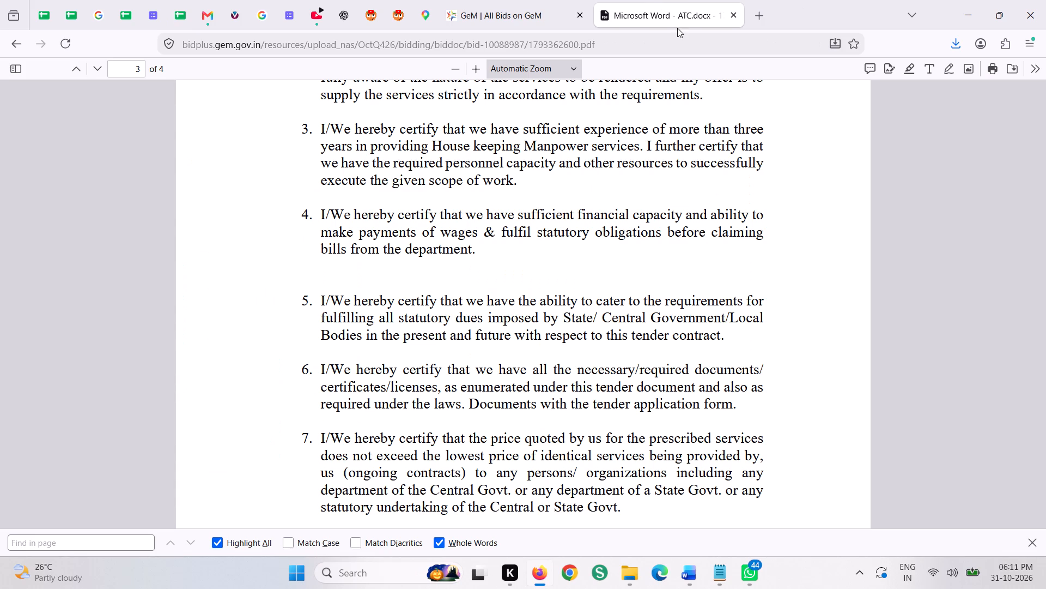
click(647, 0)
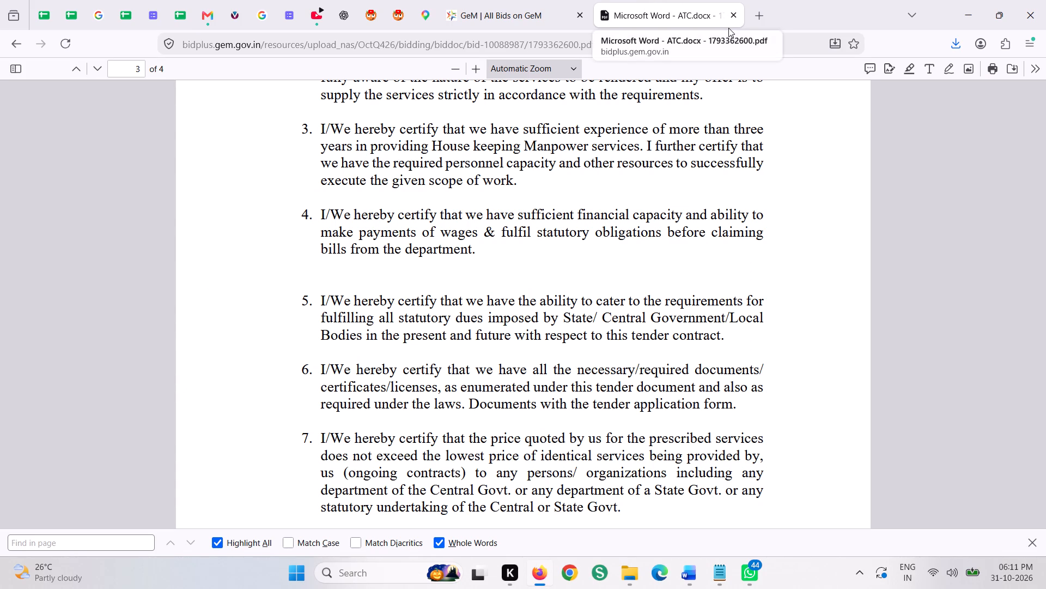
click(684, 1)
click(731, 15)
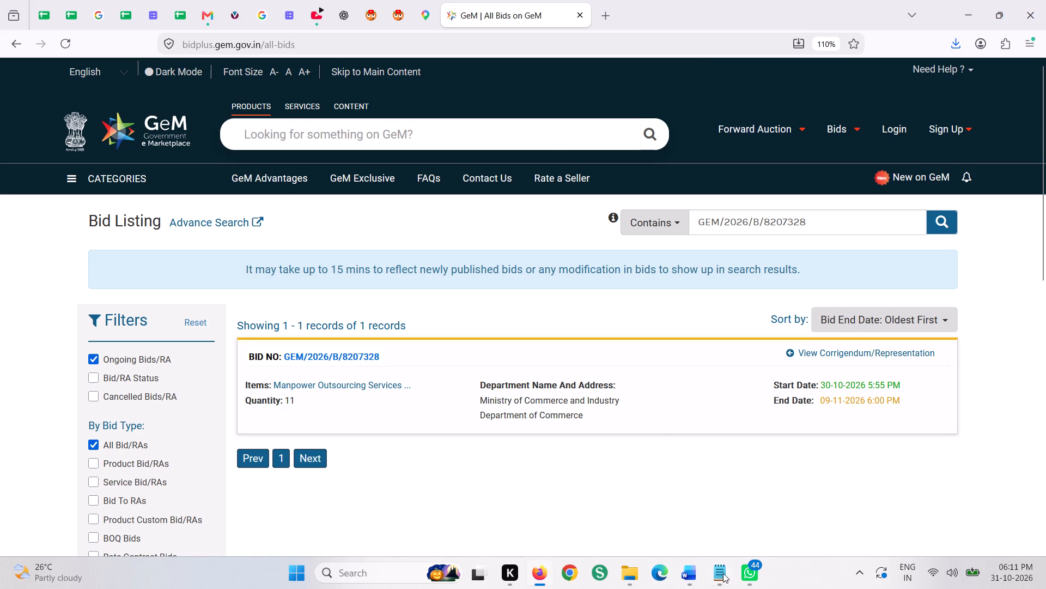